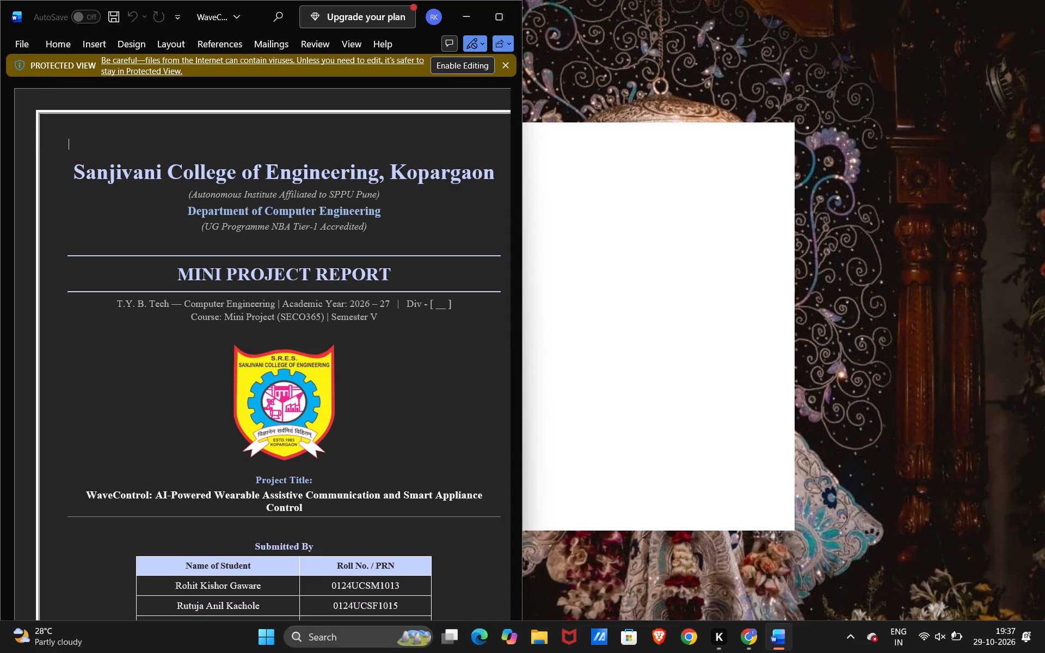
Create another blank Word document and place it on the right half of the screen beside the downloaded report.
left_click(381, 636)
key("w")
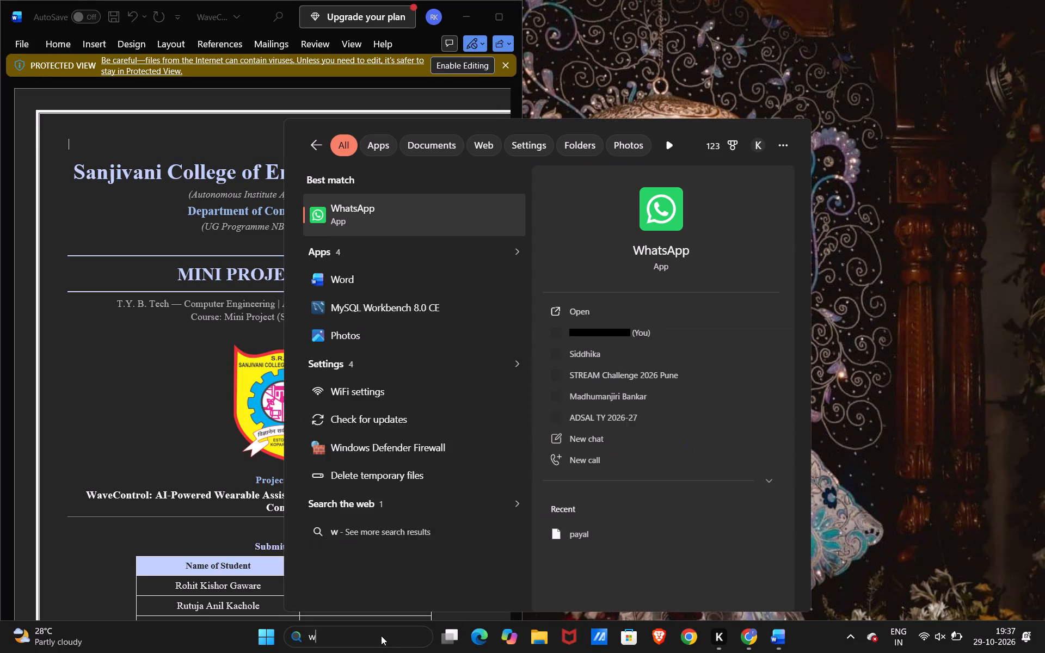
left_click(368, 335)
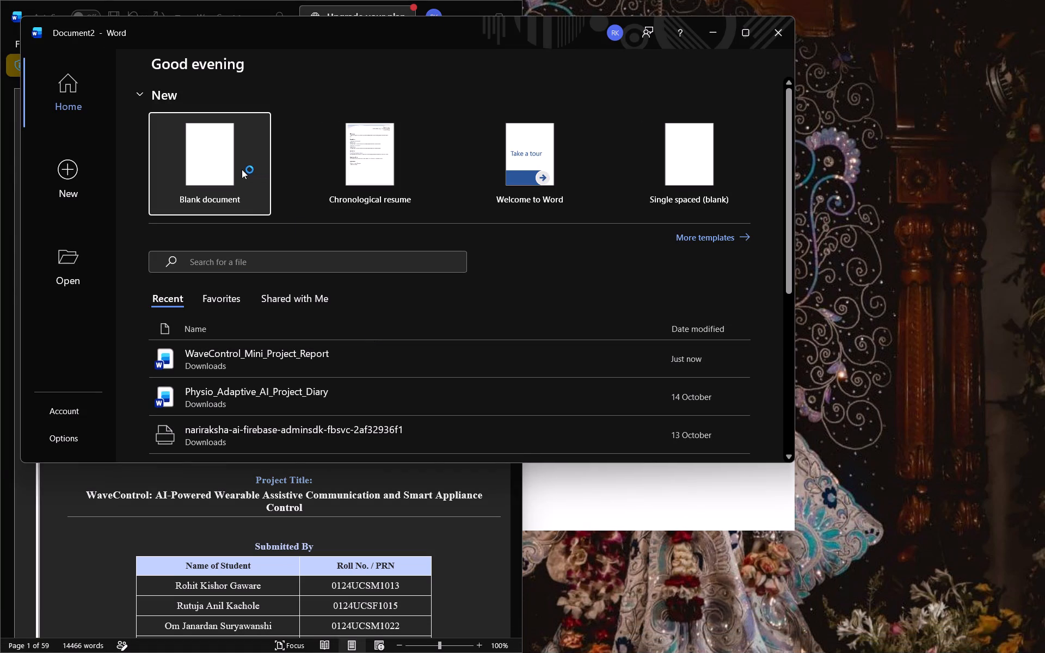
left_click(241, 169)
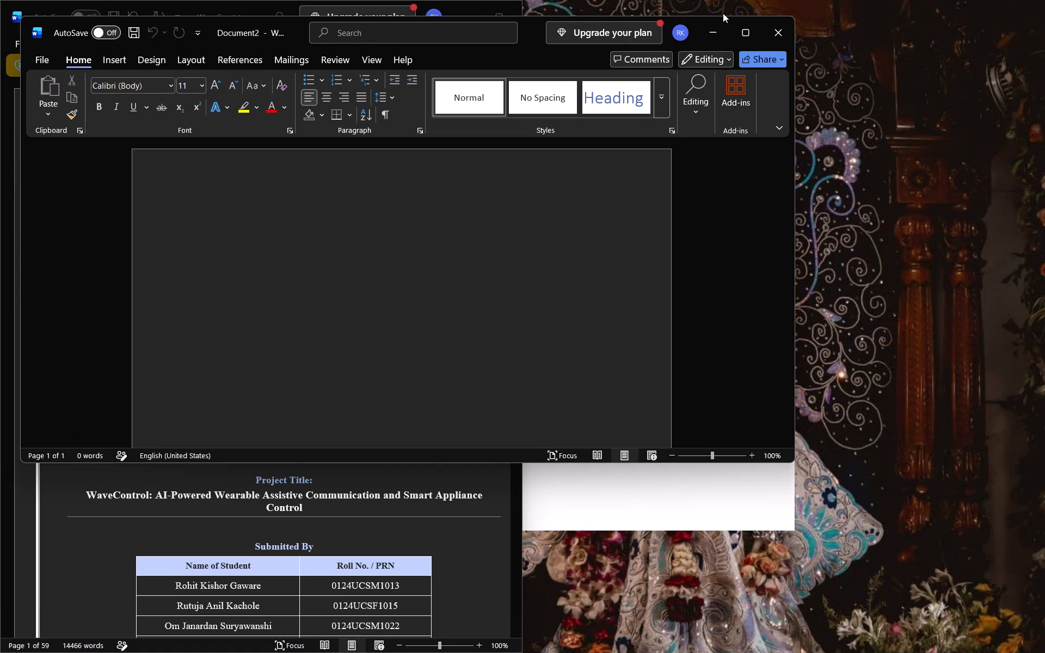
left_click(739, 28)
key("super+Right")
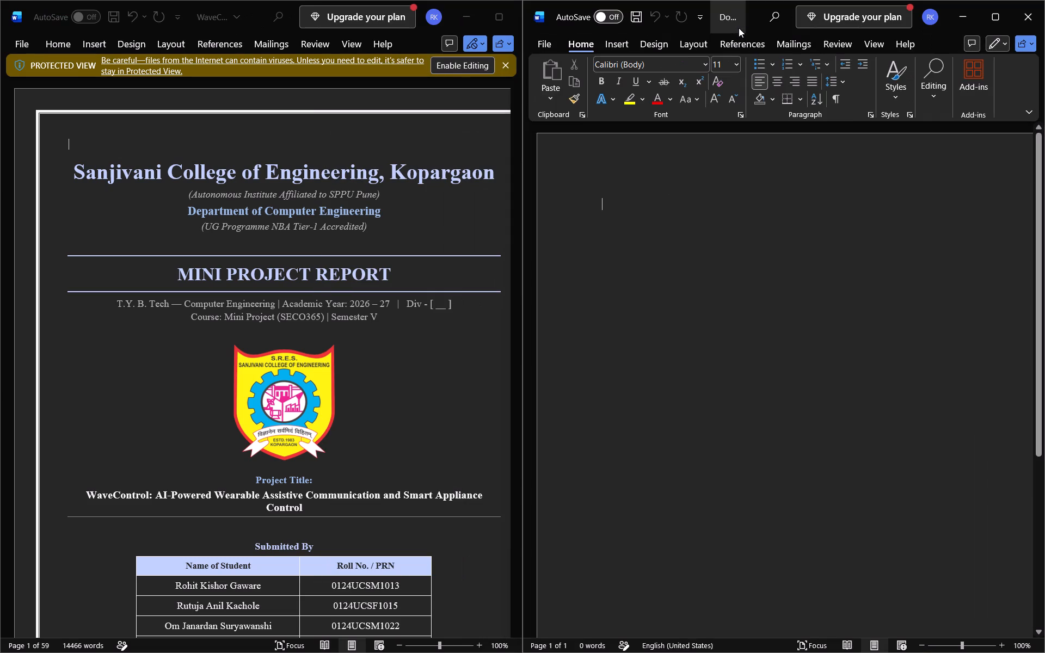
Copy the report's Certificate body text, from "This is to certify" through the "Place: Kopargaon" line.
scroll(302, 293, "down", 4)
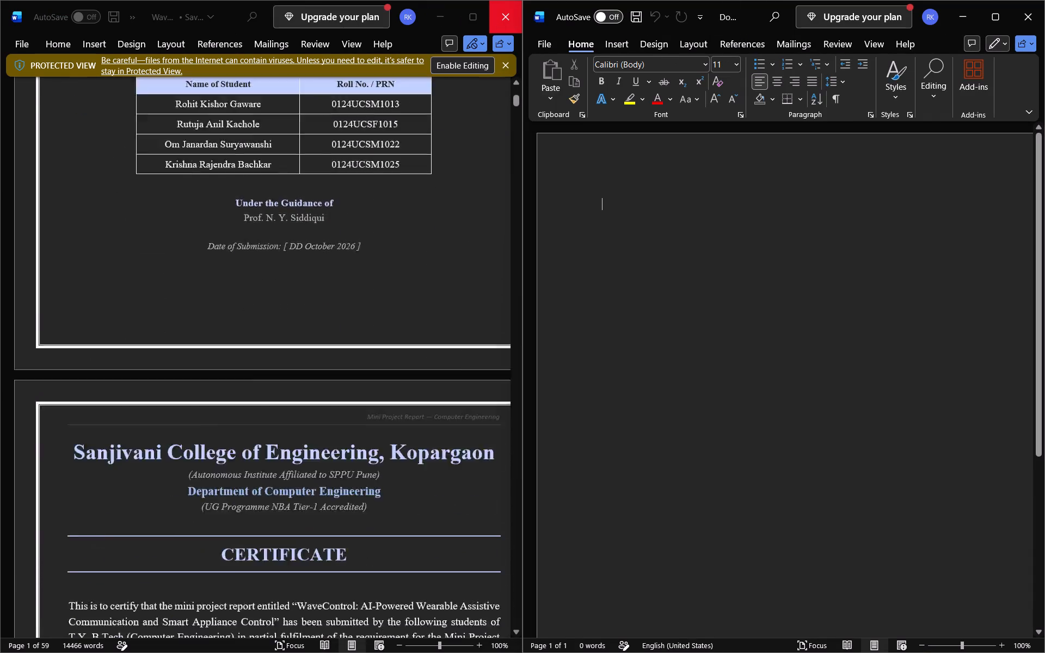
scroll(302, 293, "down", 7)
scroll(302, 293, "up", 1)
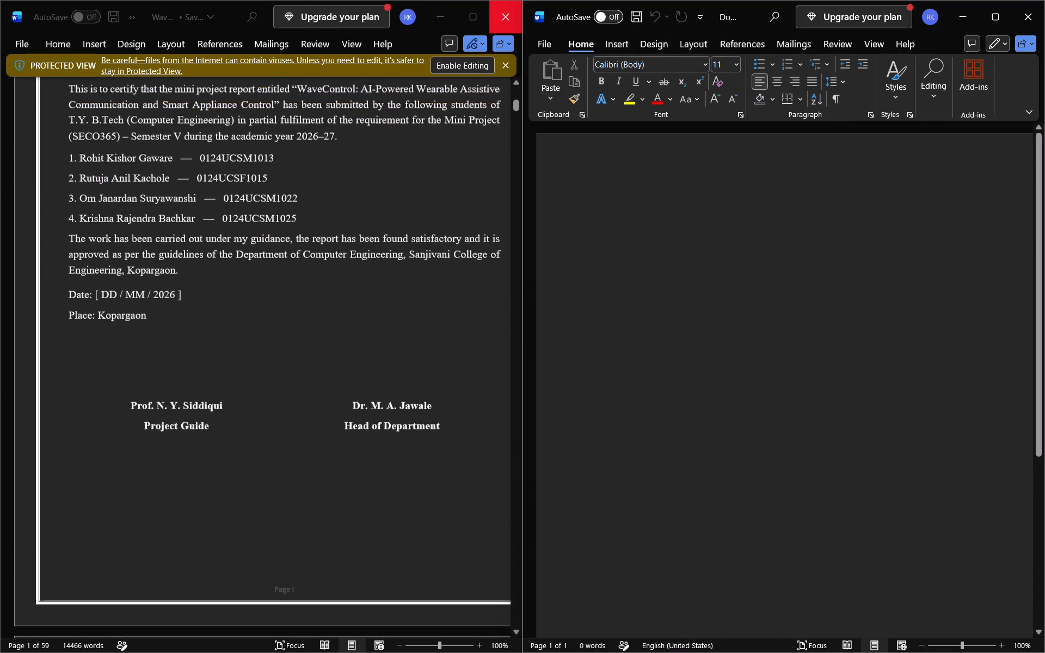
scroll(302, 293, "up", 2)
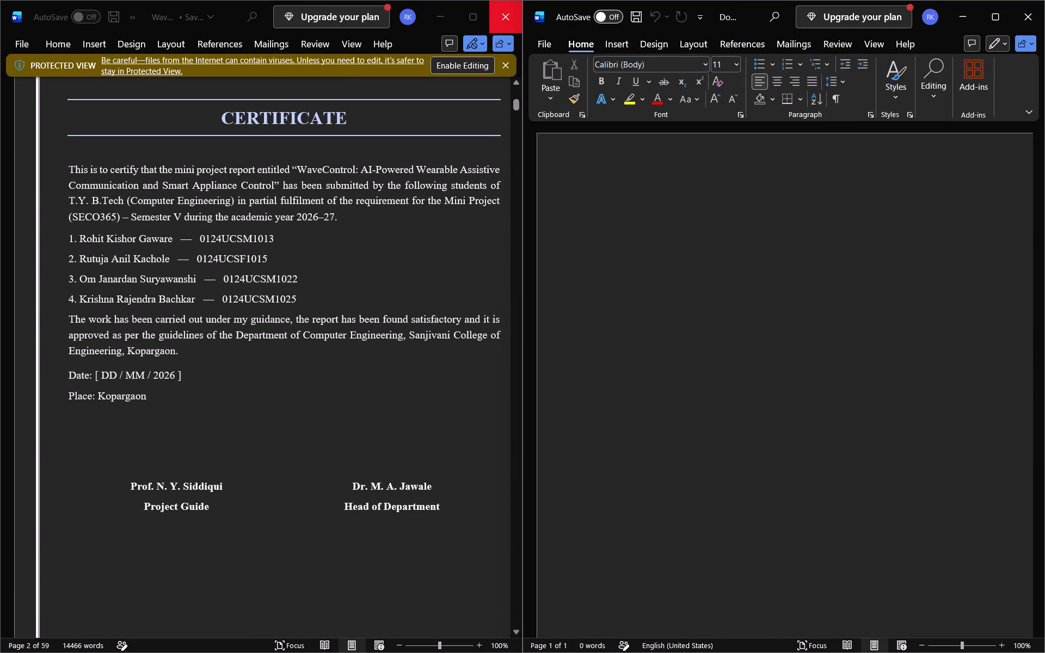
left_click(69, 164)
left_click_drag(69, 164, 192, 398)
key("ctrl+c")
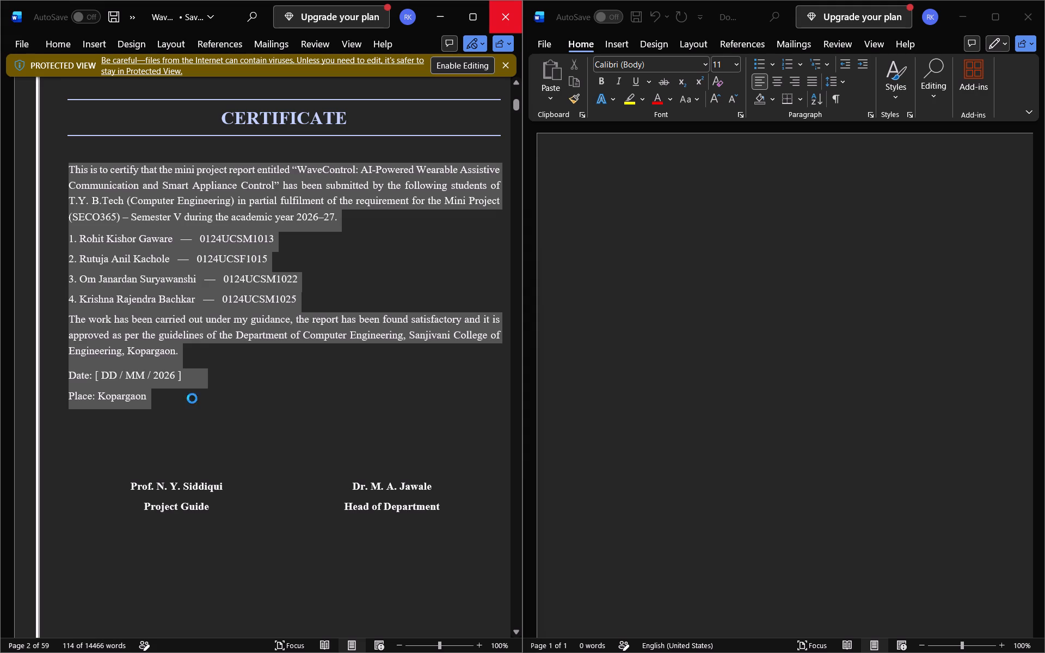
Paste the copied certificate text into the blank Word document.
left_click(601, 334)
key("ctrl+v")
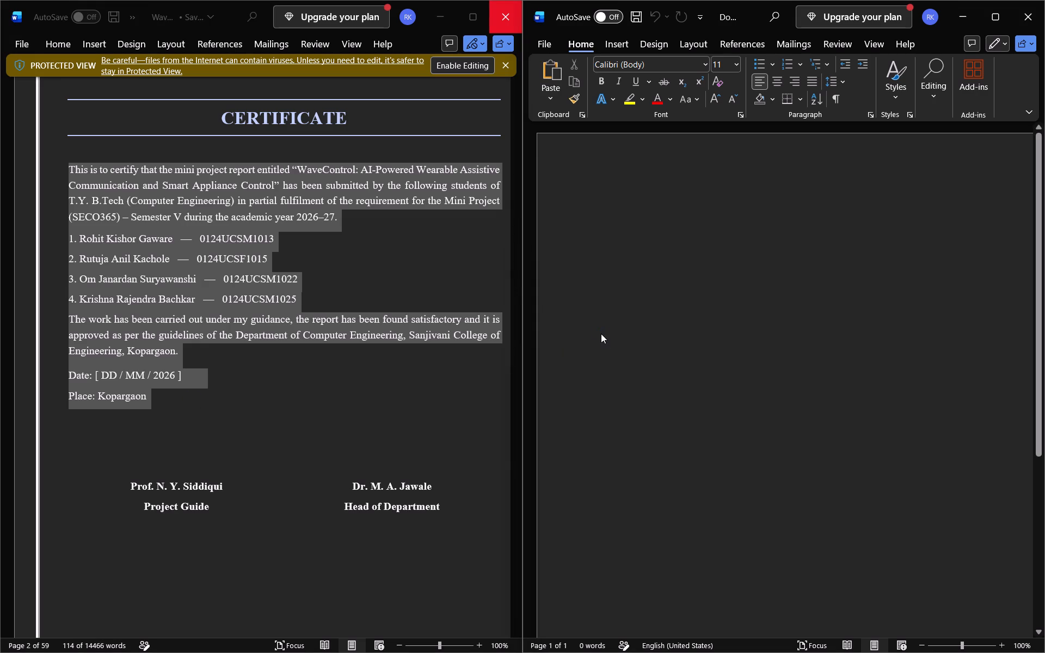
Copy the Declaration paragraphs with the student table's header row from the report and paste them below the certificate text.
scroll(236, 392, "down", 2)
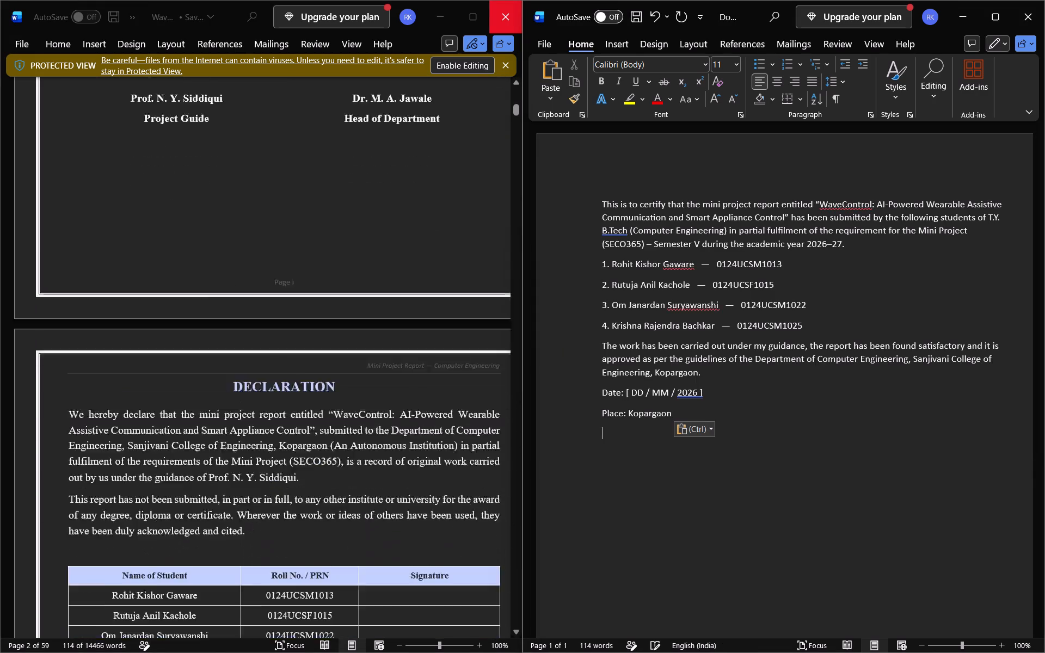
scroll(236, 392, "down", 2)
left_click(70, 298)
left_click_drag(70, 298, 299, 453)
key("ctrl+c")
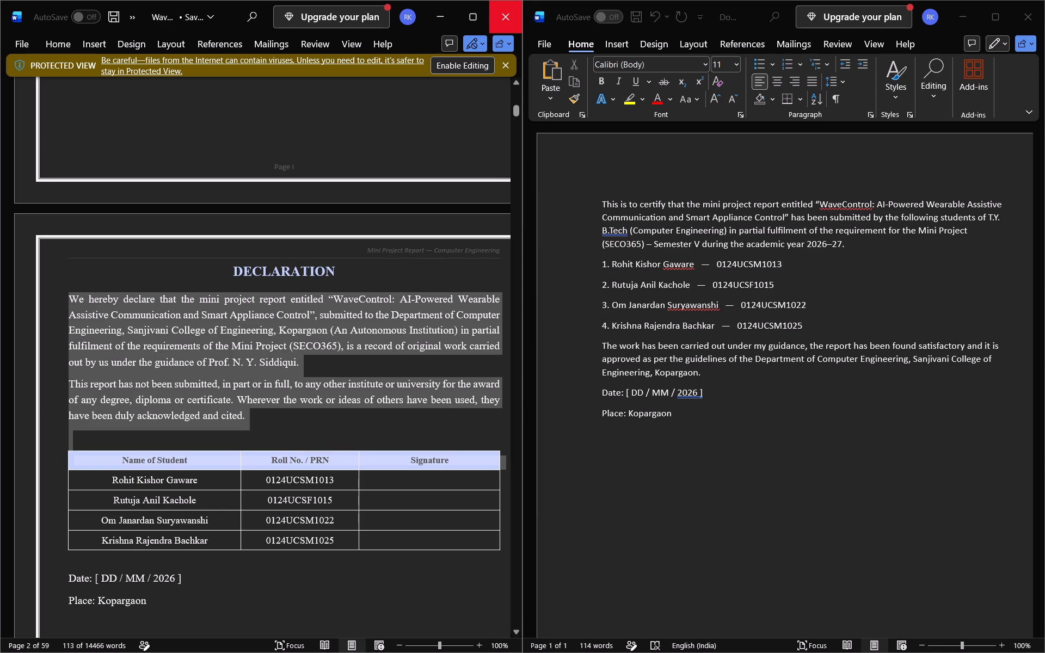
left_click(626, 489)
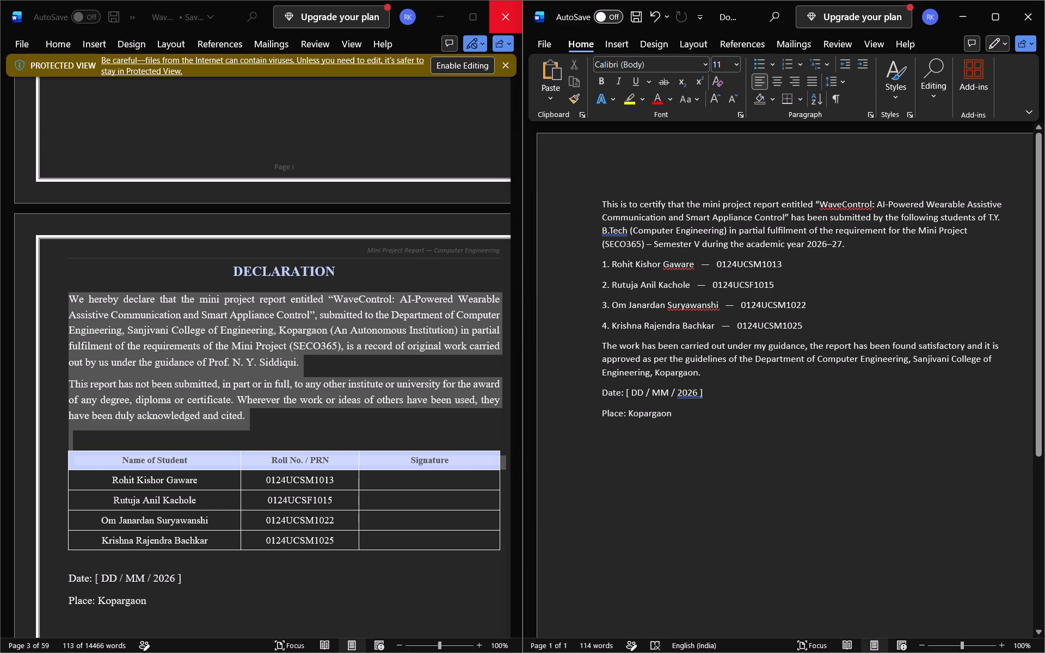
key("ctrl+v")
scroll(629, 489, "down", 2)
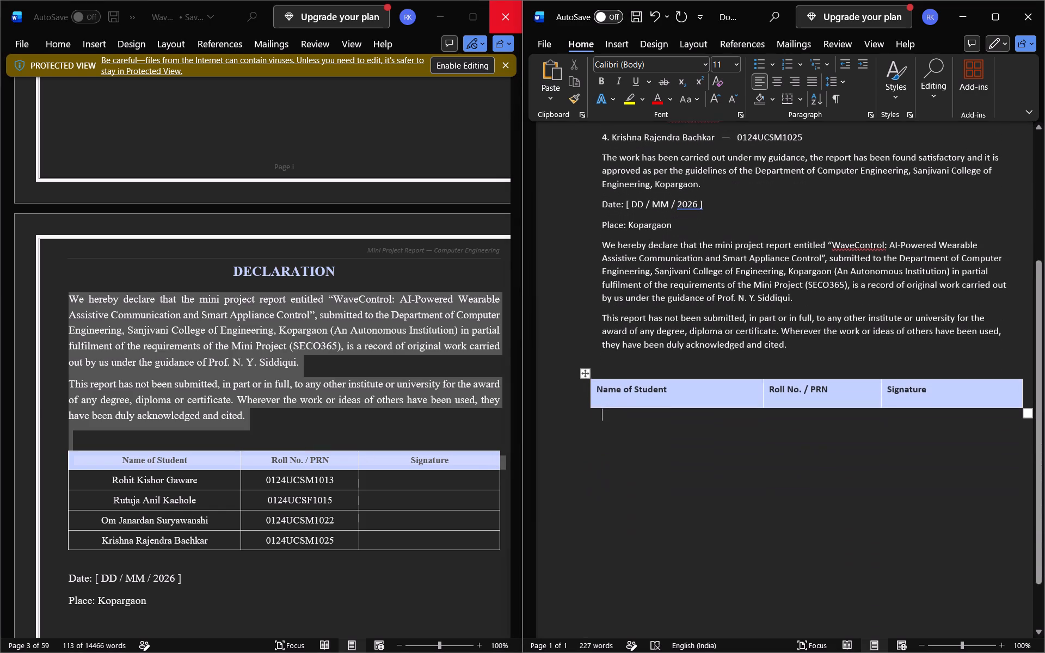
Copy the four student rows of the Declaration table from the report and paste them under the pasted header row.
scroll(629, 489, "down", 1)
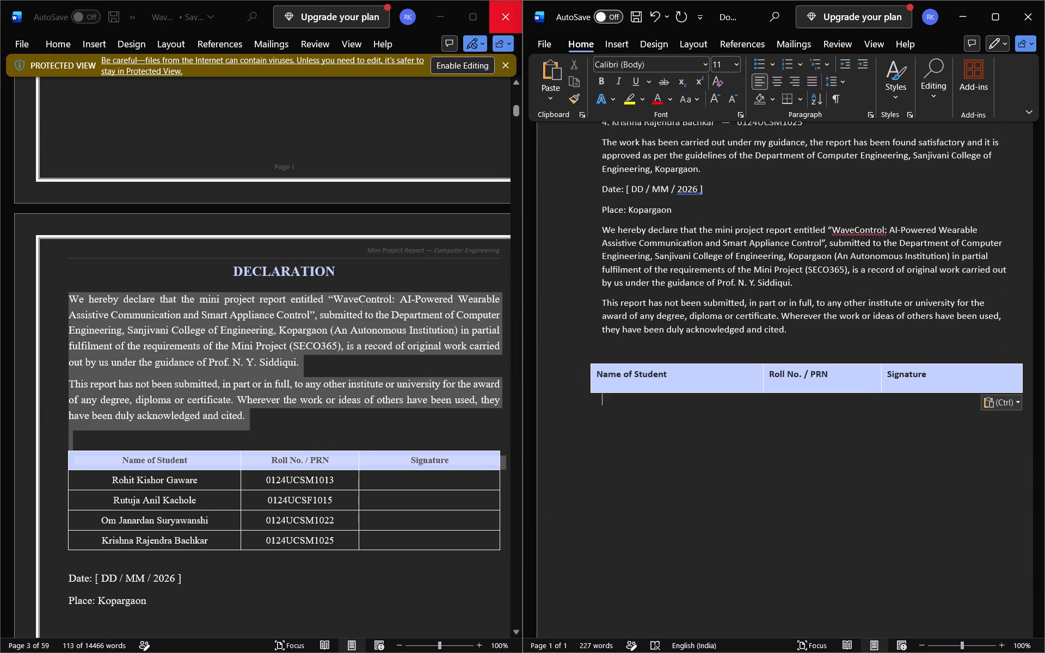
left_click(75, 476)
left_click_drag(75, 476, 414, 556)
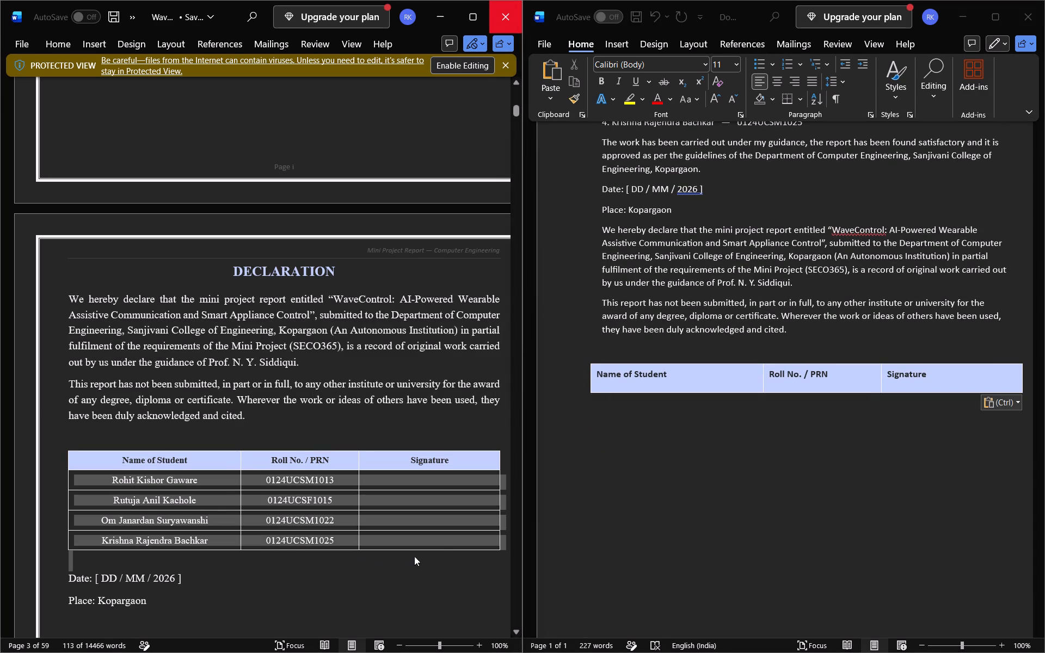
left_click_drag(414, 556, 442, 554)
key("ctrl+c")
left_click(758, 444)
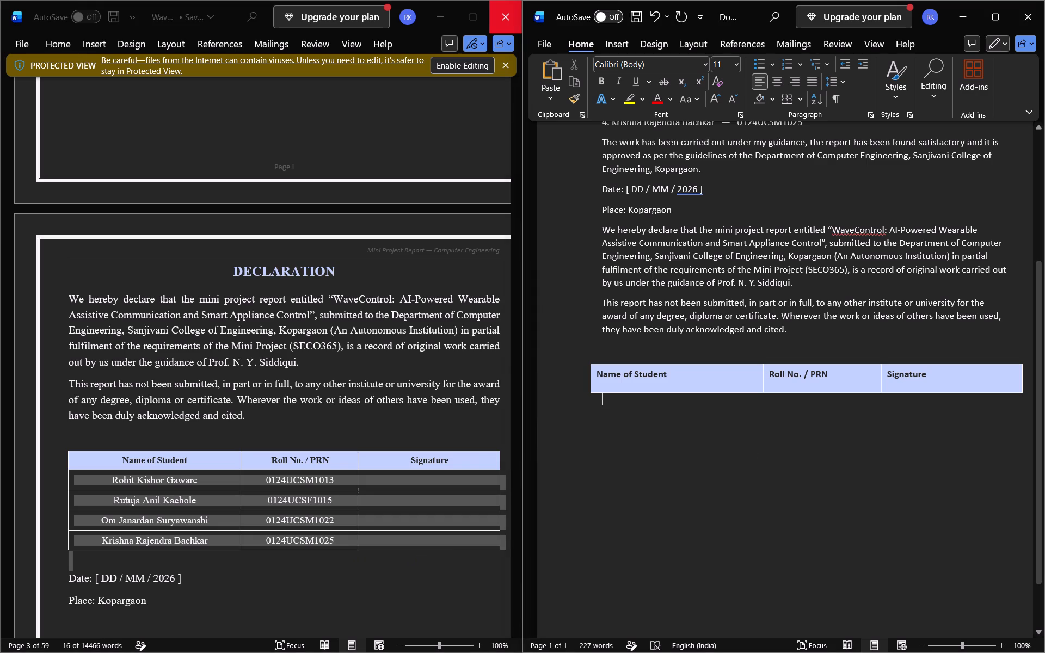
key("ctrl+v")
Copy the Acknowledgement paragraphs and the team members' names from the report and paste them below the student table.
scroll(758, 444, "down", 1)
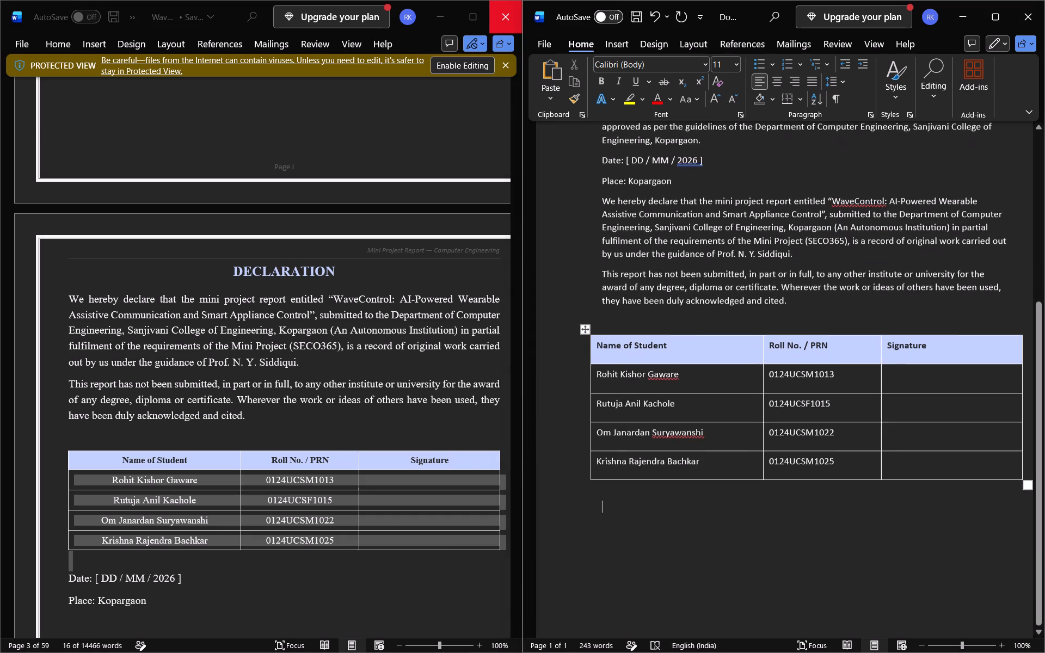
scroll(758, 444, "down", 2)
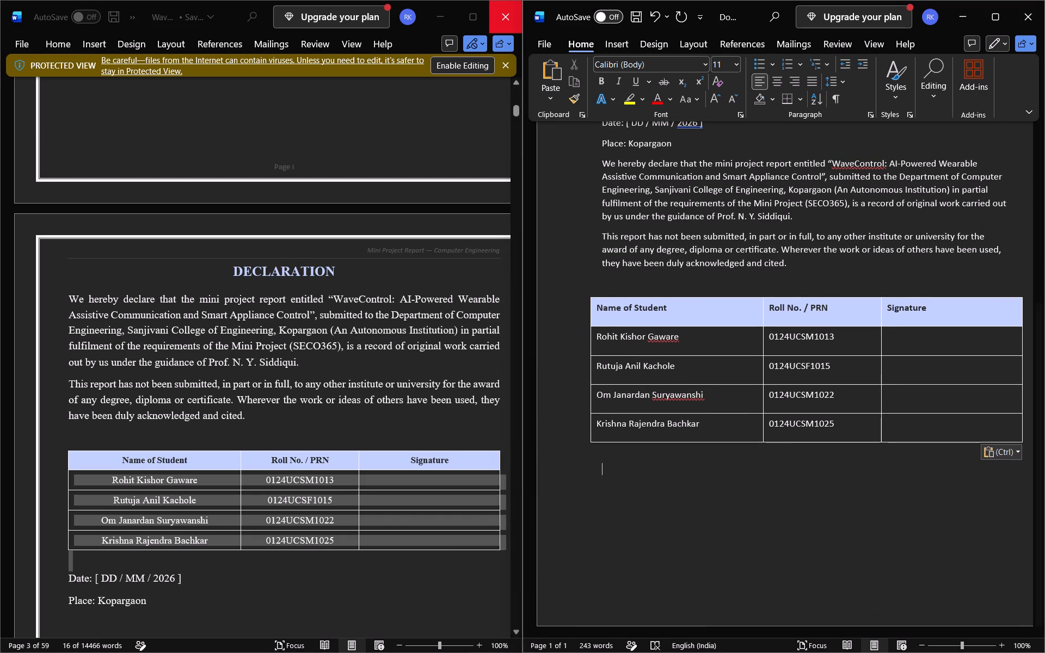
scroll(390, 507, "down", 8)
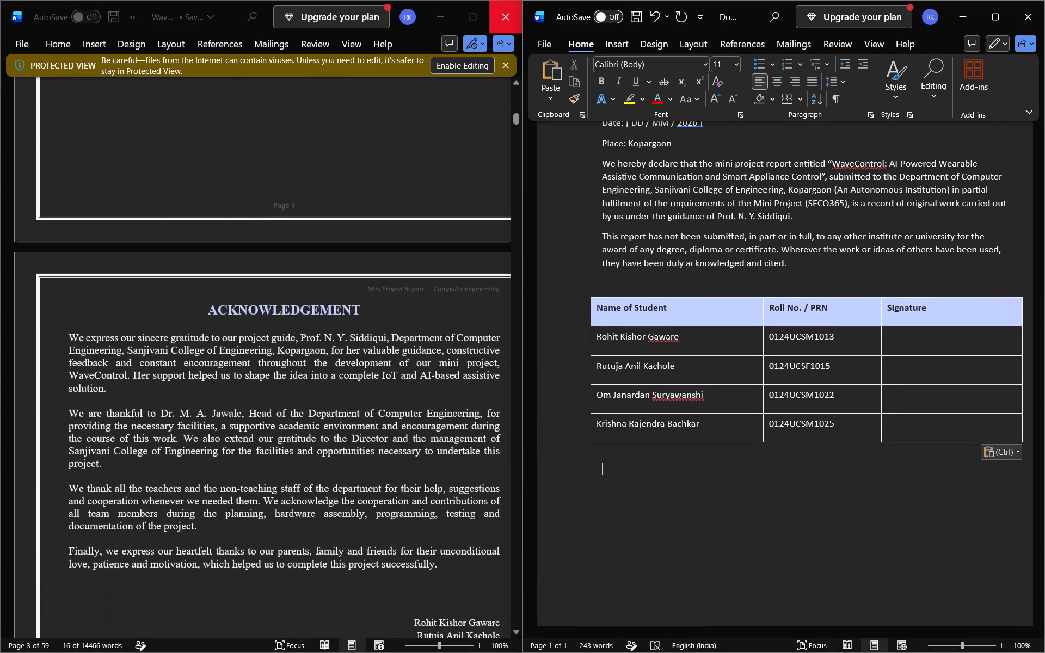
scroll(341, 455, "down", 2)
left_click_drag(341, 455, 248, 210)
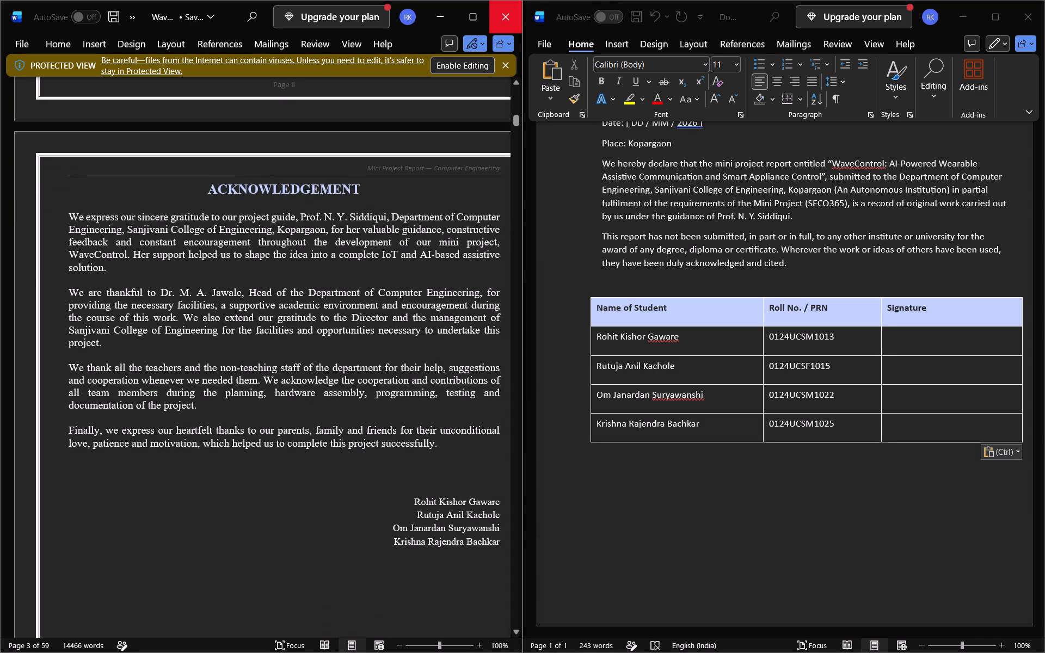
left_click(208, 190)
left_click_drag(208, 190, 452, 526)
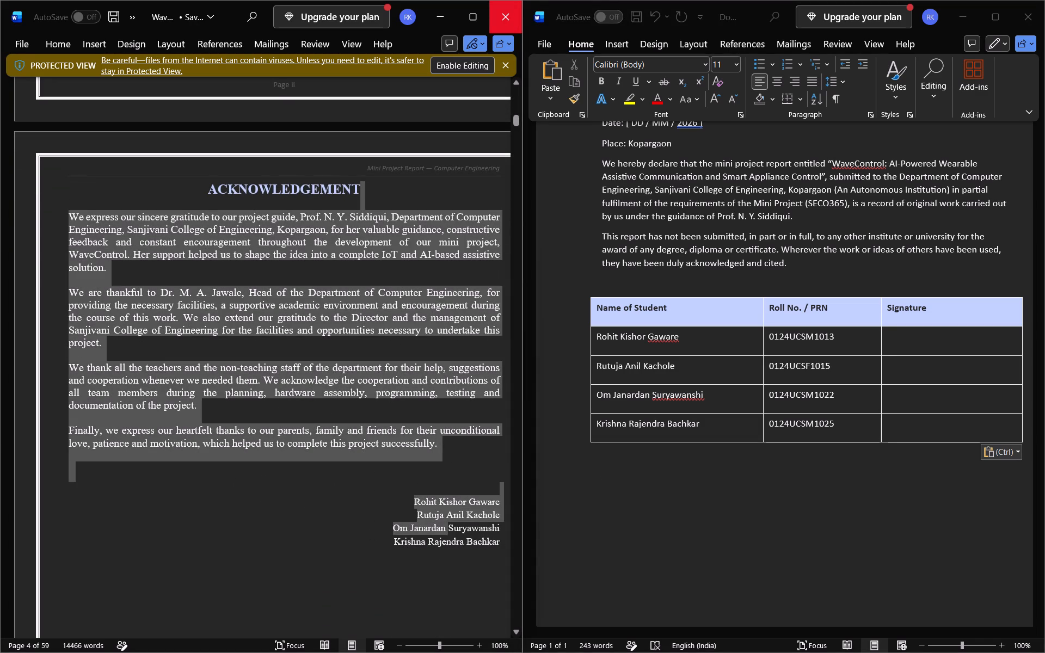
left_click_drag(452, 526, 458, 550)
key("ctrl+c")
scroll(743, 523, "down", 1)
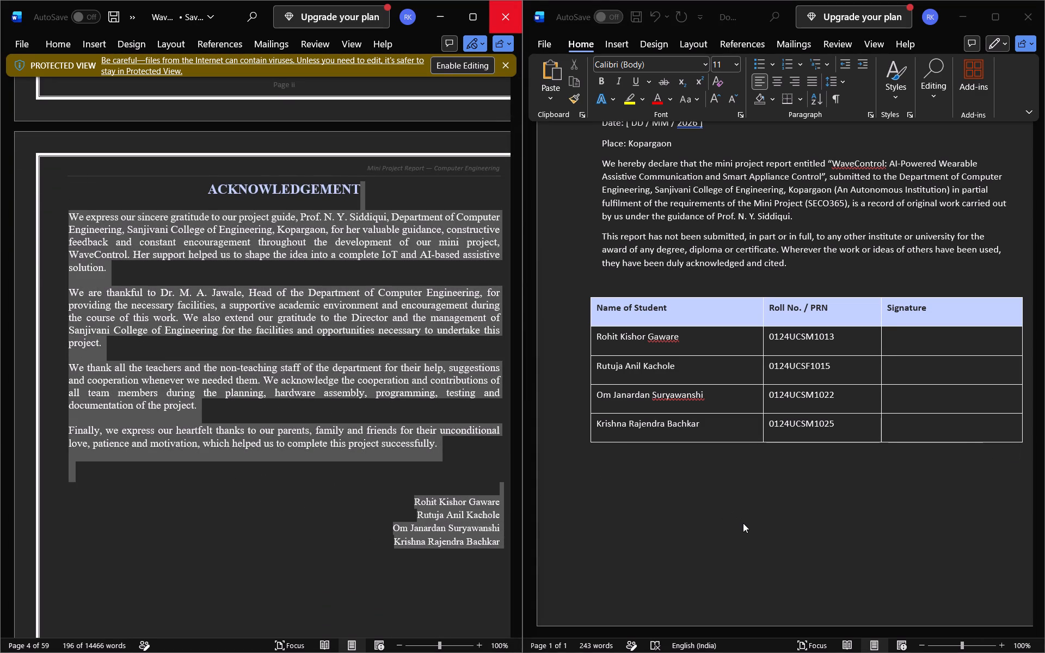
scroll(743, 523, "down", 2)
left_click(743, 523)
key("ctrl+v")
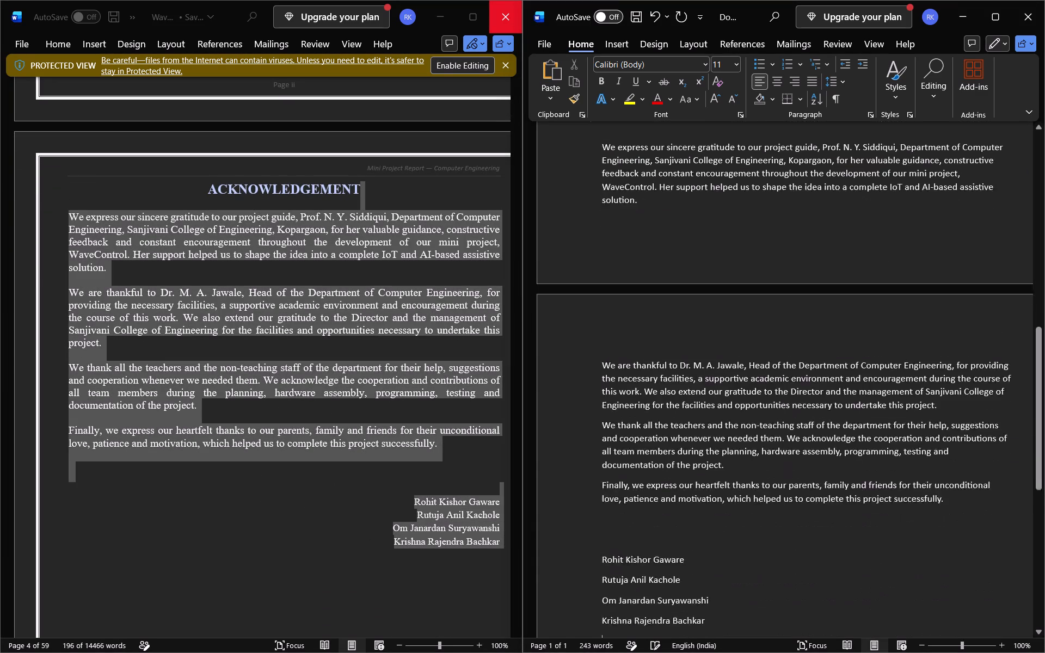
Copy the Abstract paragraph and its Keywords line from the report and paste them below the acknowledgement names.
scroll(322, 455, "down", 6)
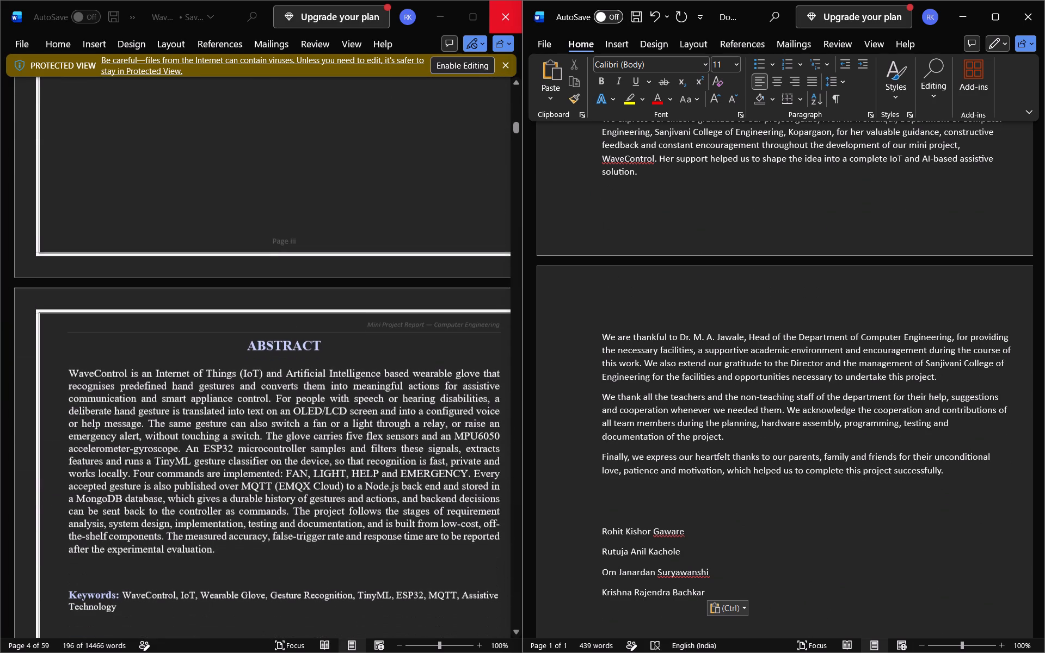
left_click(250, 342)
left_click_drag(250, 342, 325, 446)
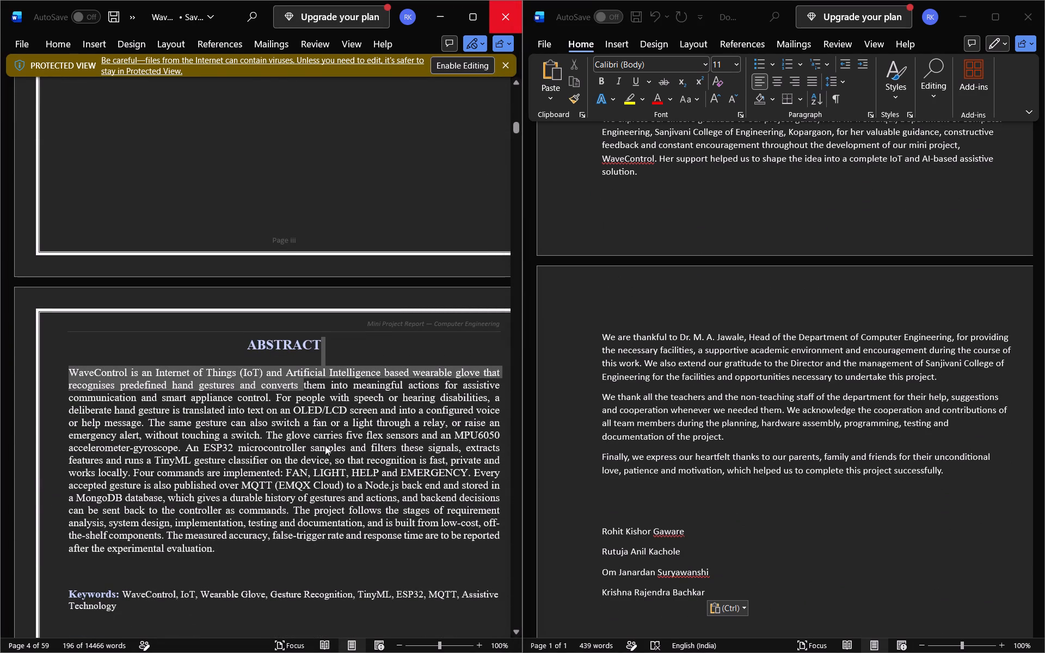
left_click_drag(325, 446, 403, 491)
key("ctrl+c")
scroll(727, 503, "down", 2)
left_click(727, 503)
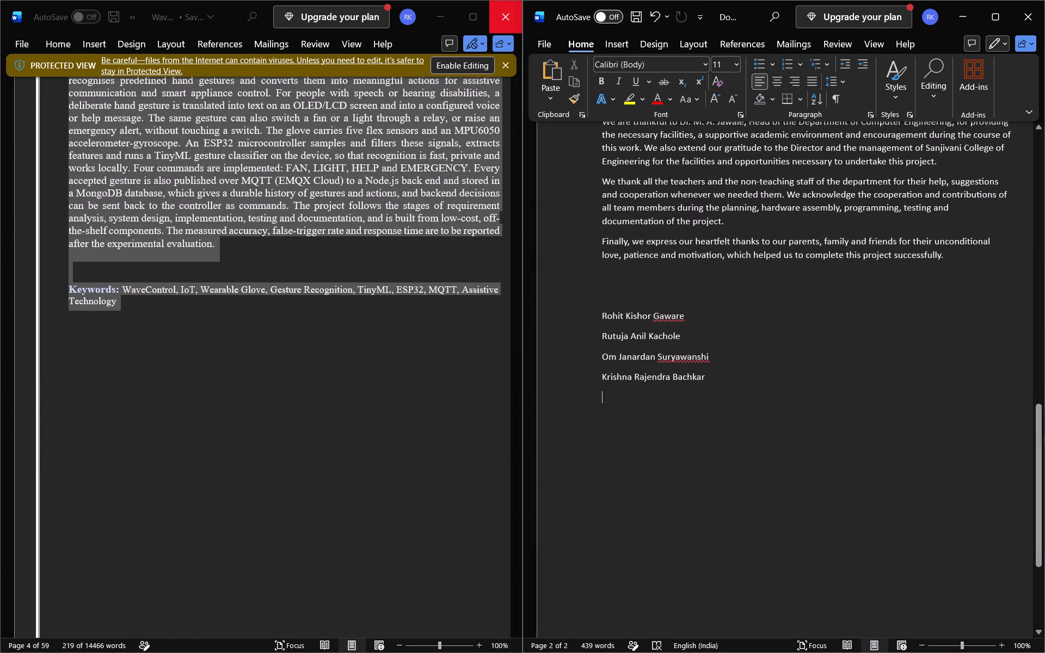
key("ctrl+v")
Copy the report's whole Table of Contents, through entry 17.4, and paste it below the Keywords line, dismissing the low-battery alert.
scroll(253, 335, "down", 1)
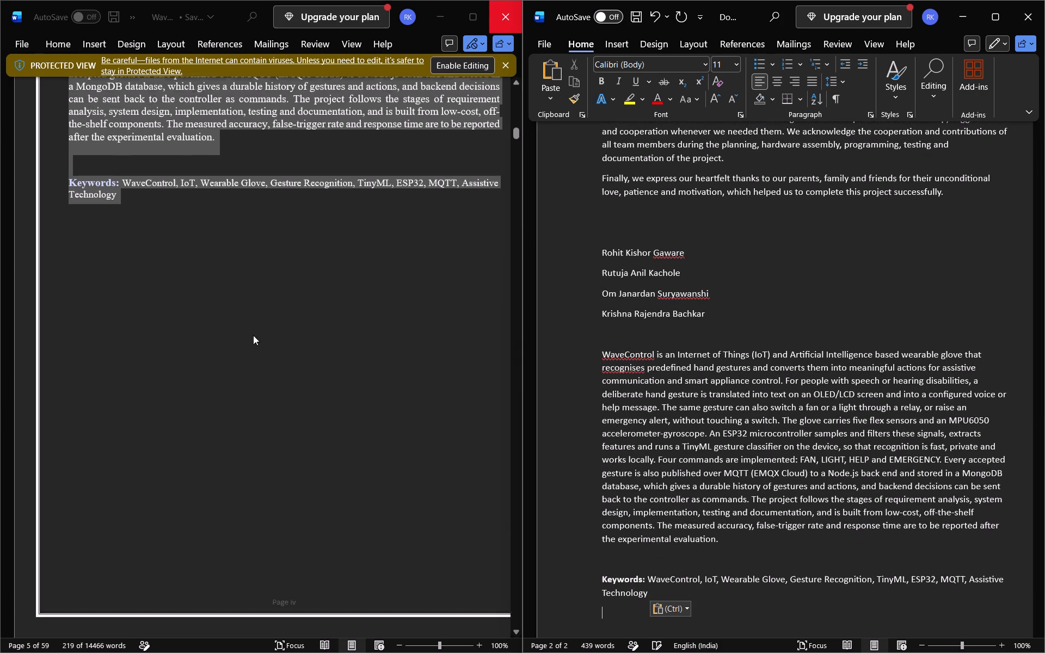
scroll(253, 335, "down", 4)
left_click(212, 310)
left_click_drag(212, 310, 372, 652)
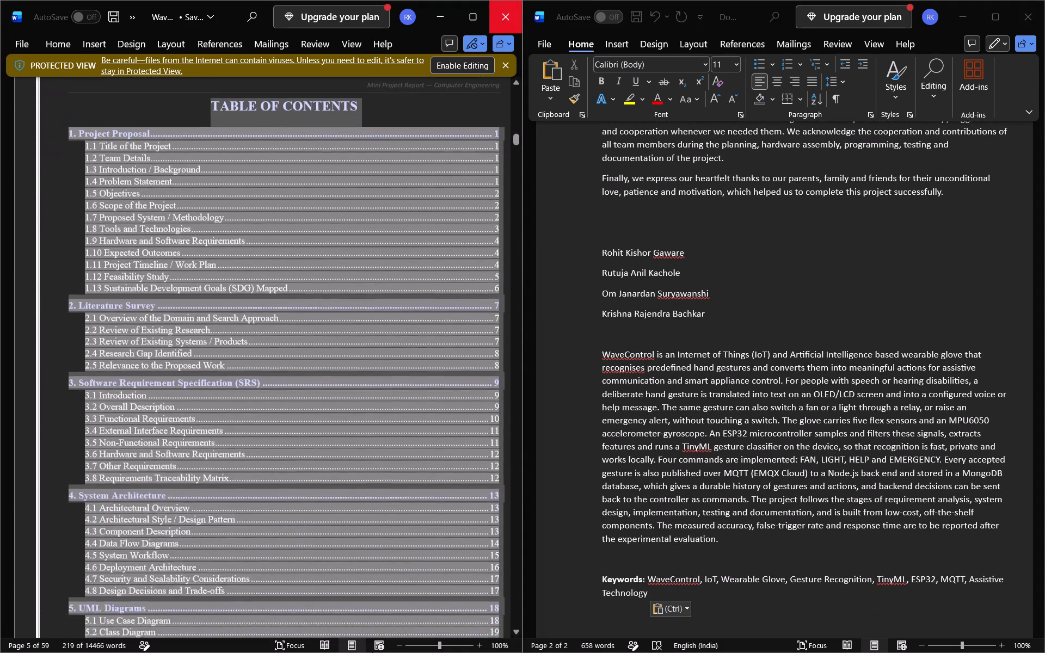
left_click_drag(372, 652, 434, 410)
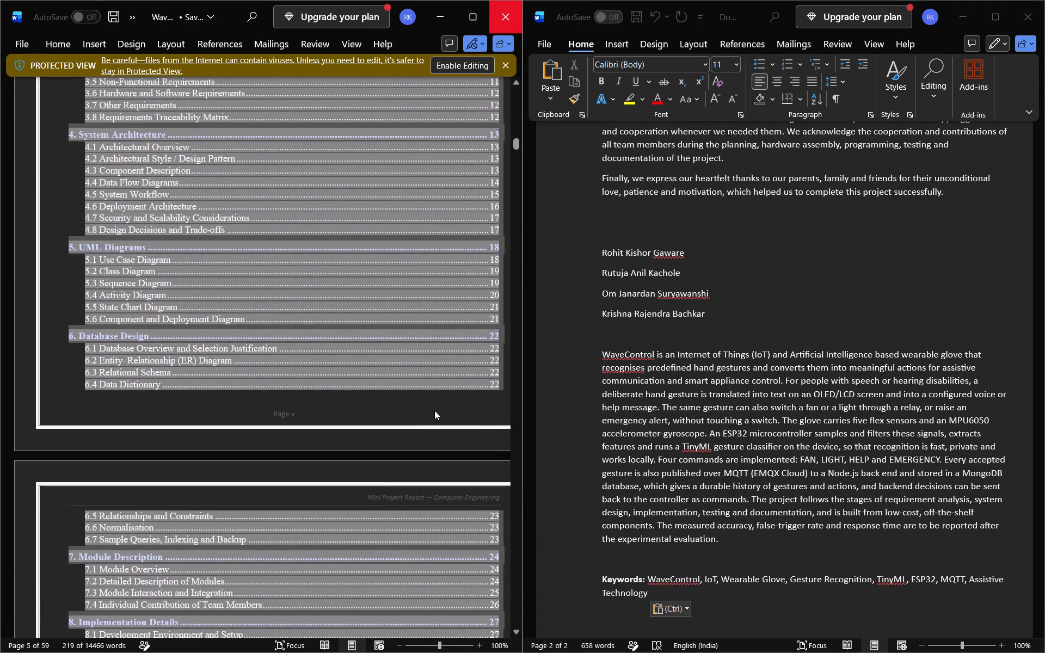
left_click_drag(434, 410, 478, 651)
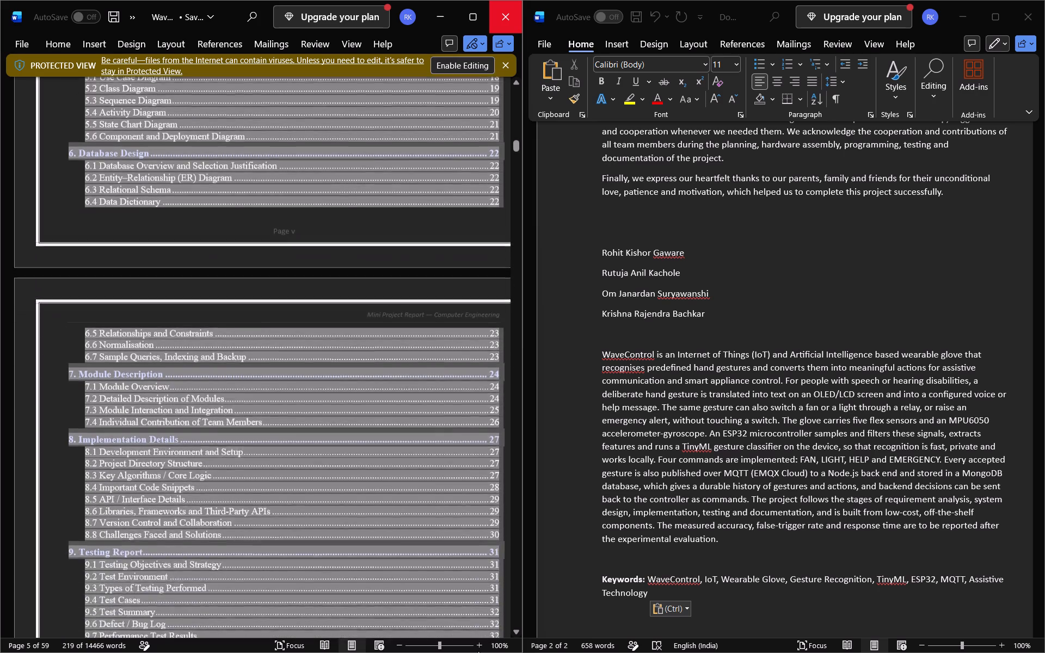
left_click_drag(478, 651, 477, 649)
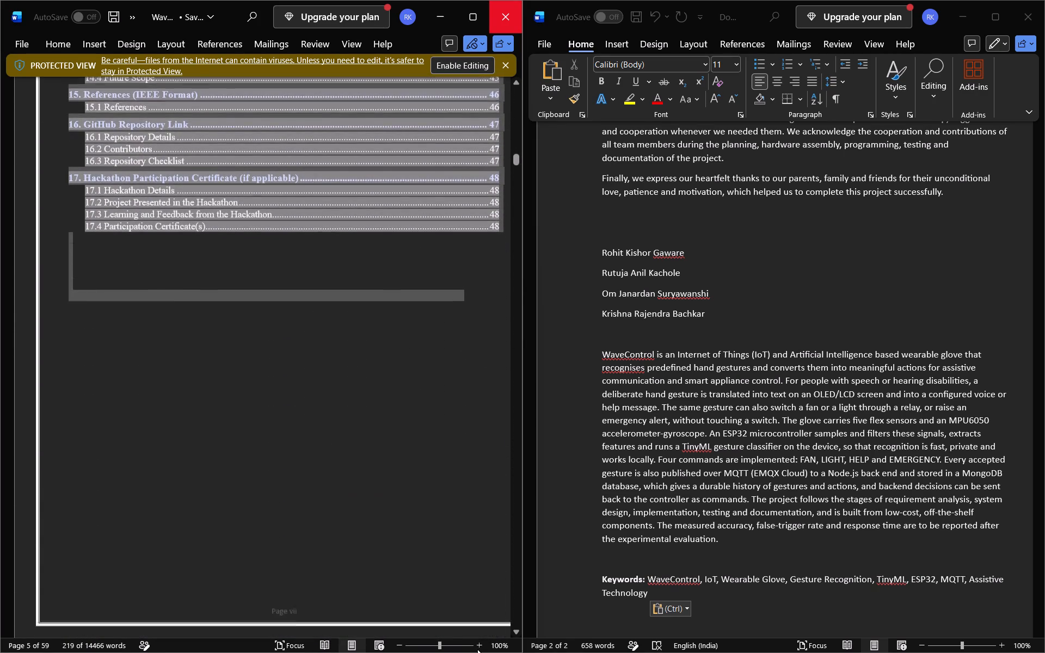
left_click_drag(477, 649, 427, 330)
key("ctrl+c")
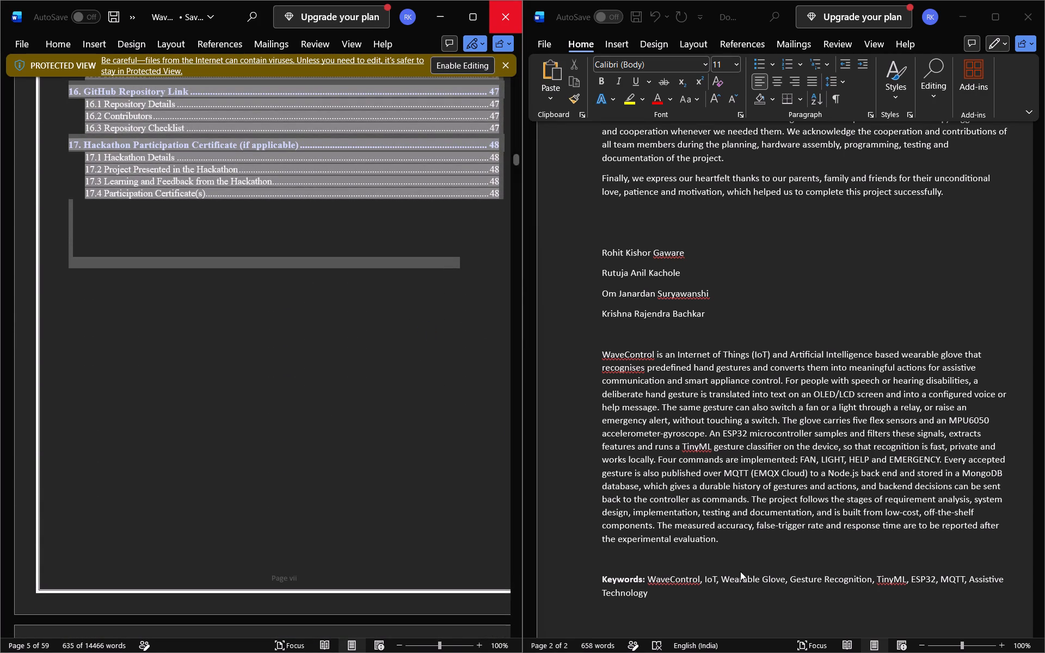
left_click(740, 624)
scroll(740, 624, "down", 2)
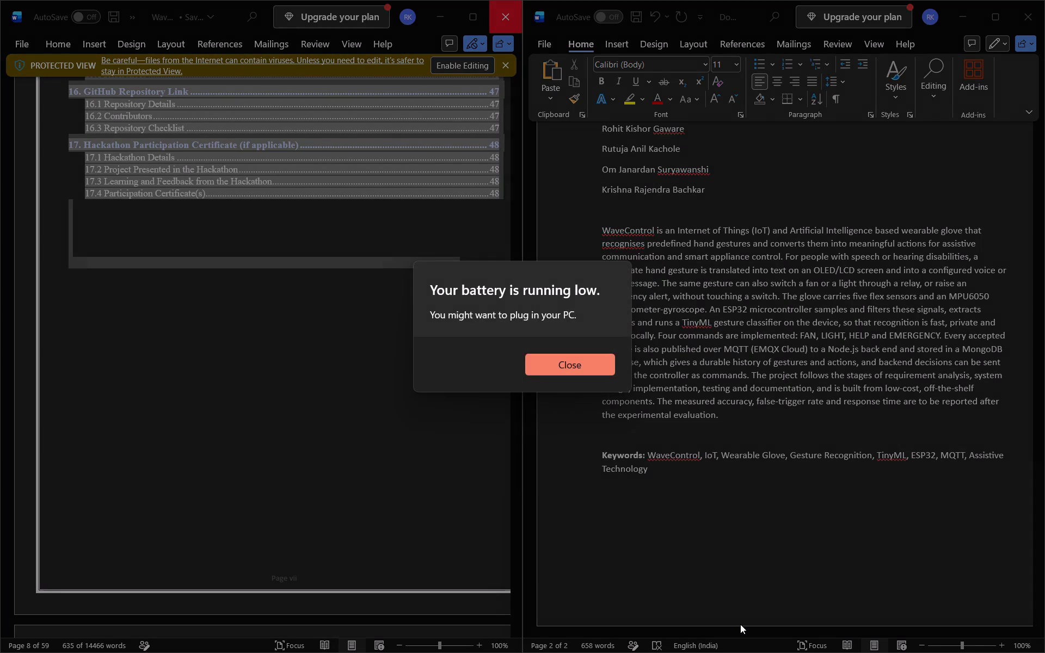
left_click(593, 359)
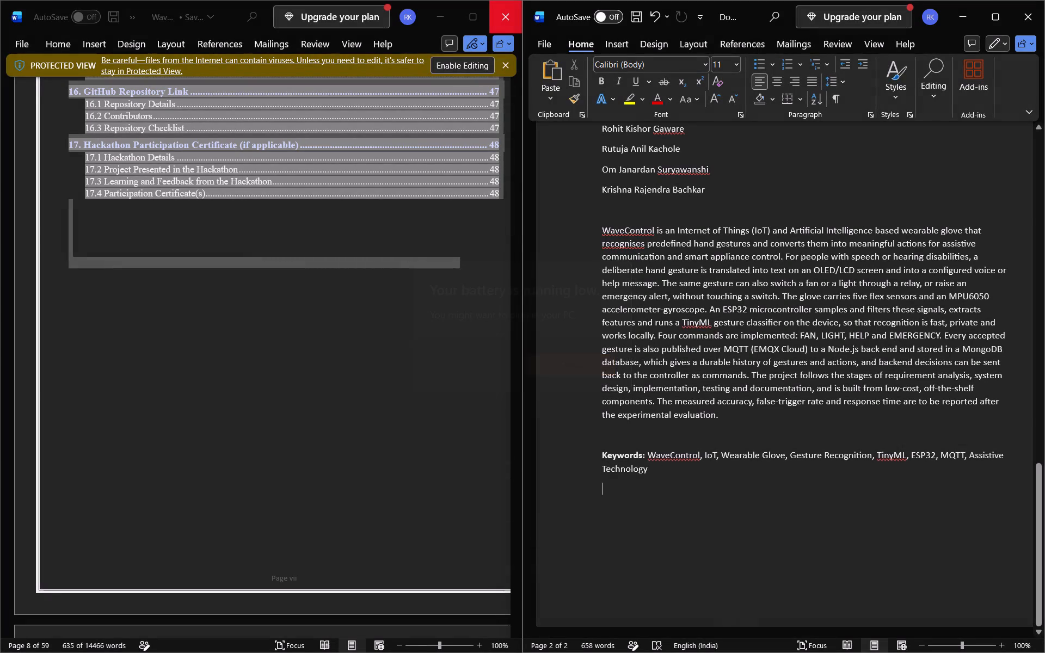
key("ctrl+v")
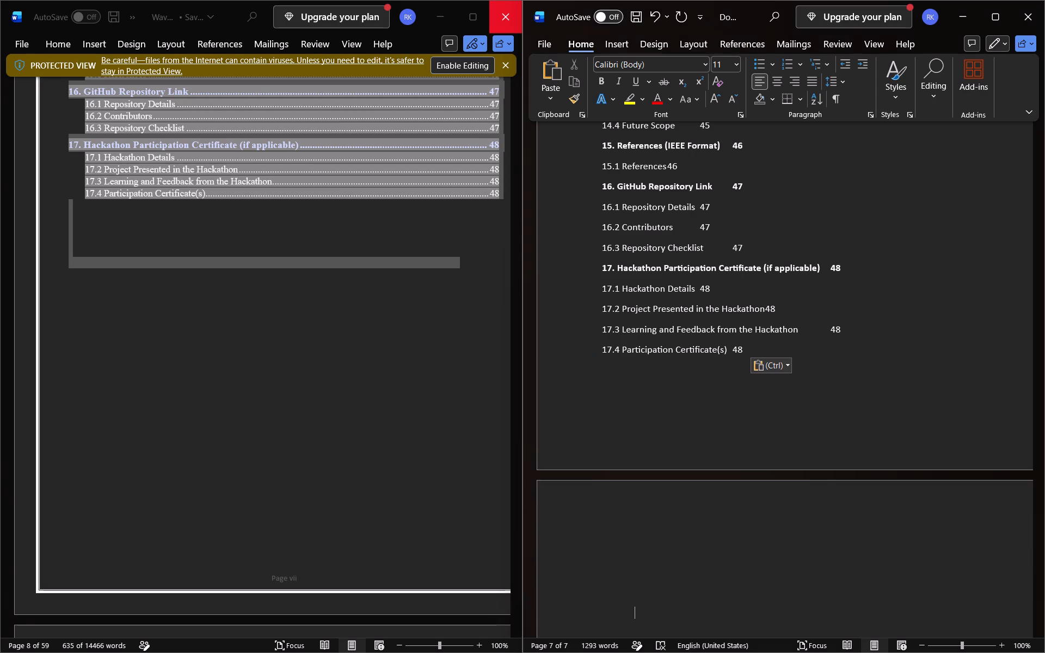
Copy the figure titles, from row 1.1 to 17.1 of the List of Figures, and paste them after the table of contents.
left_click(346, 361)
scroll(346, 361, "down", 3)
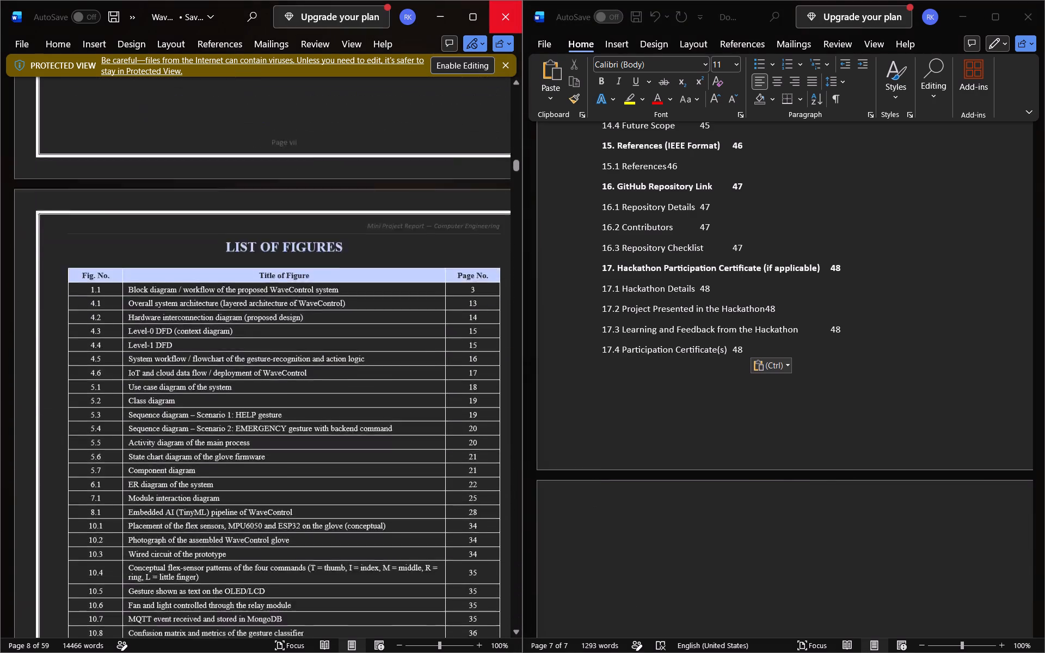
scroll(346, 361, "down", 1)
double_click(224, 198)
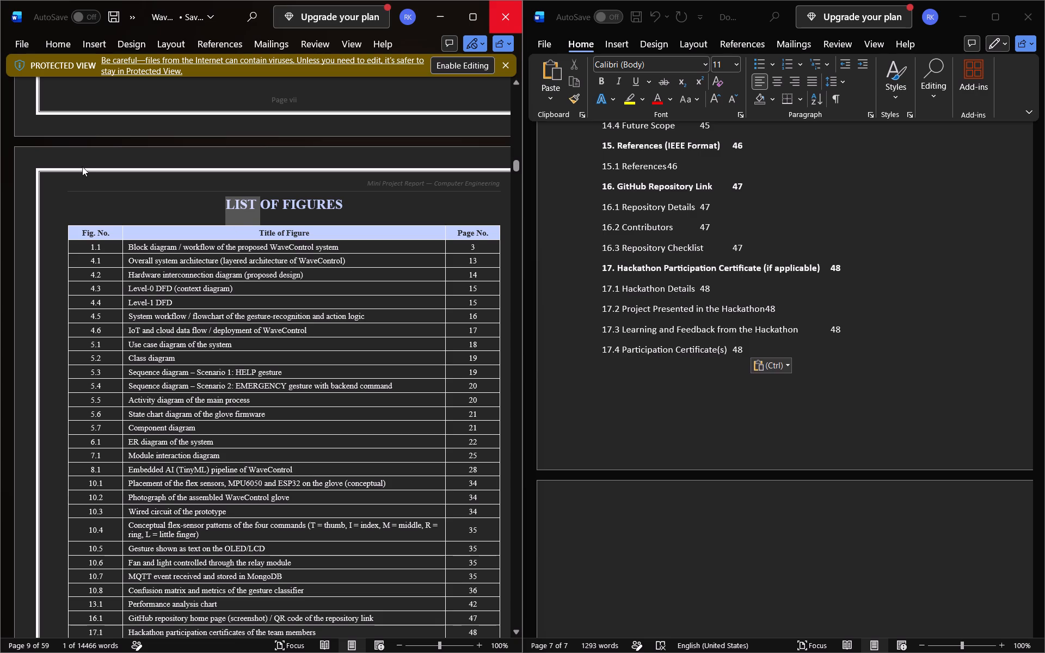
left_click(86, 241)
left_click_drag(86, 241, 126, 249)
double_click(126, 249)
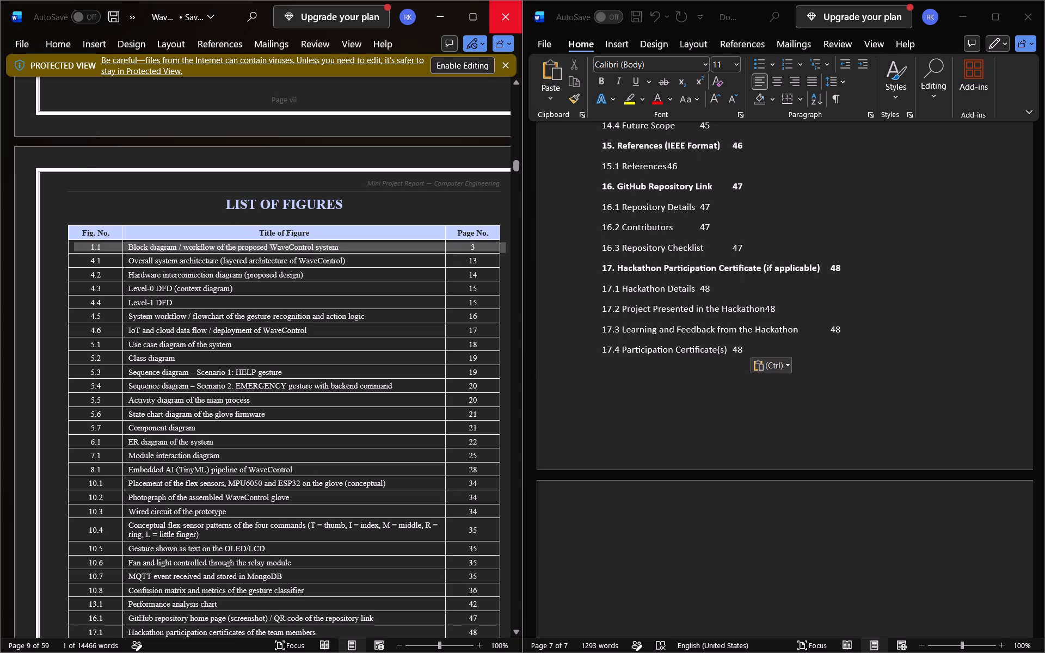
left_click_drag(126, 249, 214, 652)
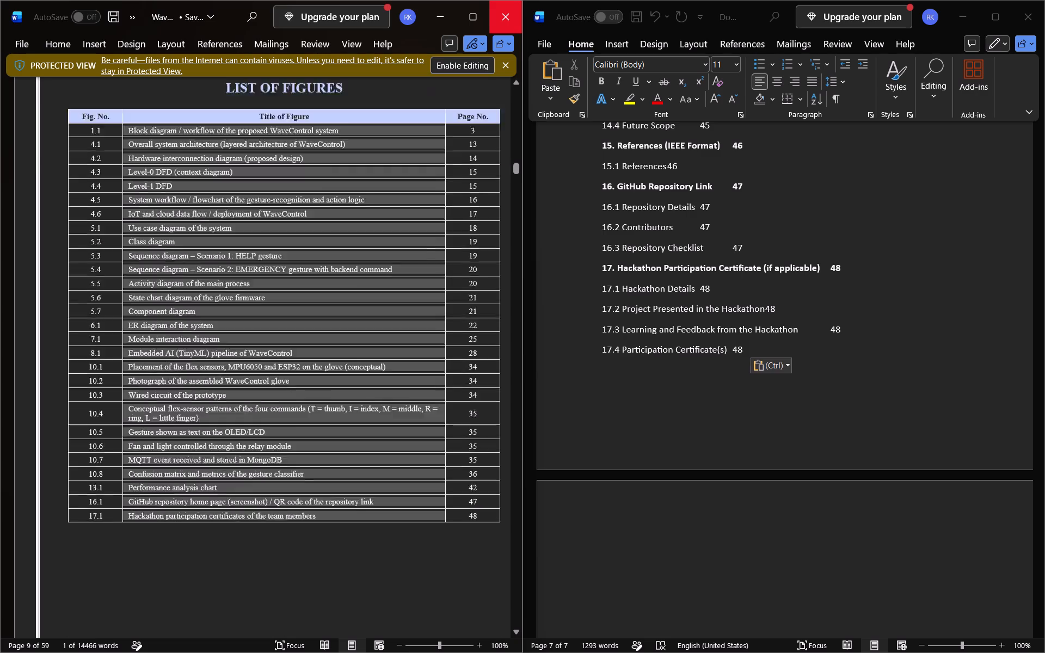
left_click_drag(214, 652, 390, 424)
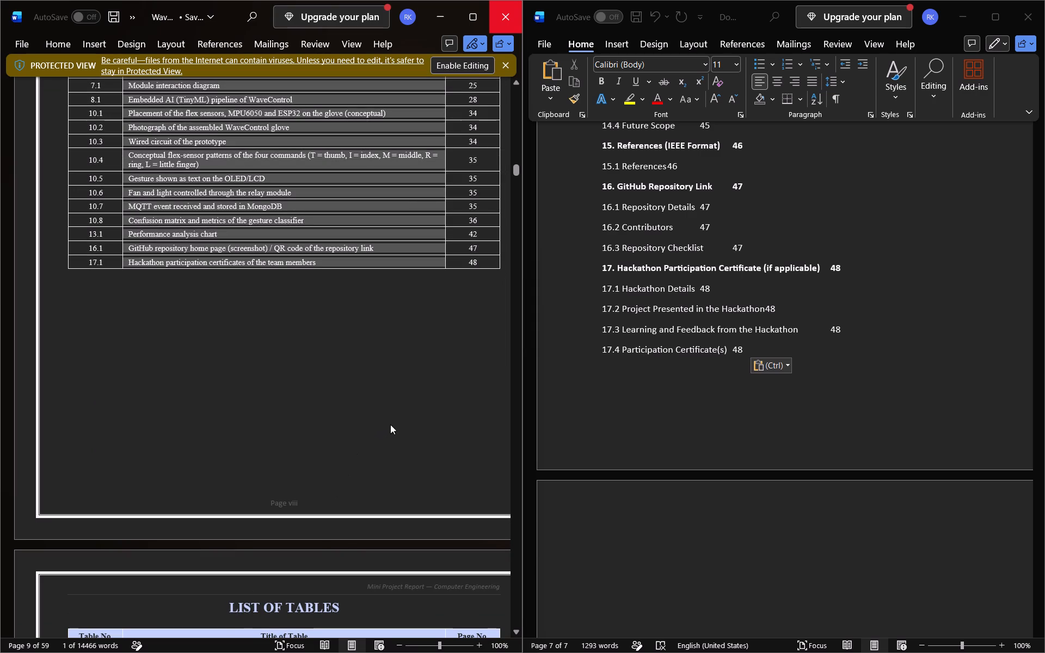
left_click_drag(390, 424, 430, 419)
key("ctrl+c")
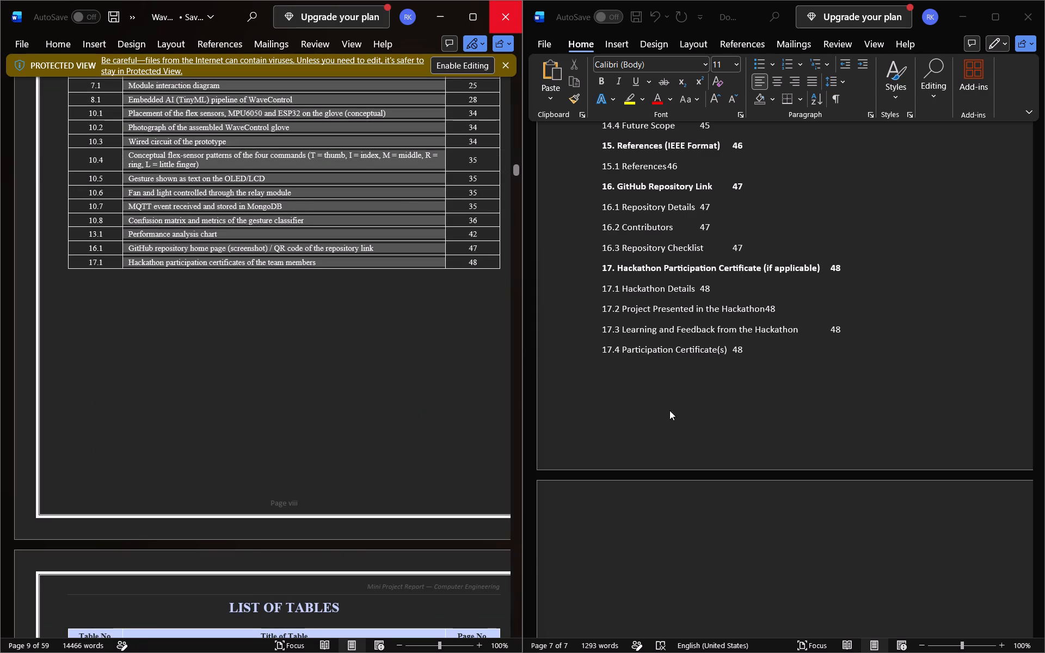
left_click(691, 421)
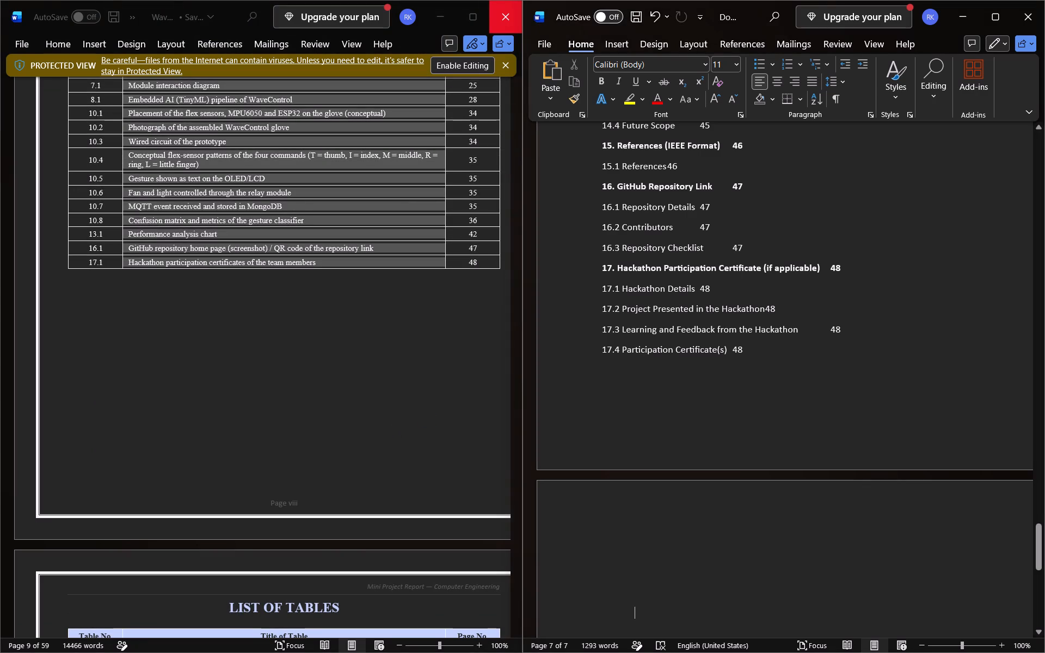
key("ctrl+v")
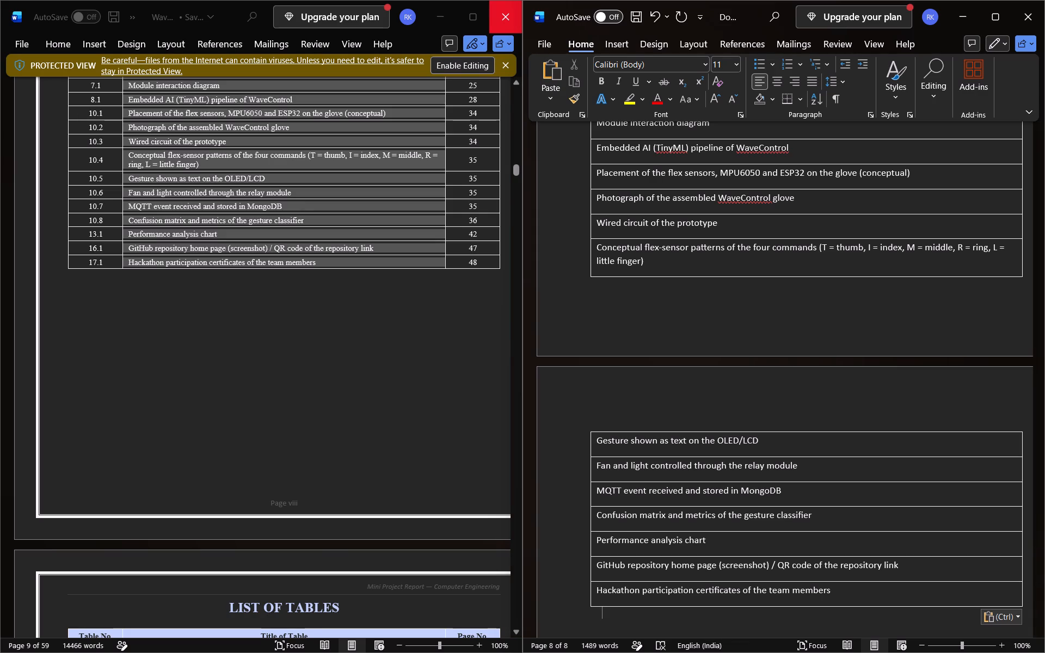
Copy the table titles, from row 1.1 to 16.1 of the List of Tables, and paste them after the figure titles.
scroll(341, 355, "down", 2)
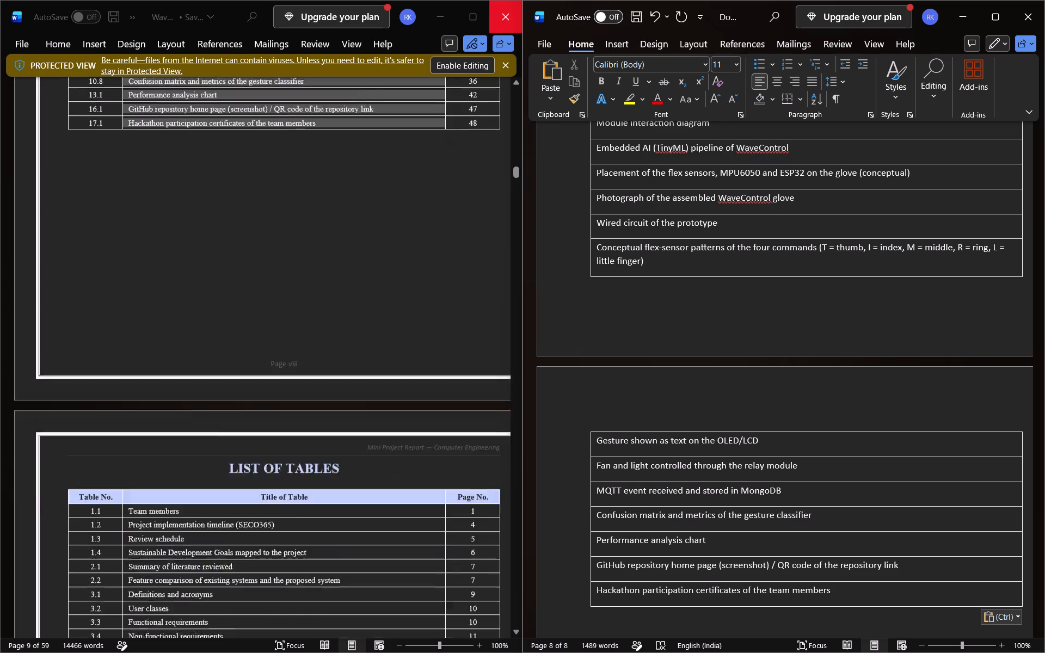
scroll(341, 355, "down", 2)
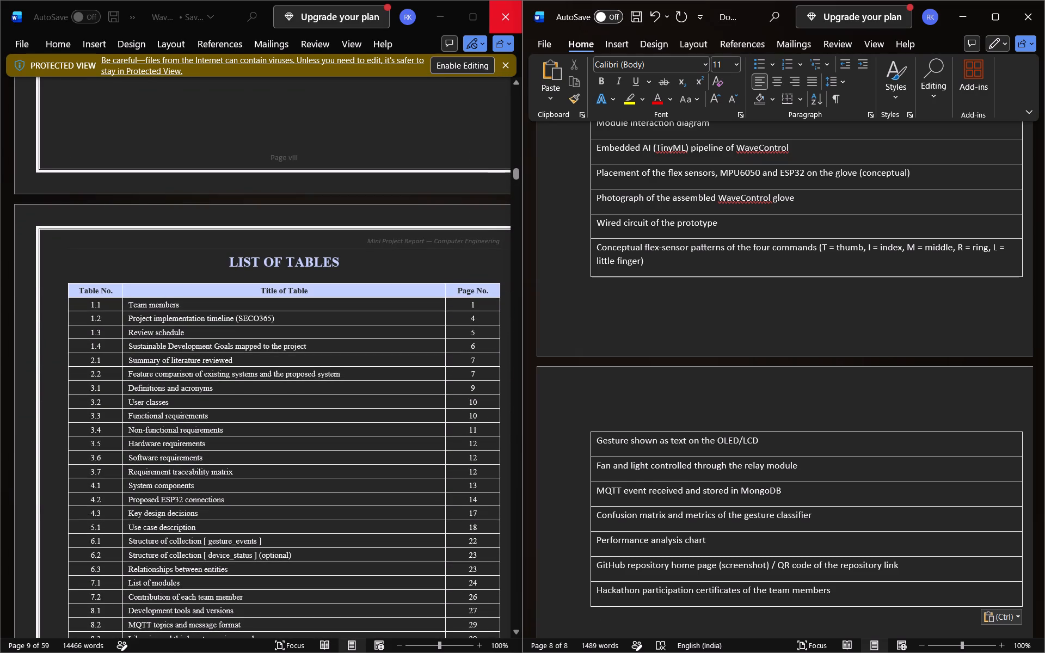
left_click(132, 302)
left_click_drag(132, 302, 197, 382)
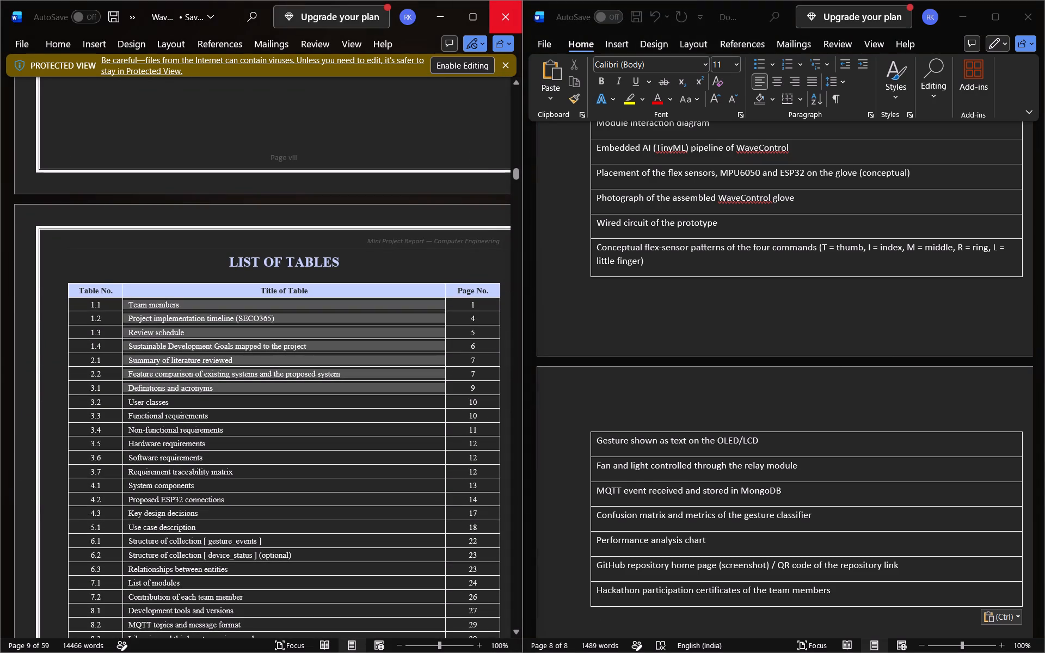
left_click_drag(197, 382, 225, 650)
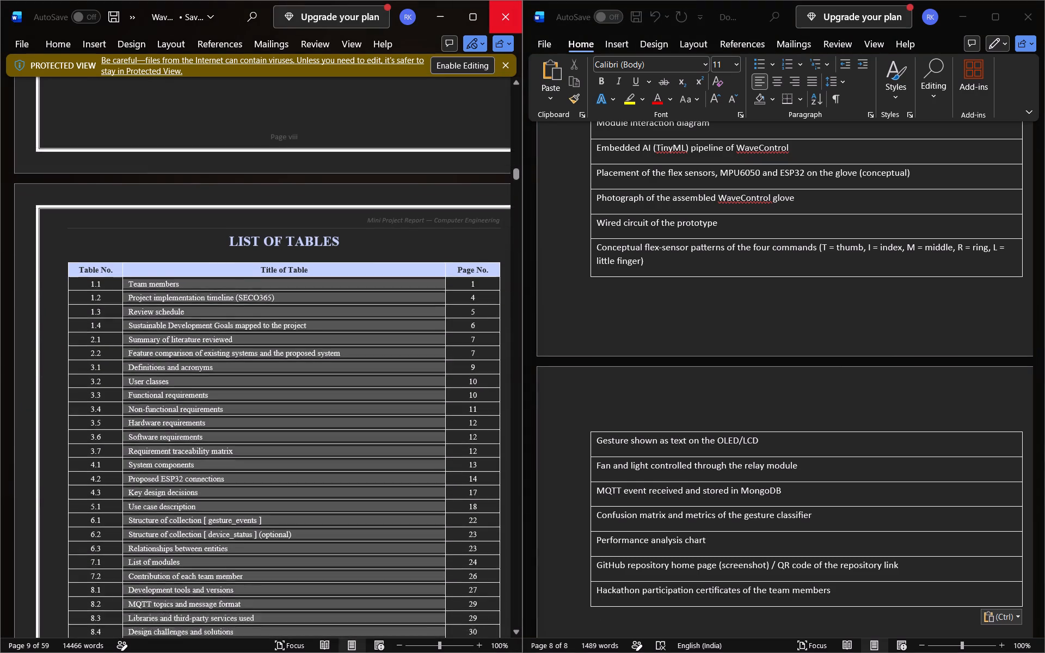
left_click_drag(225, 650, 194, 495)
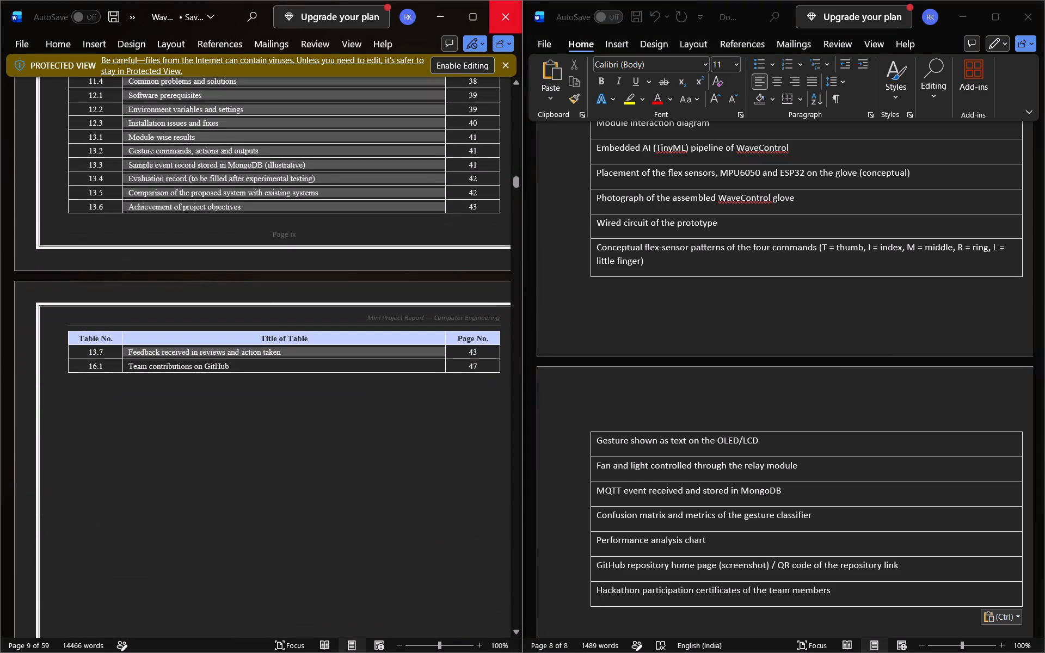
left_click_drag(194, 495, 248, 374)
key("ctrl+c")
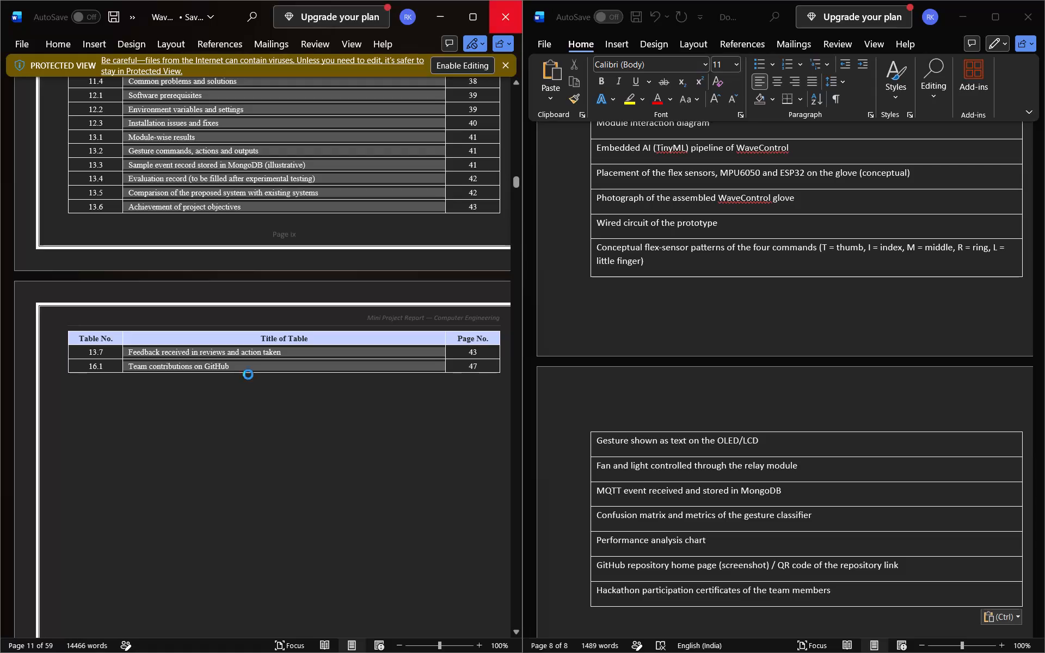
scroll(692, 468, "down", 2)
left_click(692, 468)
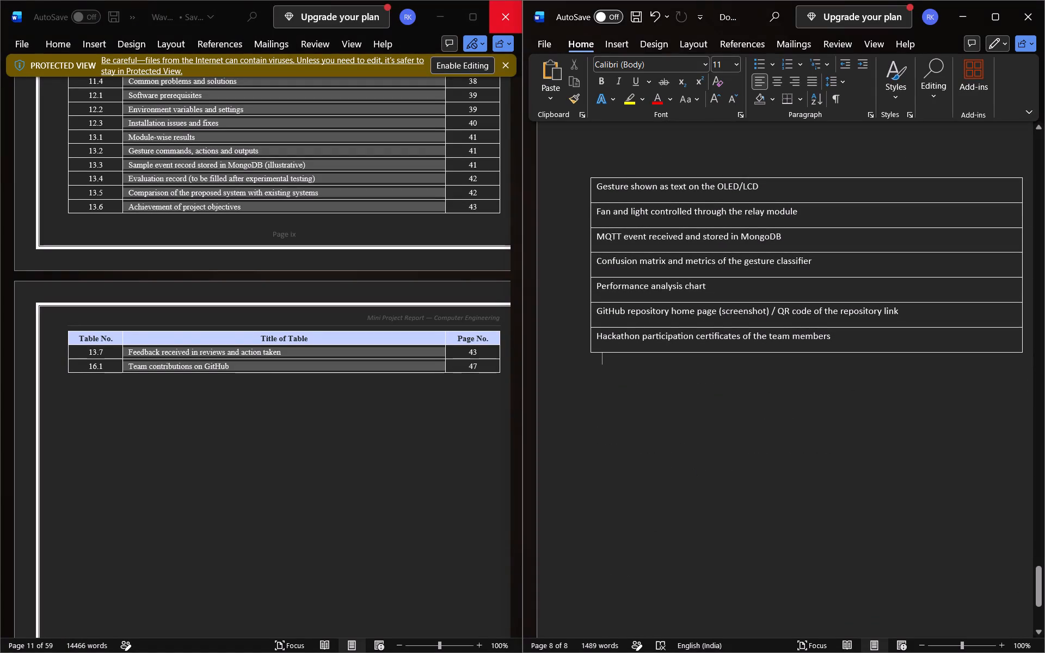
key("ctrl+v")
Copy the report's chapter 1 from the Project Proposal heading through section 1.4 Problem Statement and paste it below the table titles.
scroll(323, 484, "down", 2)
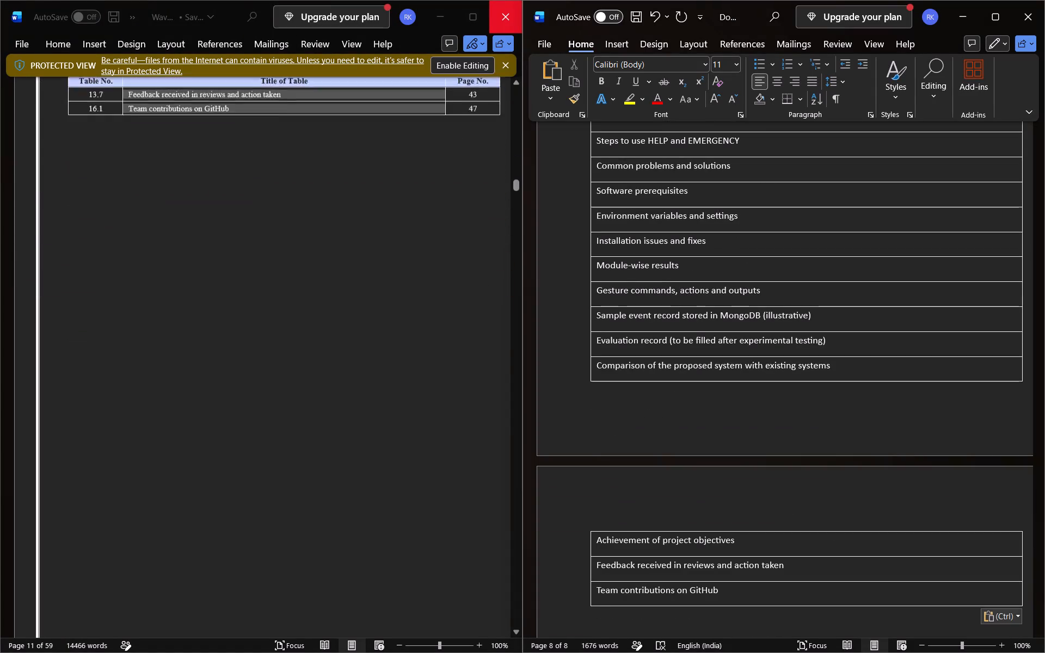
scroll(323, 484, "down", 5)
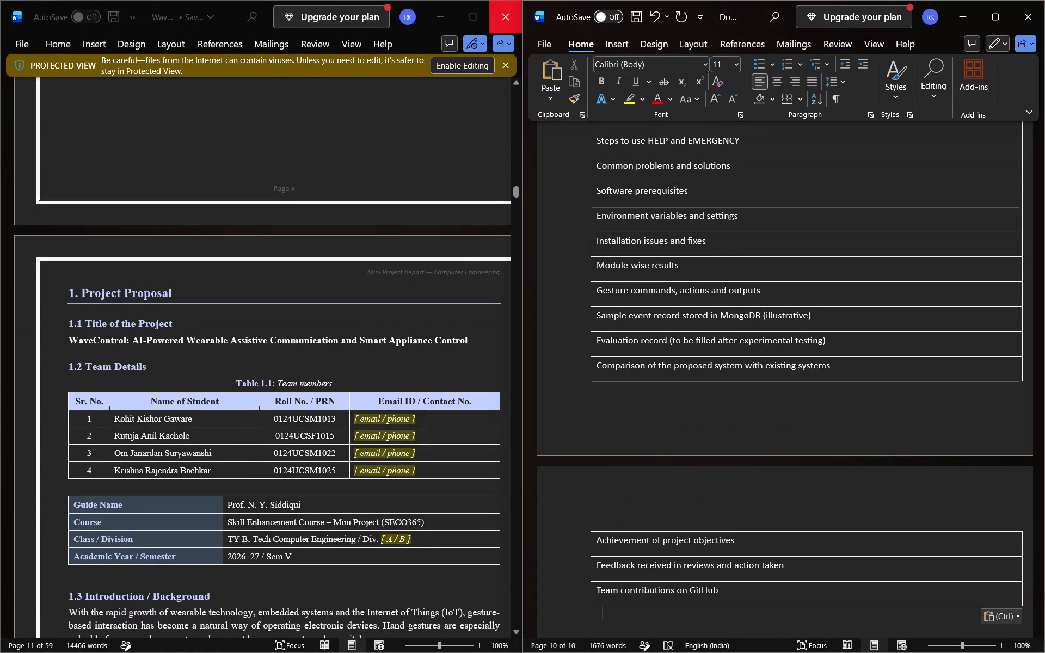
left_click(69, 293)
left_click_drag(69, 293, 142, 351)
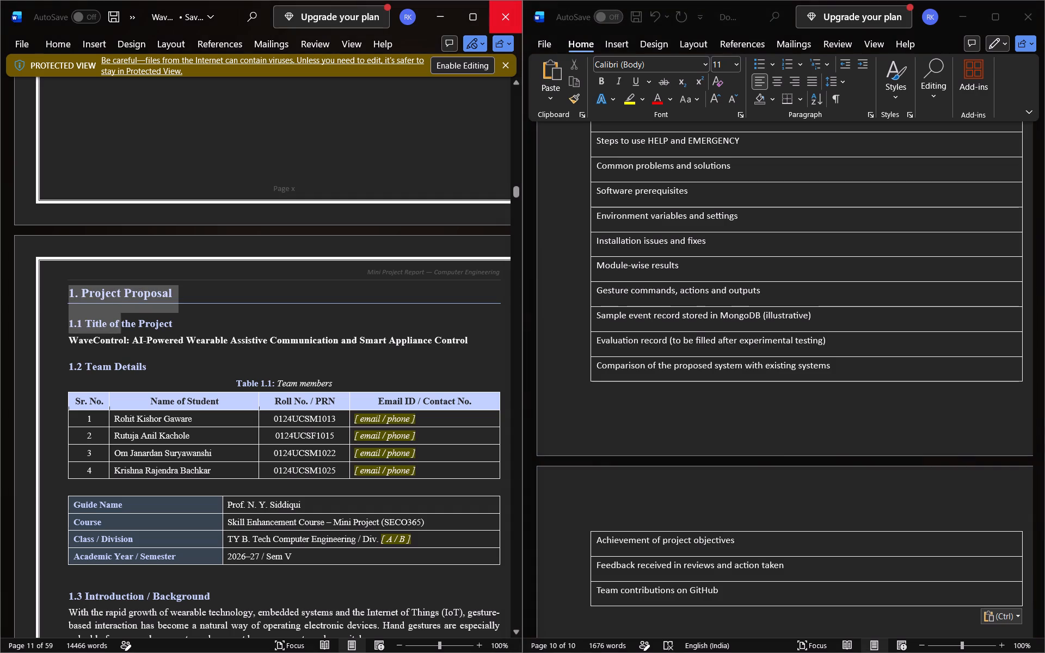
left_click_drag(142, 351, 407, 625)
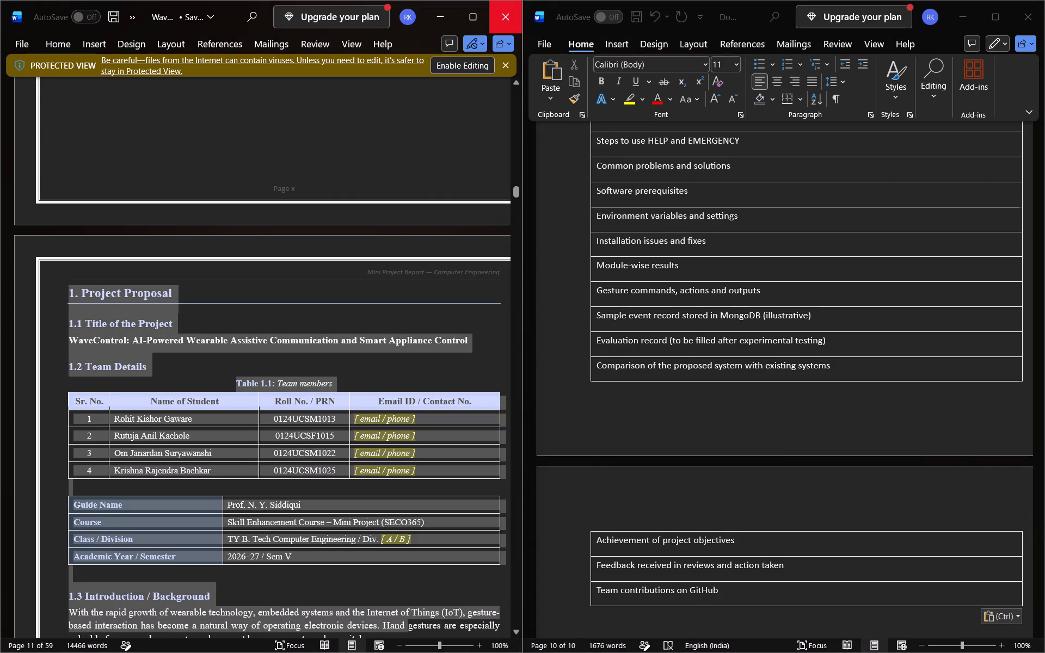
left_click_drag(407, 625, 516, 627)
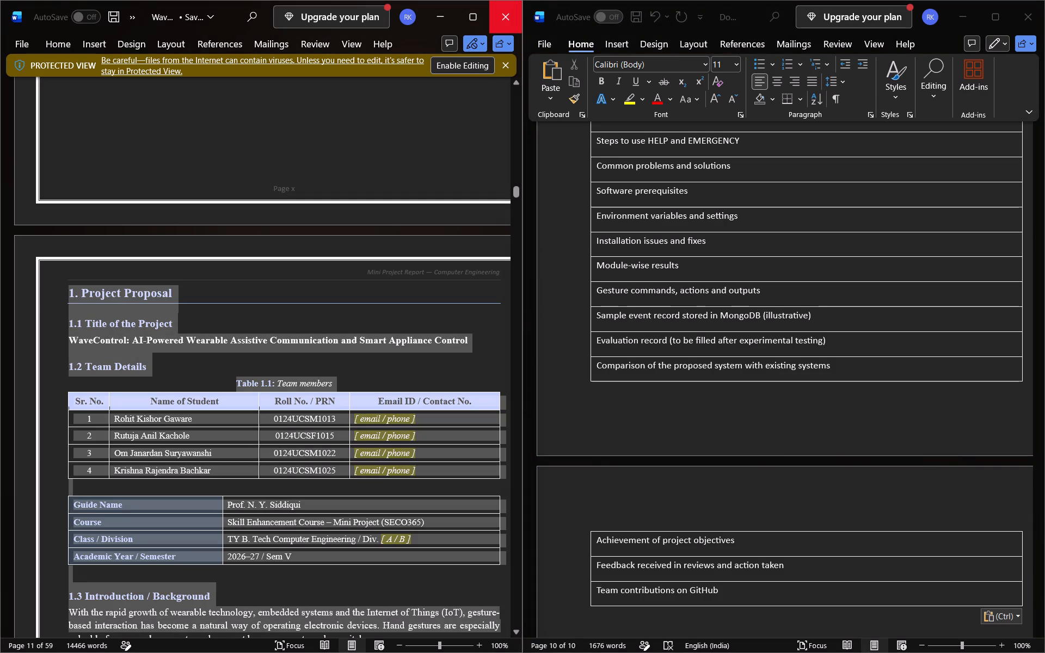
left_click_drag(516, 627, 470, 392)
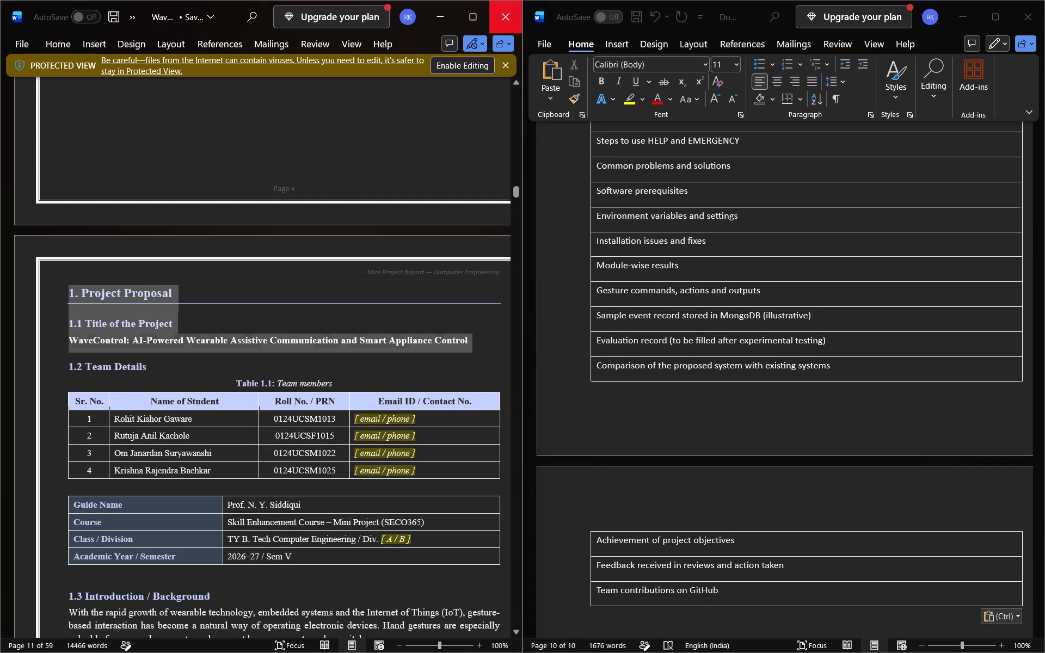
left_click_drag(470, 392, 479, 540)
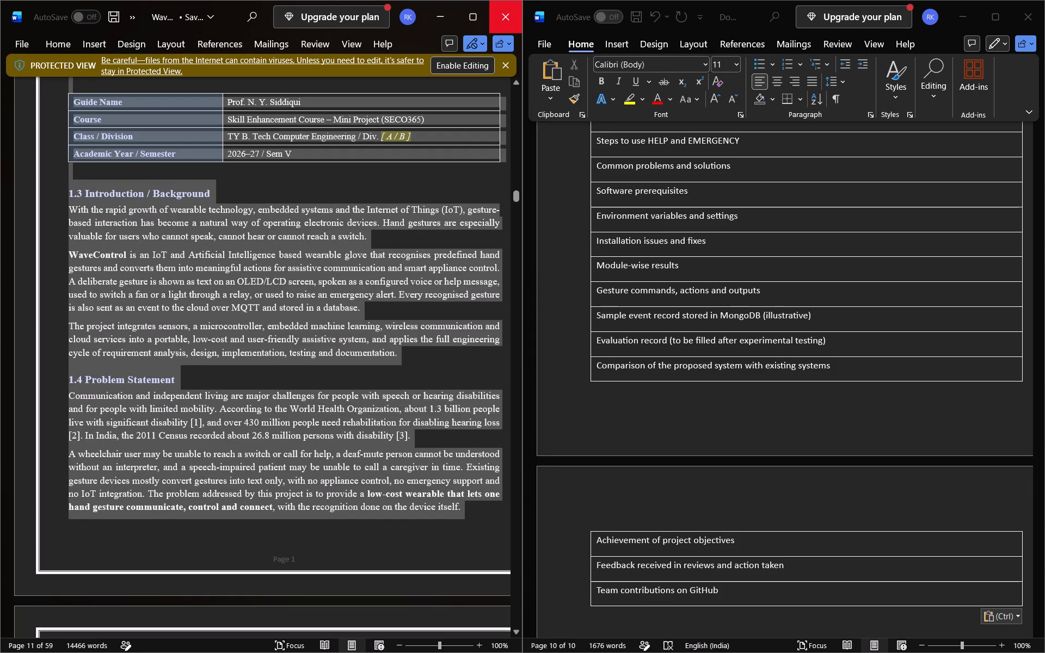
left_click_drag(479, 540, 478, 543)
key("ctrl+c")
scroll(705, 559, "down", 2)
left_click(705, 559)
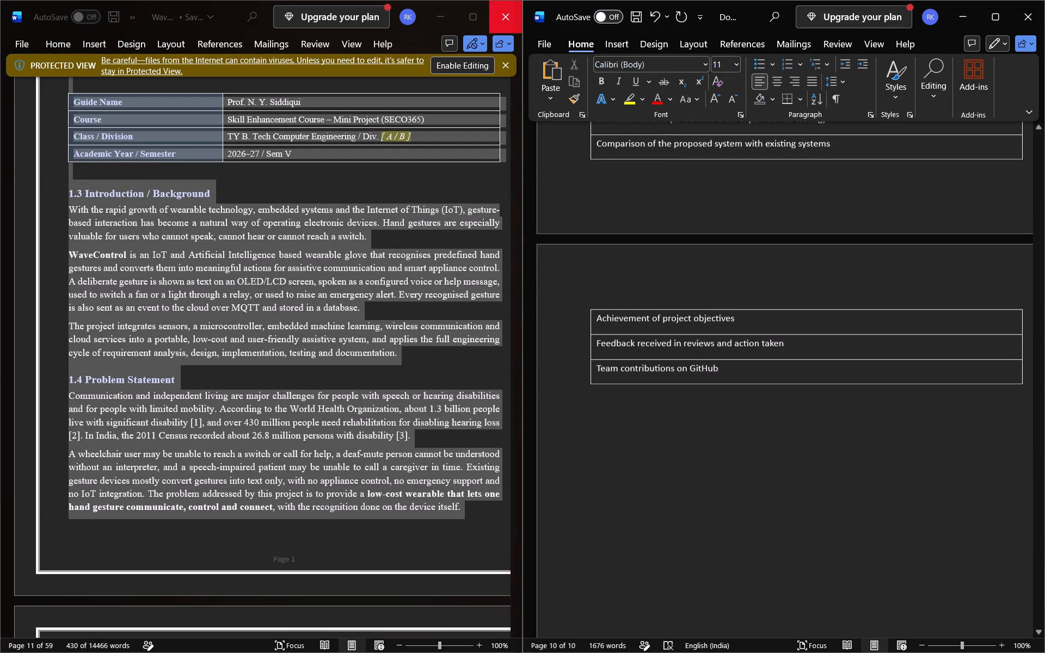
key("ctrl+v")
Copy from 1.5 Objectives through methodology item 3 in section 1.7, ending at "EMERGENCY and", and paste it below the Problem Statement.
scroll(243, 420, "down", 1)
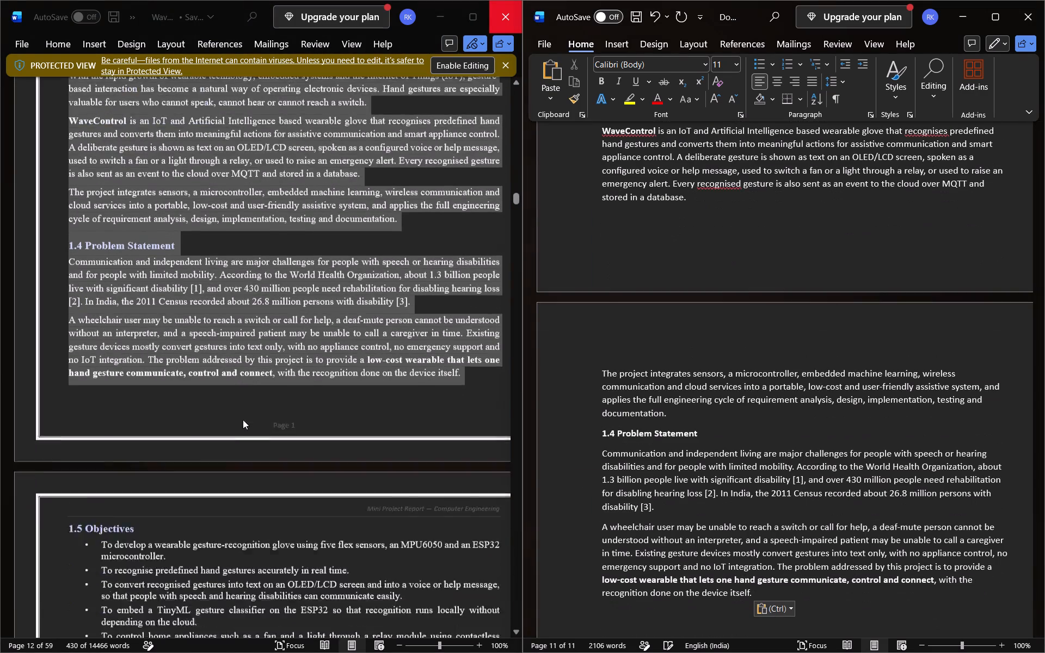
scroll(243, 420, "down", 1)
left_click(69, 435)
left_click_drag(69, 435, 100, 447)
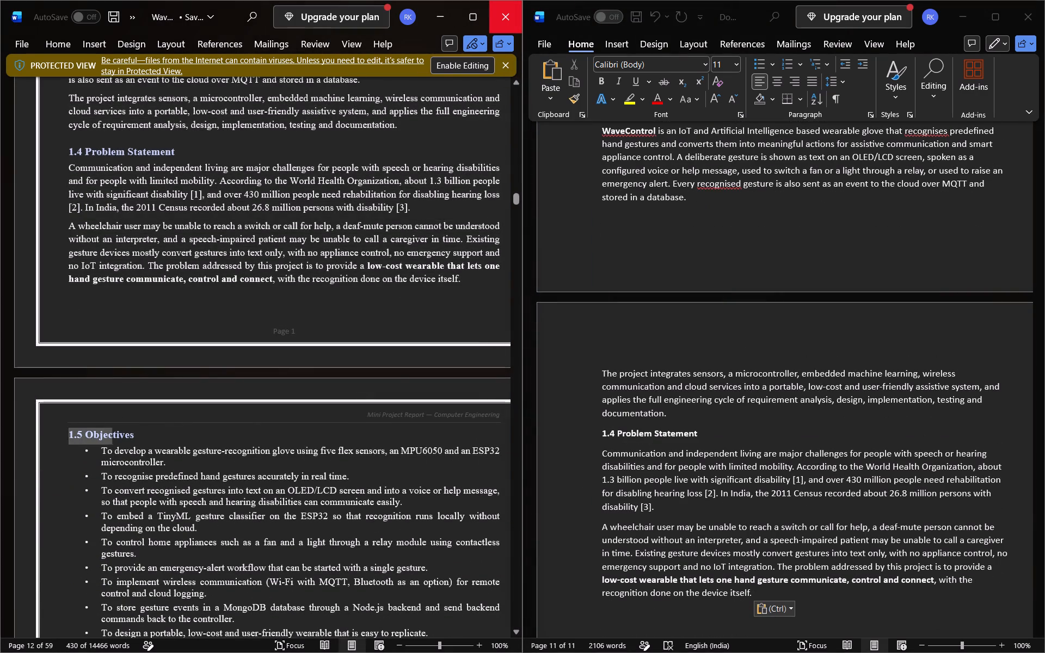
left_click_drag(100, 447, 285, 652)
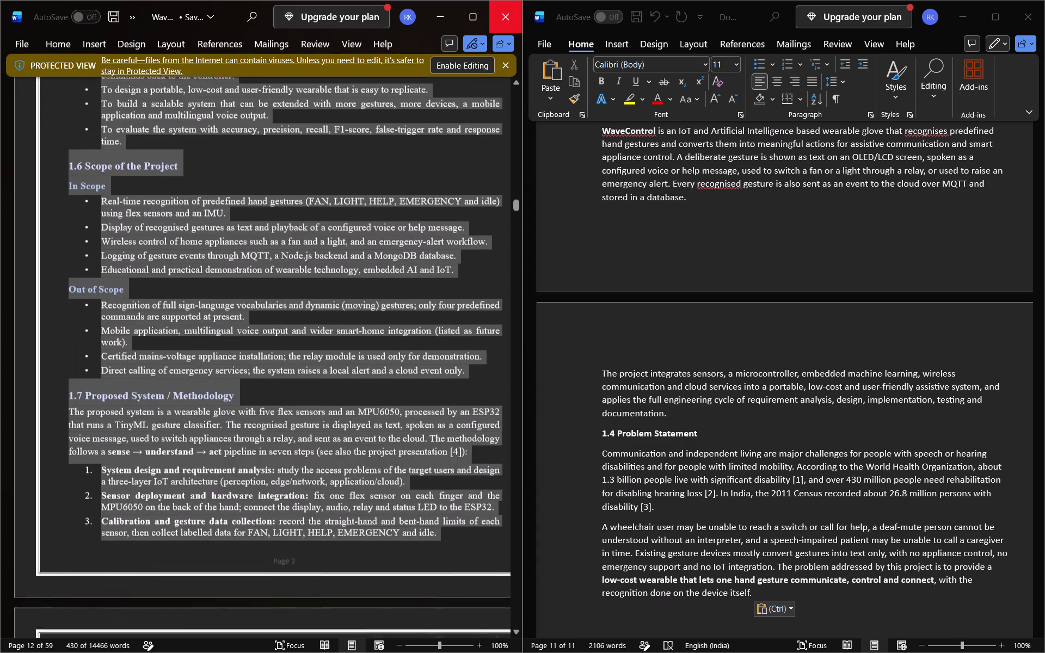
left_click_drag(285, 652, 396, 196)
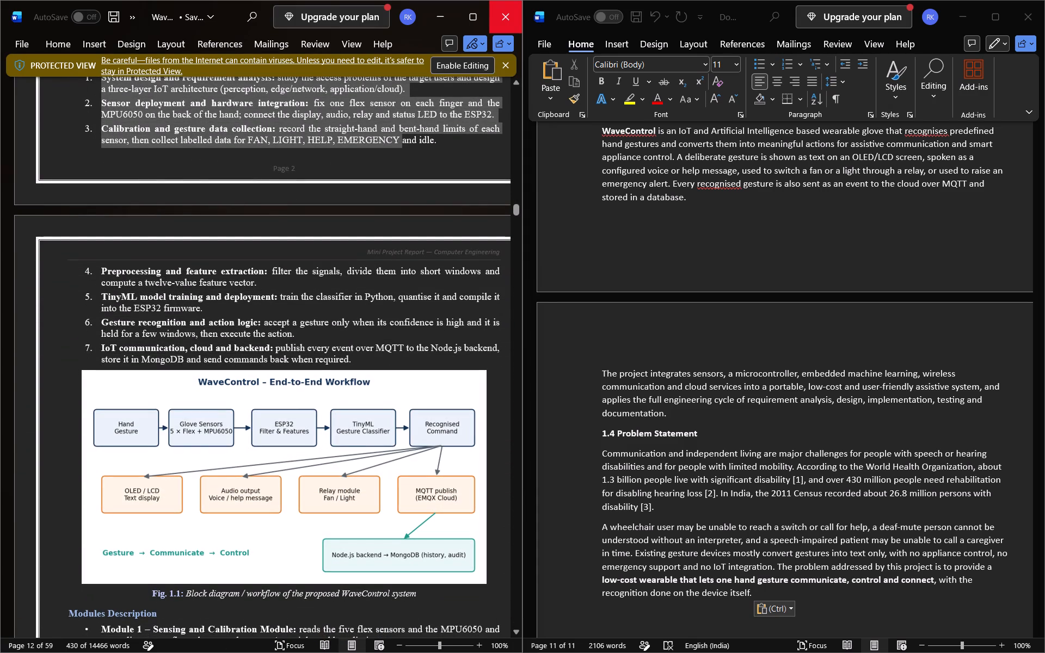
left_click_drag(396, 196, 409, 204)
left_click_drag(409, 204, 420, 189)
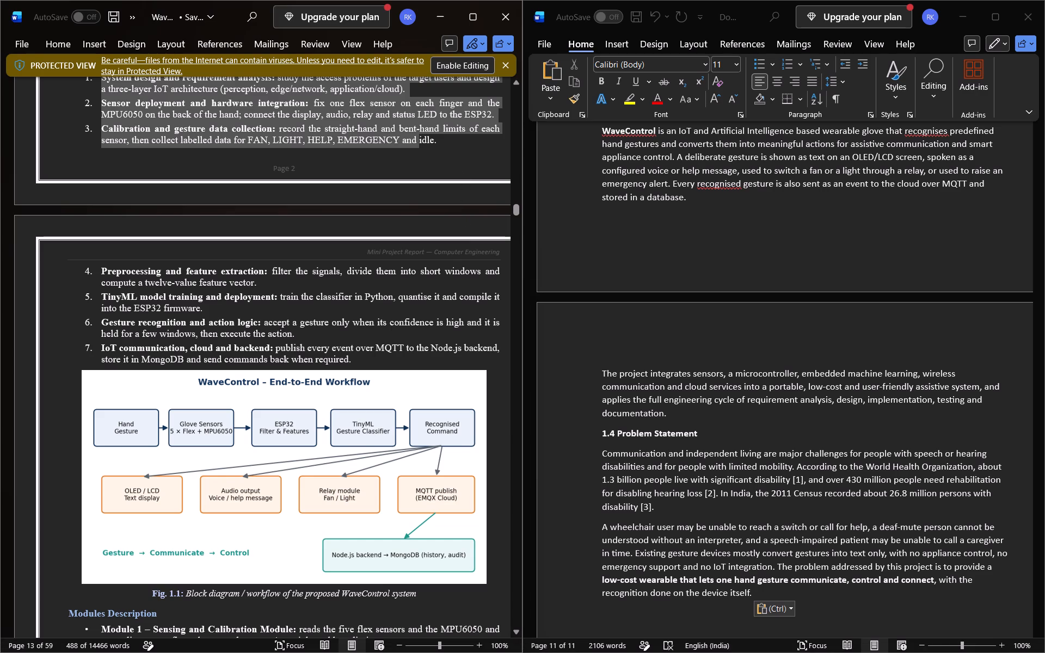
key("ctrl+c")
scroll(902, 393, "down", 3)
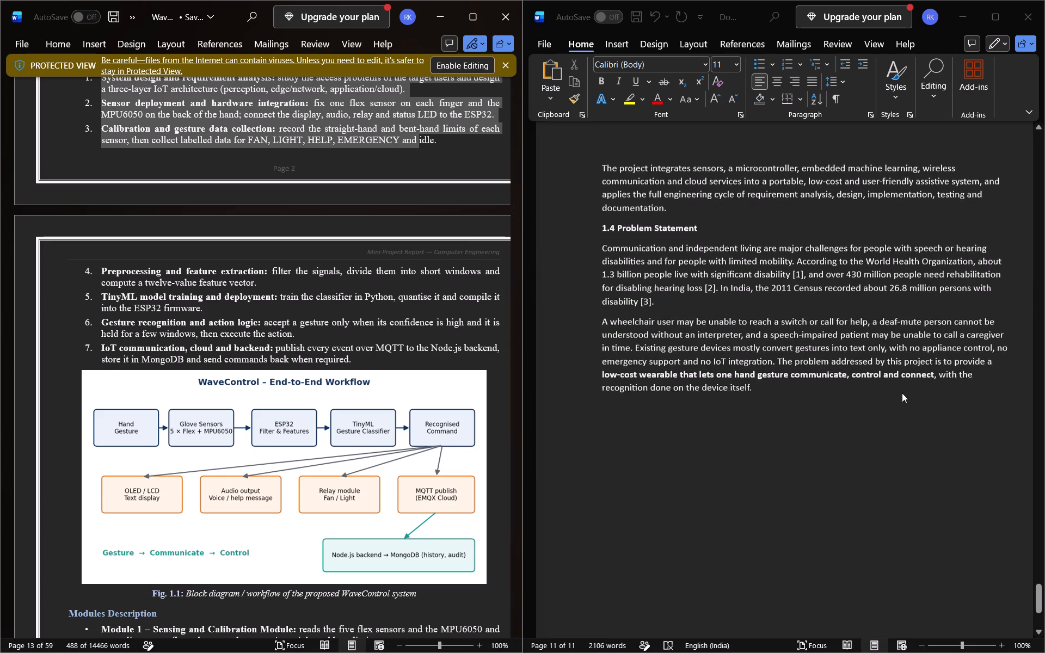
left_click(720, 426)
key("ctrl+v")
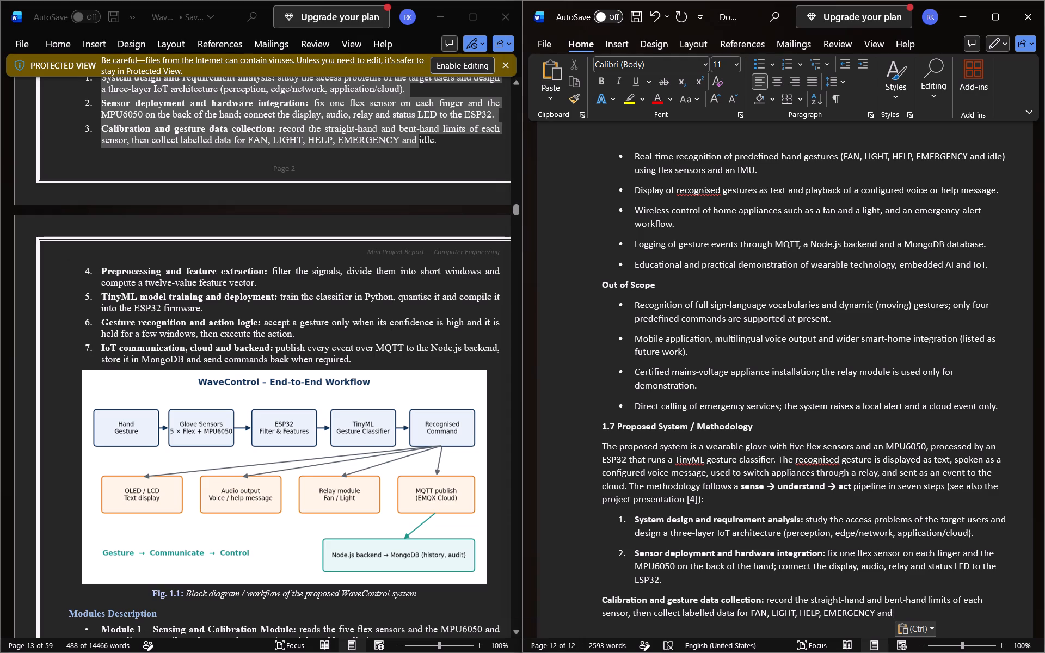
Copy methodology items 4 to 7, Fig. 1.1, the Modules Description and the 1.8 Tools and Technologies table, and paste them after item 3.
left_click(84, 272)
left_click_drag(84, 272, 194, 484)
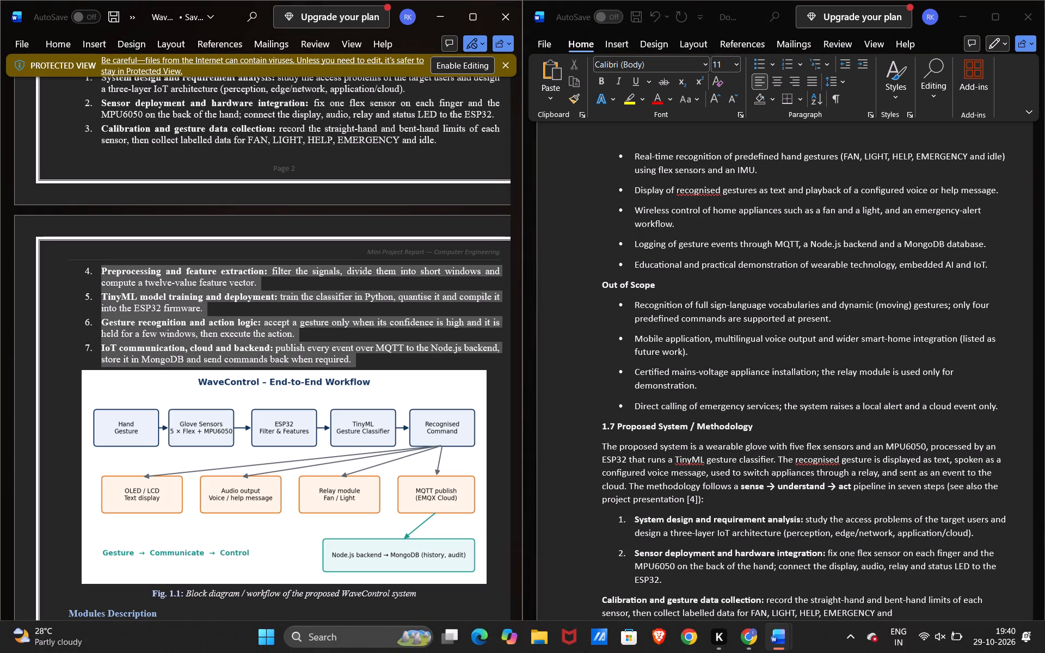
left_click(228, 420)
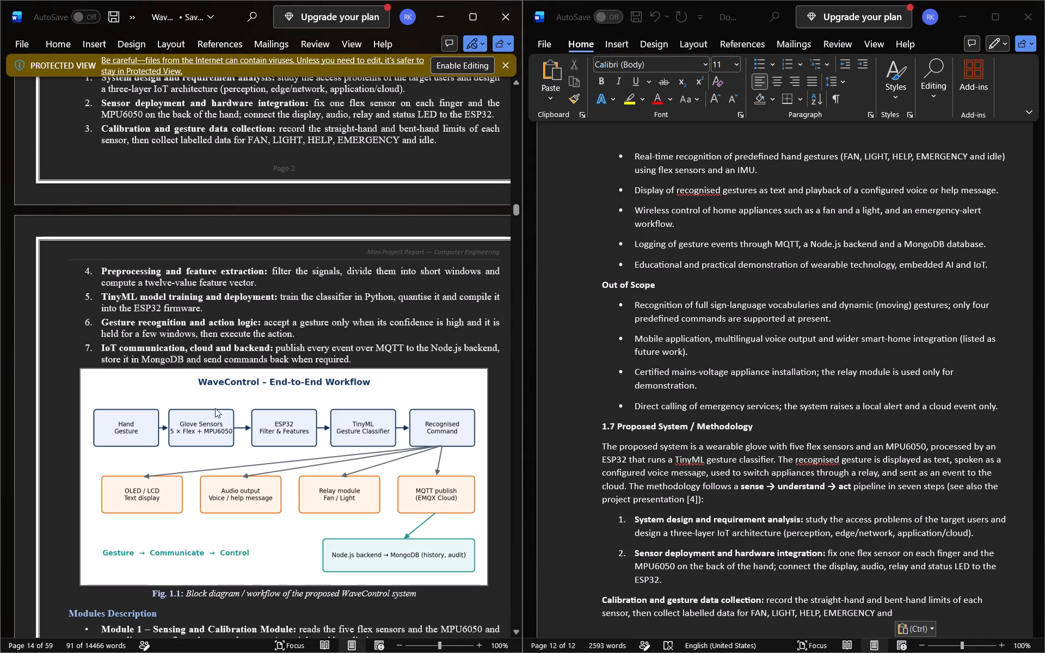
left_click(103, 264)
left_click_drag(103, 264, 363, 528)
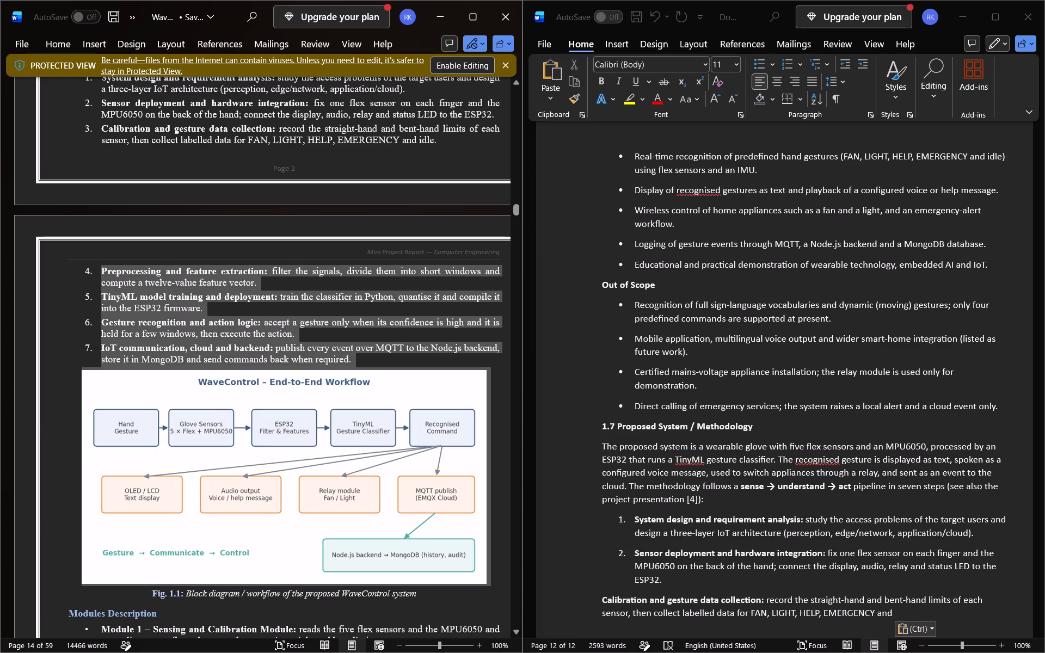
left_click_drag(363, 528, 387, 640)
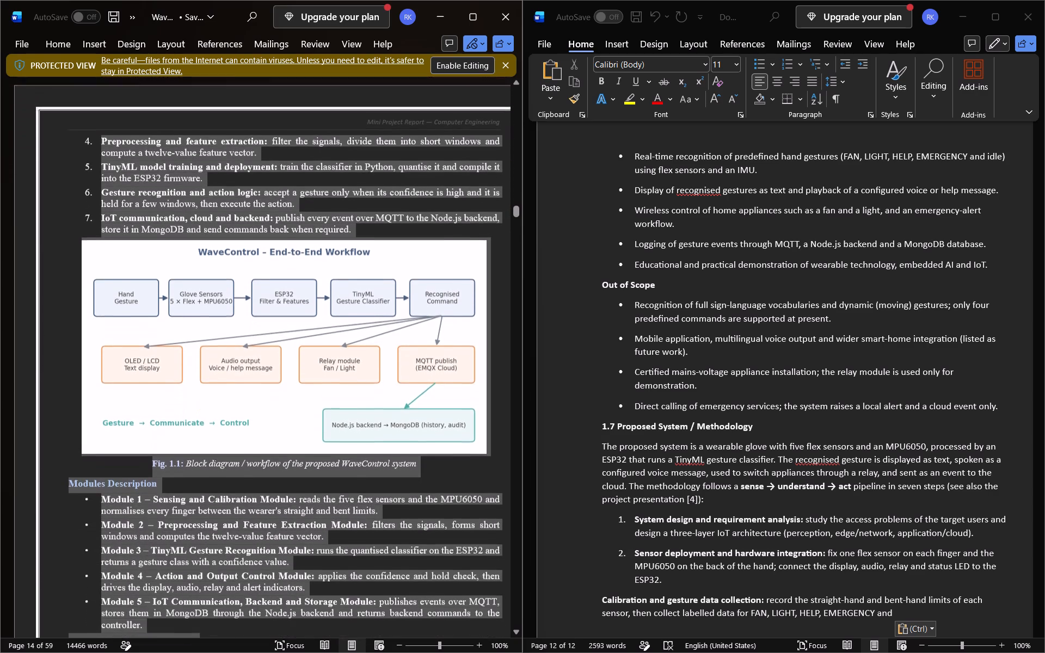
left_click_drag(387, 640, 365, 477)
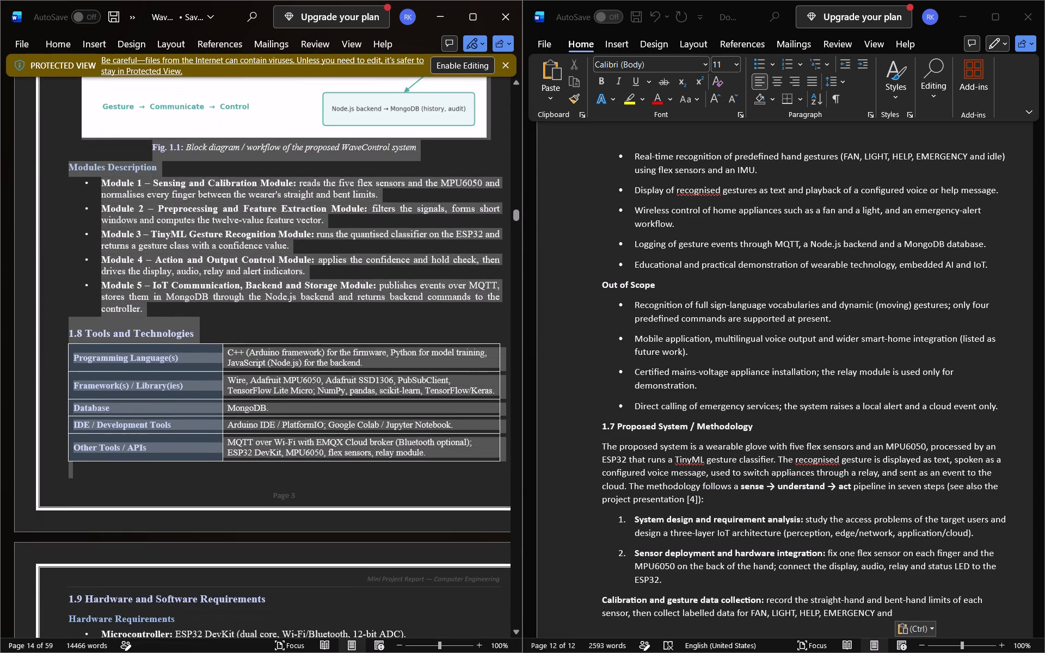
left_click_drag(365, 477, 365, 479)
key("ctrl+c")
scroll(755, 464, "down", 3)
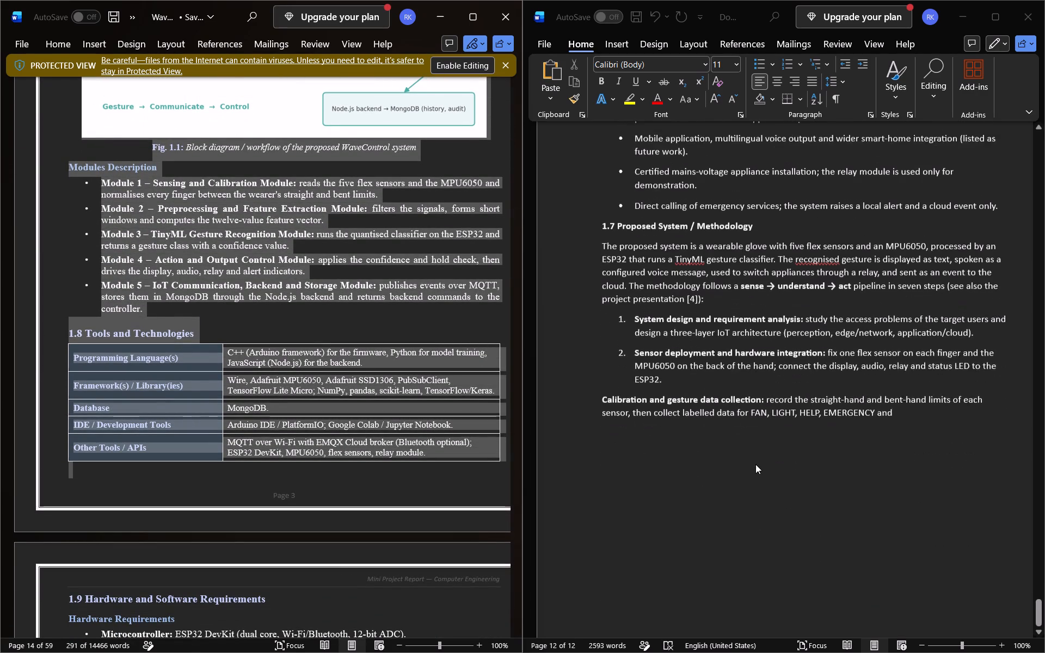
left_click(746, 478)
key("ctrl+v")
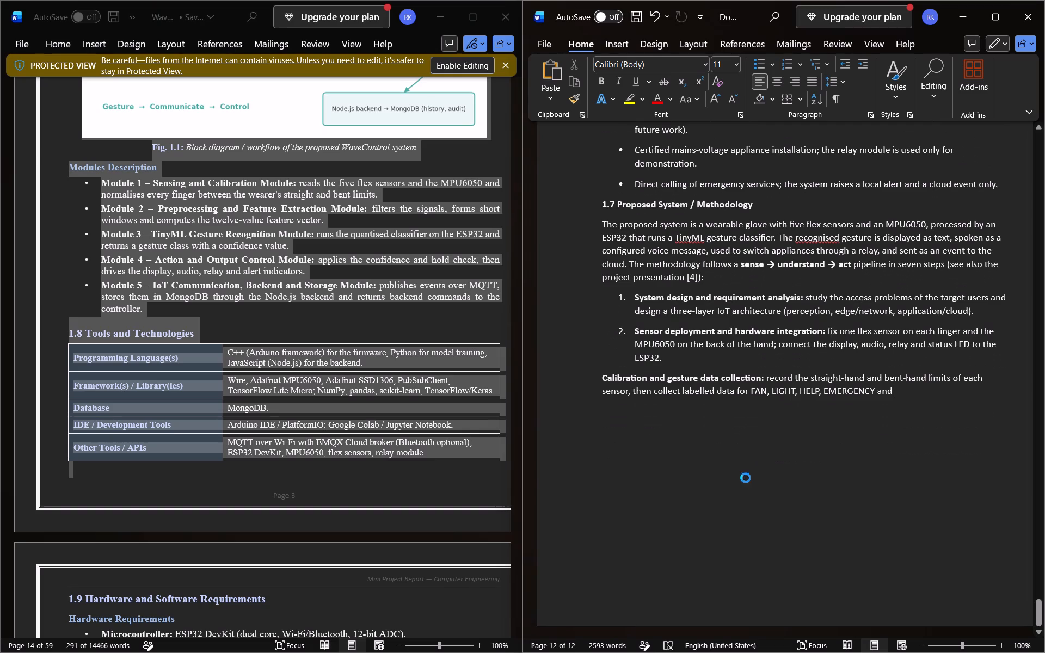
Copy sections 1.9 Hardware and Software Requirements through 1.12 Feasibility Study and paste them below the Tools and Technologies table.
scroll(282, 418, "down", 2)
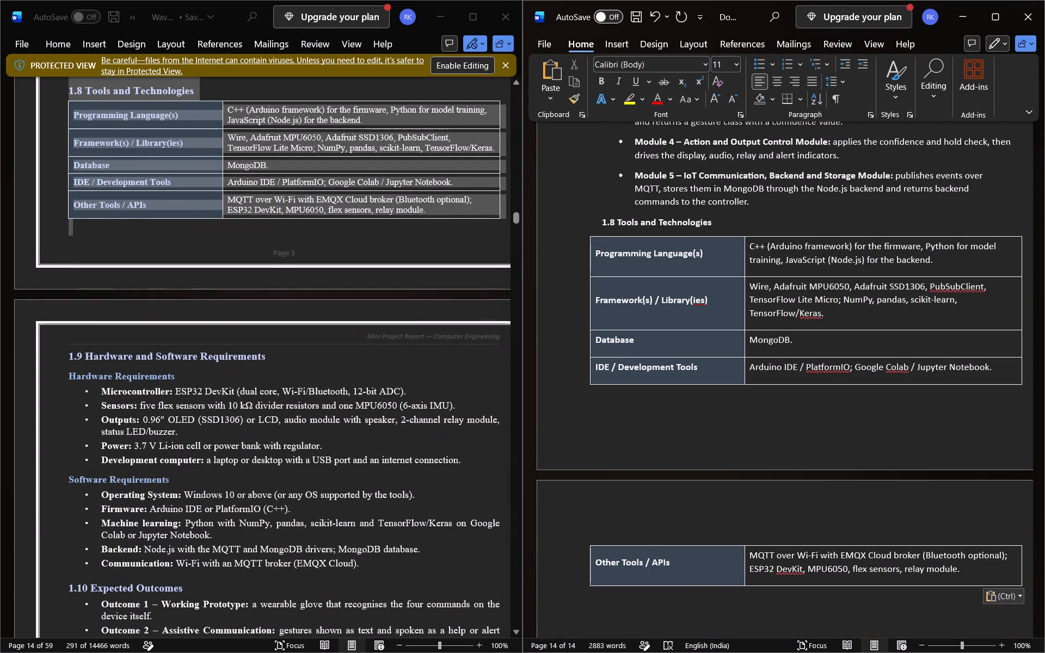
left_click(66, 357)
left_click_drag(66, 357, 270, 637)
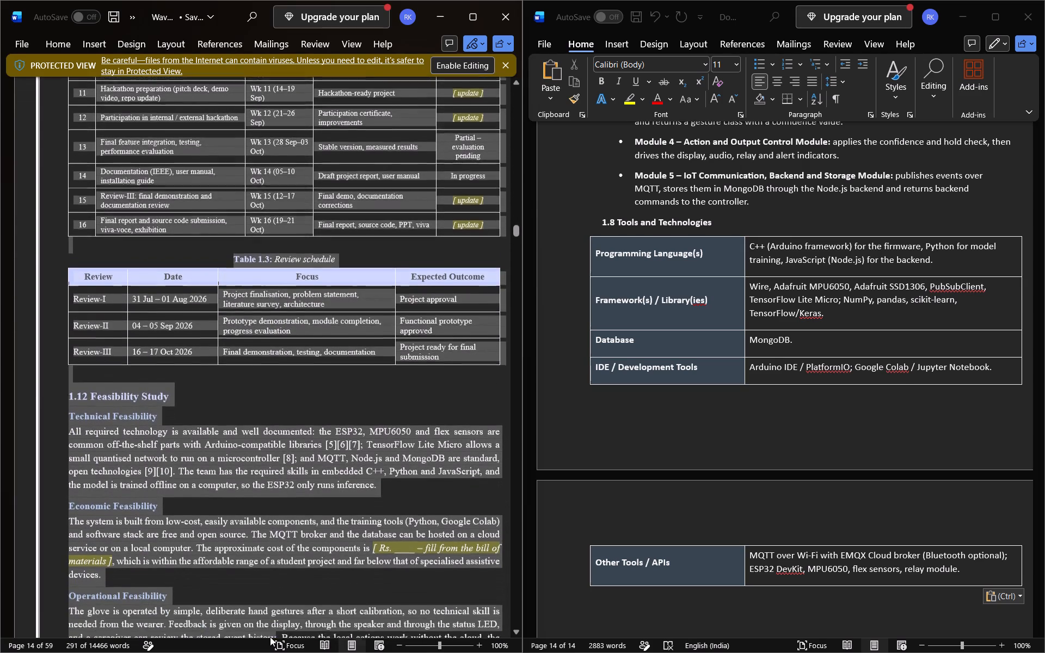
left_click_drag(270, 637, 303, 484)
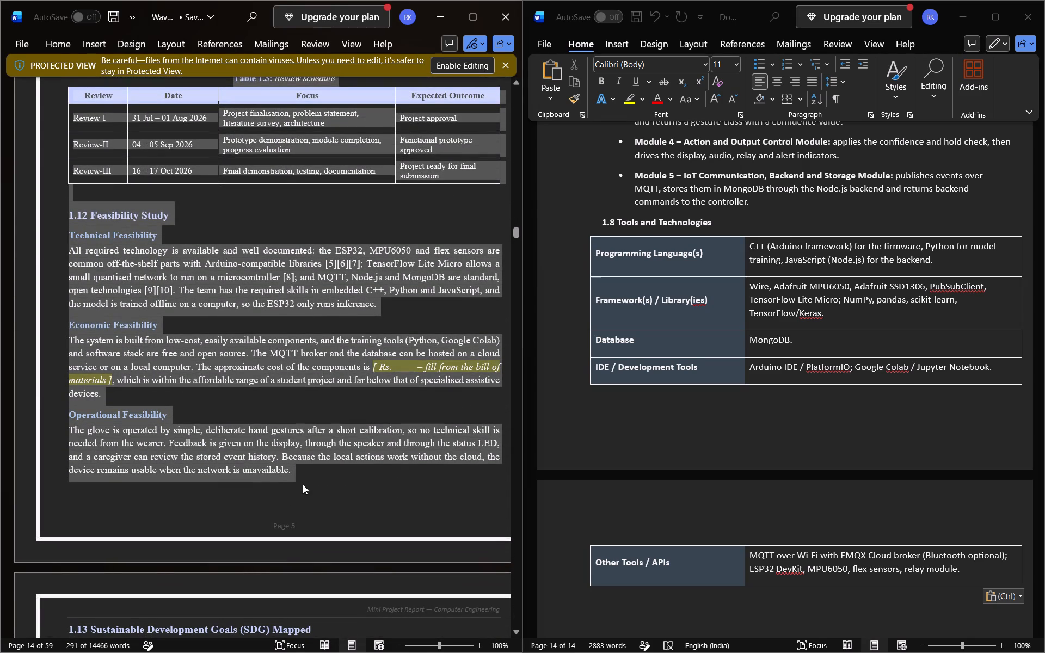
left_click_drag(303, 484, 302, 484)
key("ctrl+c")
scroll(611, 530, "down", 1)
left_click(611, 530)
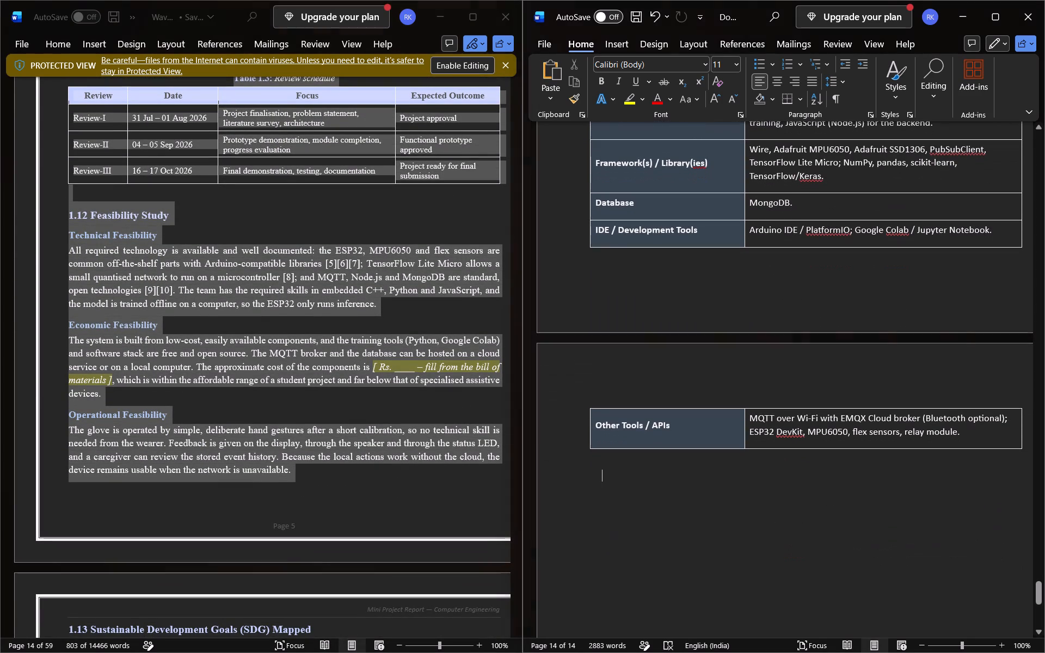
key("ctrl+v")
scroll(401, 464, "down", 2)
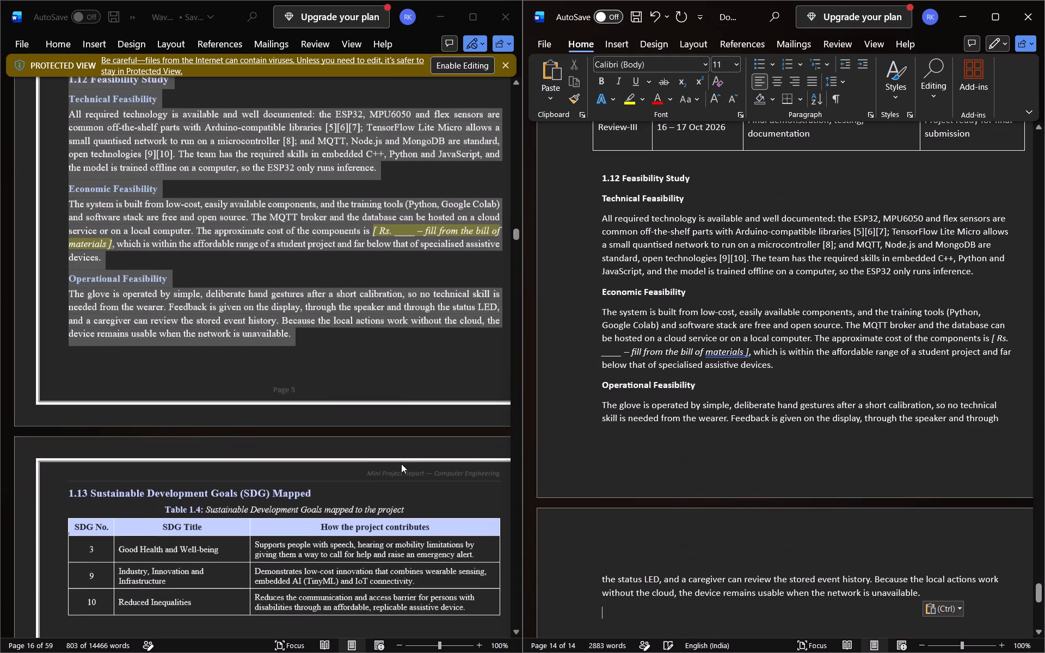
Copy section 1.13 Sustainable Development Goals (SDG) Mapped with Table 1.4 and paste it below the Operational Feasibility paragraph.
scroll(401, 464, "down", 1)
double_click(70, 446)
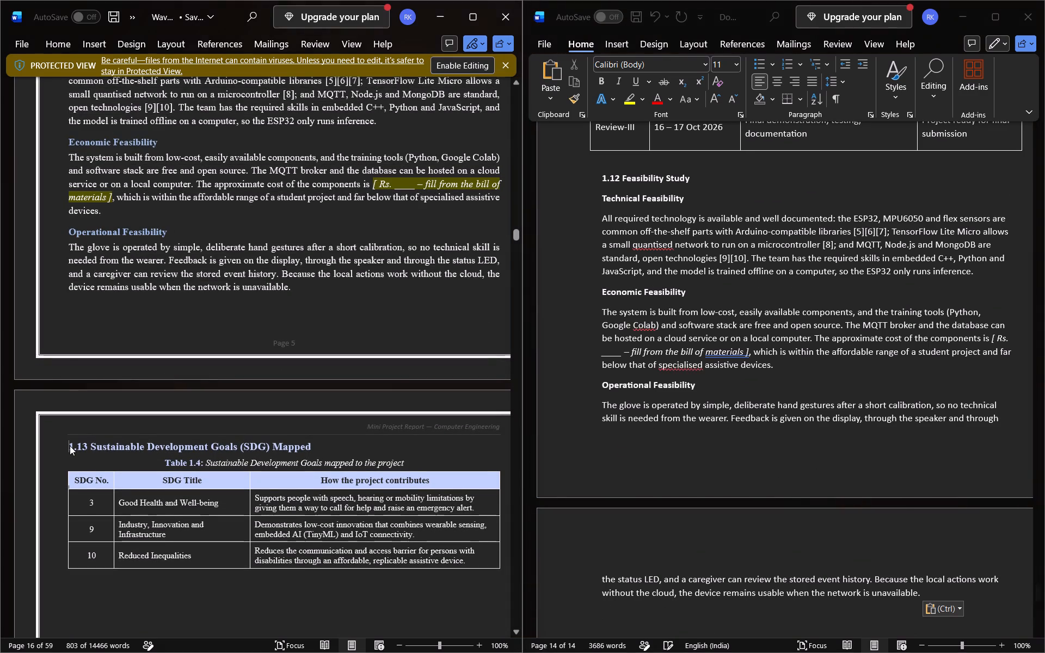
left_click_drag(70, 446, 309, 357)
key("ctrl+c")
scroll(699, 438, "down", 1)
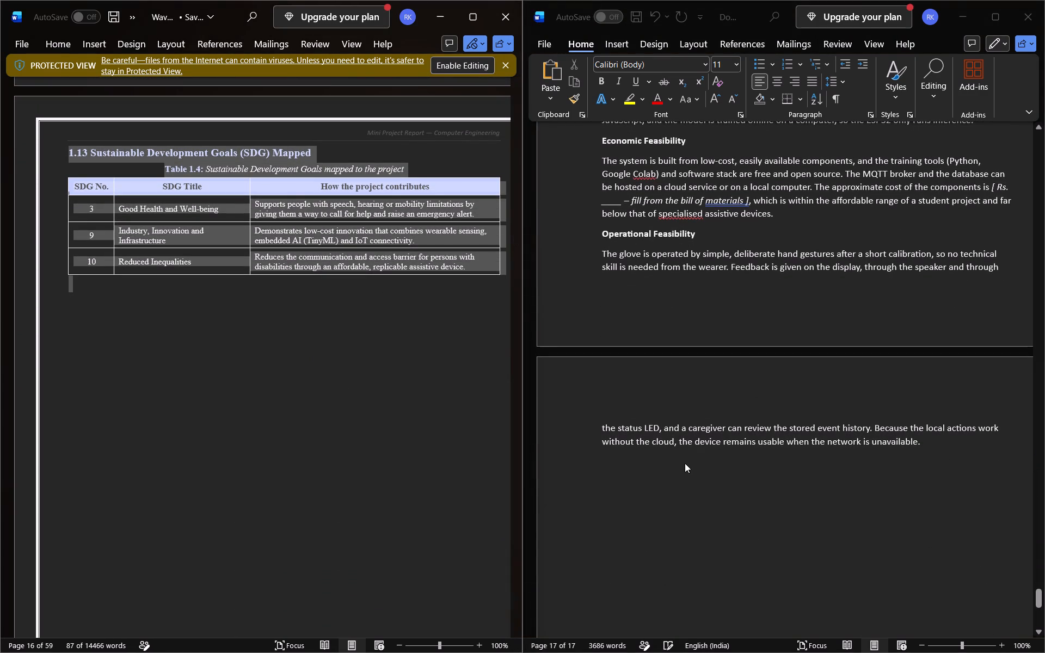
left_click(685, 463)
key("ctrl+v")
Copy from the 2. Literature Survey heading through the 2.2 Review of Existing Research heading and paste it below Table 1.4.
scroll(364, 472, "down", 2)
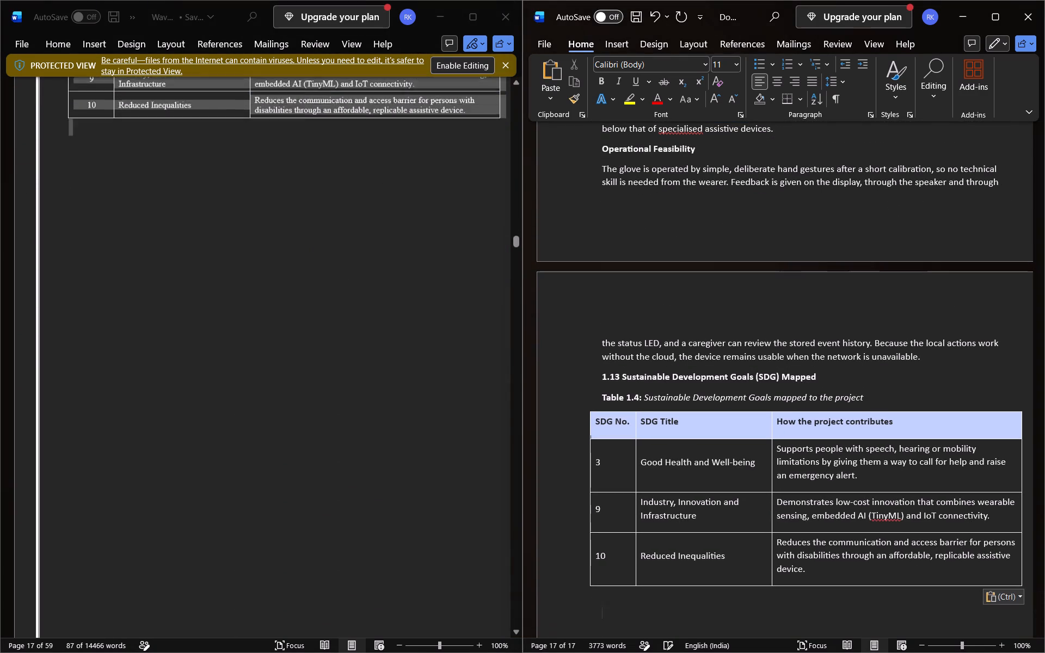
scroll(364, 472, "down", 2)
left_click(67, 441)
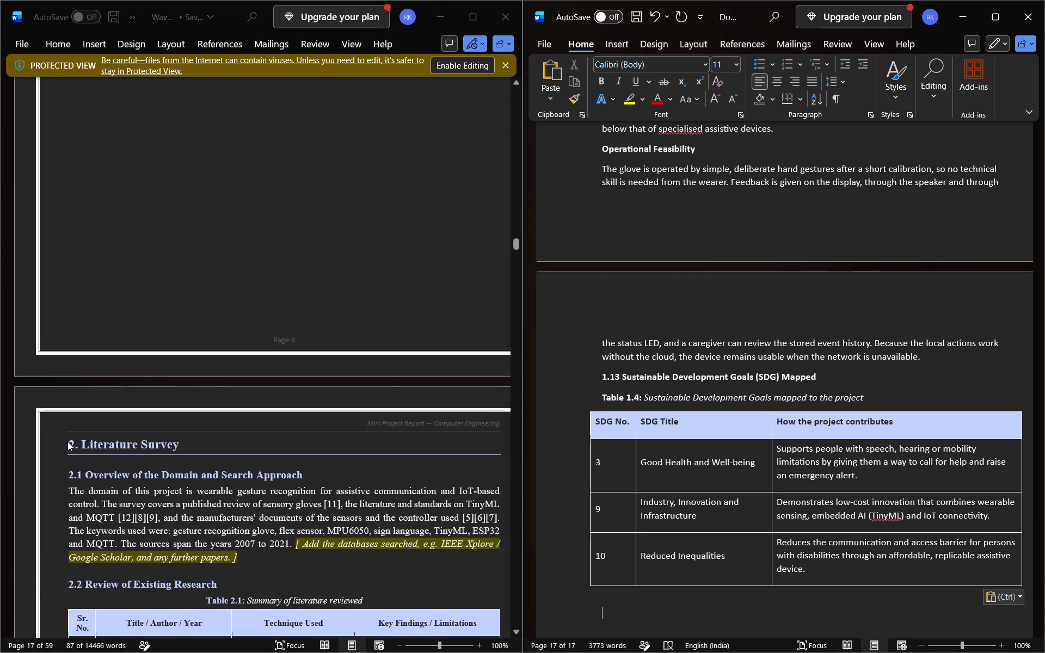
left_click_drag(67, 441, 254, 573)
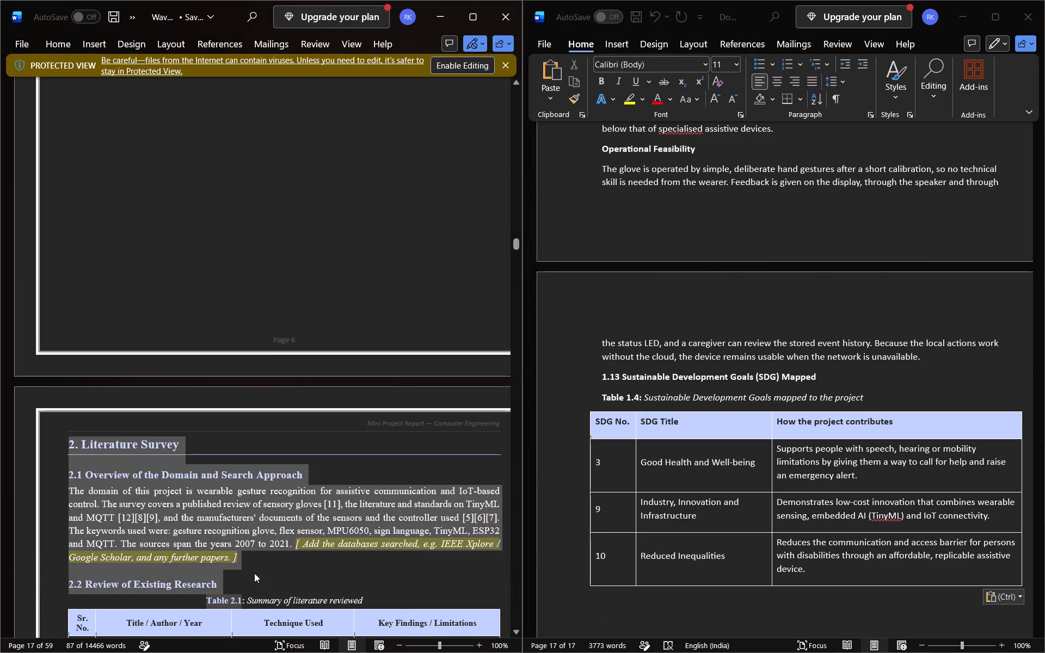
key("ctrl+c")
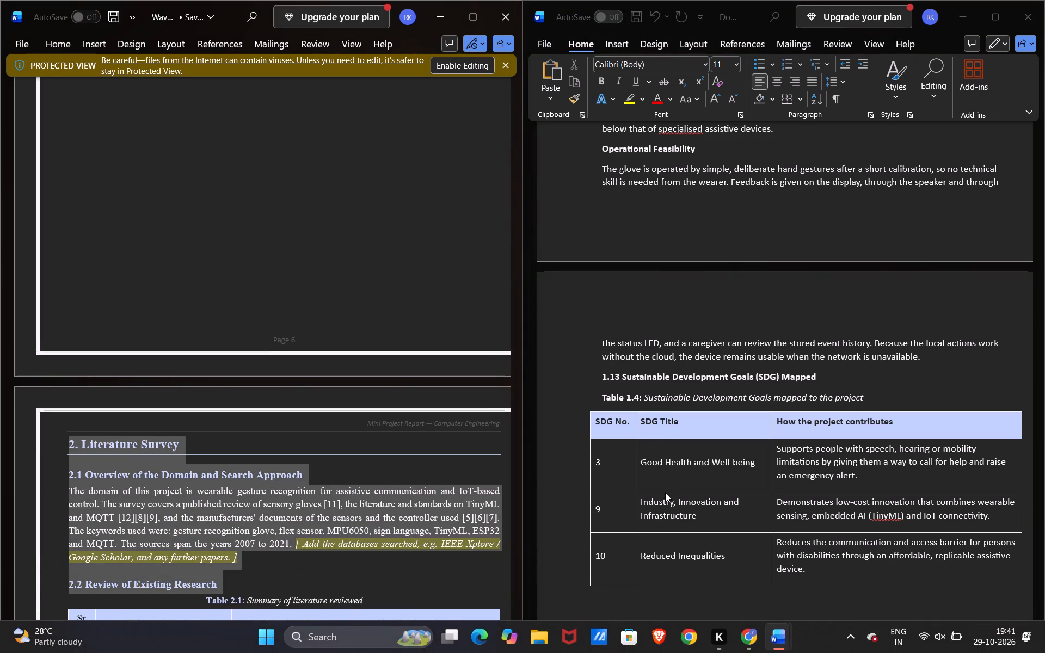
scroll(666, 490, "down", 1)
left_click(666, 490)
key("ctrl+v")
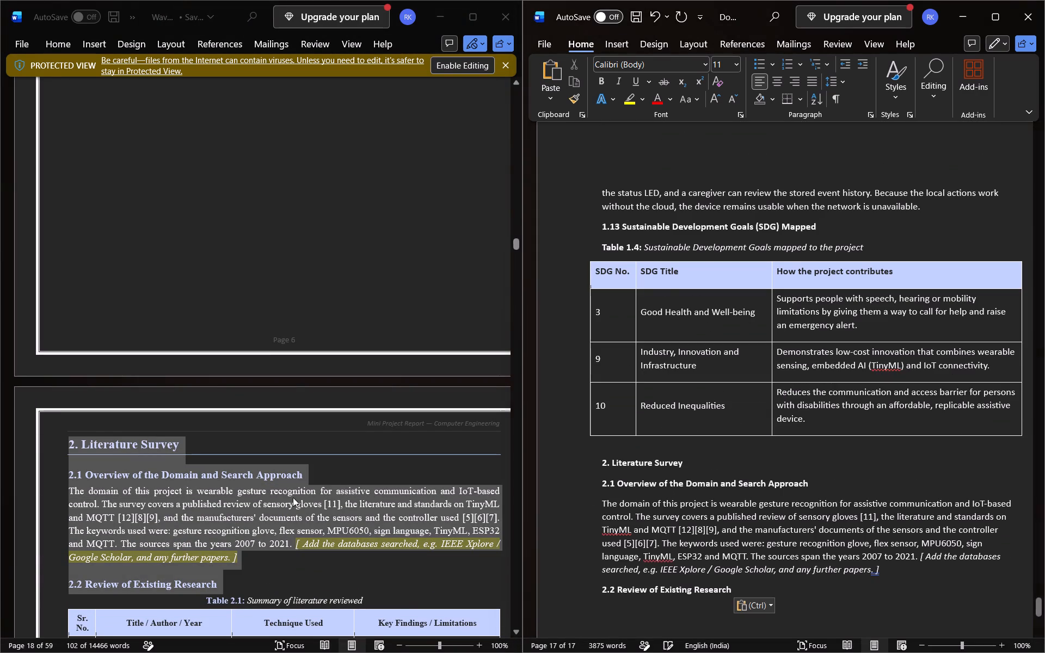
Copy the Table 2.1 grid without its caption, section 2.3 and Table 2.2 through its Sensing row, and paste them below the 2.2 heading.
scroll(279, 501, "down", 2)
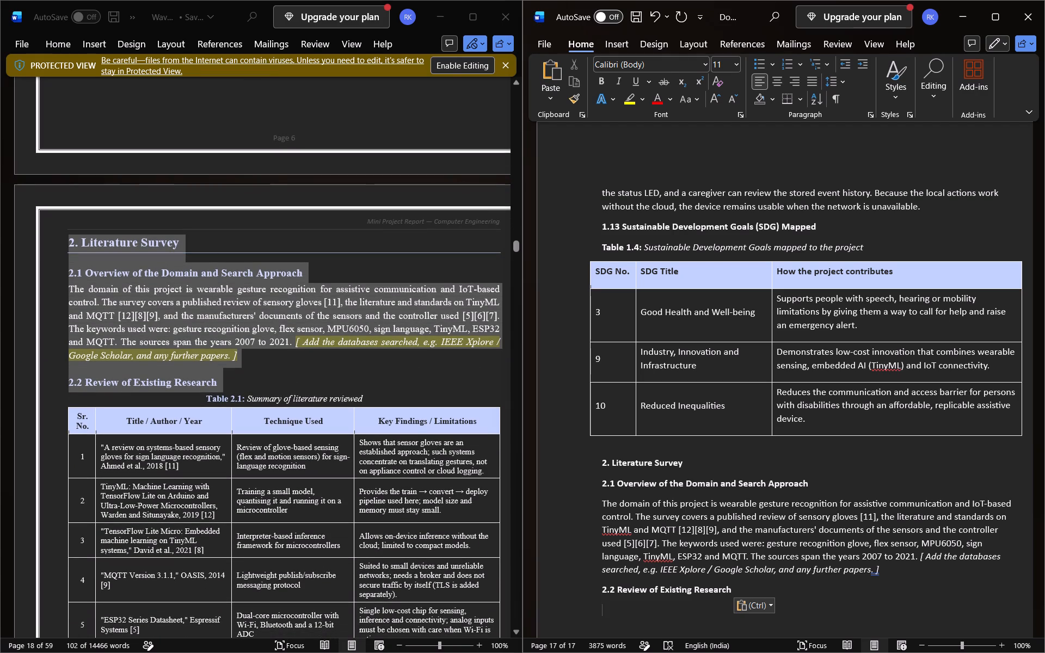
left_click(78, 417)
left_click_drag(78, 417, 232, 597)
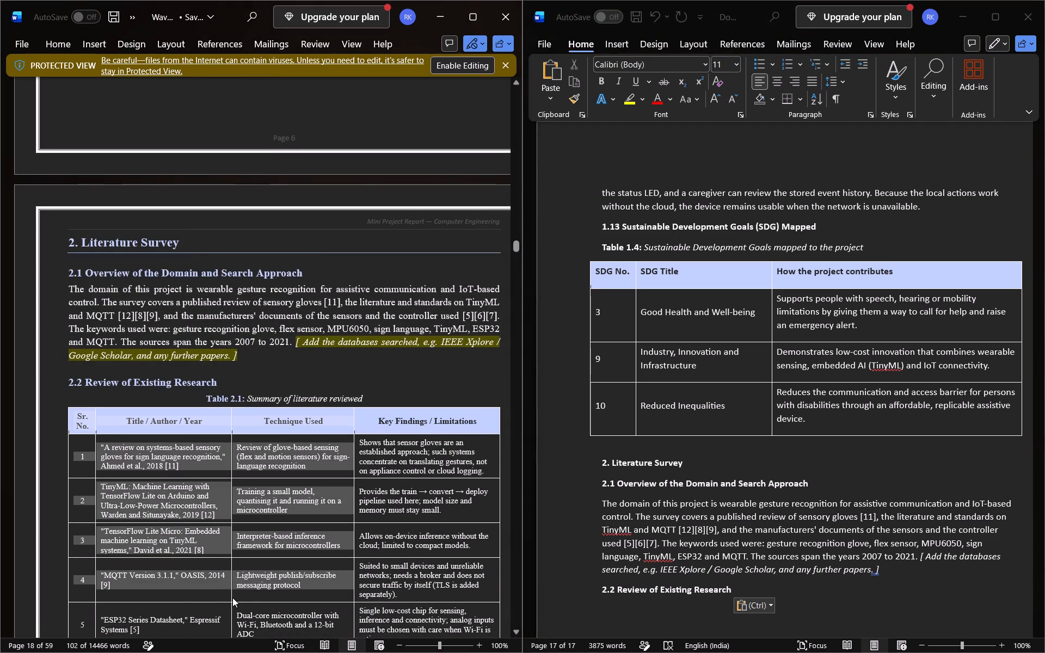
left_click_drag(232, 597, 362, 652)
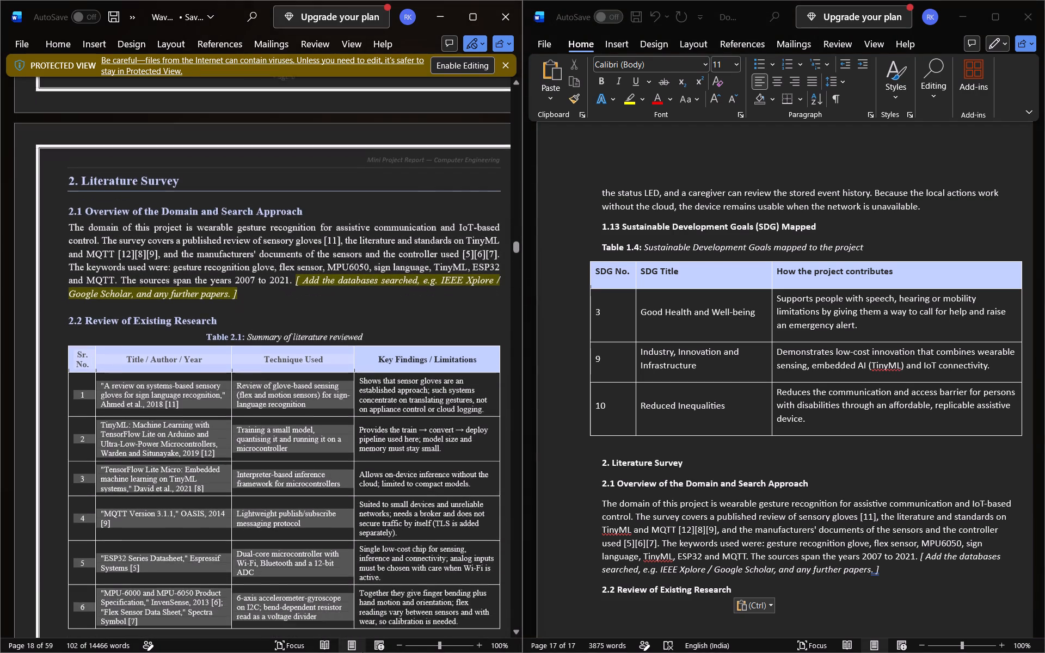
left_click_drag(362, 652, 440, 525)
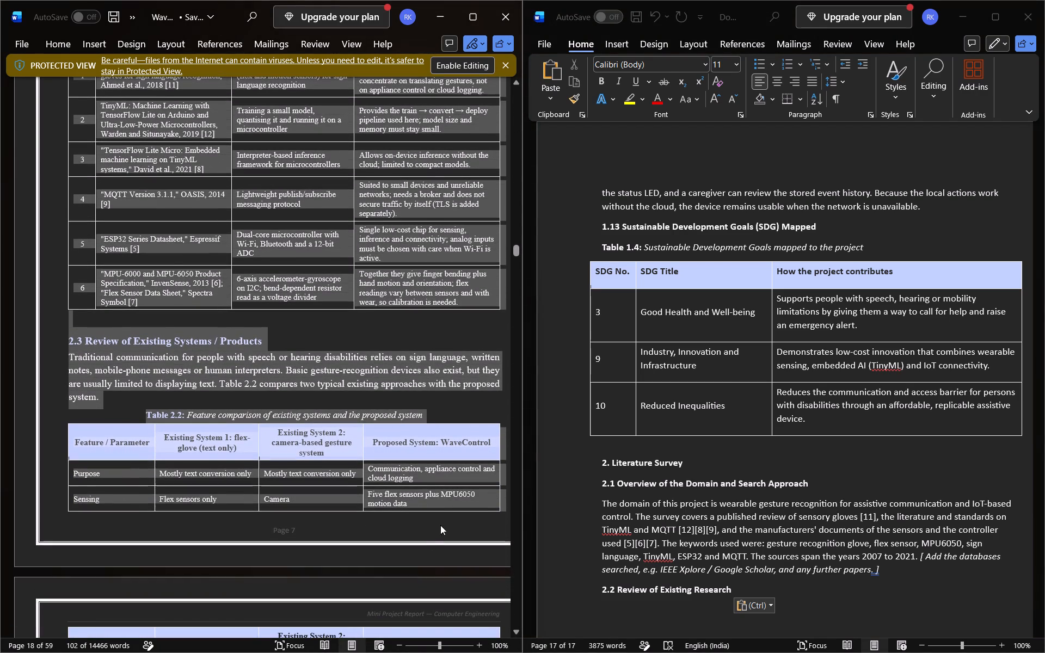
left_click_drag(440, 525, 468, 506)
key("ctrl+c")
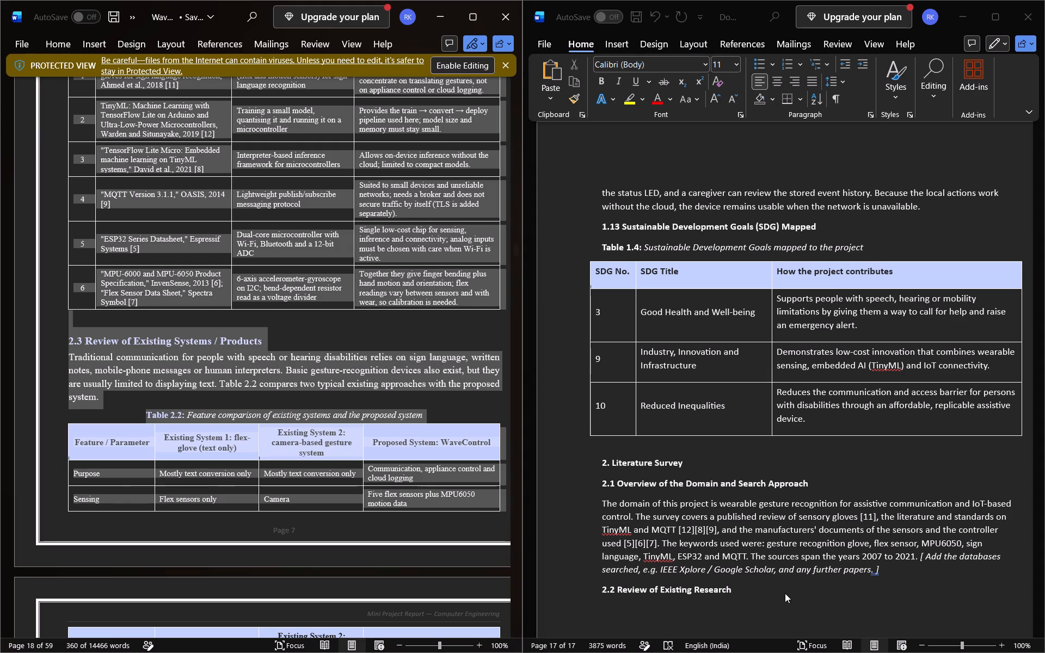
left_click(781, 597)
key("ctrl+v")
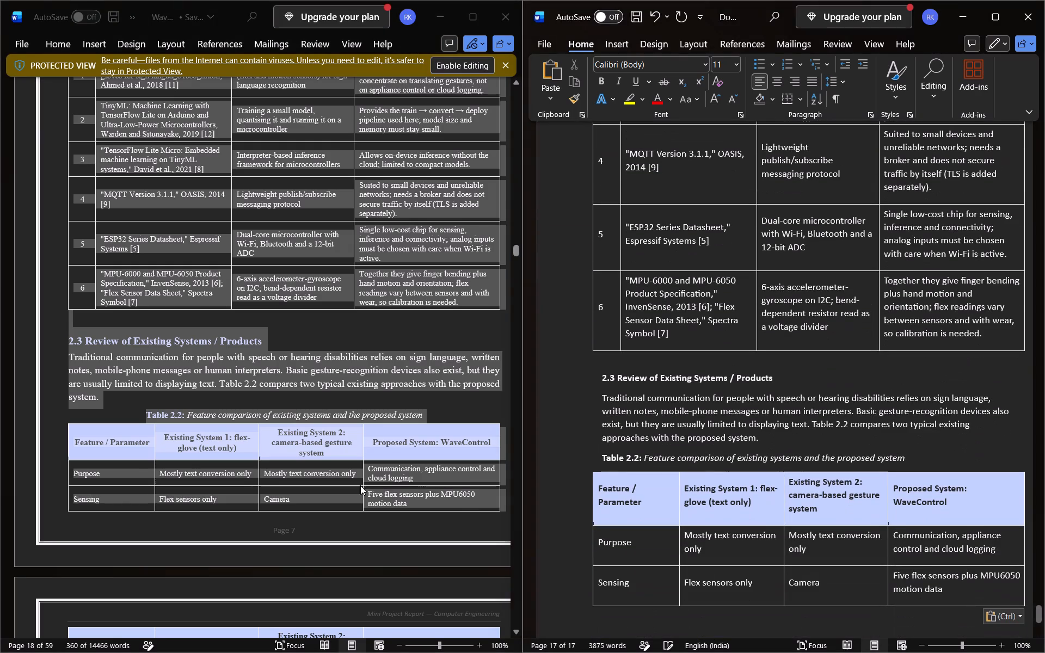
Copy Table 2.2's rows from Processing to Dependence on others plus sections 2.4 and 2.5, and paste them below the Sensing row.
scroll(353, 477, "down", 3)
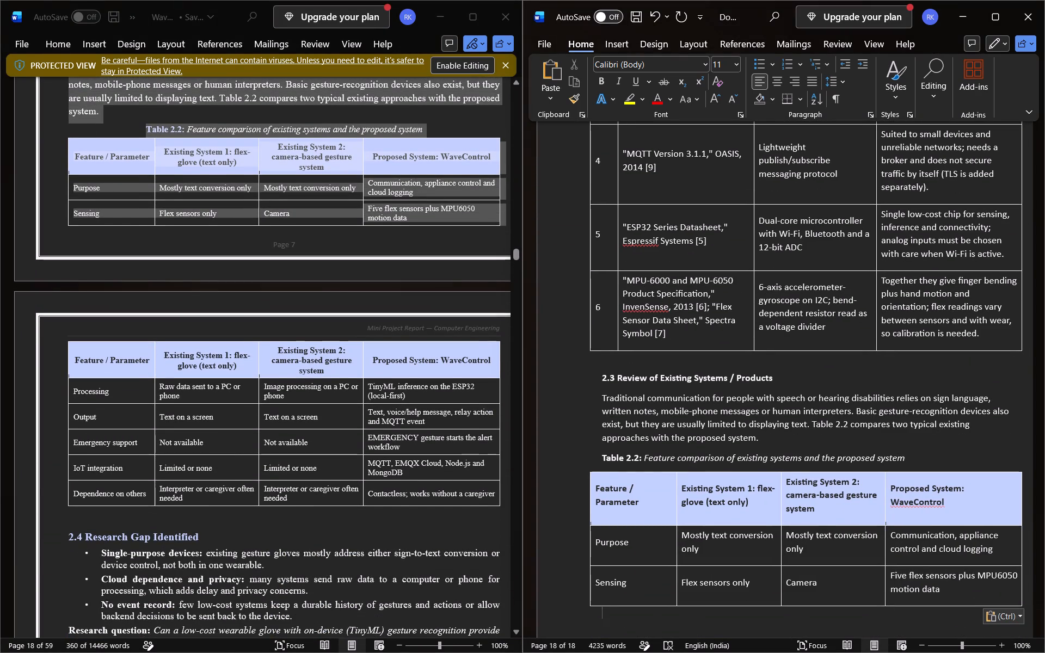
left_click_drag(76, 359, 268, 503)
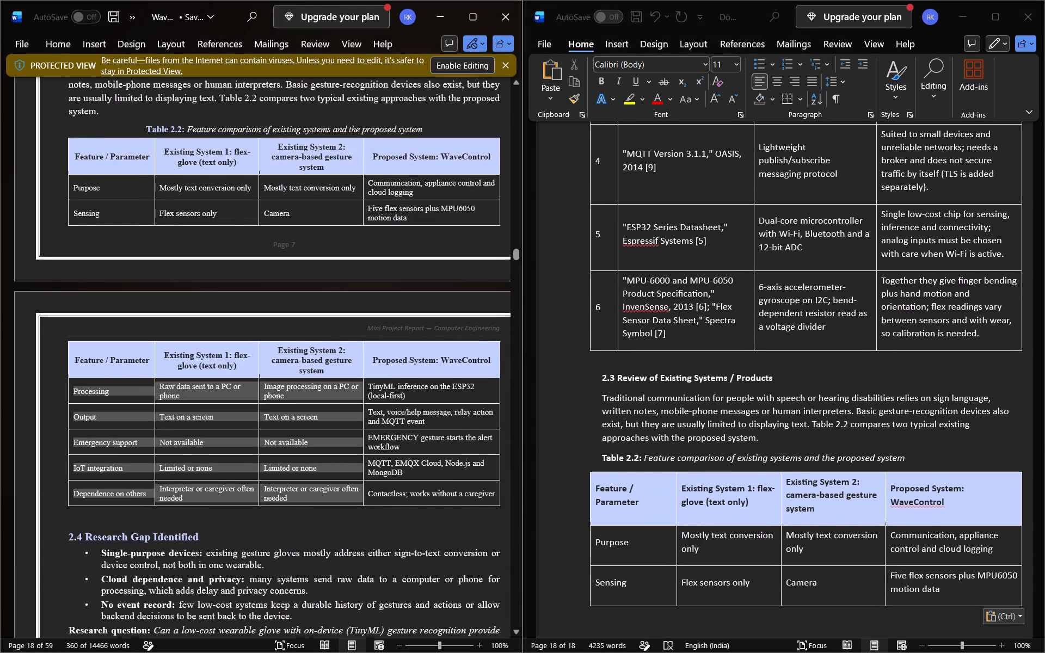
left_click(268, 503)
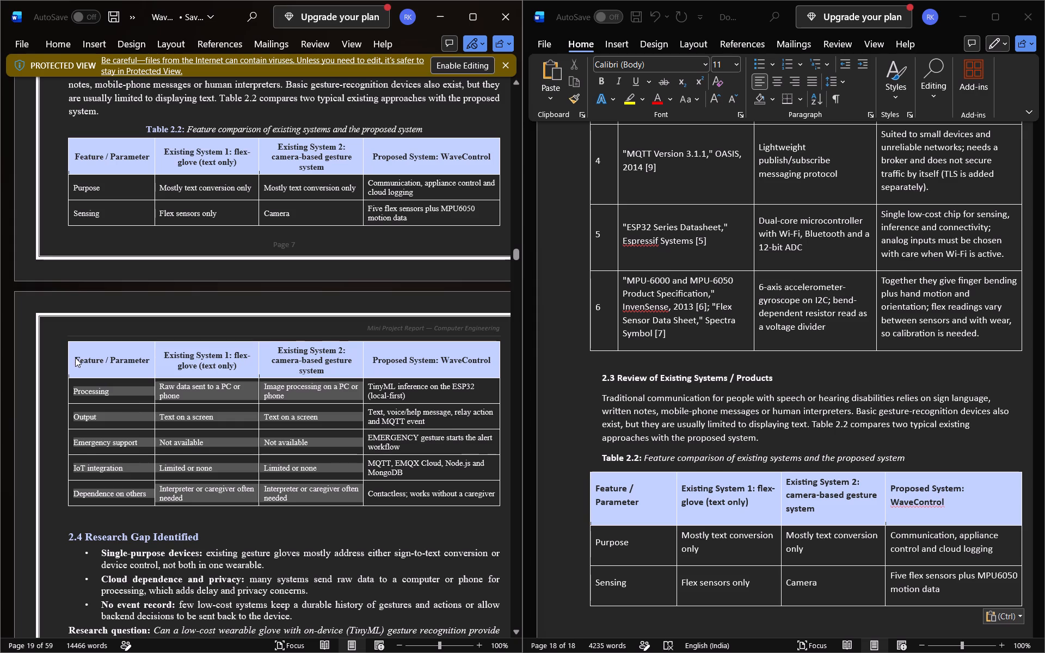
left_click(75, 358)
left_click(78, 358)
left_click_drag(78, 358, 105, 361)
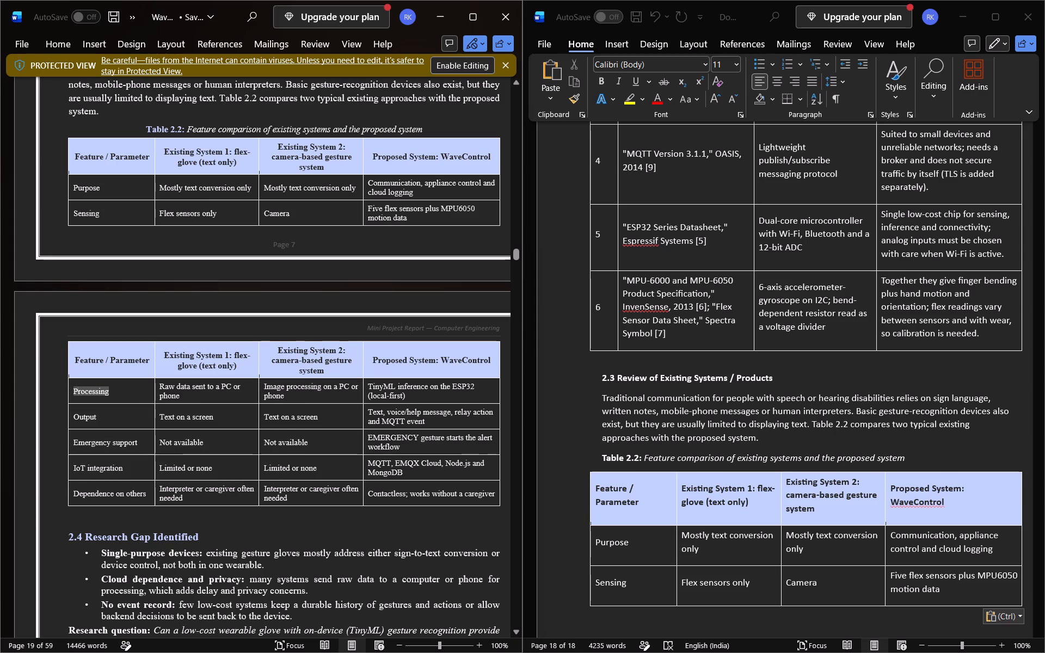
left_click_drag(105, 361, 454, 628)
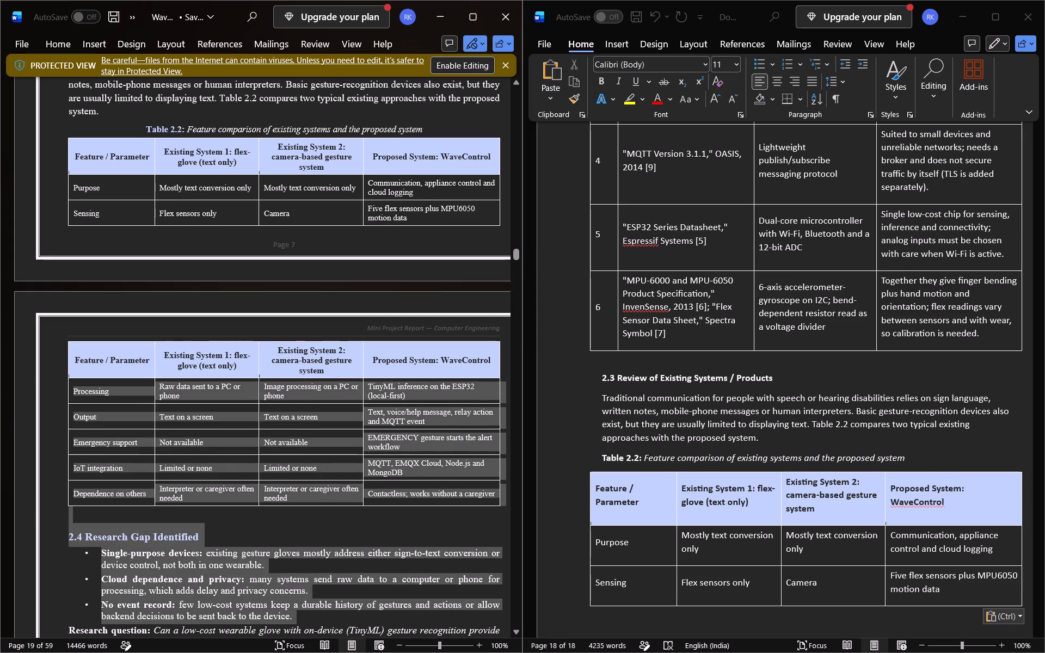
left_click_drag(454, 628, 372, 458)
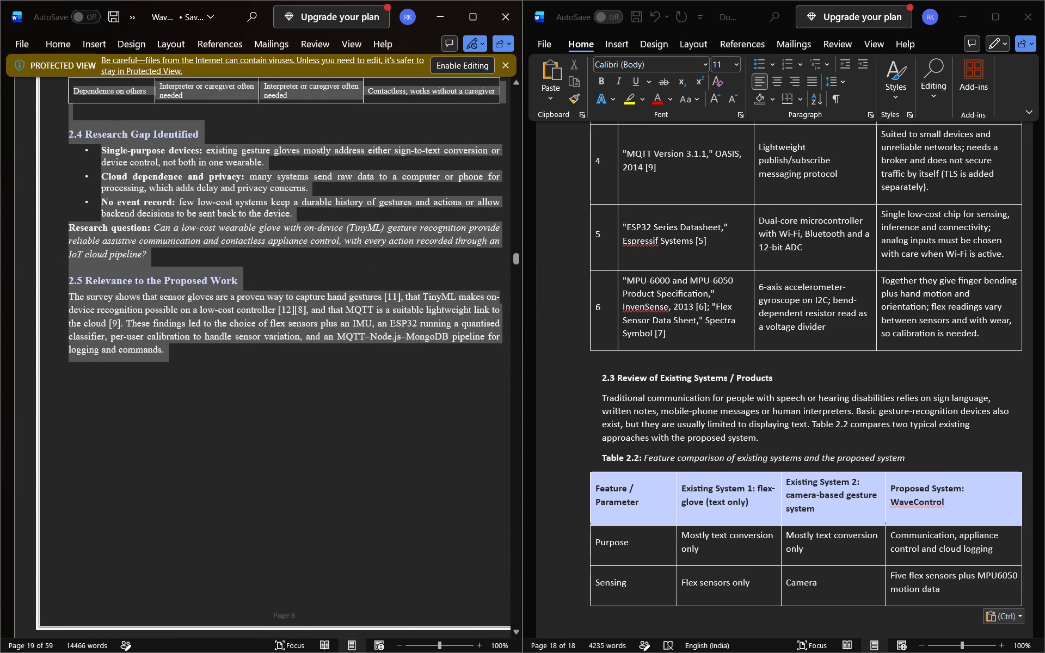
key("ctrl+c")
scroll(786, 518, "down", 1)
left_click(760, 564)
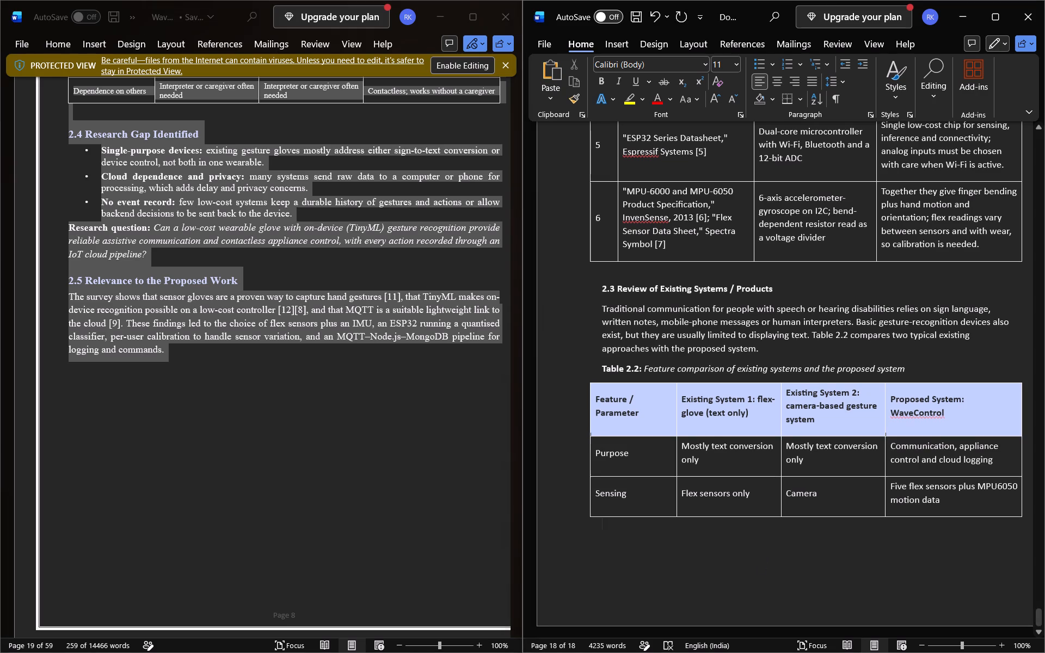
key("ctrl+v")
Copy chapter 3 from the Software Requirement Specification heading through the "Raise an emergency alert" bullet in 3.2.2 and paste it below section 2.5.
scroll(374, 485, "down", 2)
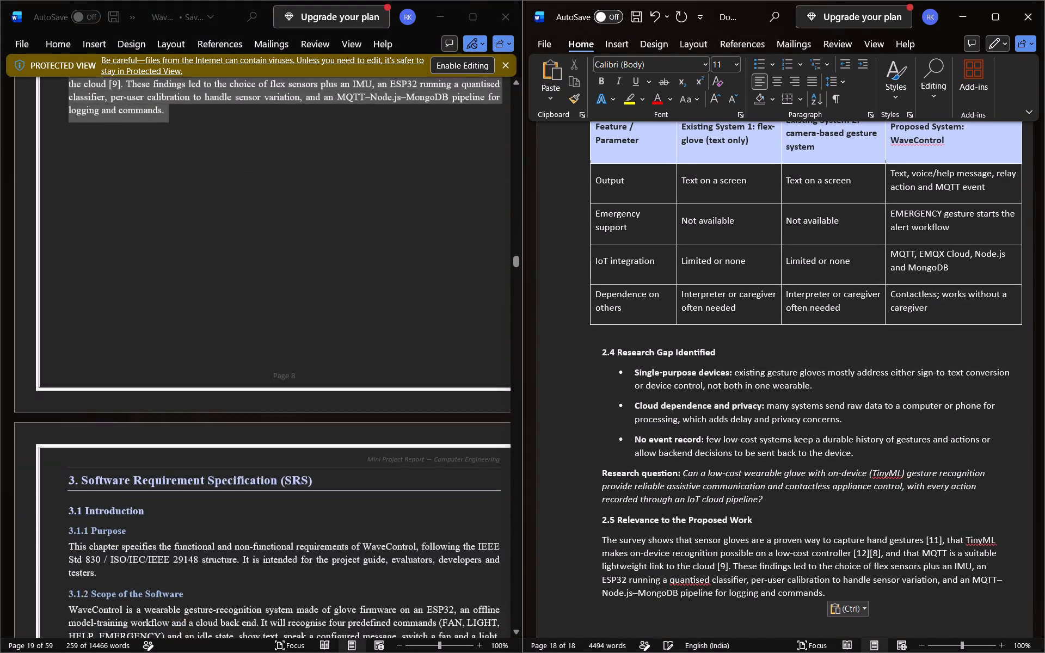
scroll(374, 485, "down", 1)
left_click(72, 399)
left_click_drag(72, 399, 104, 416)
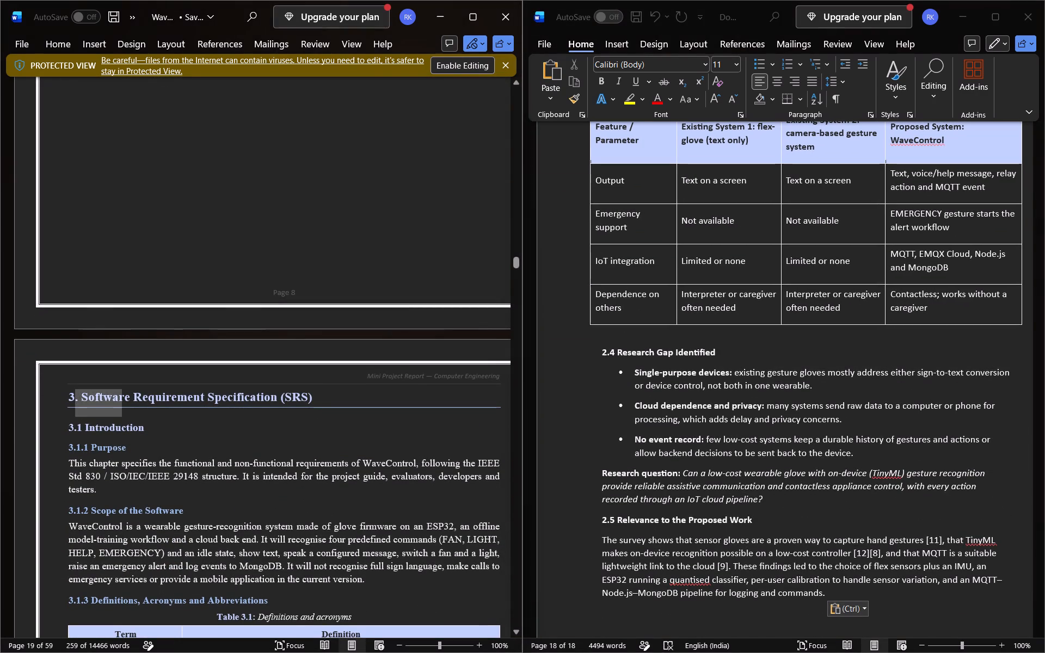
left_click_drag(104, 416, 298, 652)
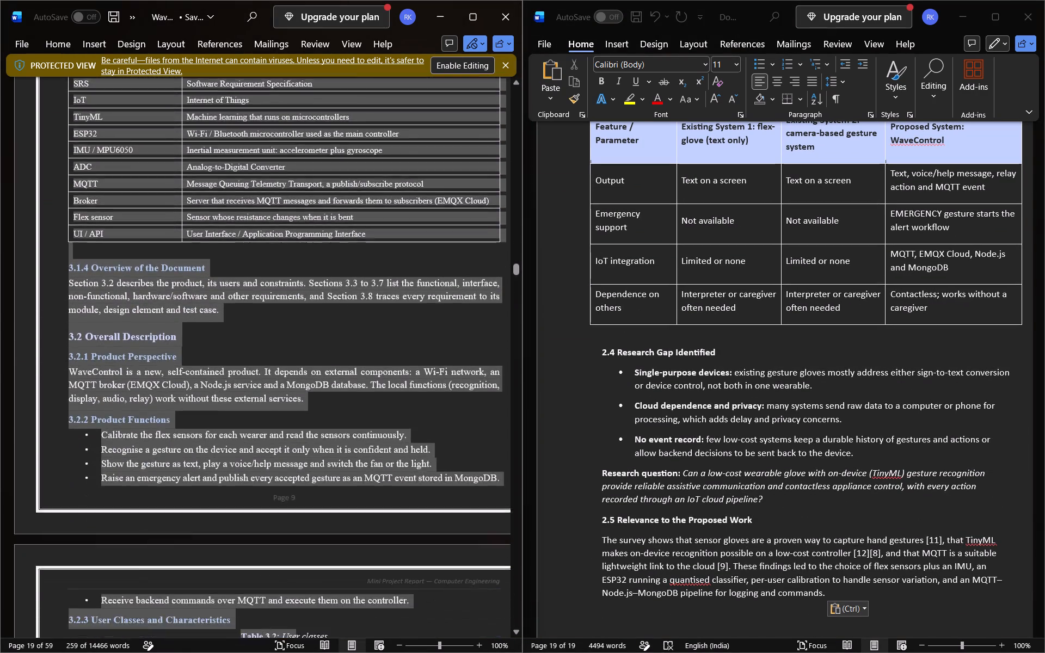
left_click_drag(298, 652, 553, 249)
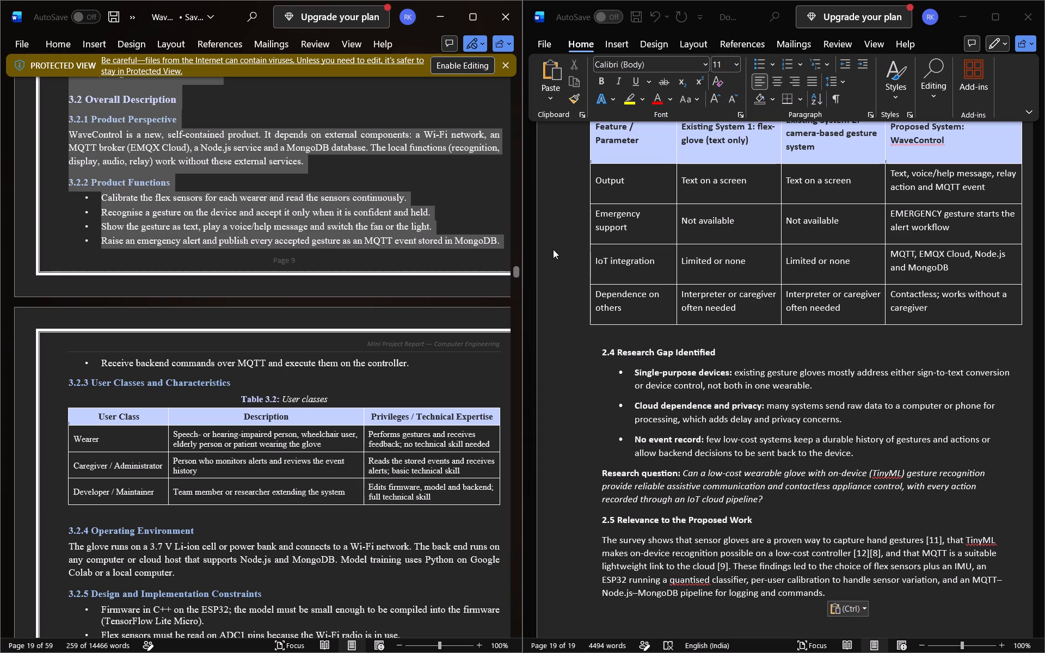
key("ctrl+c")
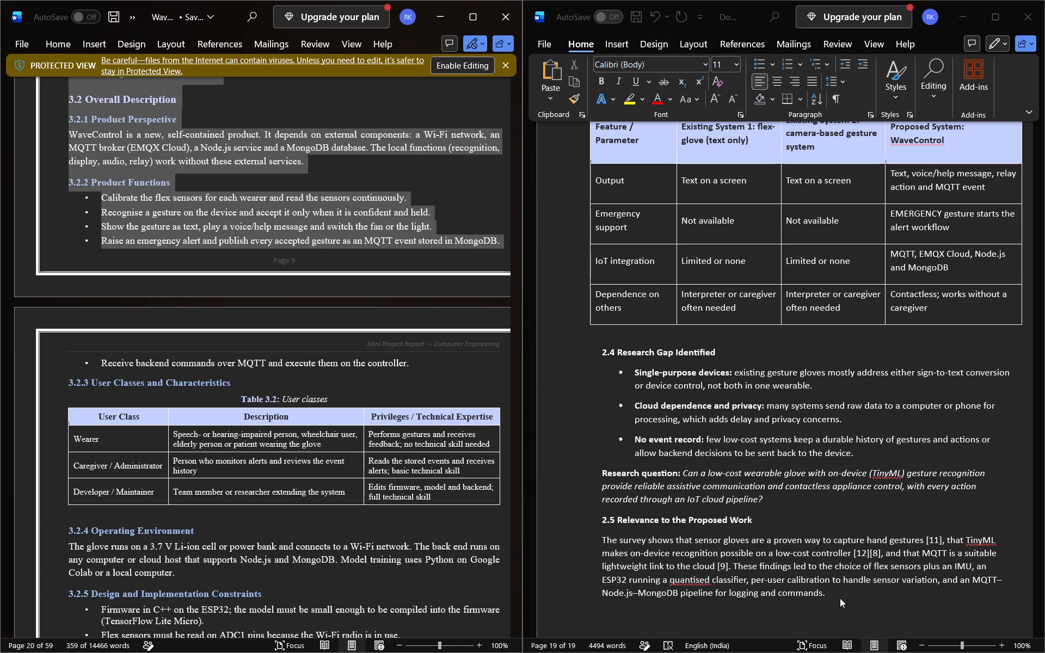
left_click(840, 598)
key("ctrl+v")
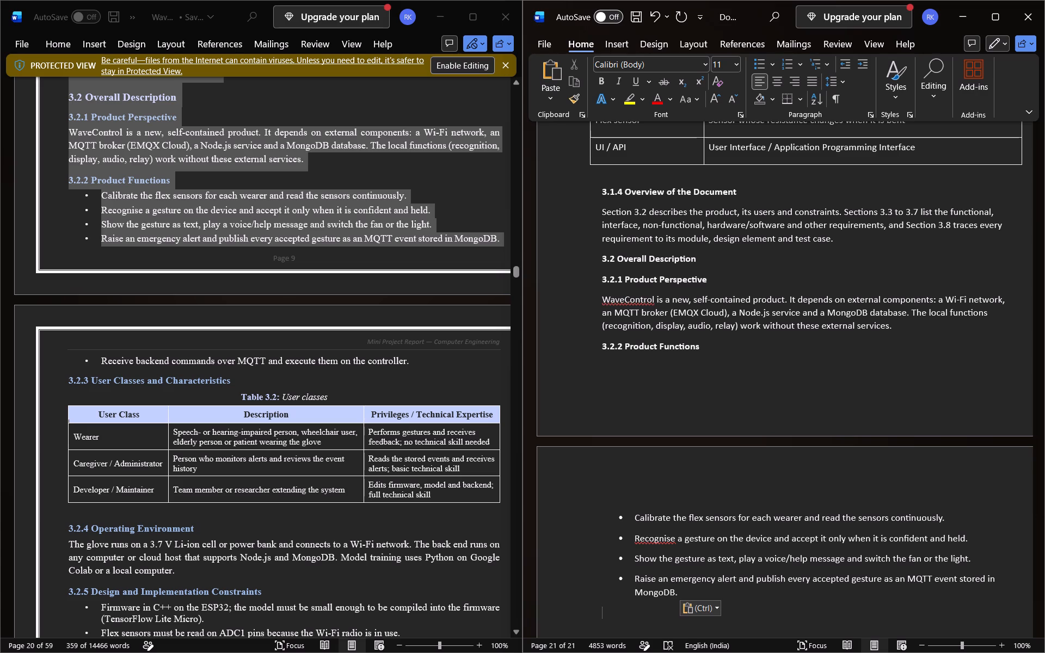
Copy from 3.2.3 User Classes and Characteristics through Table 3.3 Functional requirements, ending at FR-12, and paste it below the Product Functions bullets.
left_click(70, 379)
left_click_drag(70, 379, 266, 652)
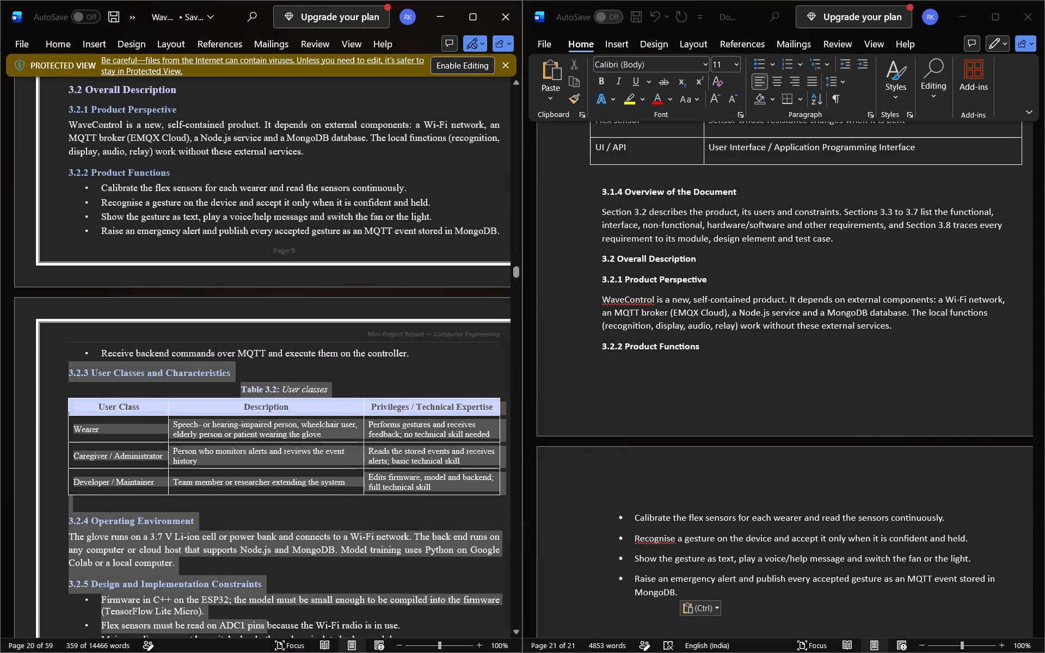
left_click_drag(266, 652, 267, 649)
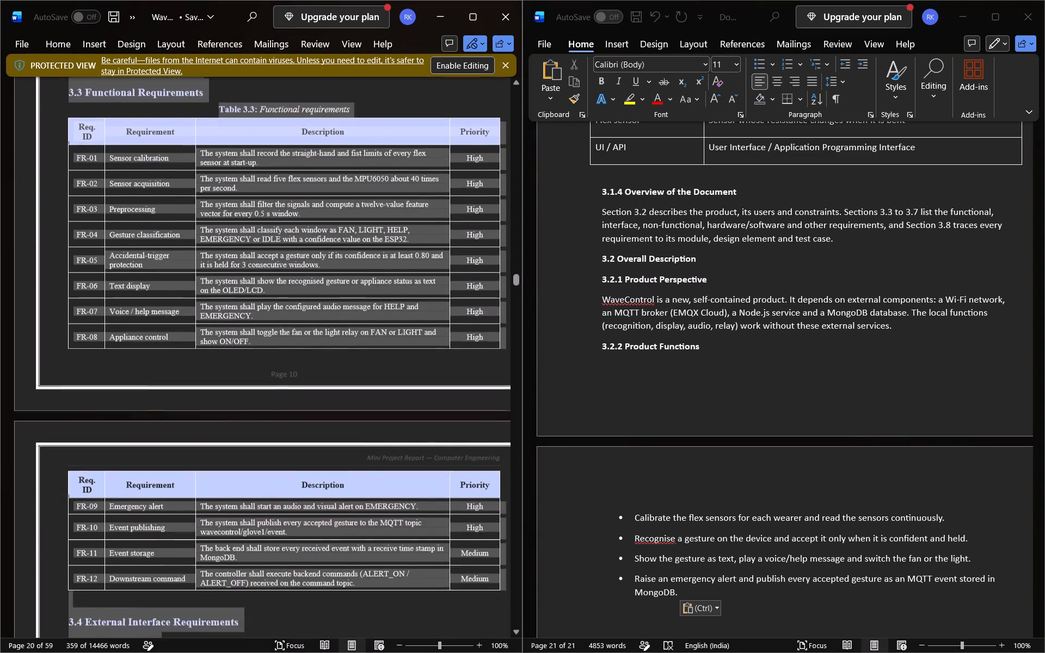
left_click_drag(267, 649, 333, 501)
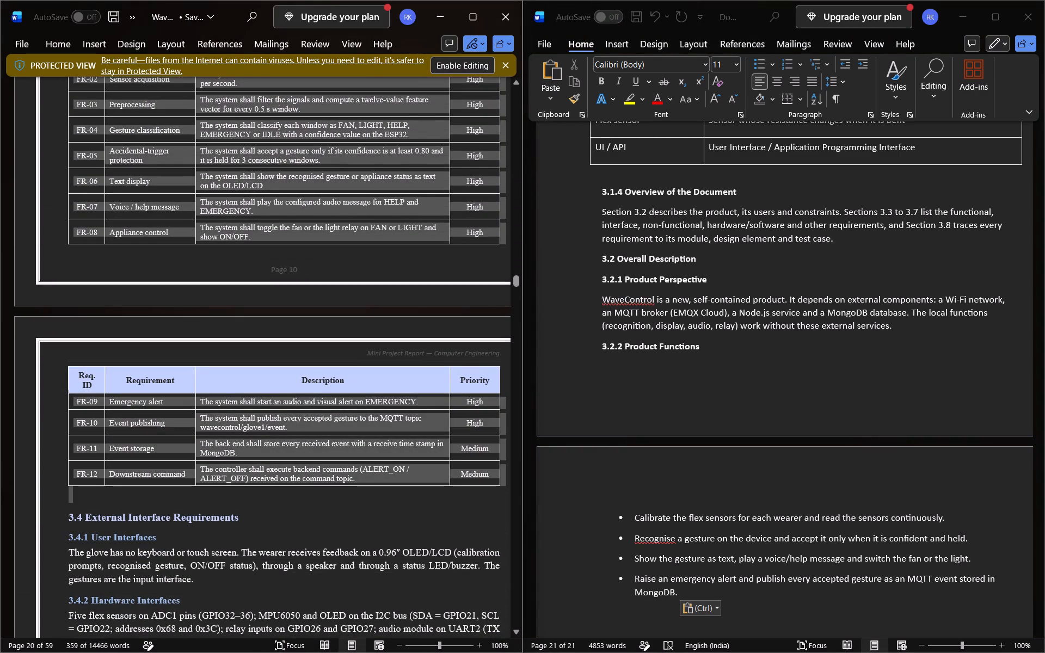
left_click_drag(333, 501, 333, 500)
key("ctrl+c")
left_click(744, 597)
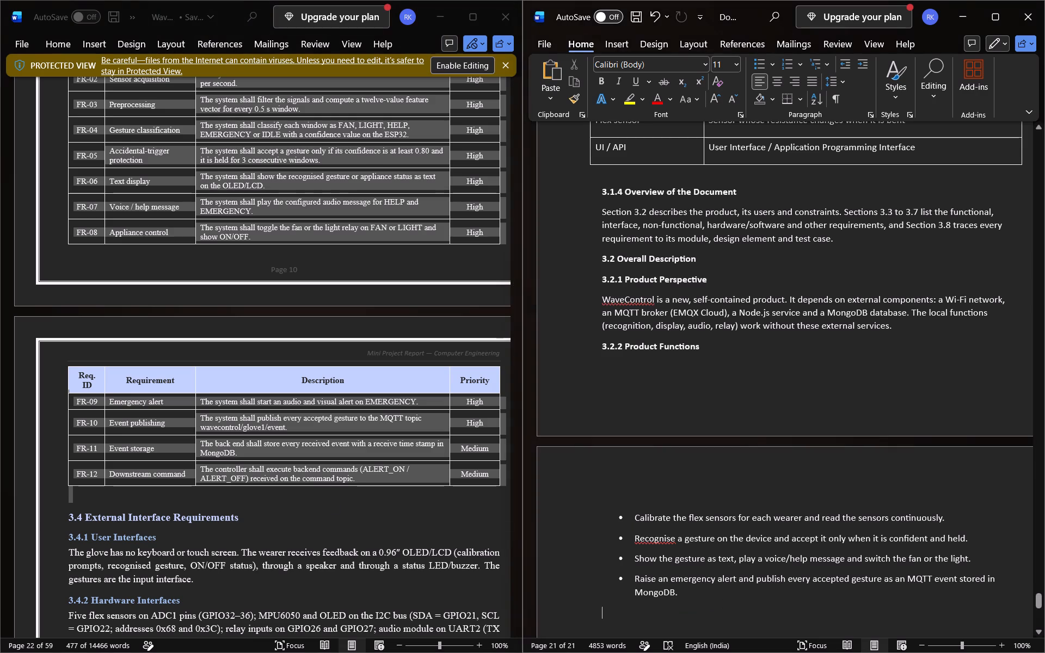
key("ctrl+v")
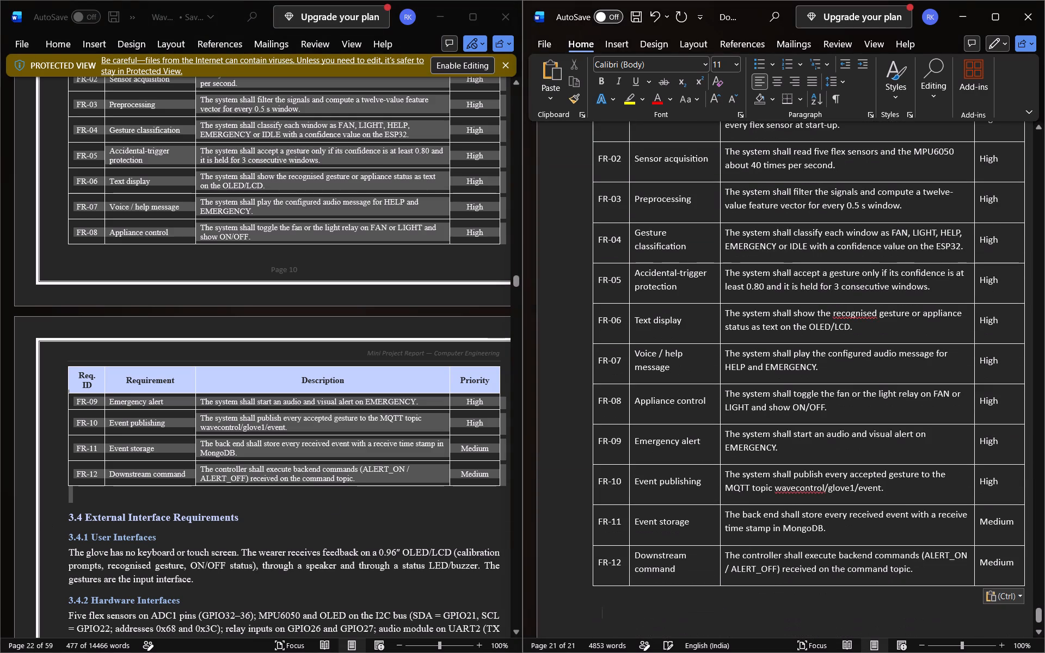
Copy from 3.4 External Interface Requirements through Table 3.7 Requirement traceability matrix and paste it below the functional requirements table.
left_click(69, 519)
left_click_drag(69, 519, 244, 652)
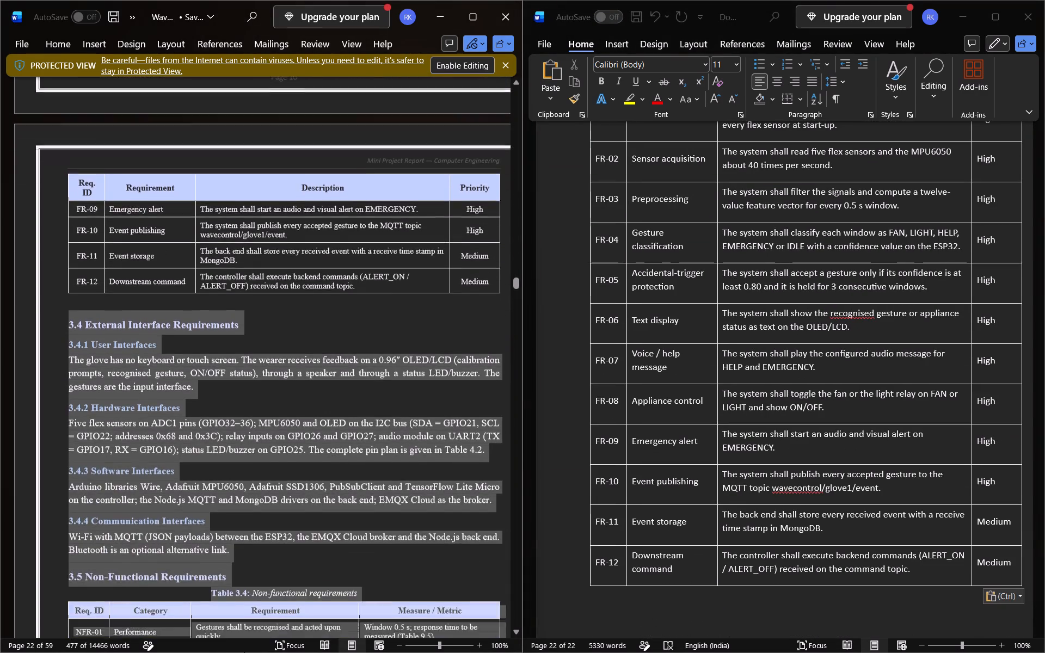
left_click_drag(244, 652, 247, 625)
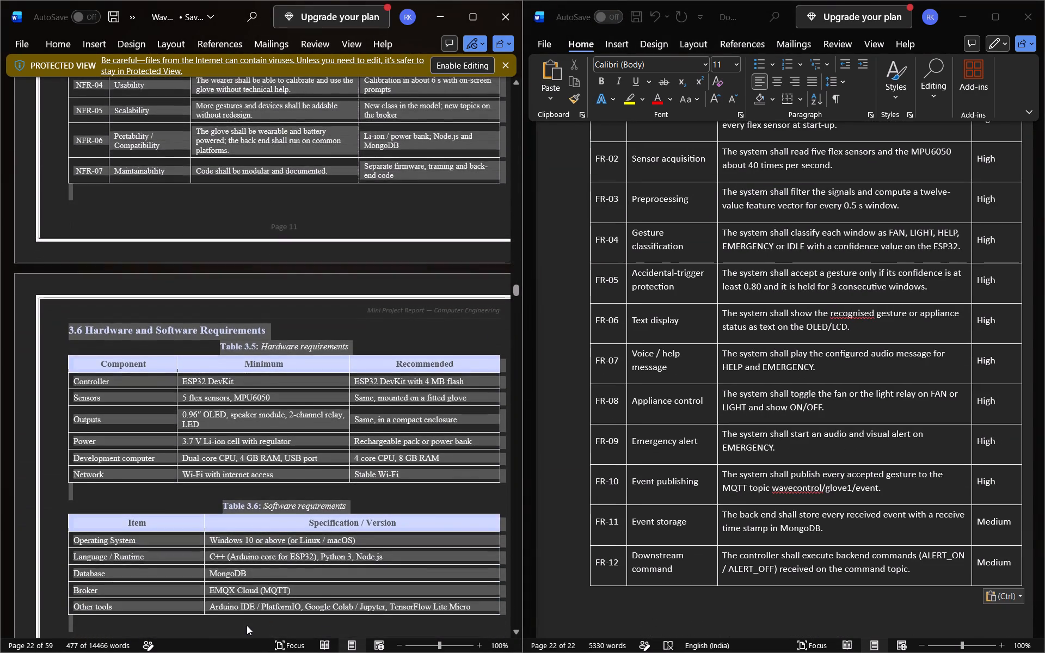
left_click_drag(247, 625, 310, 570)
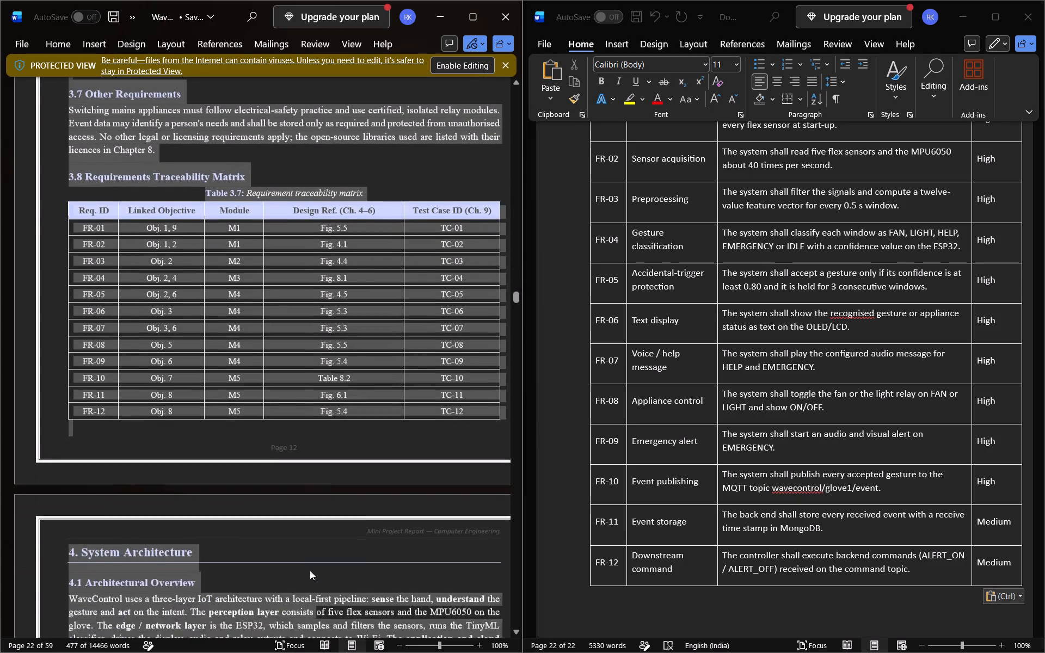
left_click_drag(310, 570, 379, 438)
key("ctrl+c")
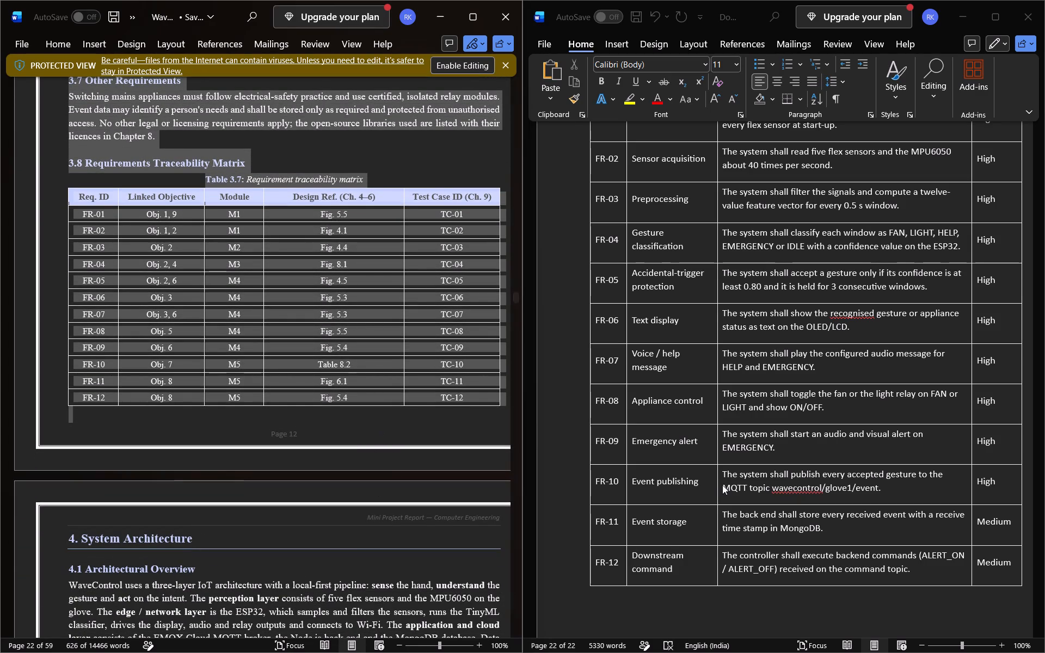
scroll(722, 485, "down", 2)
left_click(720, 510)
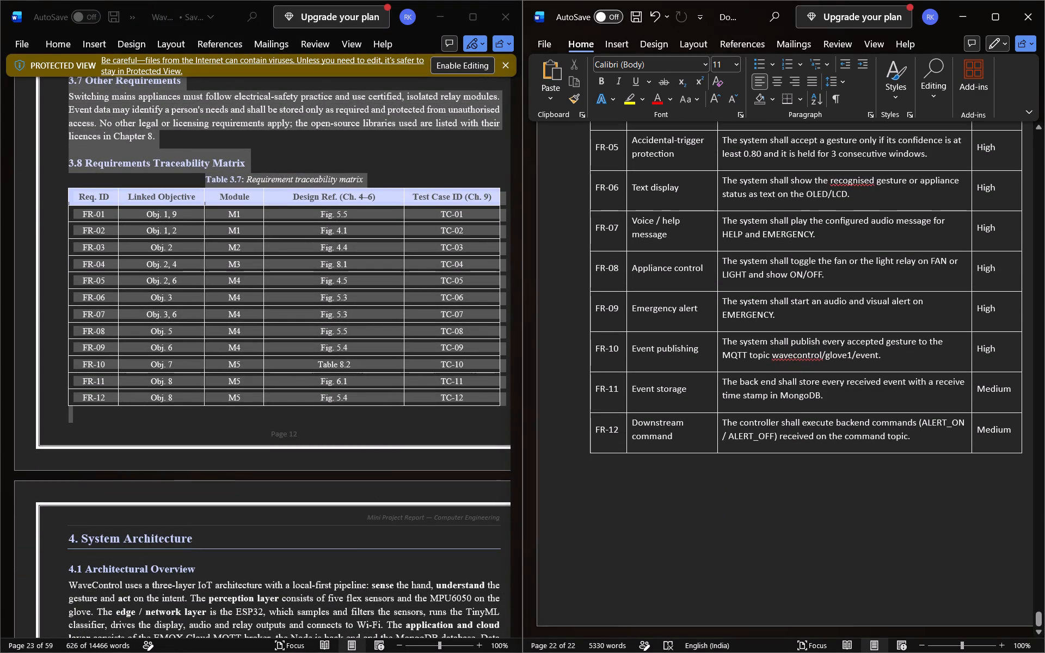
key("ctrl+v")
Copy chapter 4 from the System Architecture heading through Table 4.1's TinyML classifier row and paste it below the traceability matrix.
scroll(189, 480, "down", 1)
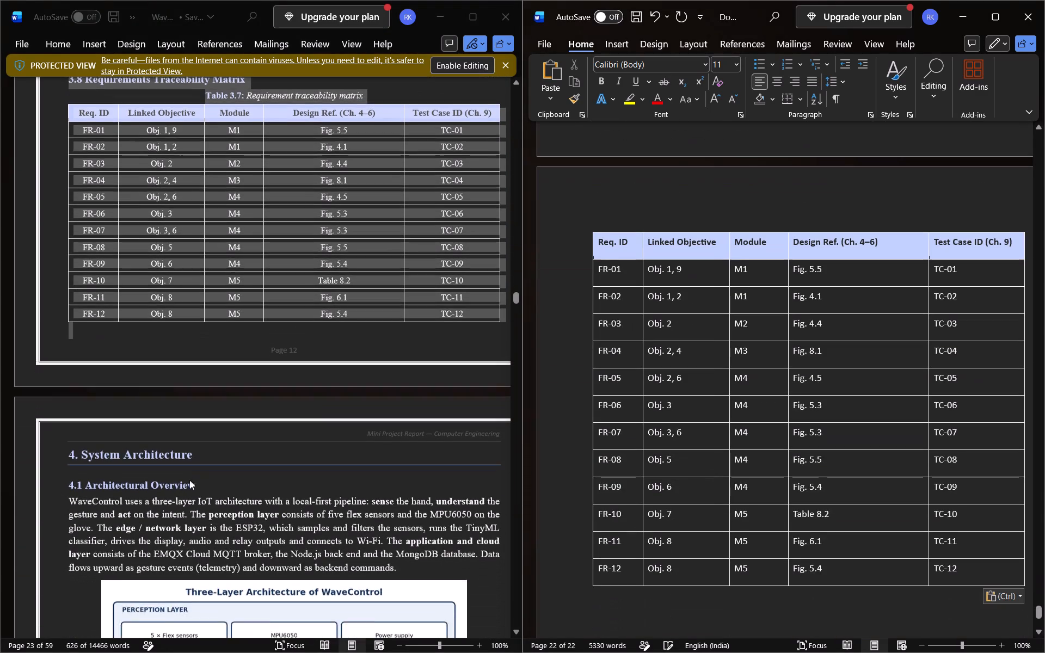
scroll(189, 480, "down", 1)
left_click(71, 371)
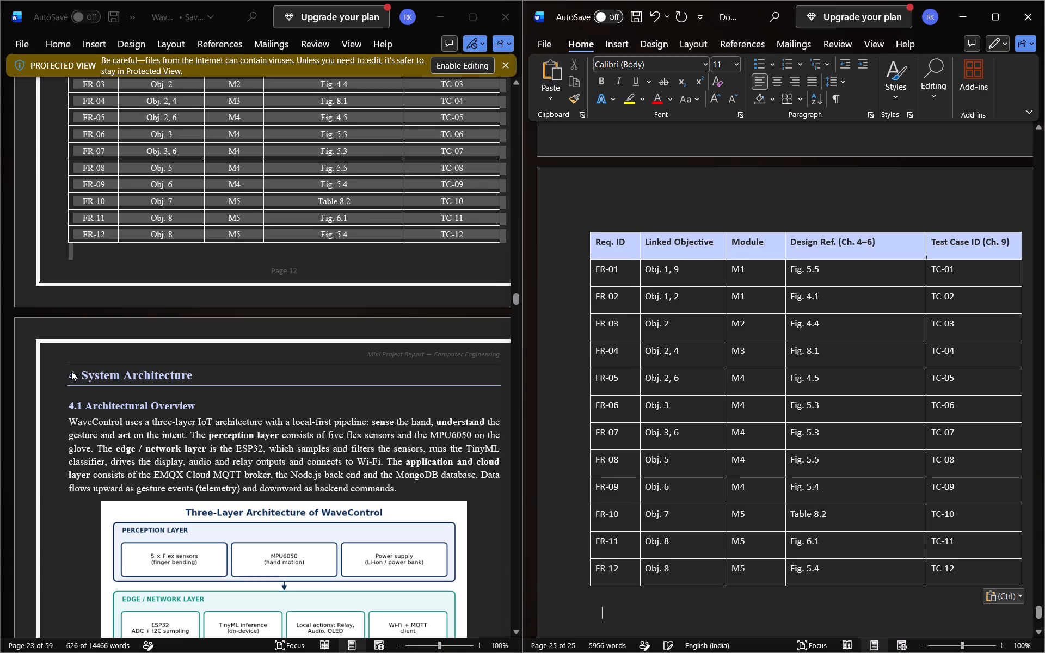
left_click_drag(71, 371, 428, 649)
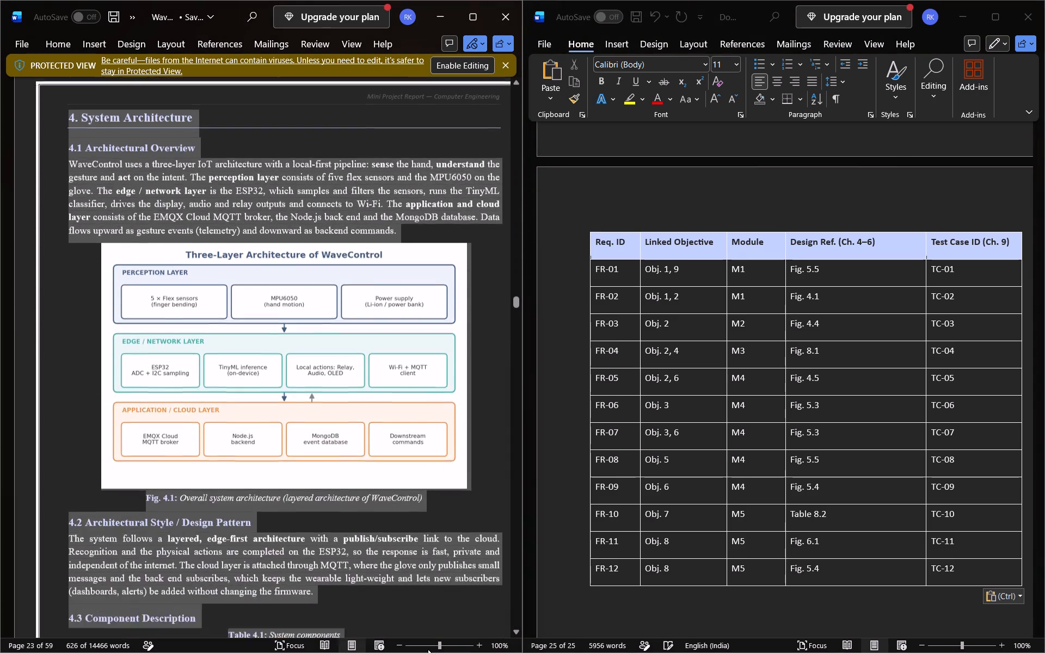
left_click_drag(428, 649, 405, 431)
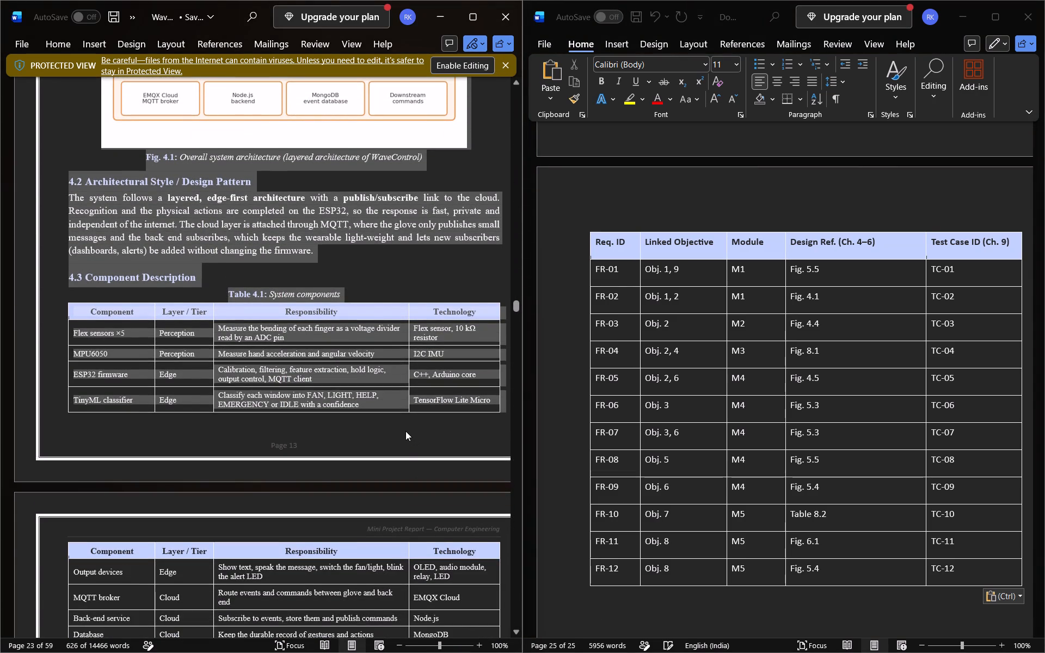
left_click_drag(405, 431, 404, 430)
key("ctrl+c")
left_click(712, 600)
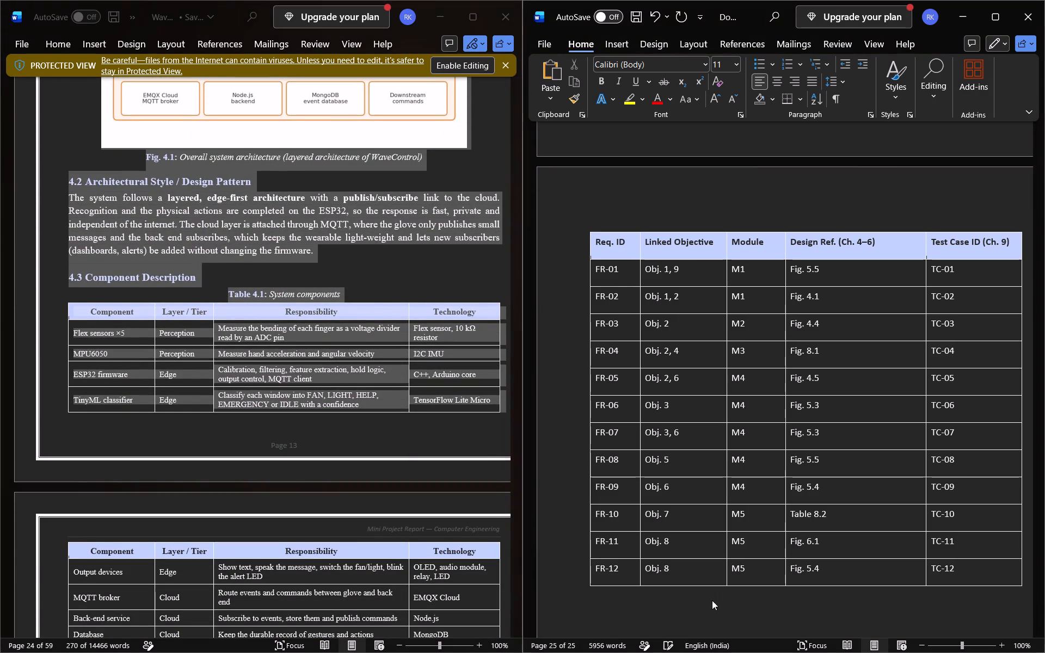
key("ctrl+v")
Copy from Table 4.1's continuation, starting with Output devices, through section 4.5 System Workflow, and paste it two lines below the TinyML classifier row.
scroll(437, 563, "down", 1)
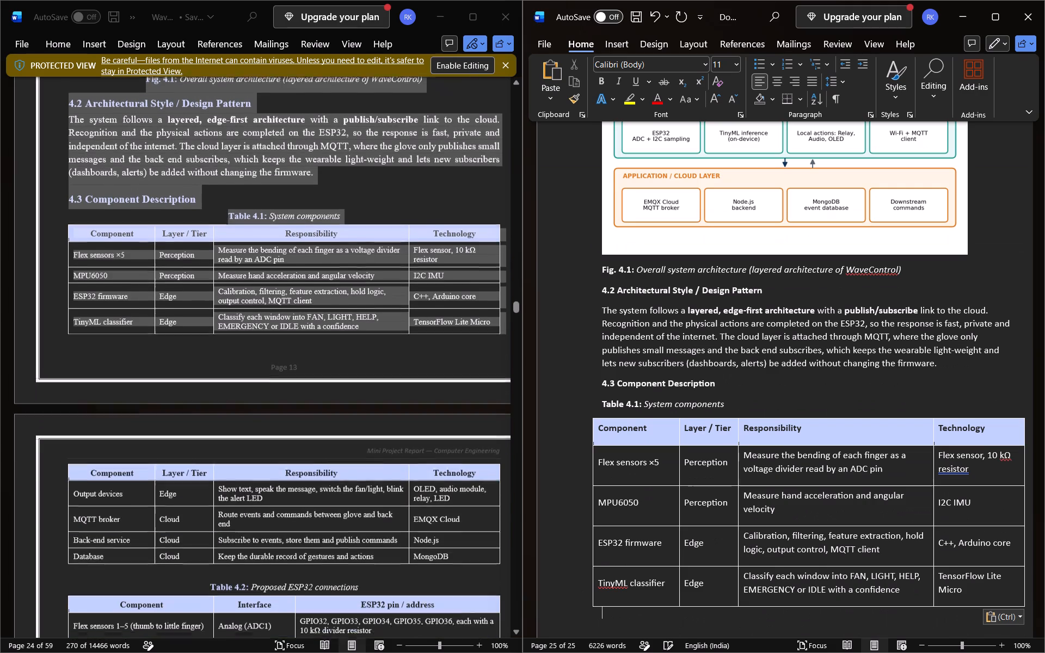
scroll(437, 563, "down", 1)
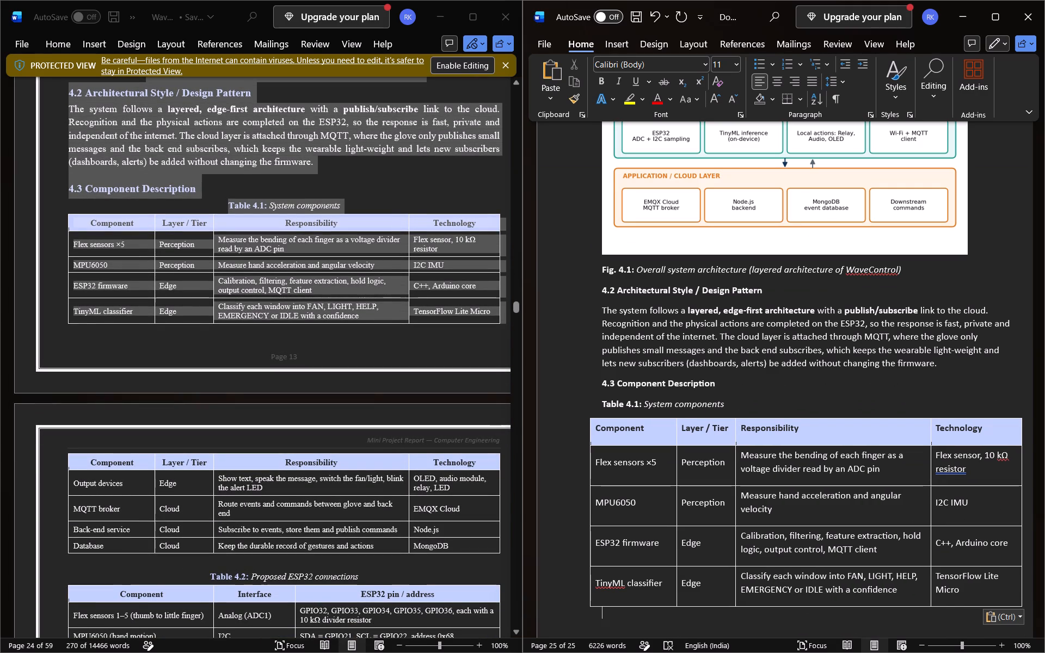
left_click(90, 460)
left_click_drag(90, 460, 355, 650)
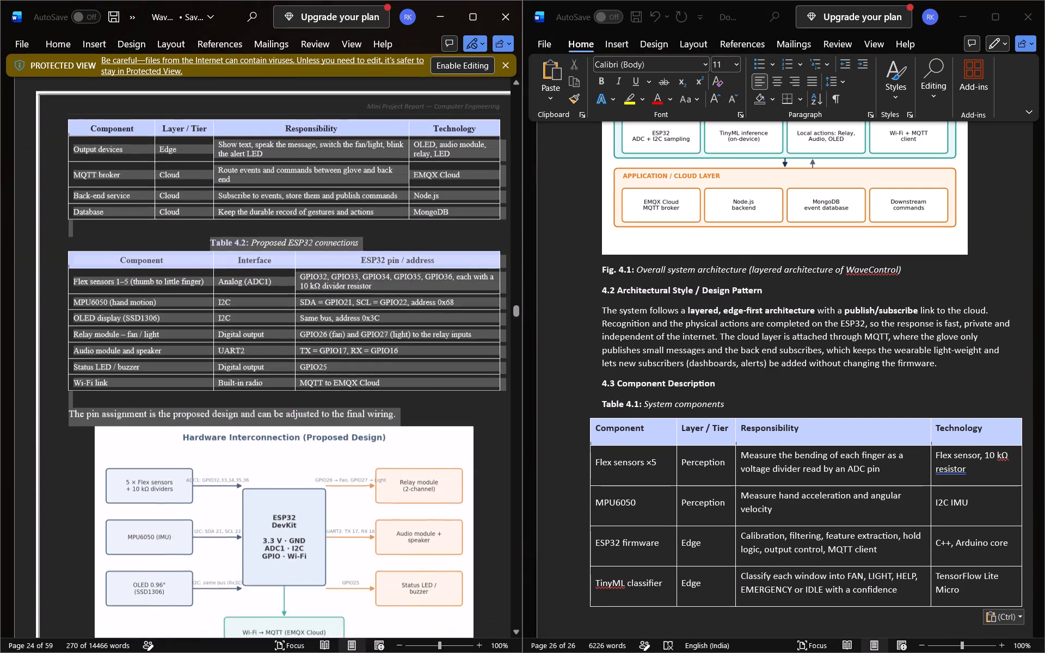
left_click_drag(355, 650, 362, 573)
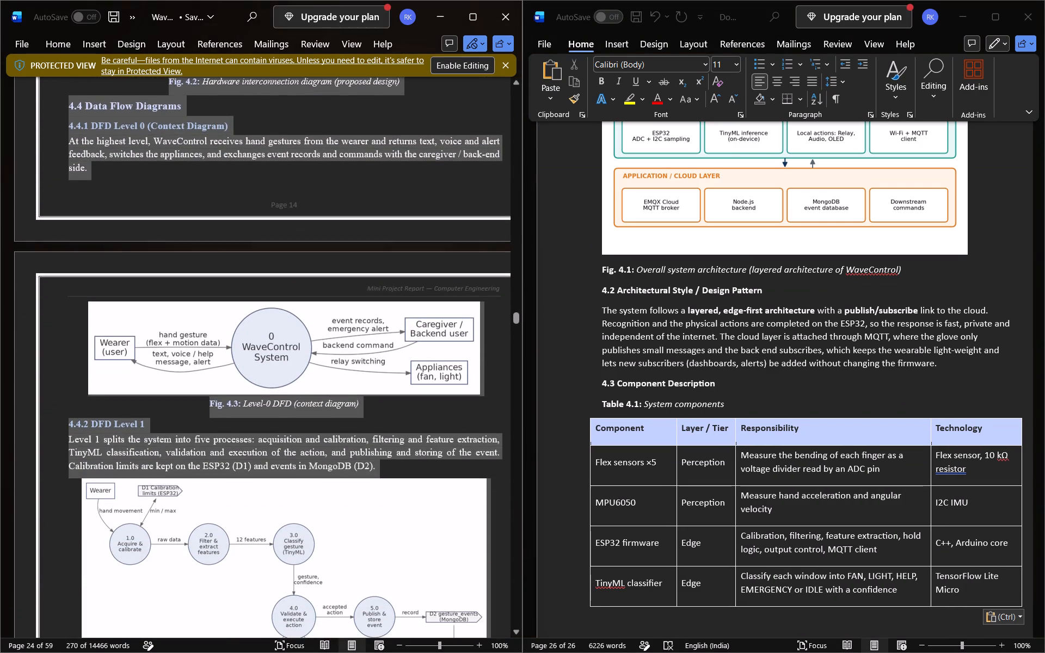
left_click_drag(362, 573, 389, 452)
key("ctrl+c")
left_click(389, 452, "ctrl")
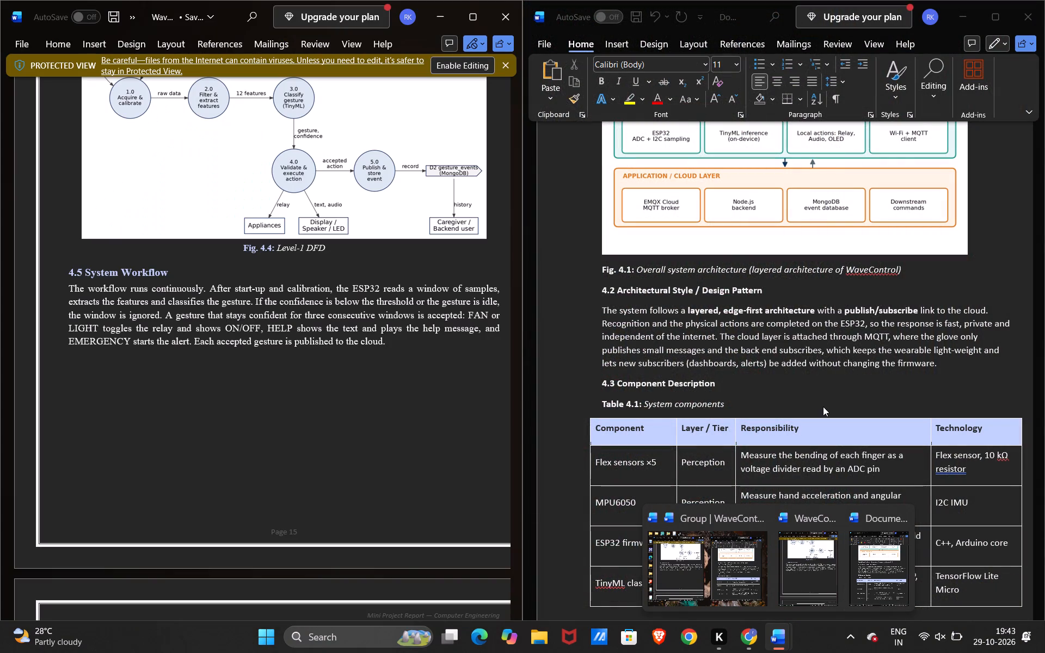
left_click(857, 607)
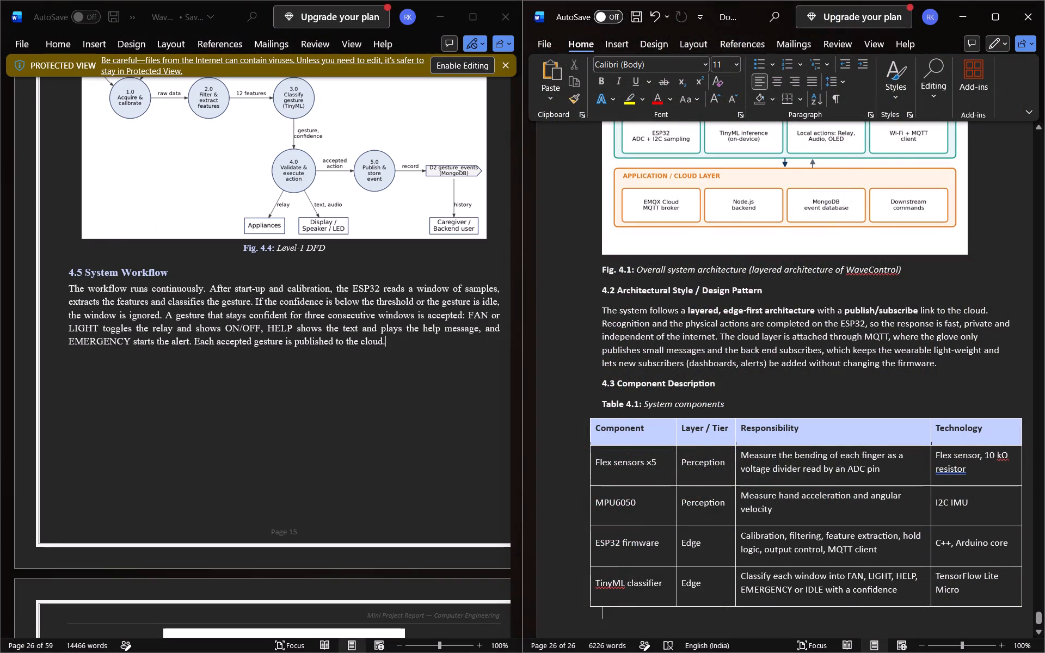
scroll(857, 607, "down", 3)
key("Return")
key("Return")
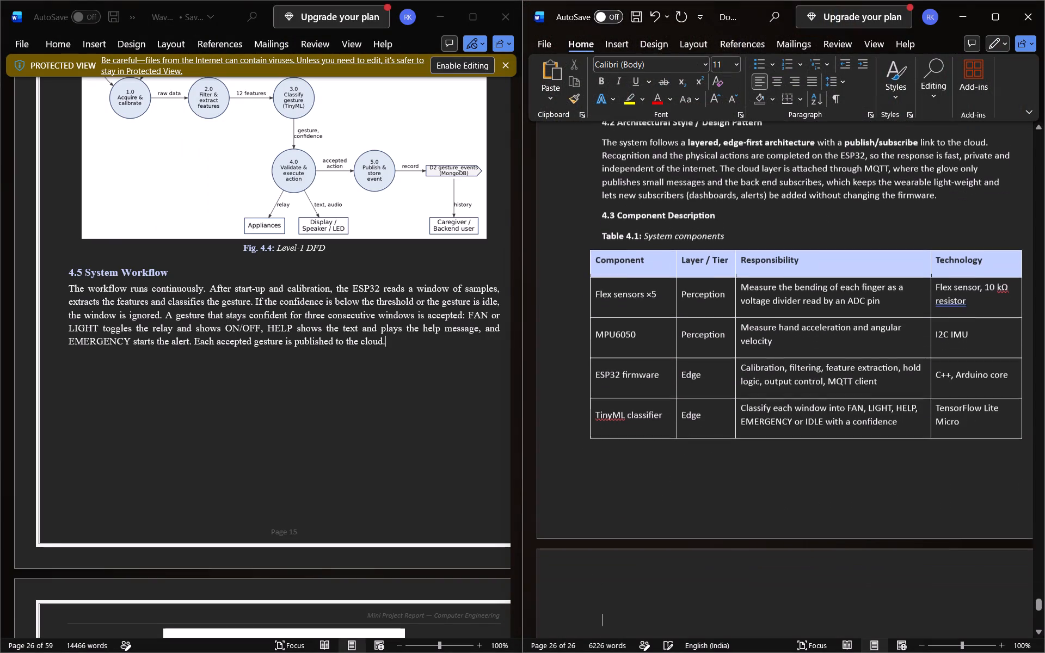
key("ctrl+v")
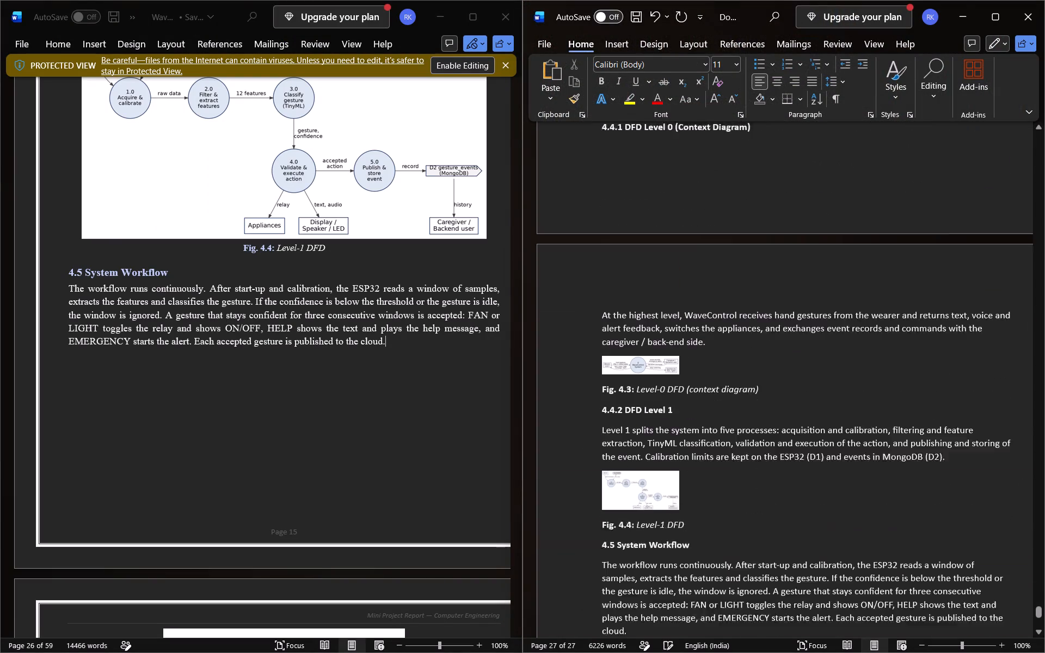
Copy the system workflow flowchart image without its Fig. 4.5 caption and paste it below the 4.5 System Workflow paragraph.
scroll(360, 472, "down", 3)
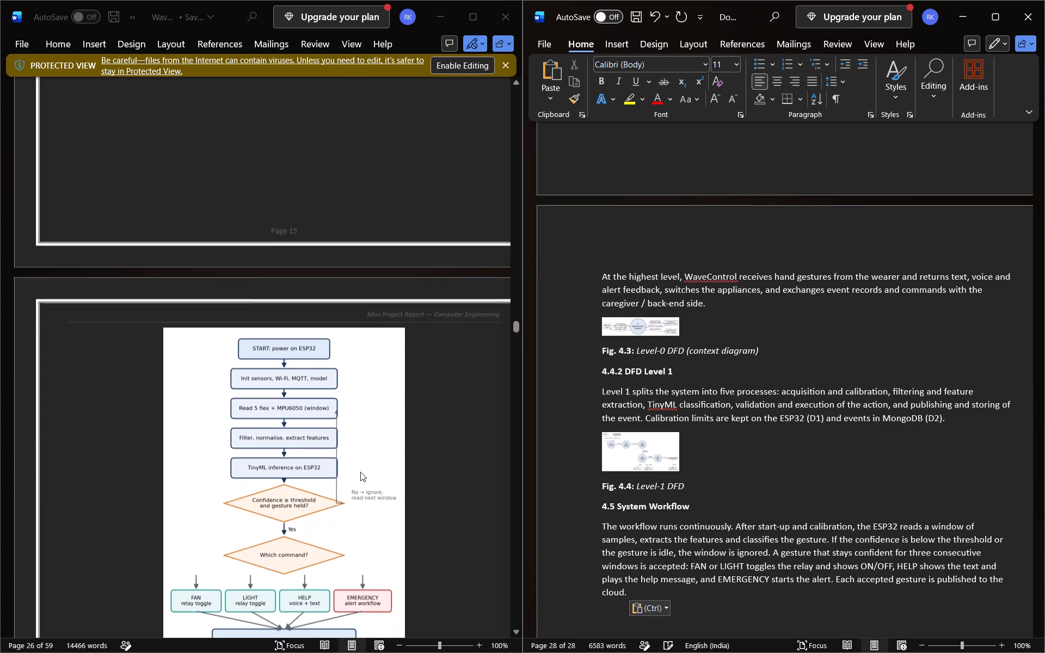
left_click(174, 330)
left_click_drag(174, 330, 225, 405)
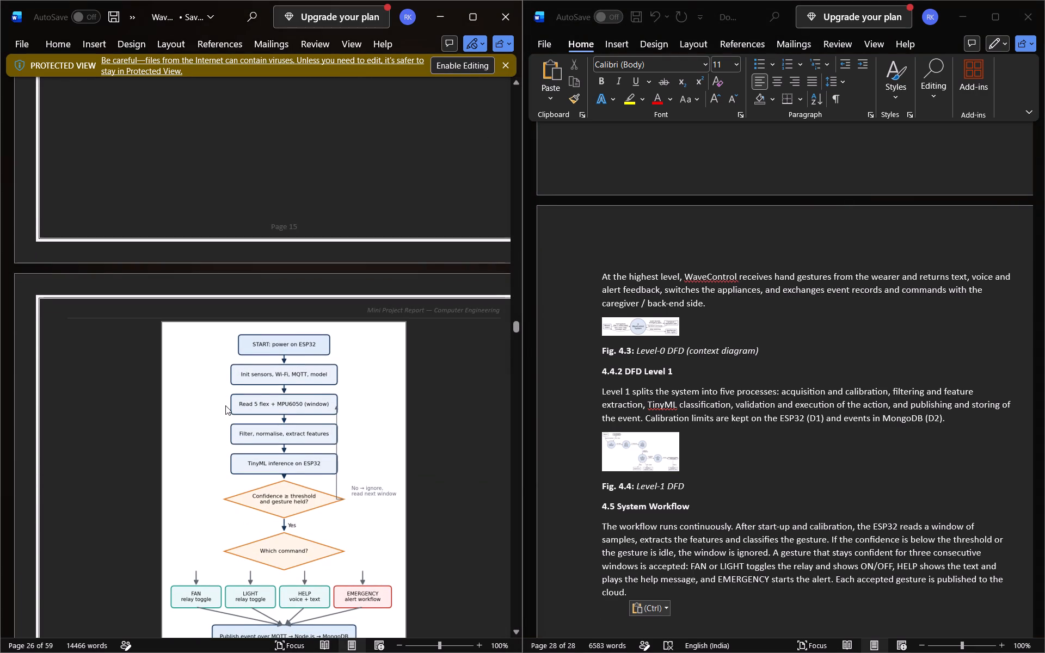
left_click(225, 405)
key("ctrl+c")
left_click(730, 603)
key("ctrl+v")
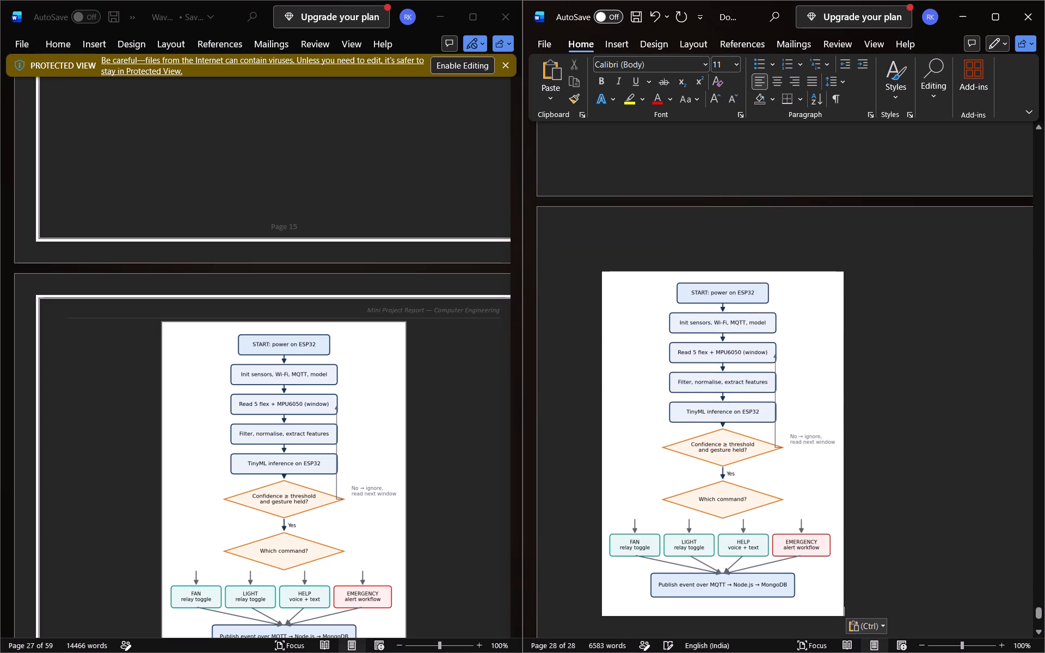
Copy from 4.6 Deployment Architecture through Table 4.3 Key design decisions and paste it three lines below the workflow flowchart.
scroll(351, 479, "down", 4)
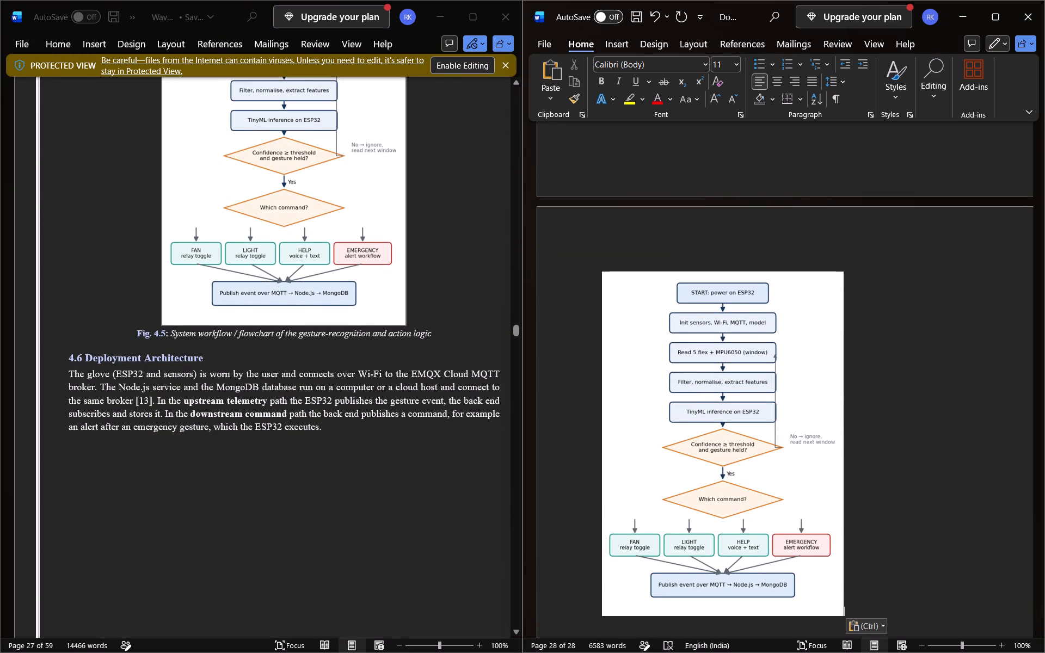
left_click(69, 353)
left_click_drag(69, 353, 374, 619)
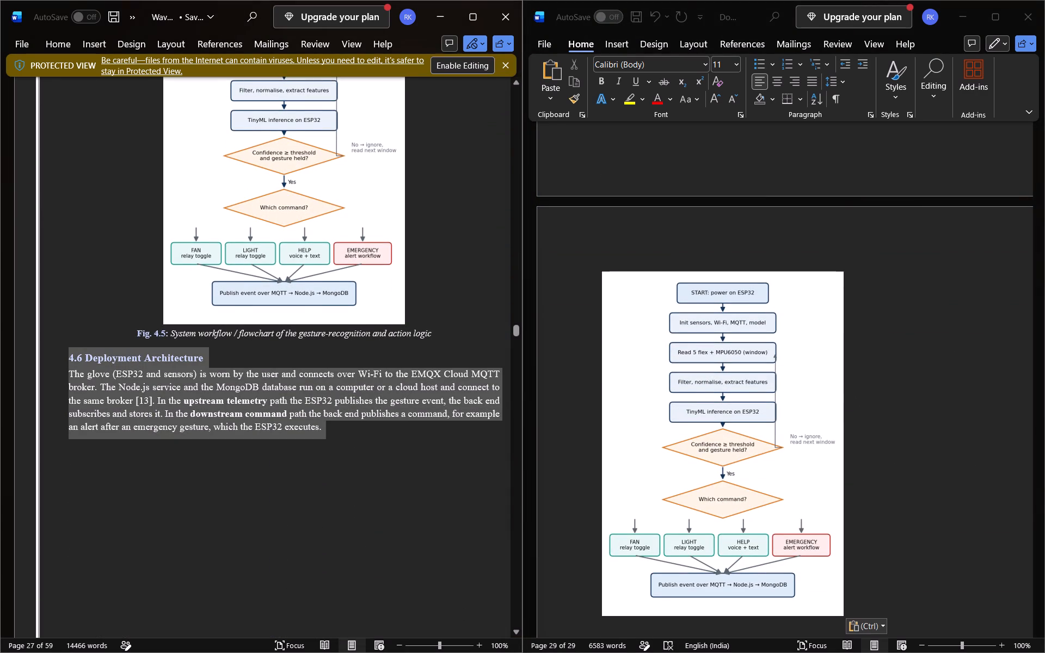
left_click_drag(374, 619, 362, 652)
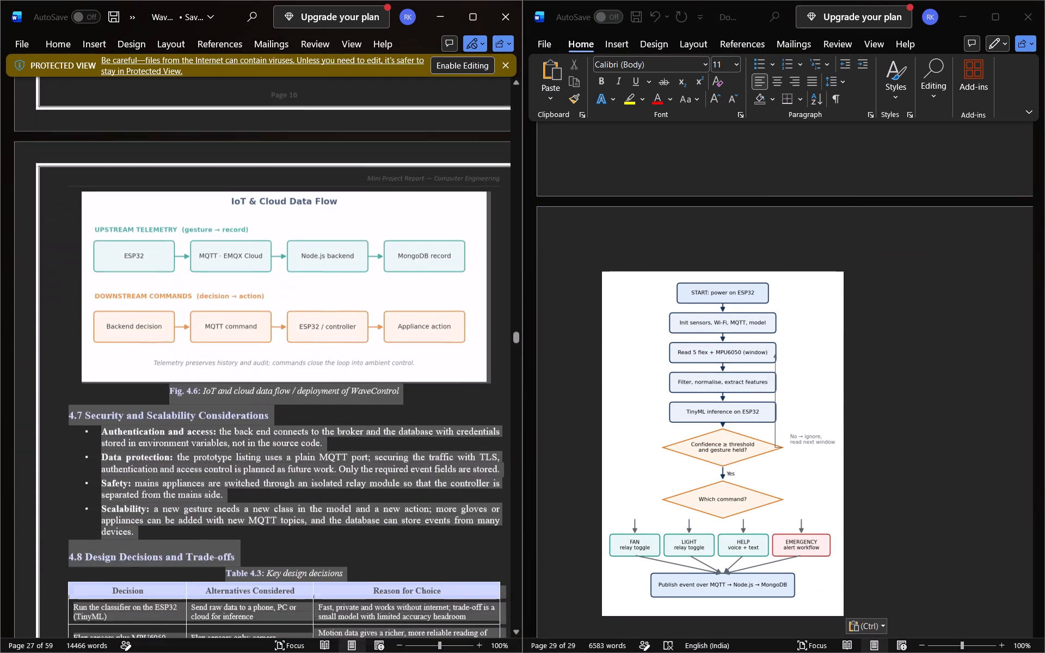
left_click_drag(362, 652, 389, 501)
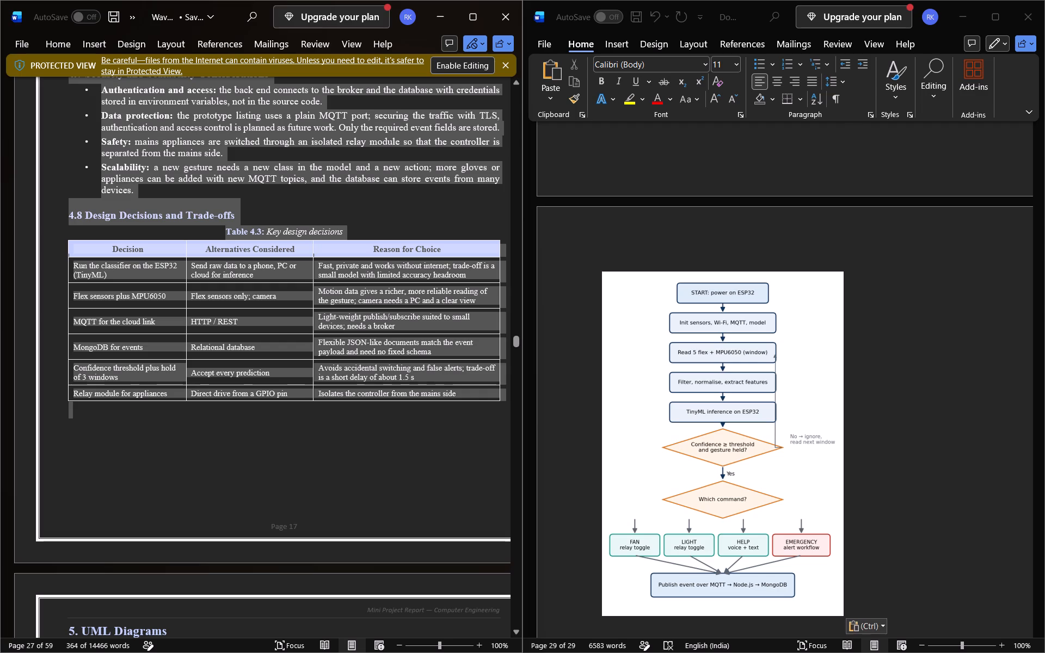
key("ctrl+c")
left_click(928, 615)
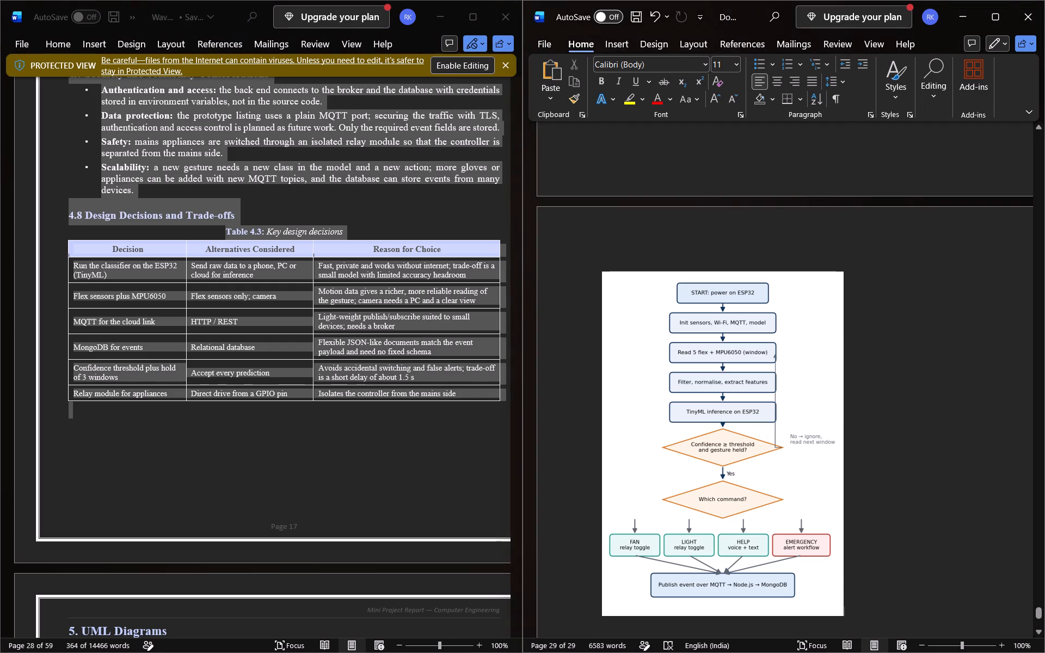
key("Return")
key("Return")
key("Return")
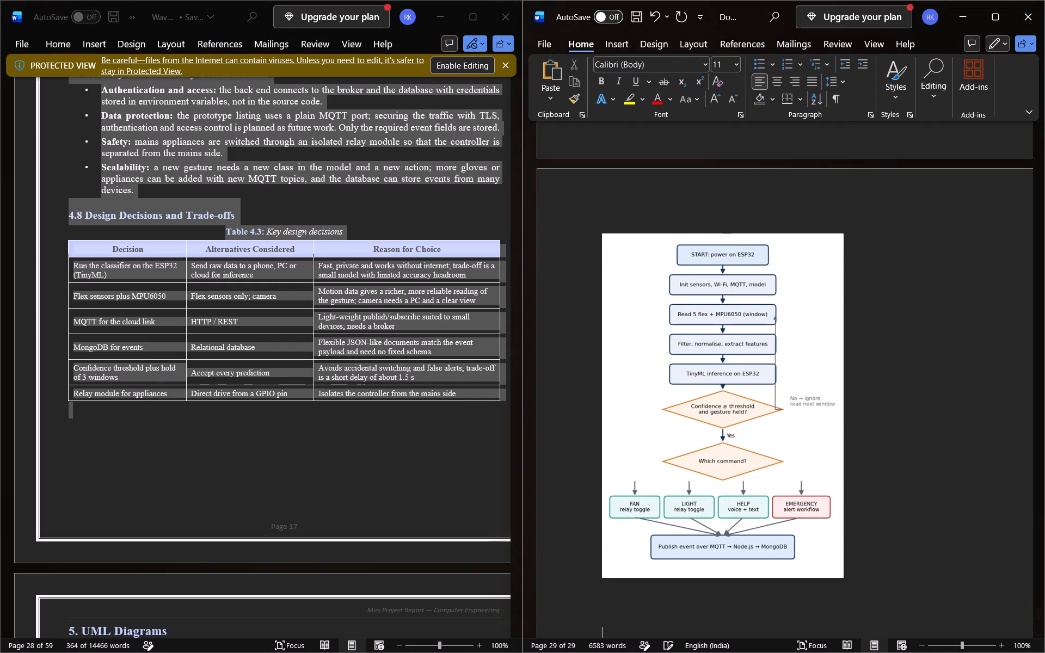
key("ctrl+v")
Copy chapter 5 from the UML Diagrams heading through Table 5.1 Use case description and paste it below the key design decisions table.
scroll(294, 560, "down", 2)
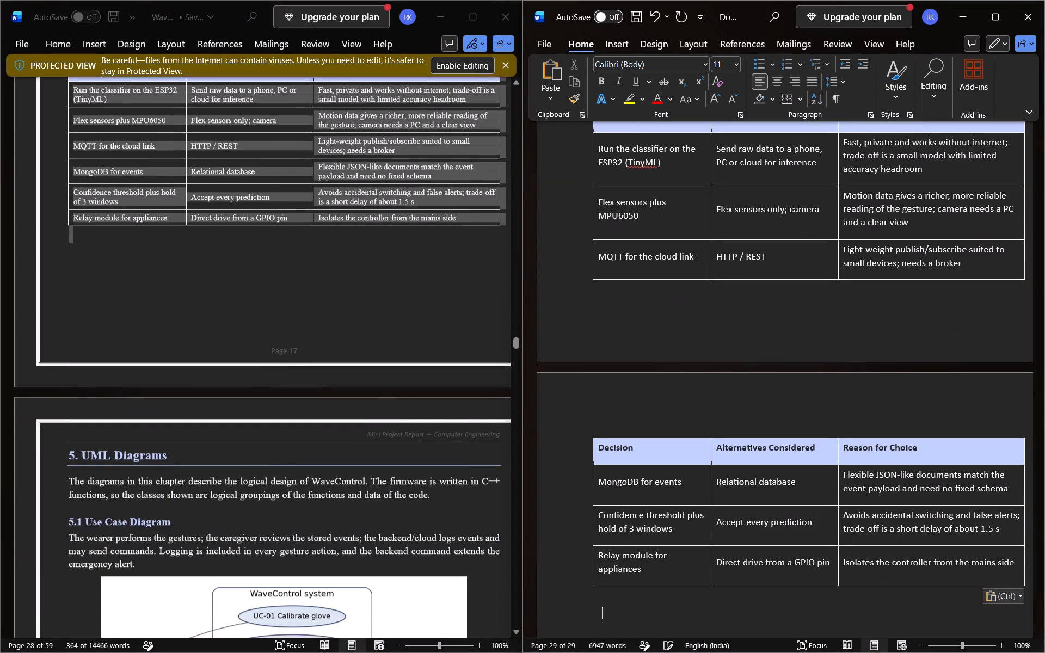
left_click(67, 449)
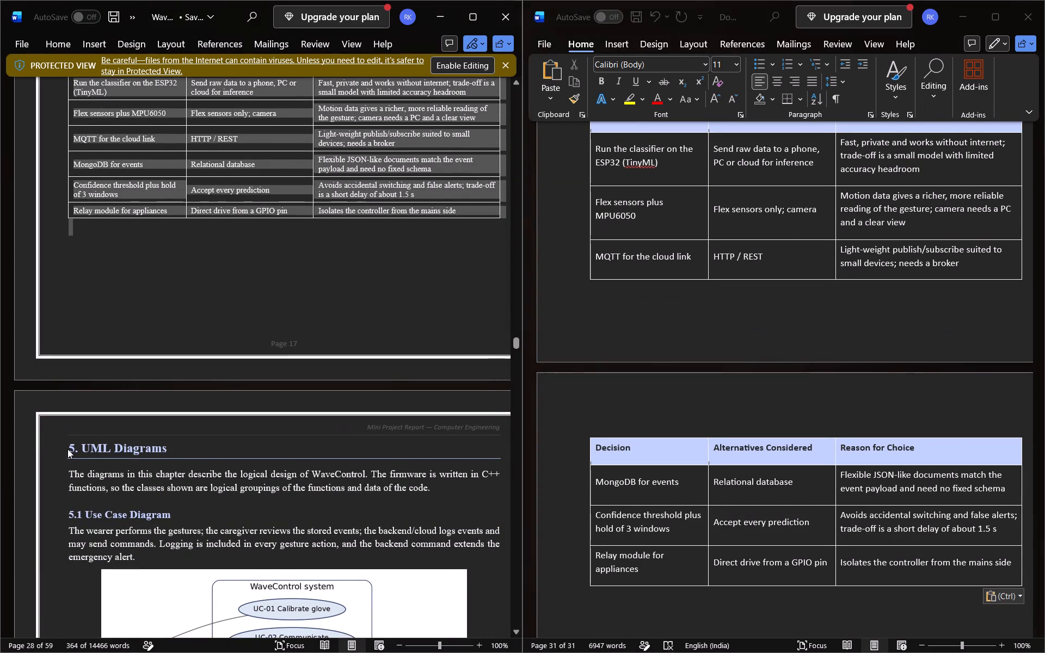
left_click_drag(67, 449, 316, 645)
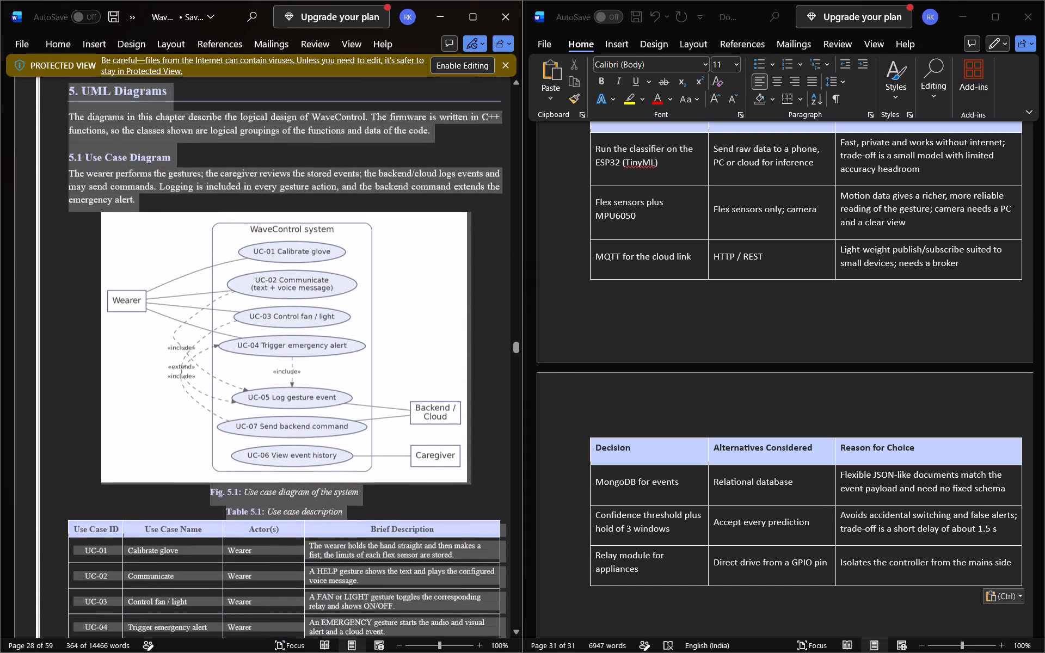
left_click_drag(316, 645, 343, 536)
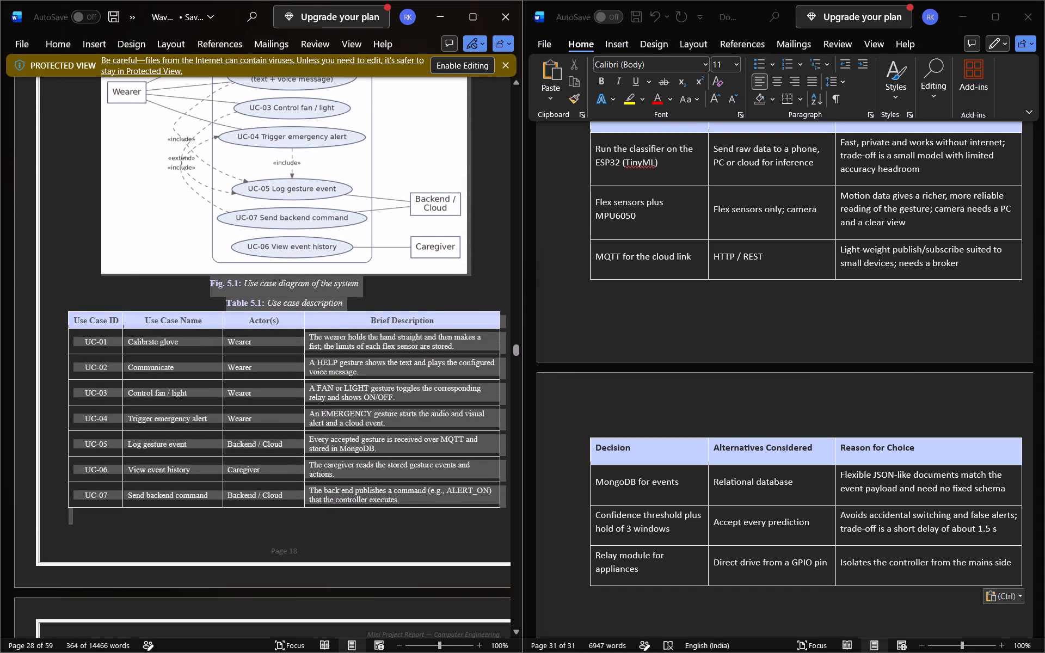
key("ctrl+c")
left_click(650, 611)
key("ctrl+v")
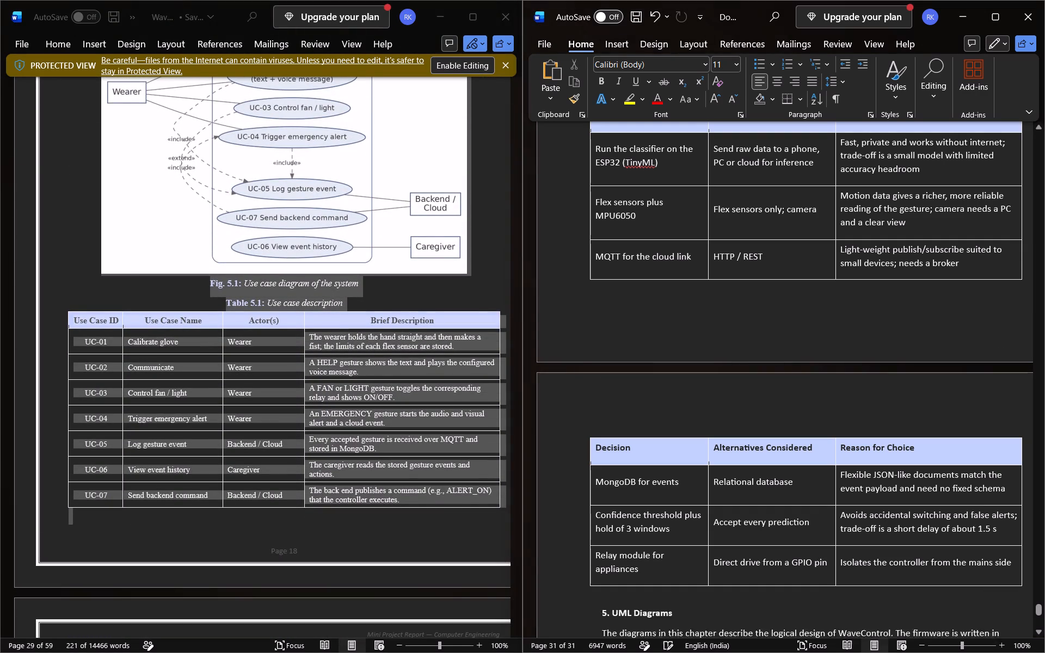
Copy from the 5.2 Class Diagram heading through the Fig. 5.5 activity diagram caption and paste it below the use case description table.
scroll(345, 492, "down", 3)
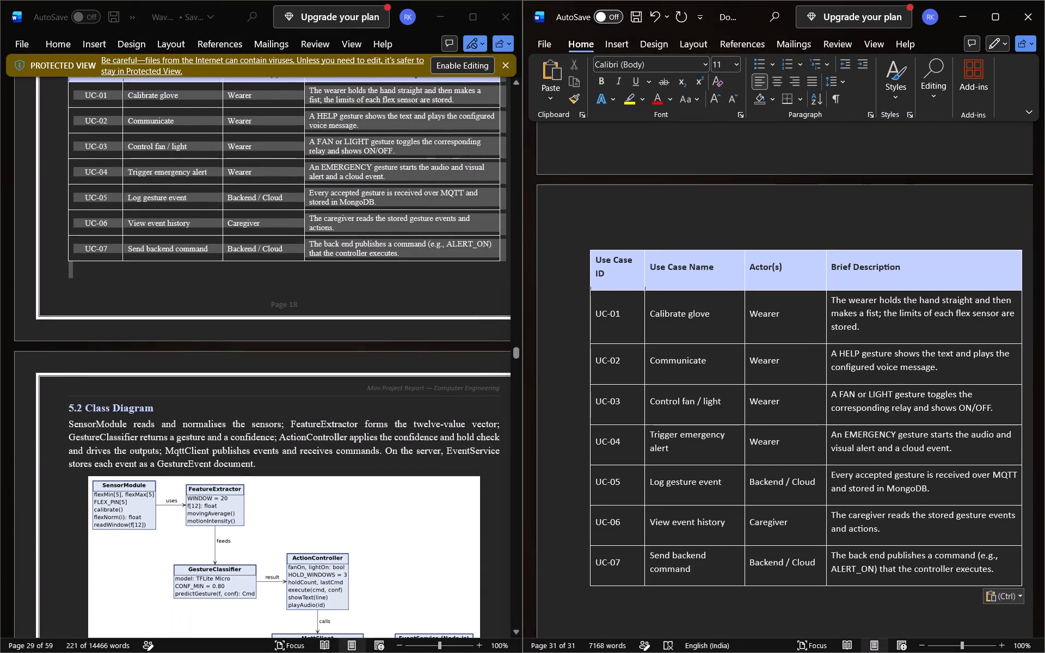
left_click(70, 408)
left_click_drag(70, 408, 262, 650)
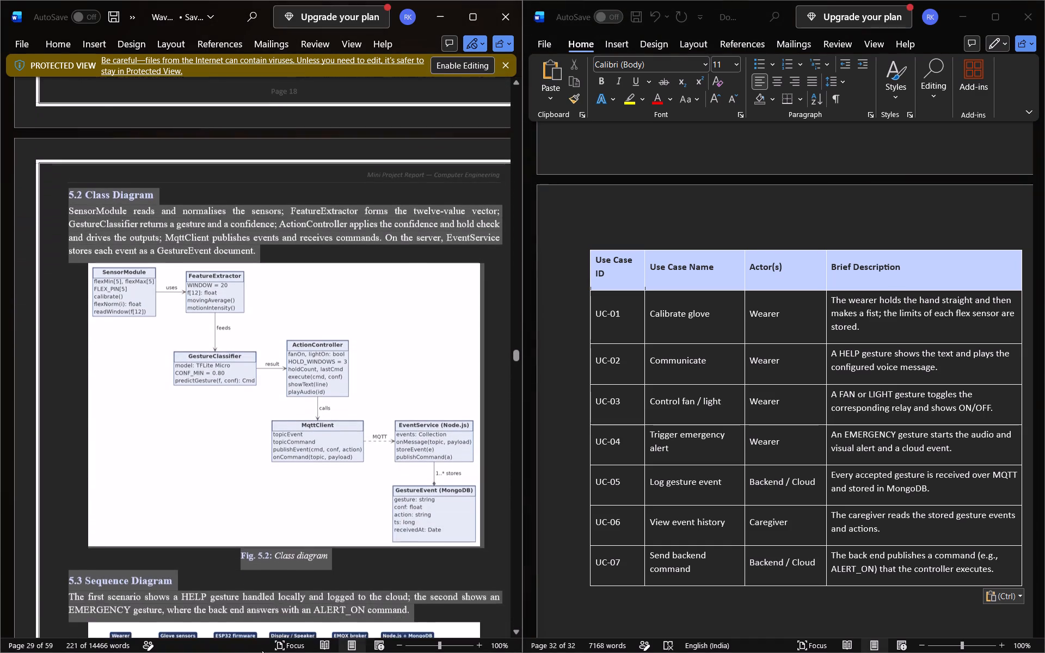
left_click_drag(262, 650, 262, 650)
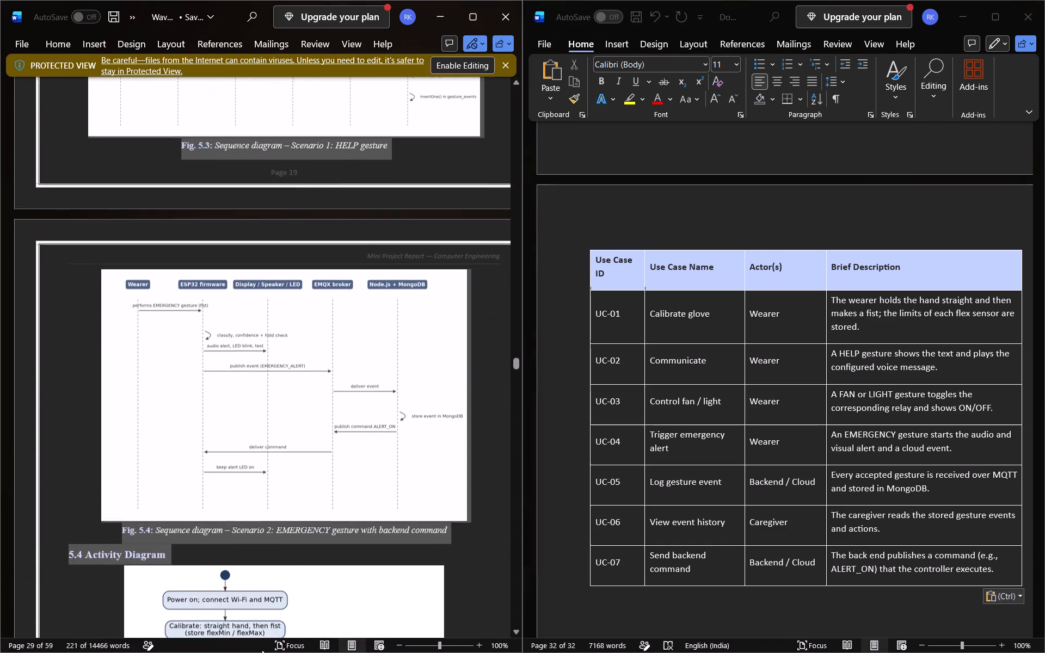
left_click_drag(262, 650, 366, 560)
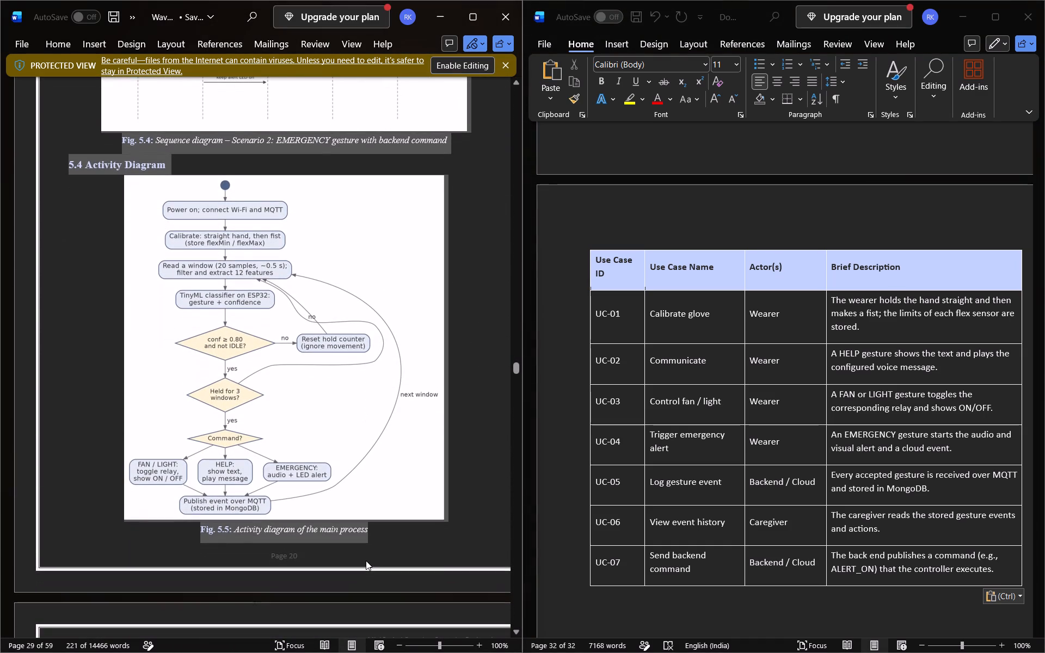
left_click_drag(366, 560, 366, 560)
key("ctrl+c")
left_click(705, 598)
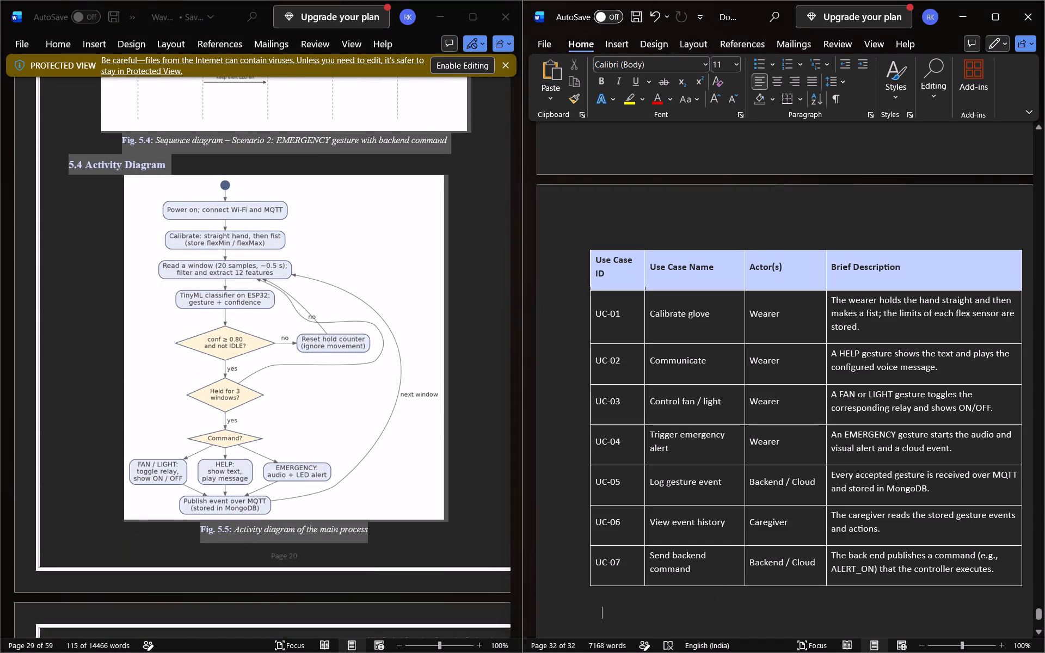
key("ctrl+v")
Copy sections 5.5 State Chart Diagram and 5.6 Component and Deployment Diagram through the Fig. 5.7 caption and paste them on a new line below the Fig. 5.5 caption.
scroll(313, 513, "down", 3)
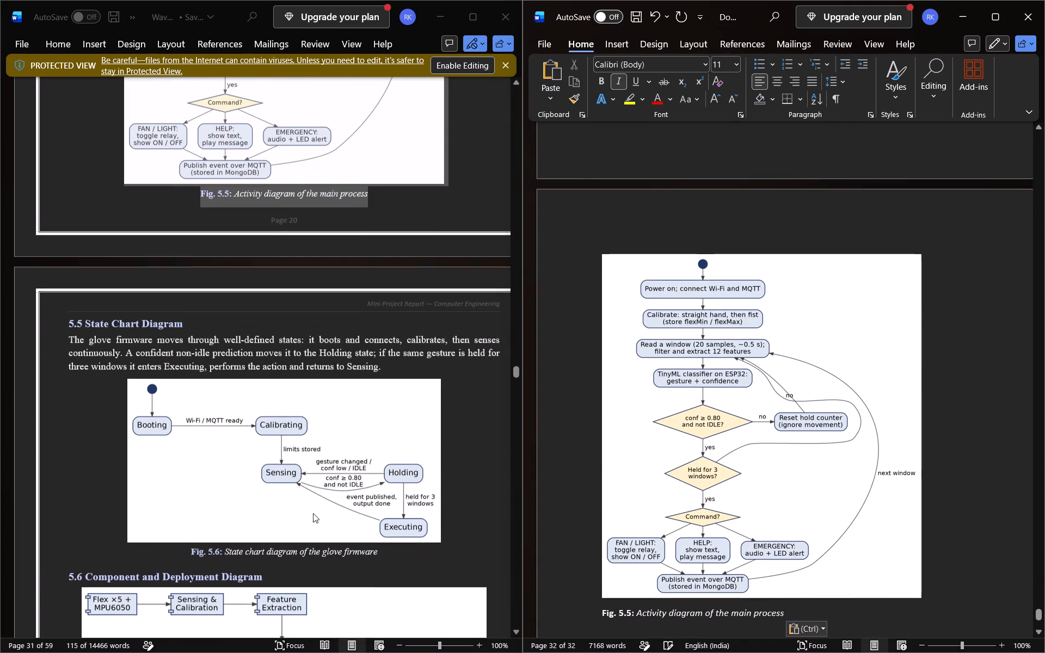
double_click(70, 314)
left_click_drag(70, 314, 134, 391)
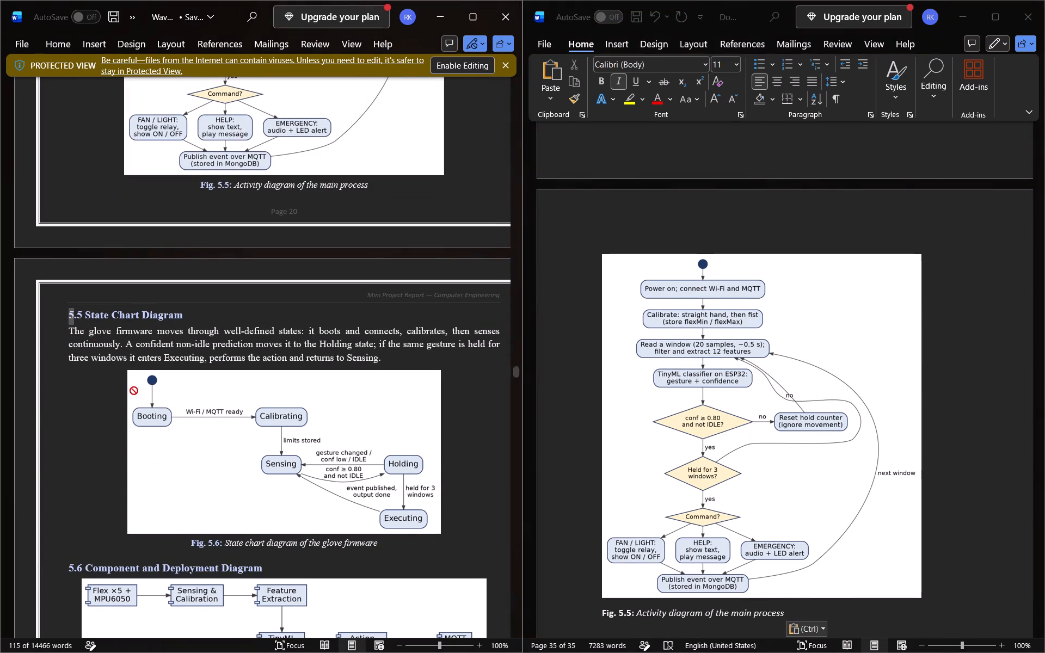
left_click_drag(134, 391, 188, 482)
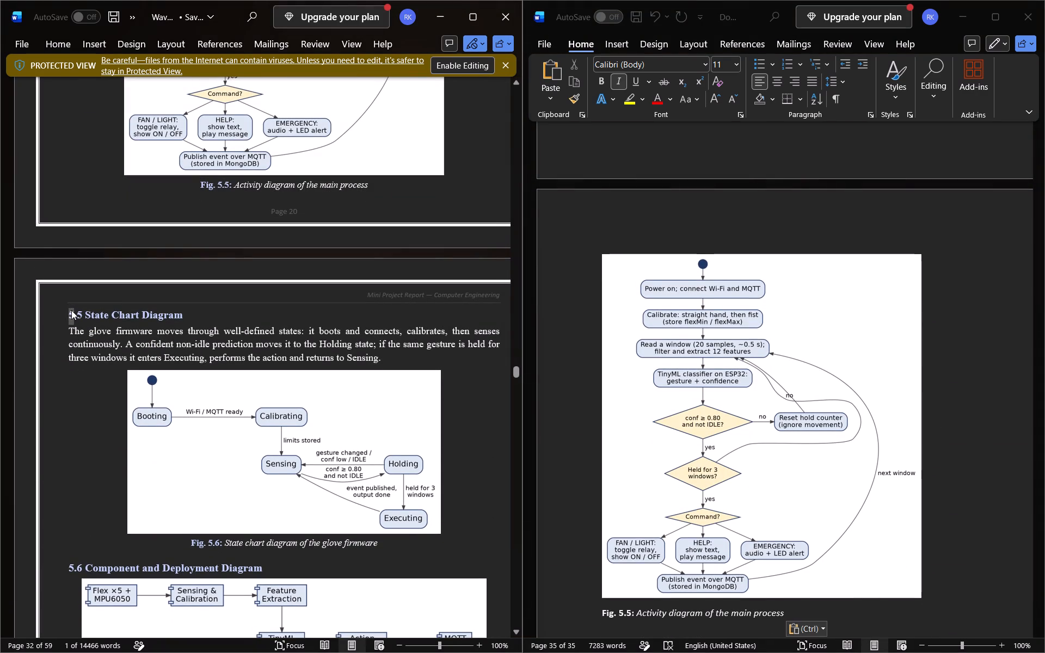
double_click(71, 310)
left_click_drag(71, 310, 241, 652)
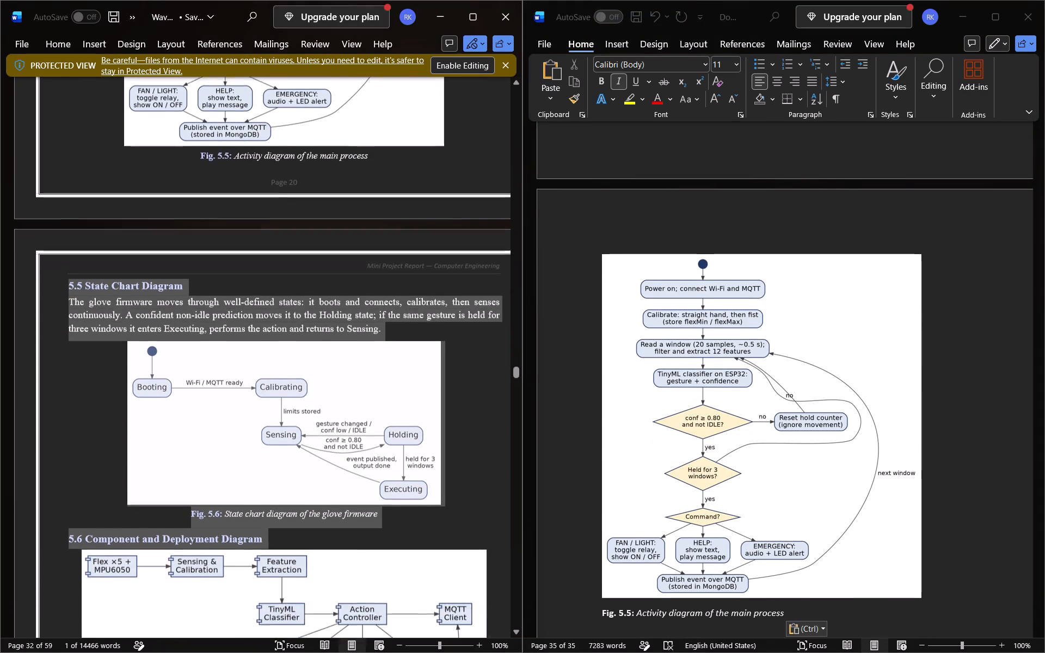
left_click_drag(241, 652, 274, 395)
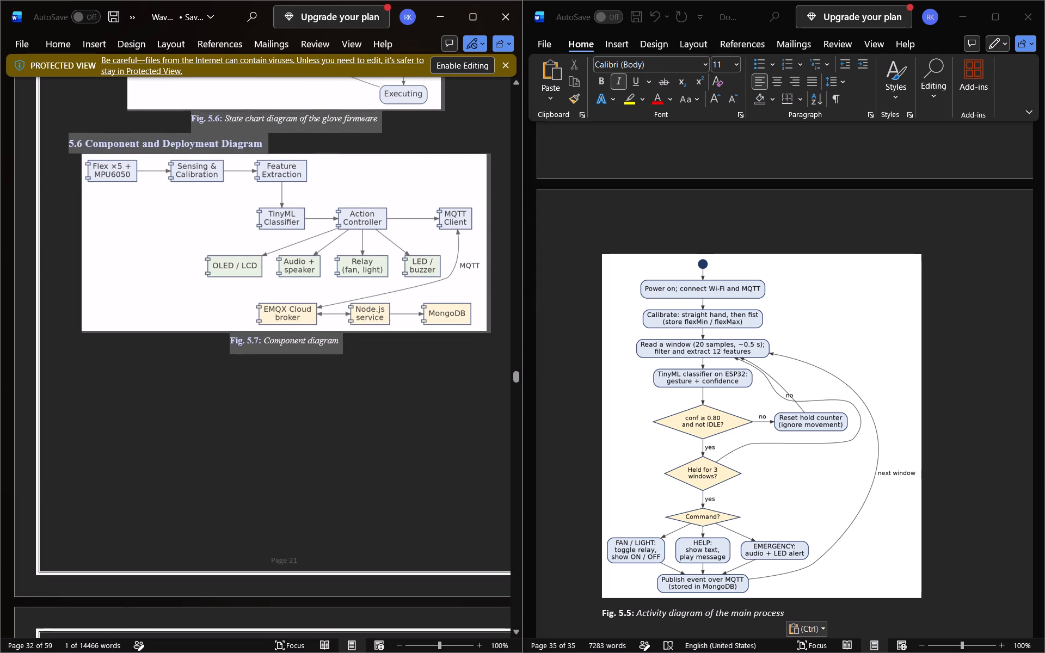
key("ctrl+c")
left_click(828, 620)
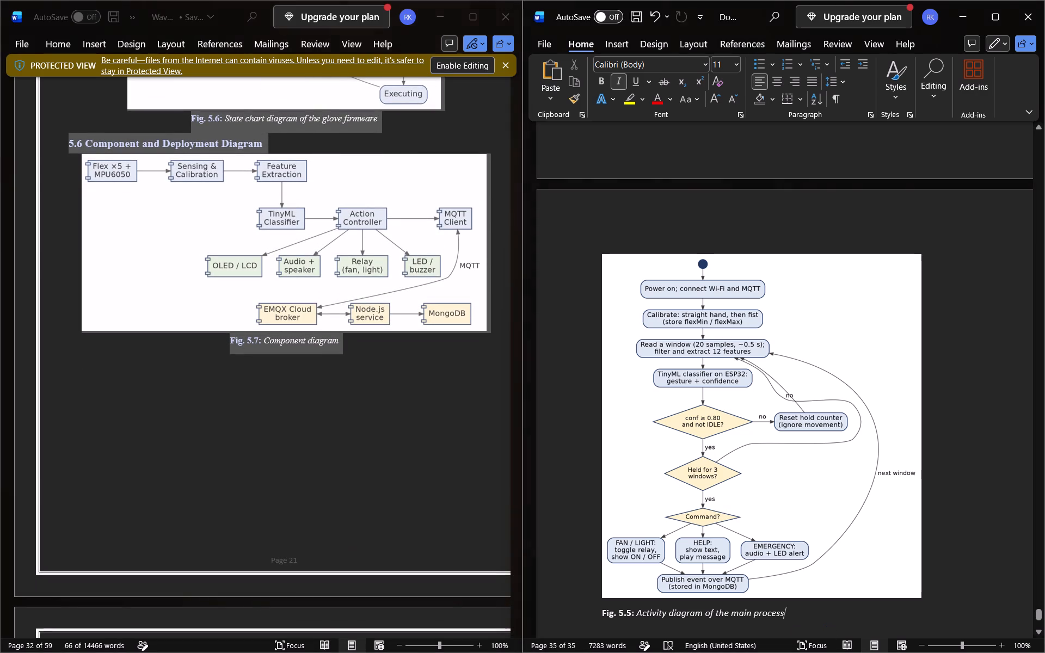
key("Return")
key("ctrl+v")
Copy chapter 6 from the Database Design heading through the backup paragraph of section 6.7 and paste it below the Fig. 5.7 caption.
scroll(228, 377, "down", 2)
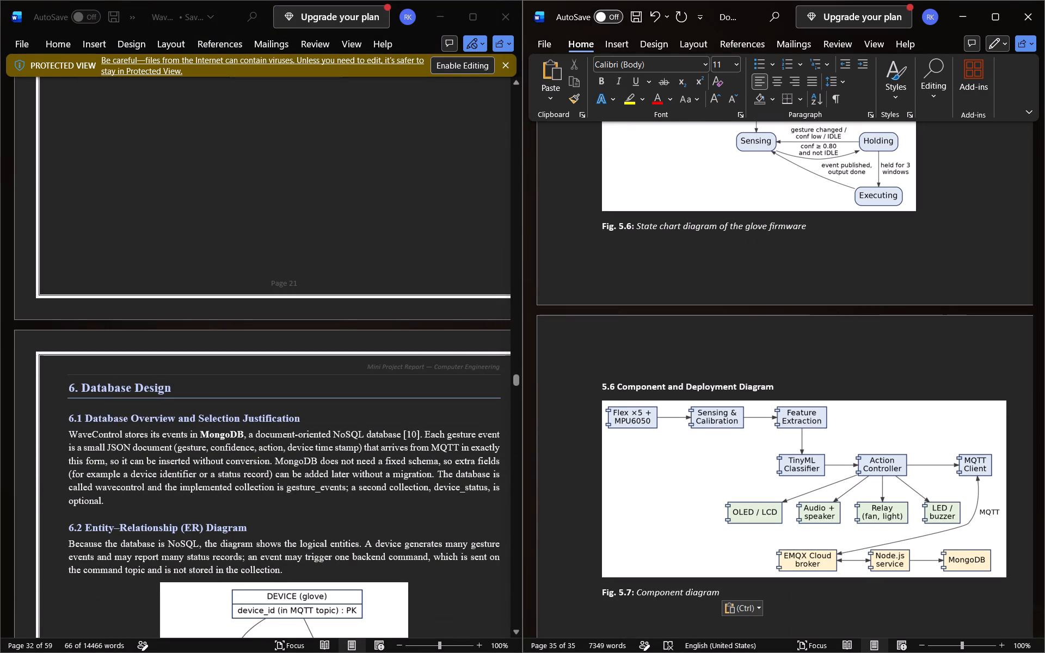
left_click(73, 389)
left_click_drag(73, 389, 305, 652)
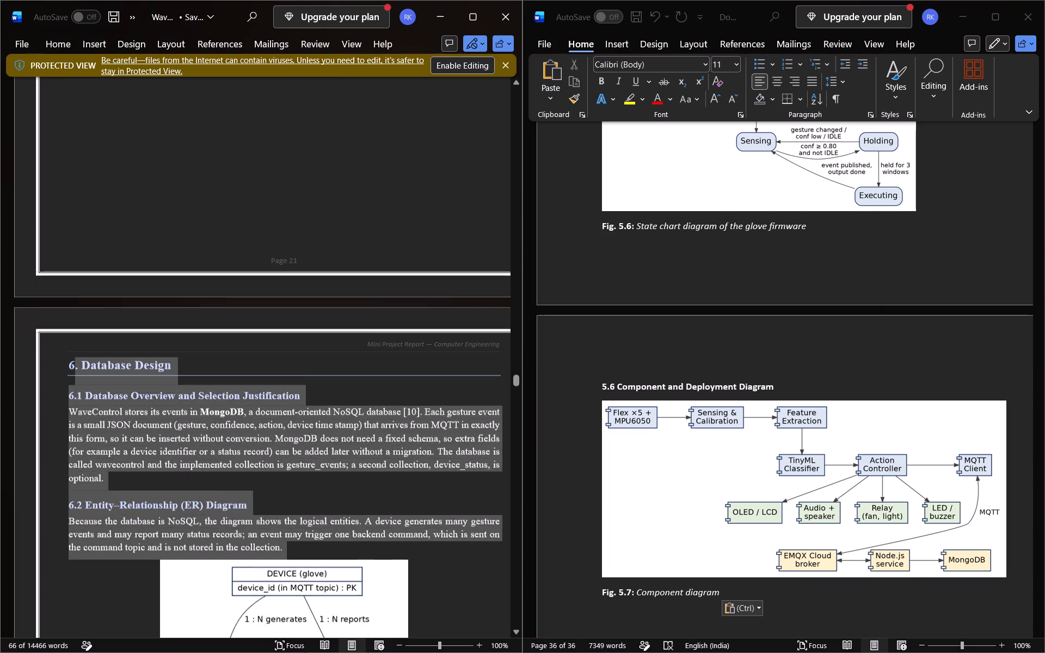
left_click_drag(305, 652, 325, 605)
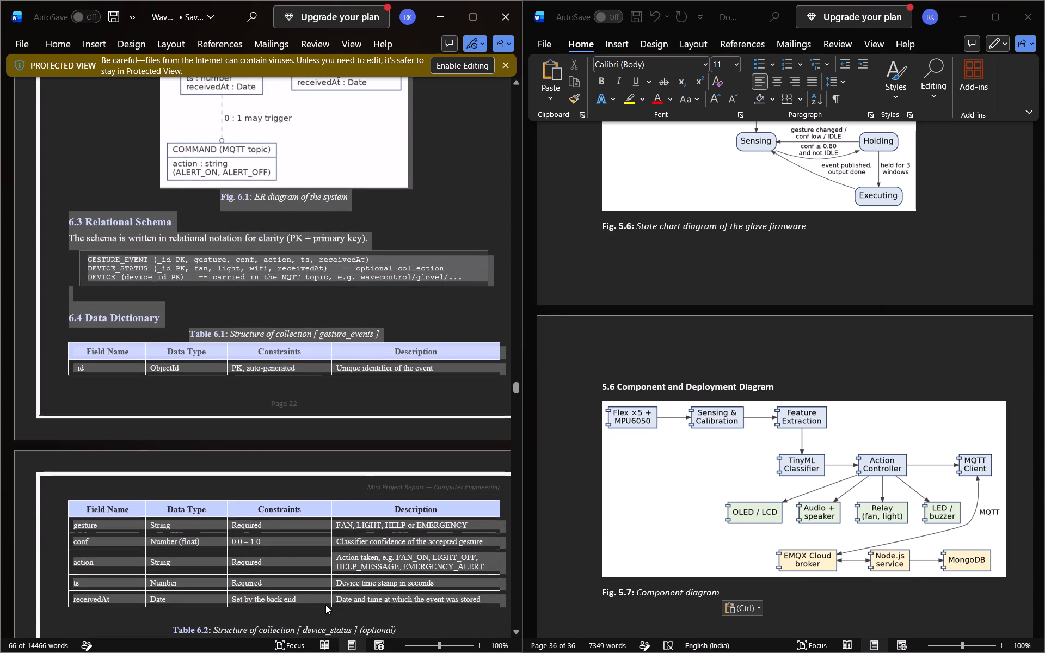
left_click_drag(325, 605, 388, 649)
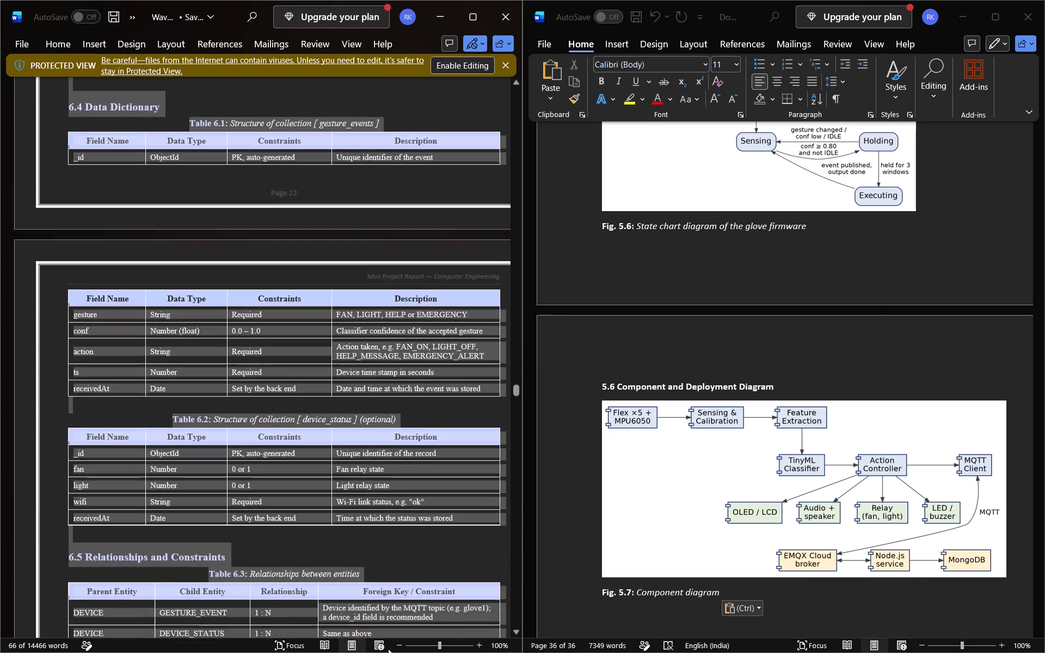
left_click_drag(388, 649, 387, 648)
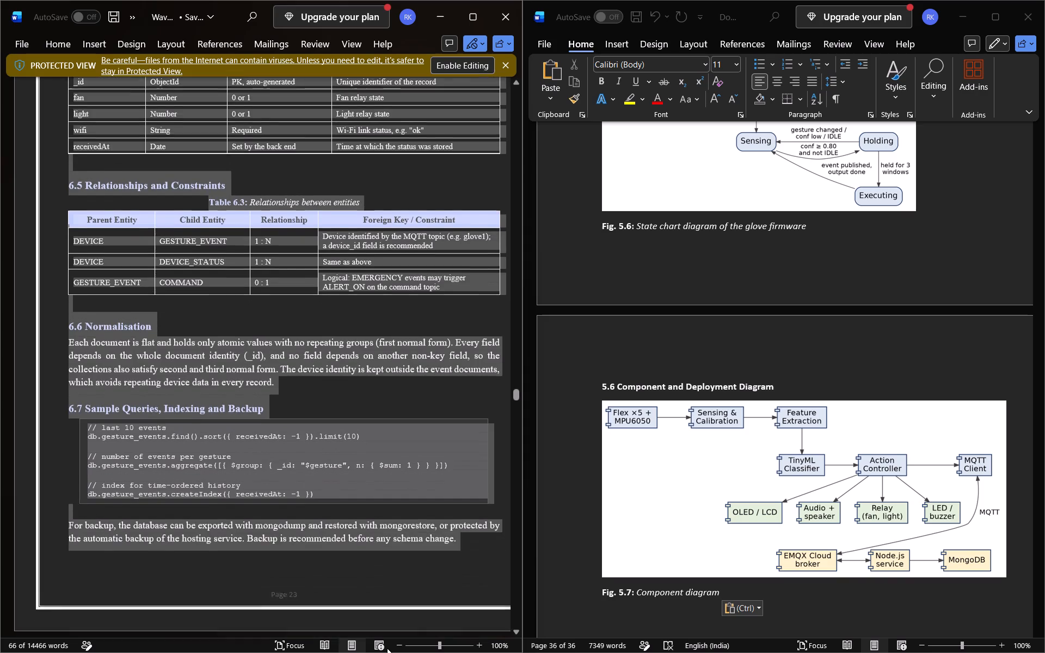
left_click_drag(387, 648, 438, 463)
key("ctrl+c")
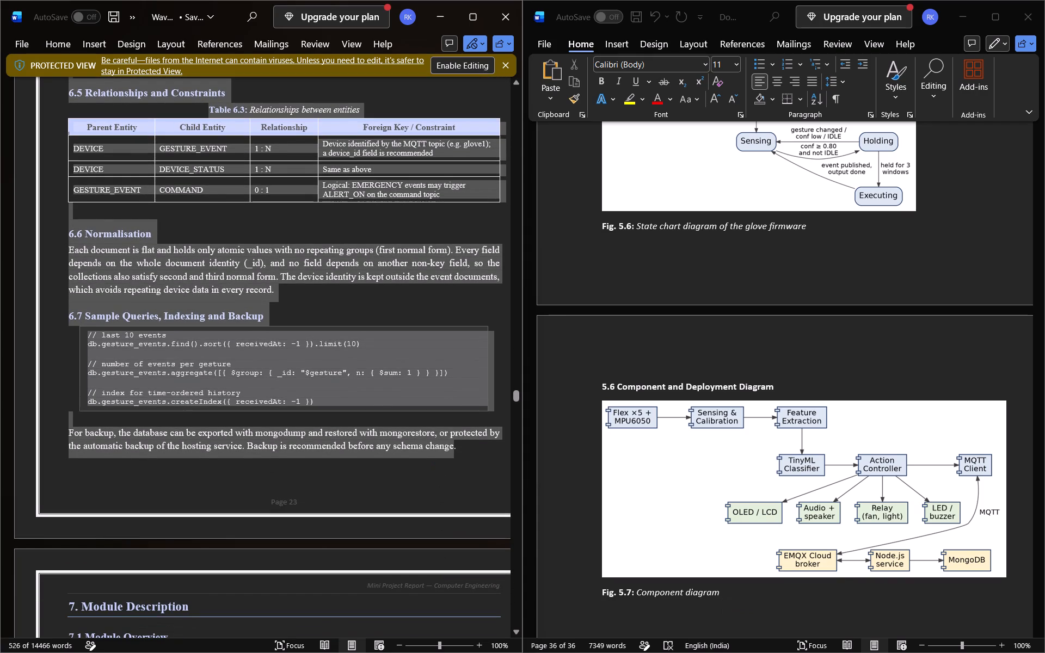
left_click(812, 599)
key("ctrl+v")
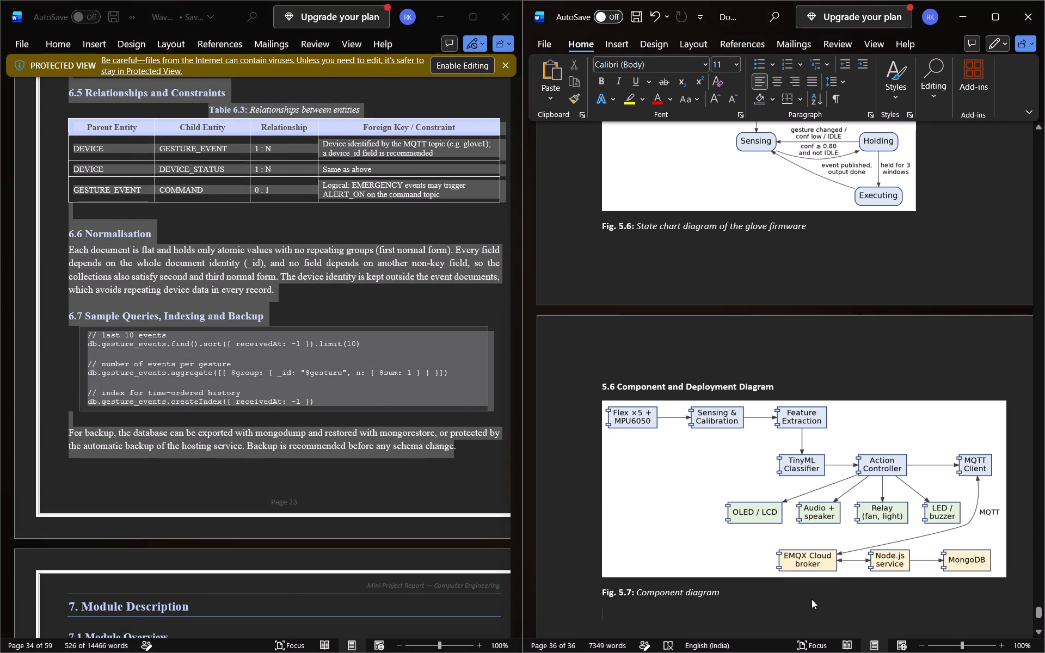
Copy chapter 7 from the Module Description heading through the Fig. 7.1 module interaction diagram caption and paste it below the database backup paragraph.
scroll(400, 506, "down", 3)
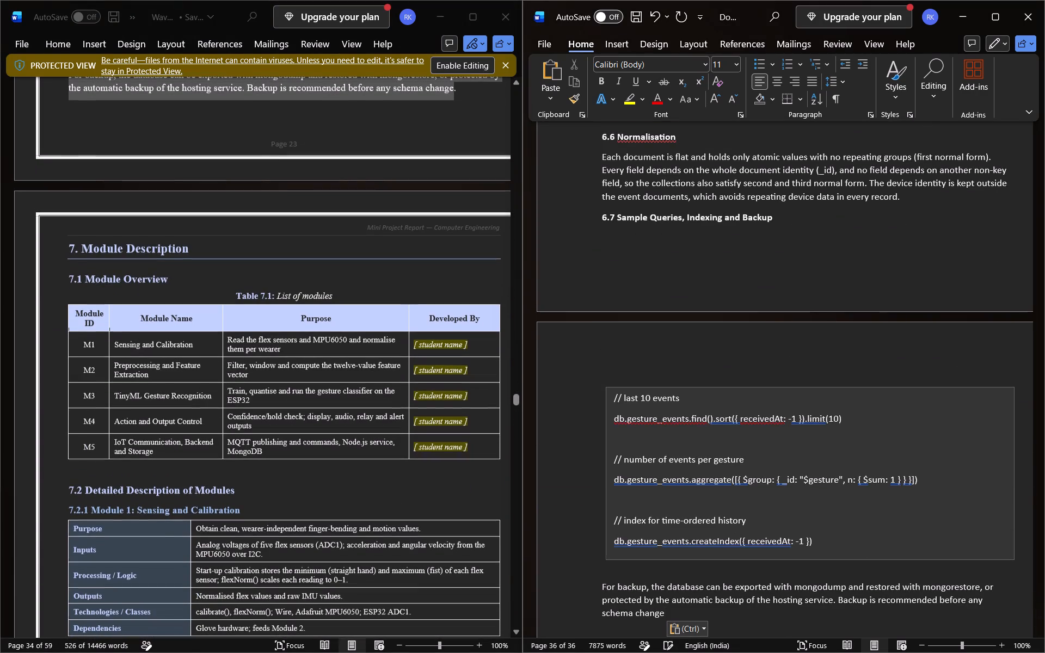
left_click(74, 245)
left_click_drag(74, 245, 180, 362)
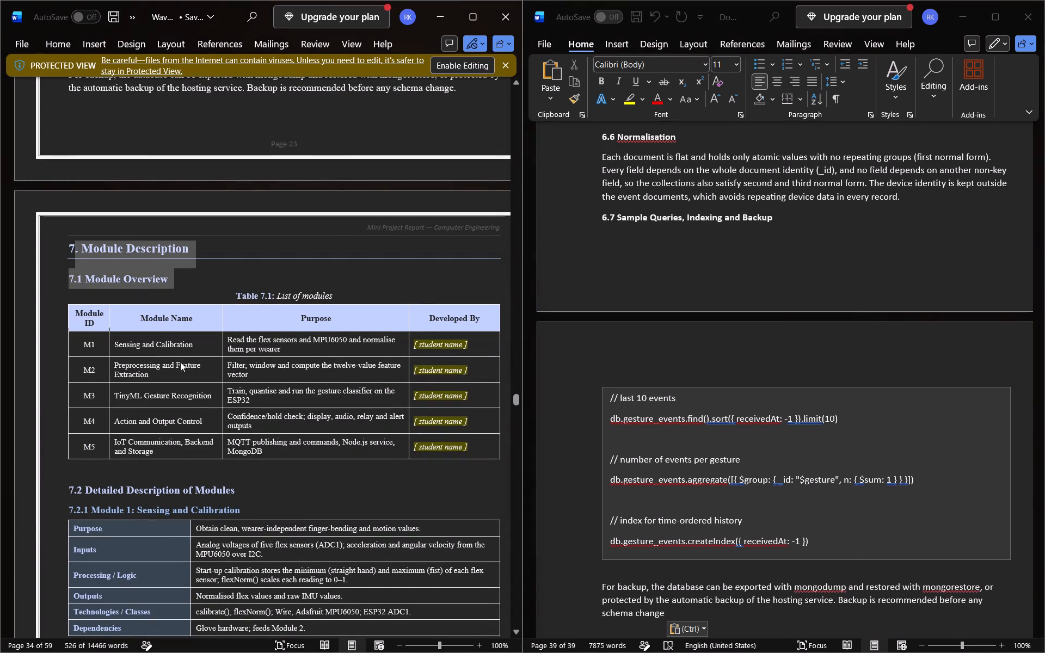
left_click_drag(180, 362, 224, 652)
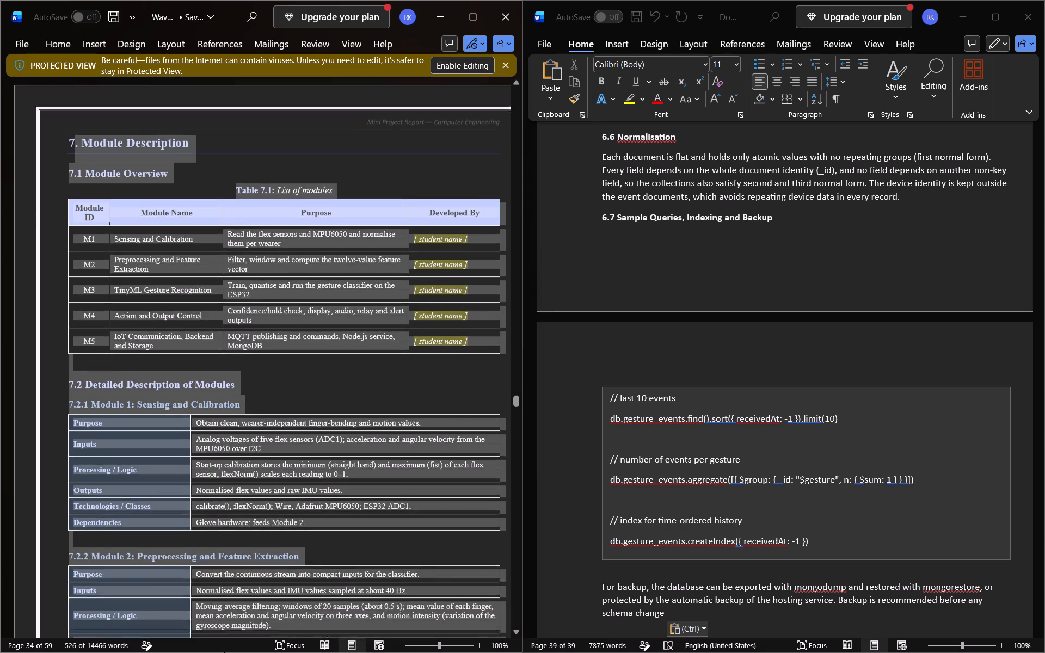
left_click_drag(224, 652, 276, 618)
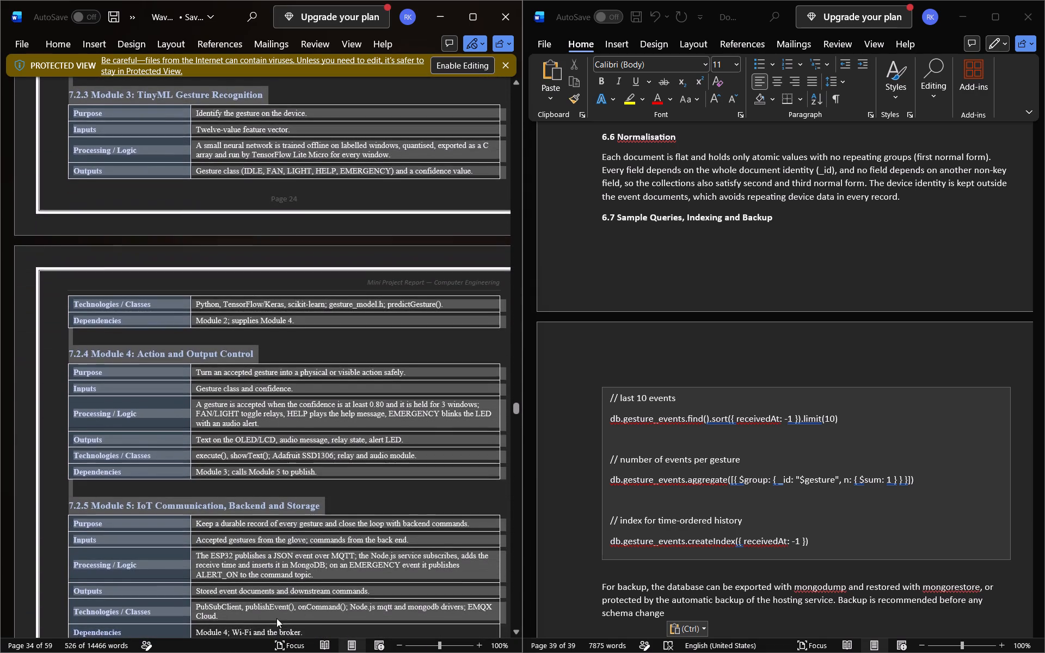
left_click_drag(276, 618, 247, 652)
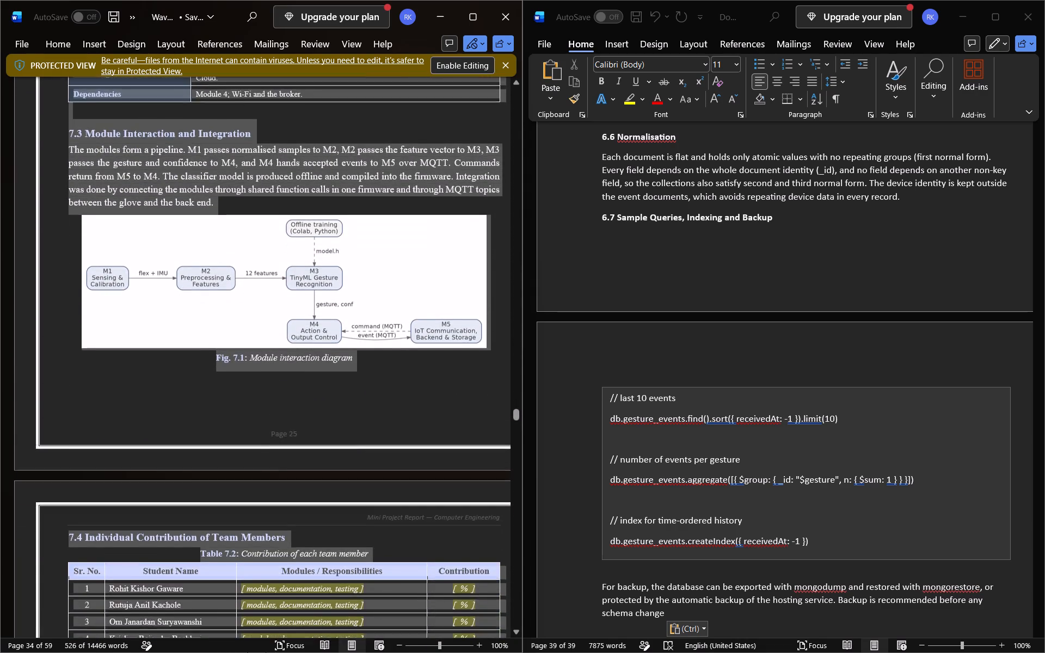
left_click_drag(247, 652, 401, 316)
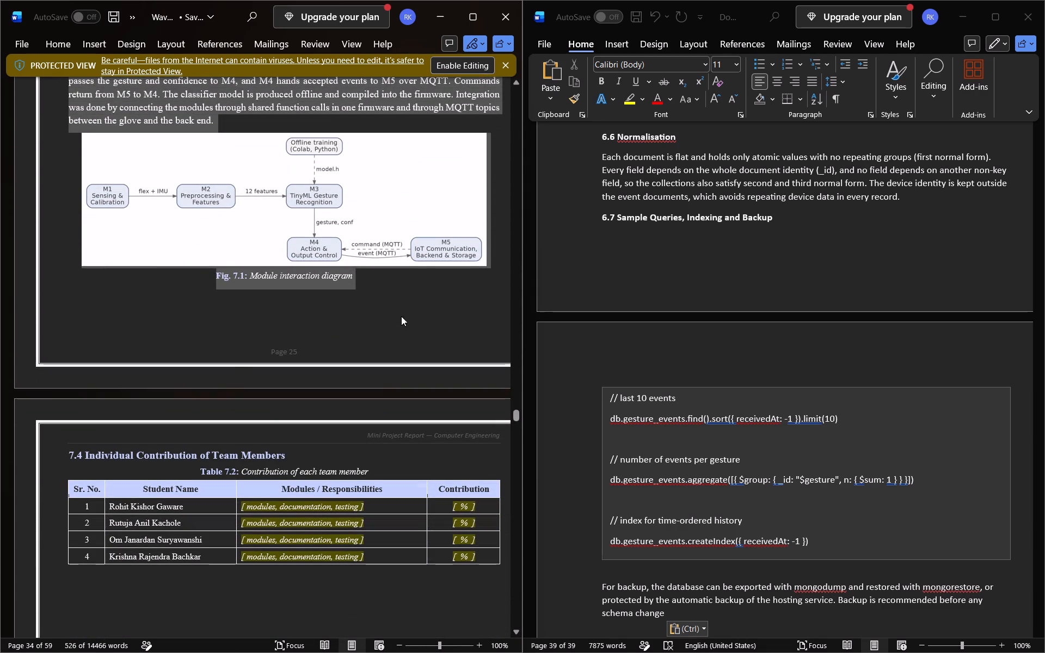
left_click_drag(401, 316, 416, 315)
key("ctrl+c")
left_click(416, 315, "ctrl")
scroll(749, 611, "down", 2)
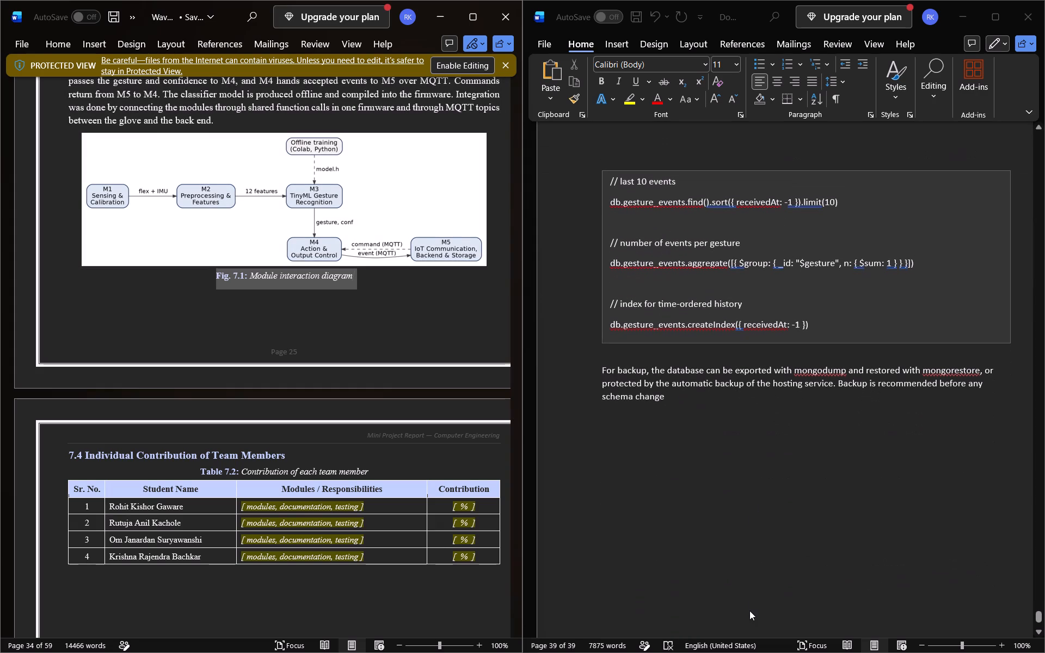
left_click(721, 471)
key("ctrl+c")
key("ctrl+v")
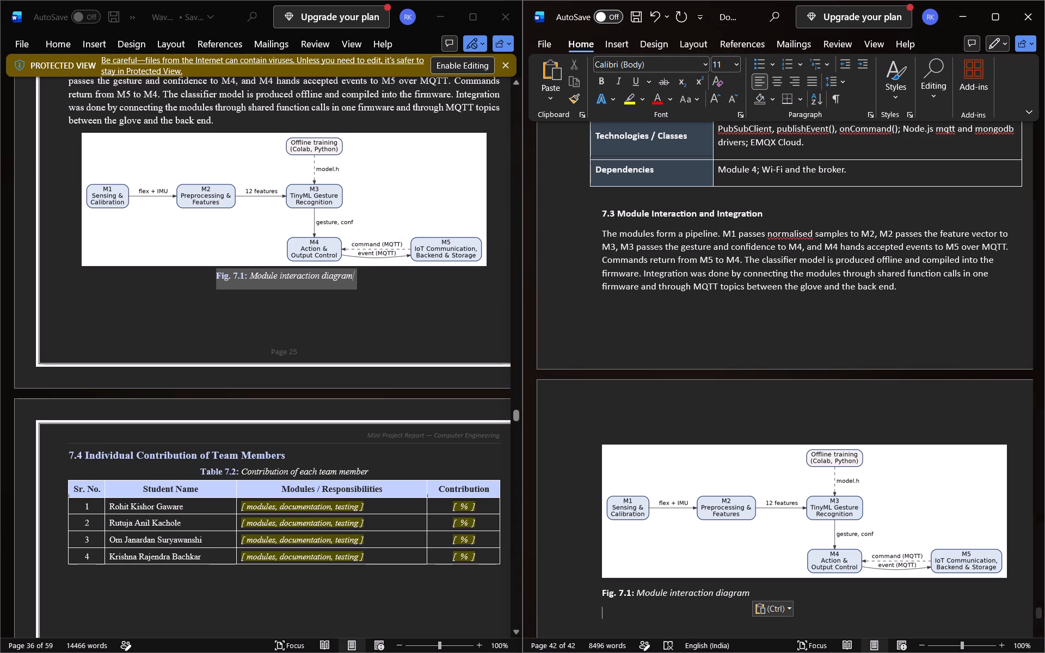
Copy section 7.4 Individual Contribution of Team Members with Table 7.2 and paste it below the Fig. 7.1 caption.
left_click(69, 455)
left_click_drag(69, 455, 327, 565)
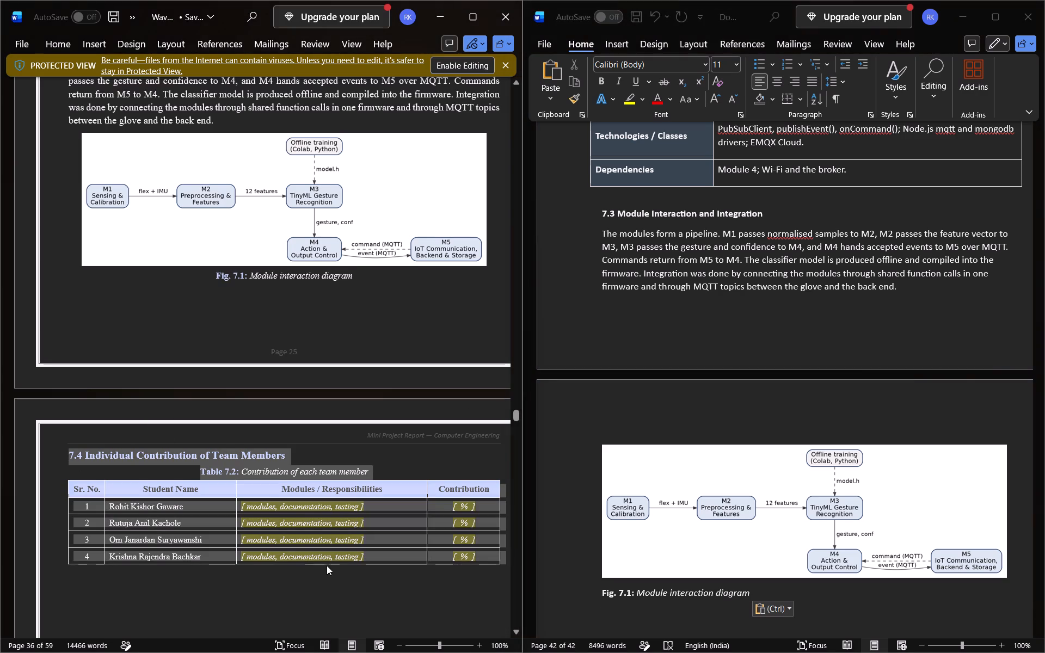
left_click_drag(327, 565, 414, 446)
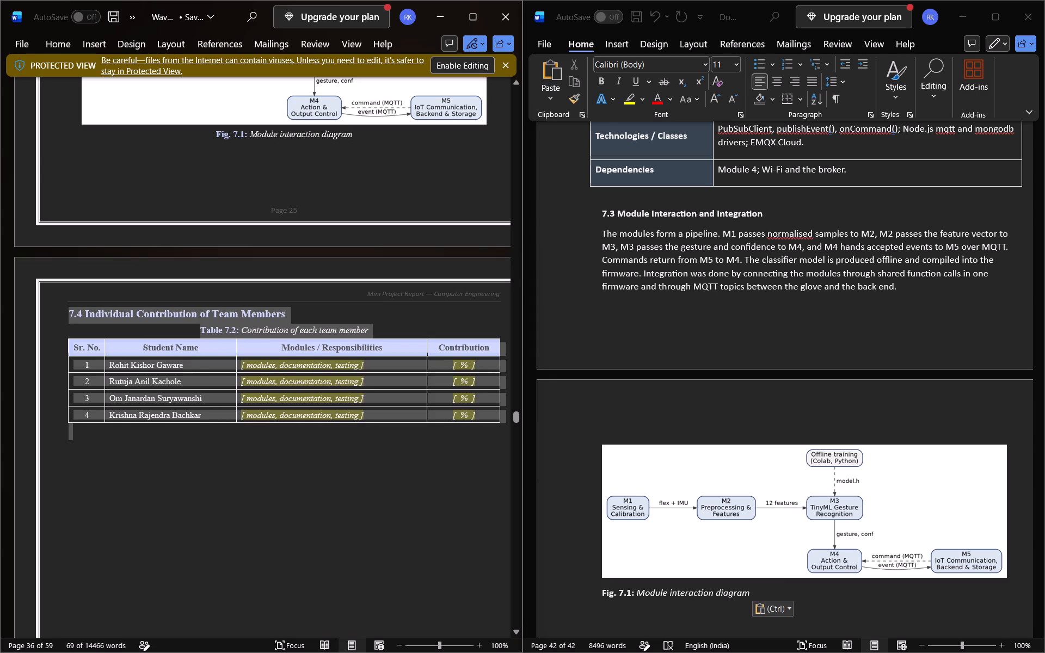
key("ctrl+c")
left_click(777, 613)
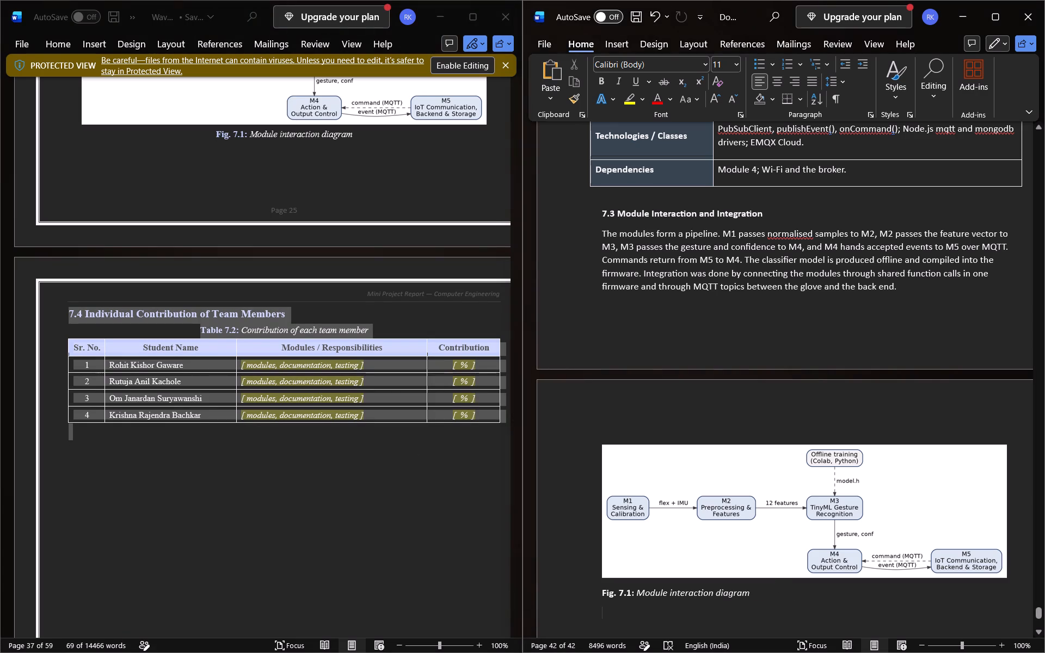
key("ctrl+v")
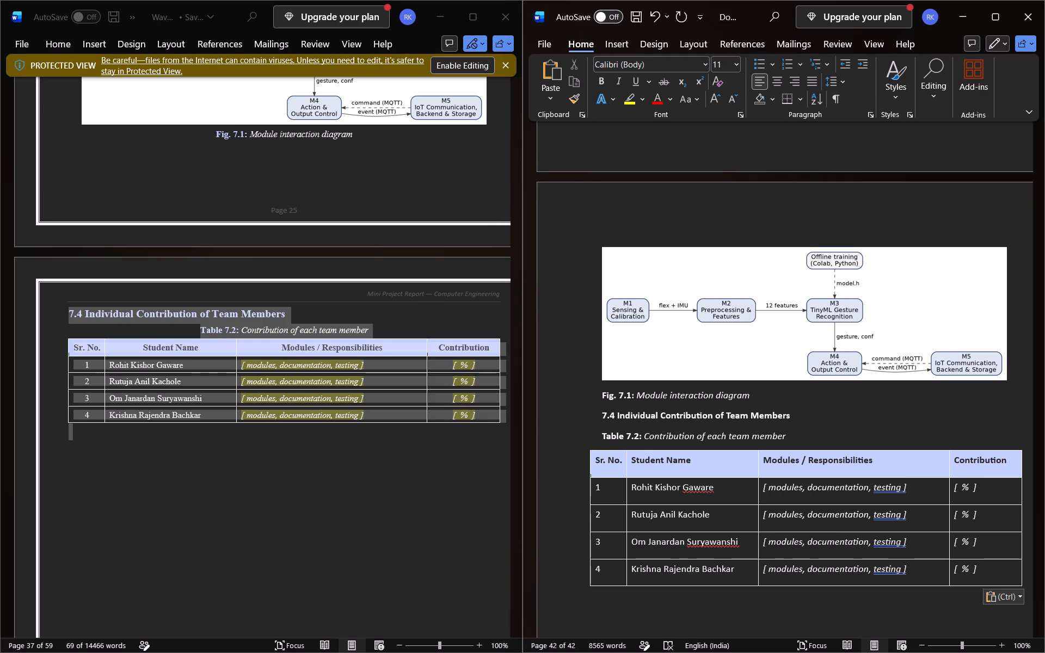
Copy chapter 8 from the Implementation Details title through section 8.3's complexity paragraph and paste it two lines below the team contribution table.
left_click(173, 498)
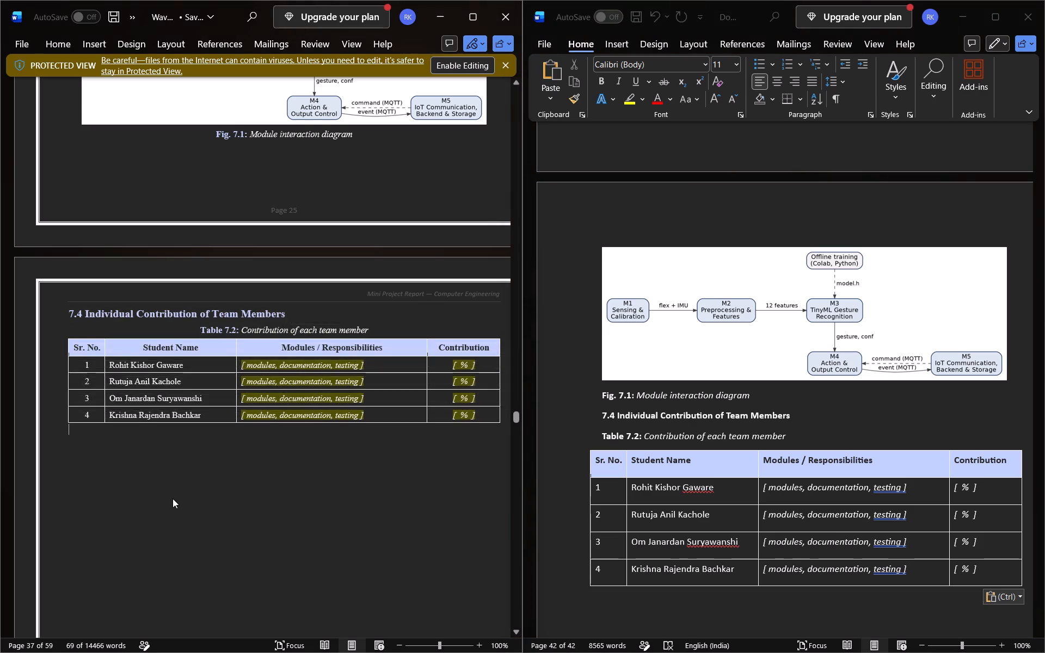
scroll(173, 498, "down", 6)
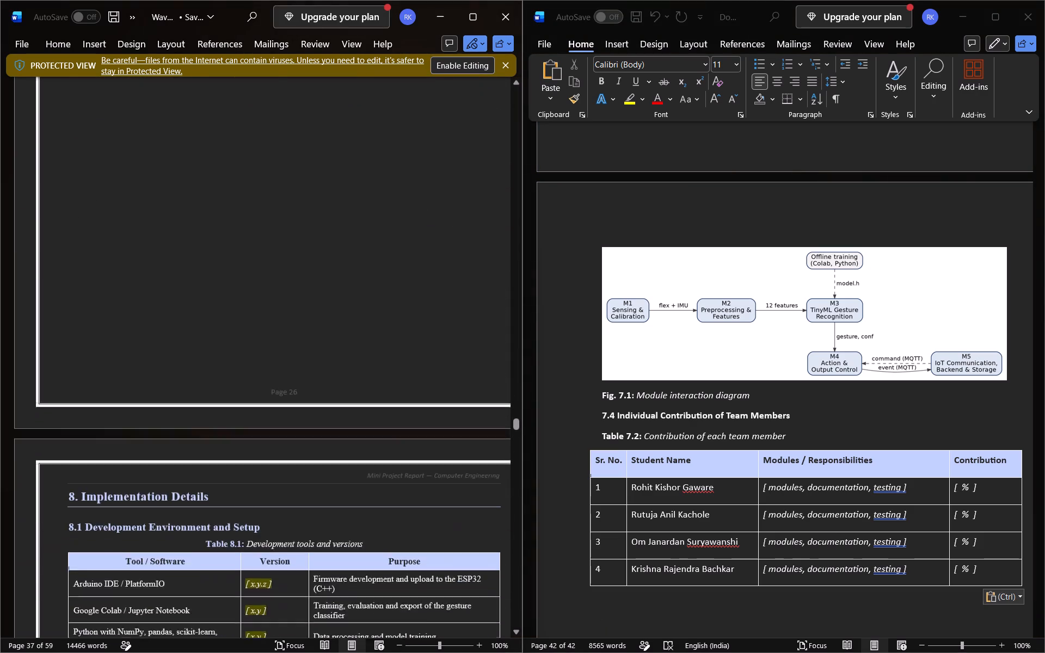
scroll(173, 498, "down", 2)
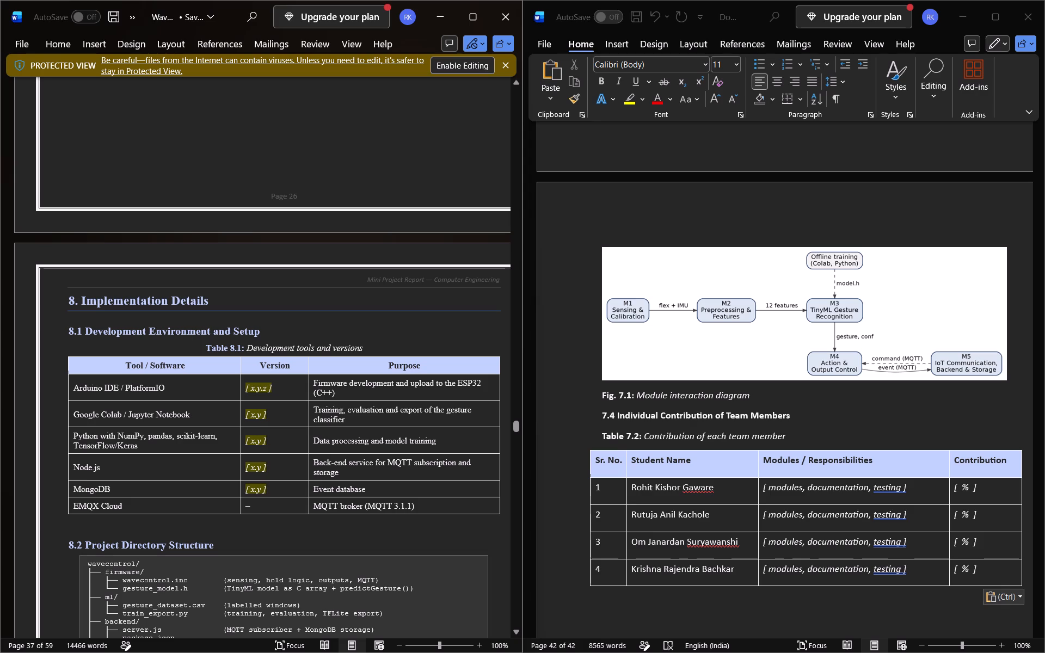
left_click(82, 301)
left_click_drag(82, 301, 334, 537)
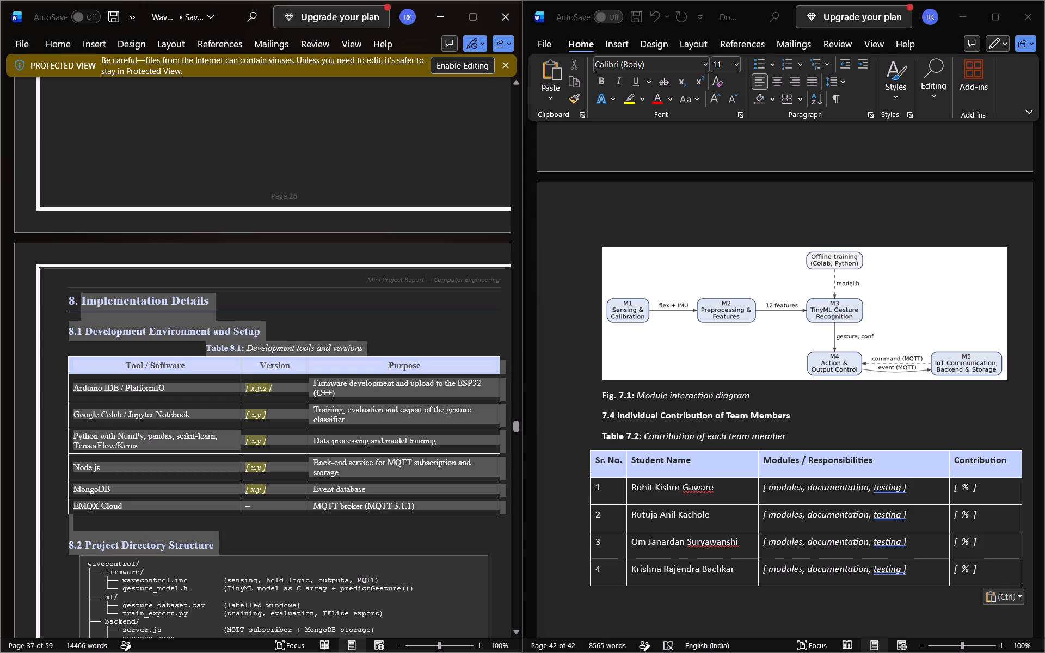
left_click_drag(334, 537, 342, 652)
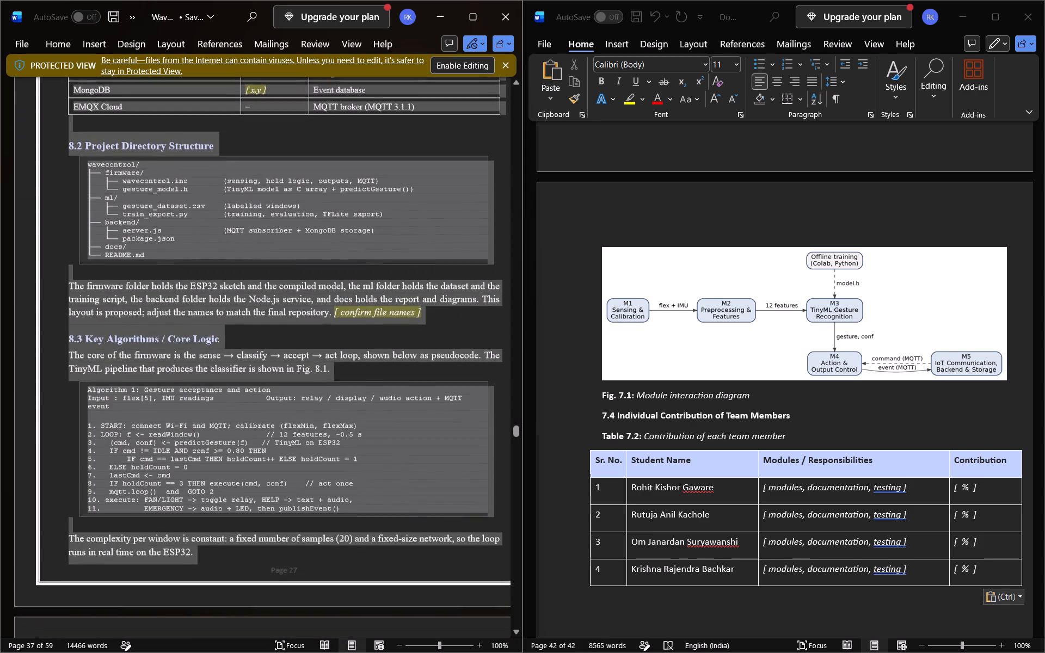
left_click_drag(342, 652, 329, 483)
key("ctrl+c")
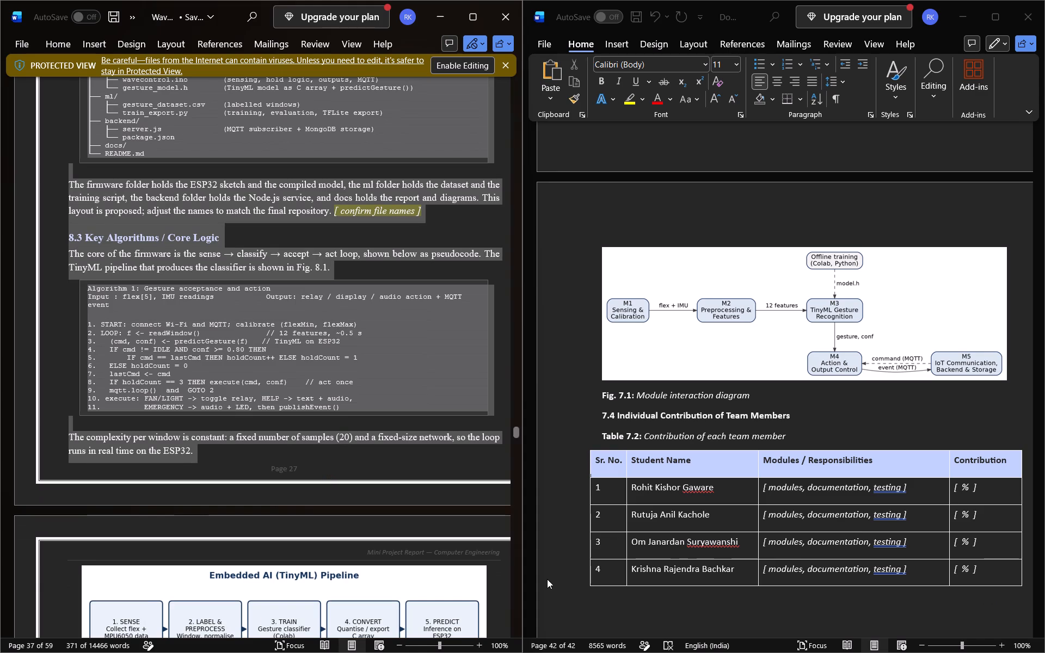
left_click(731, 612)
key("Return")
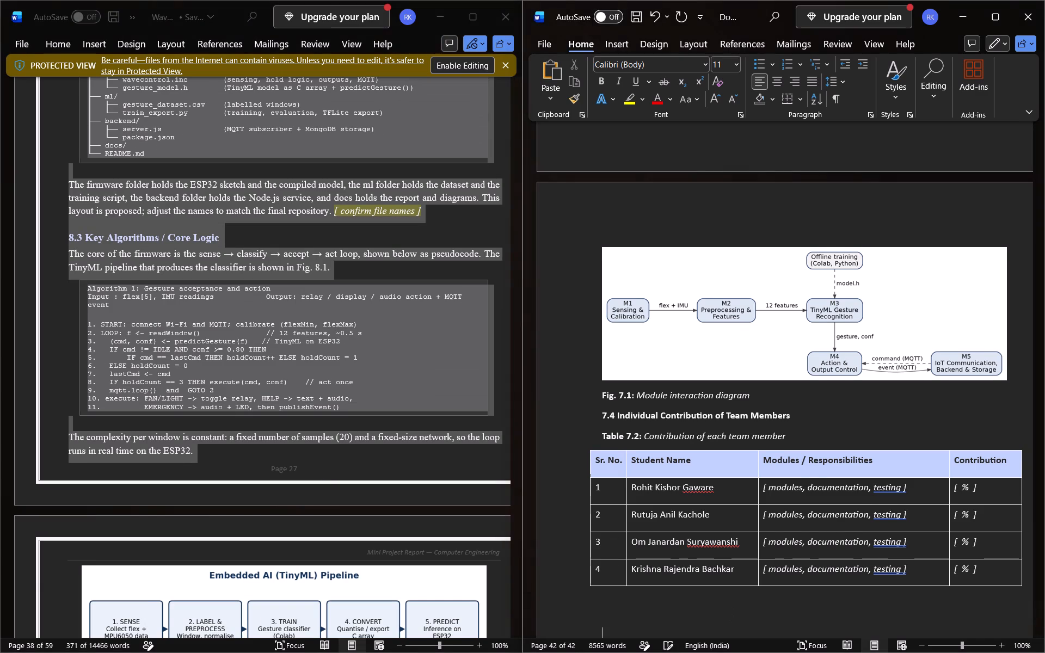
key("Return")
key("ctrl+v")
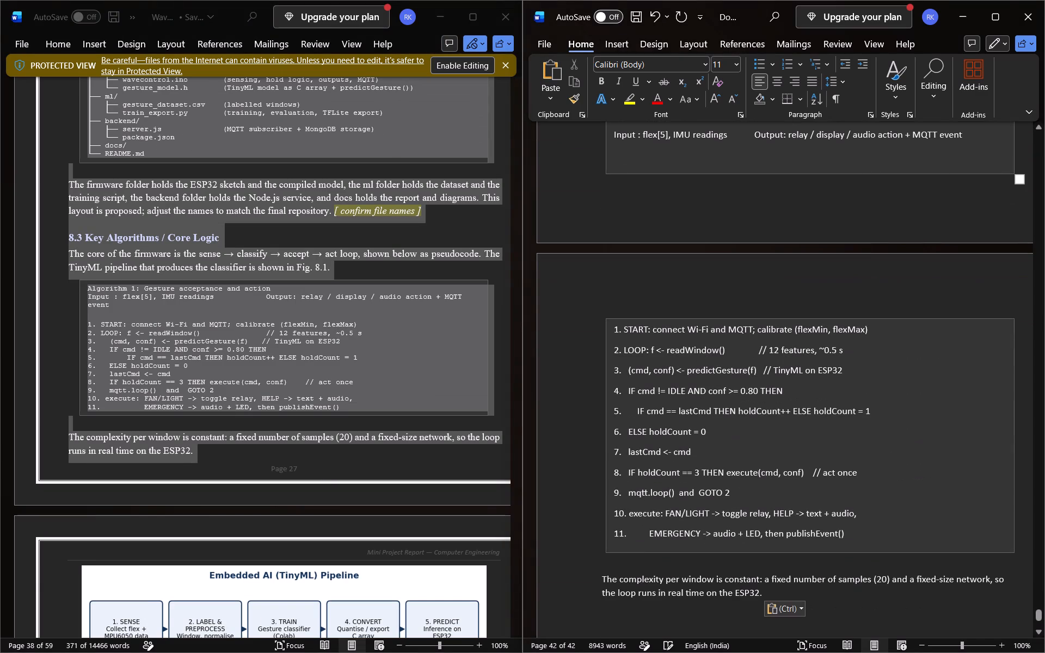
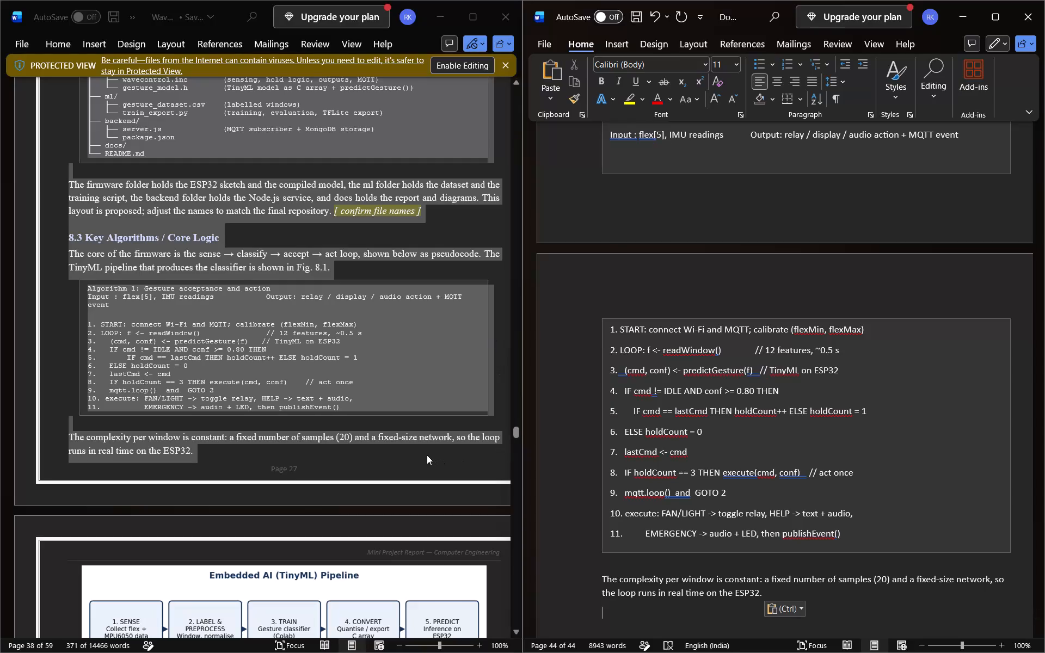
Copy the Embedded AI (TinyML) Pipeline diagram from the source report and paste it below section 8.3's complexity paragraph.
left_click(427, 453)
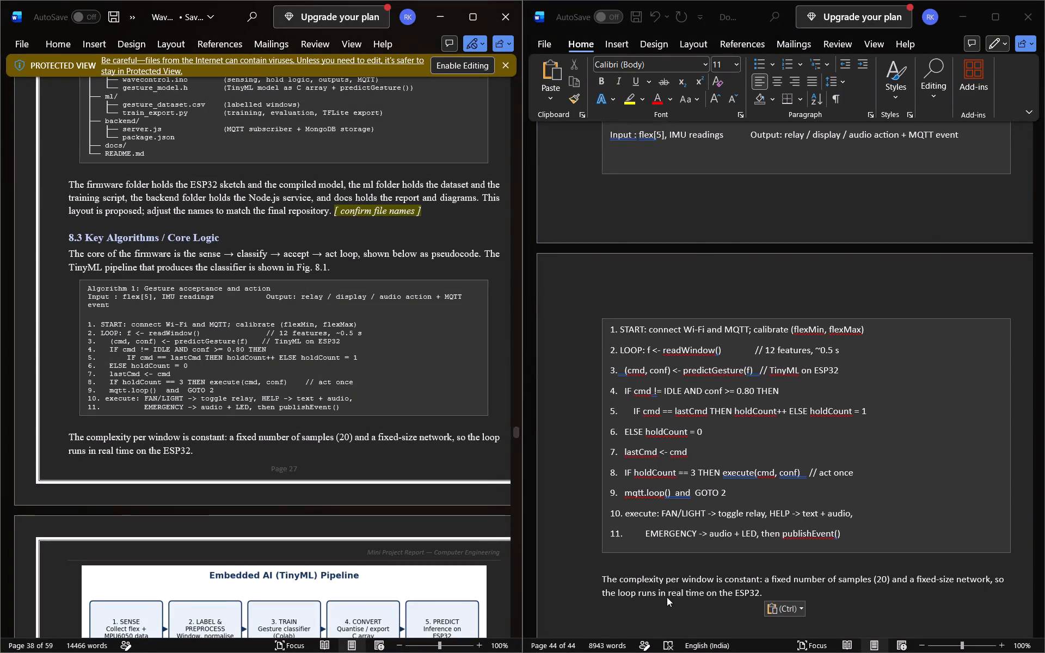
scroll(250, 519, "down", 2)
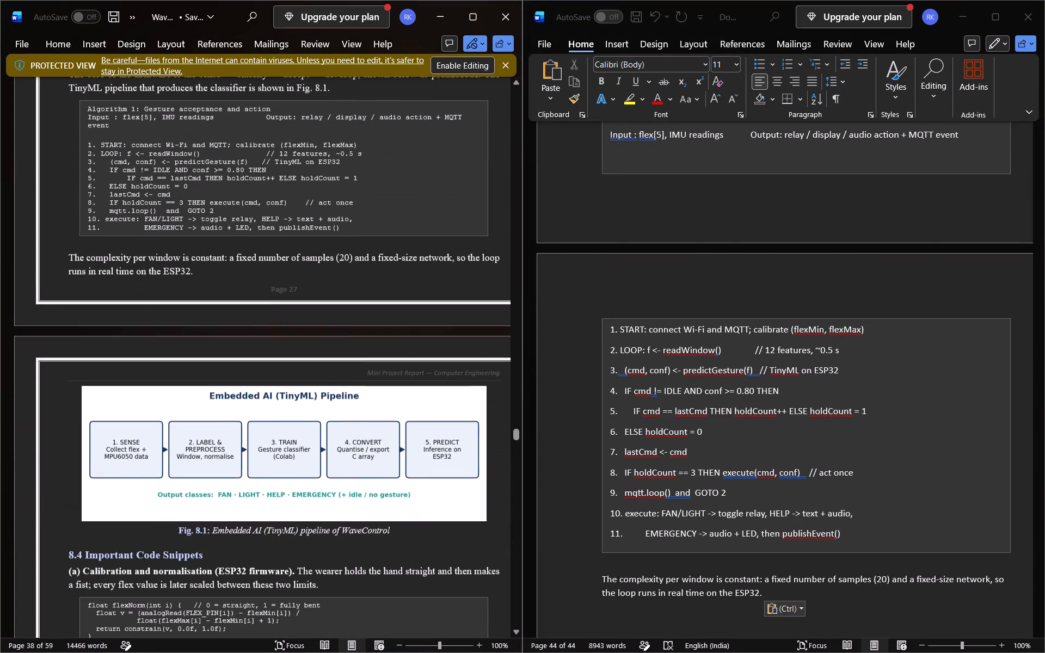
left_click(111, 393)
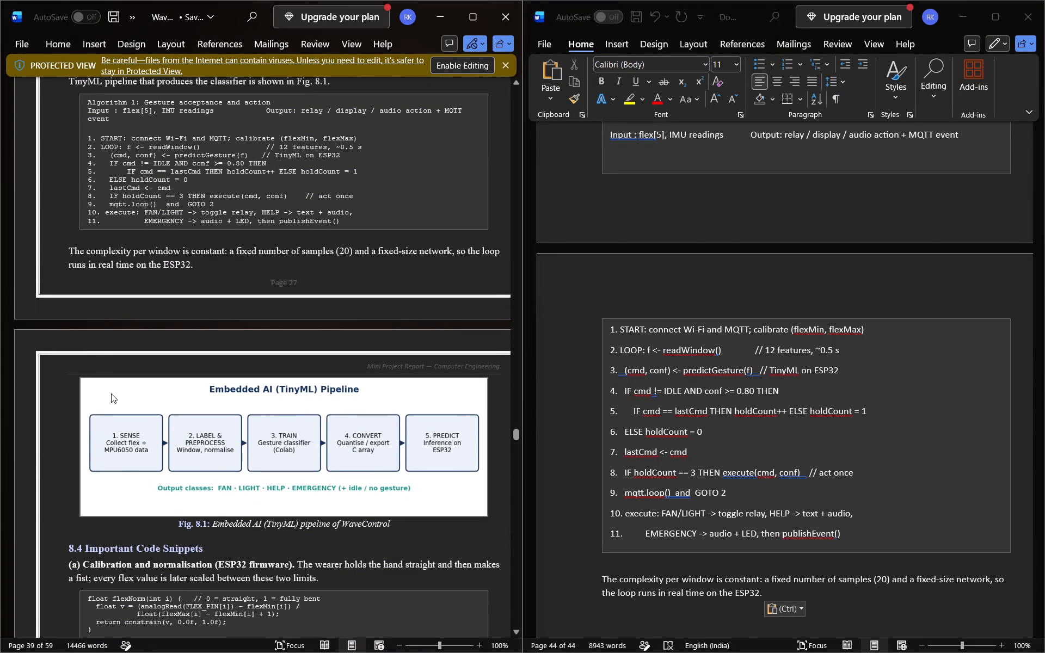
key("ctrl+c")
left_click(814, 609)
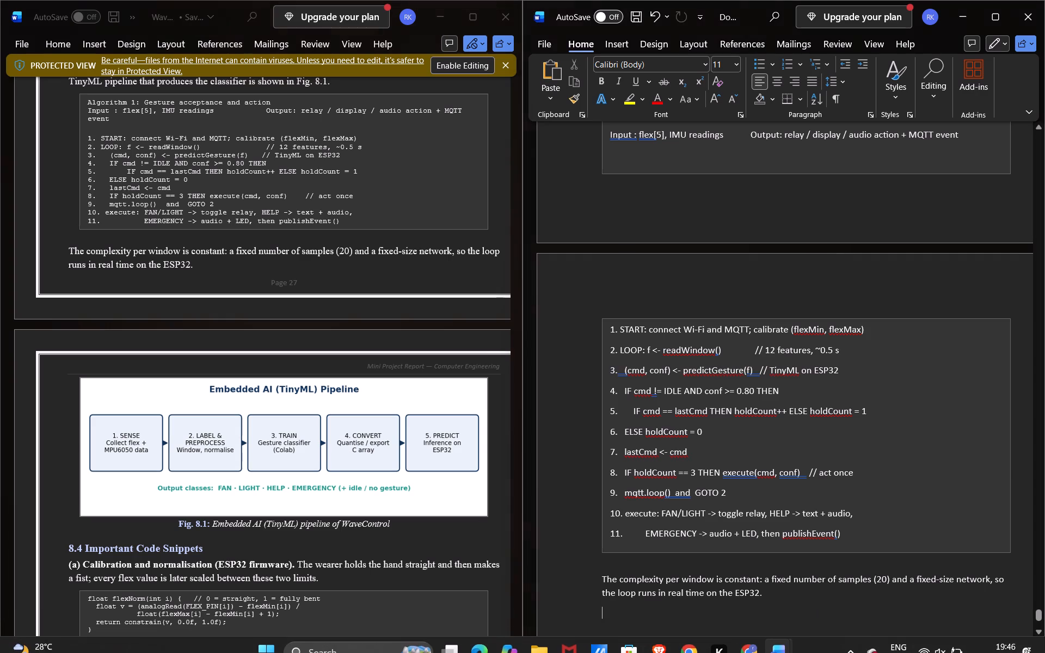
key("ctrl+v")
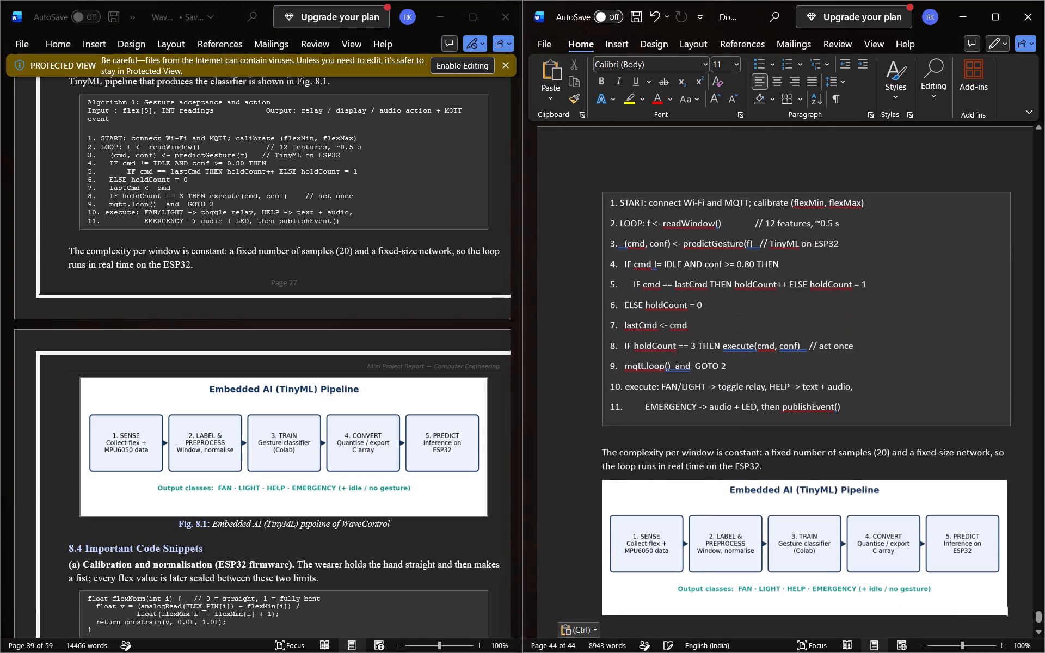
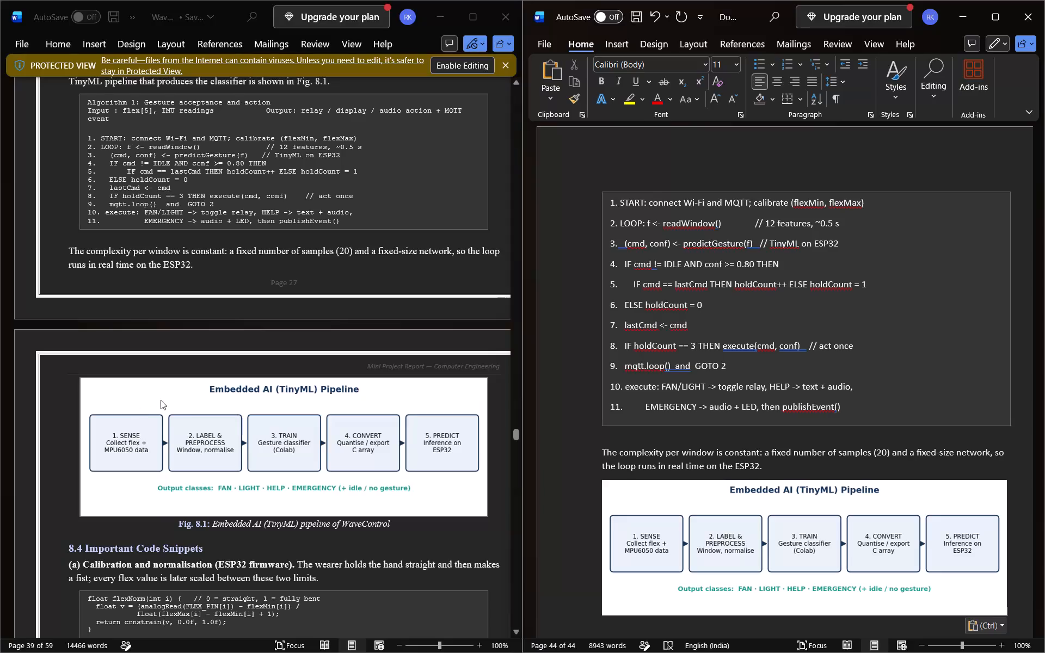
Copy section 8.4 Important Code Snippets, from its heading through the (d) Back end paragraph, and paste it below the TinyML pipeline diagram.
scroll(161, 400, "down", 1)
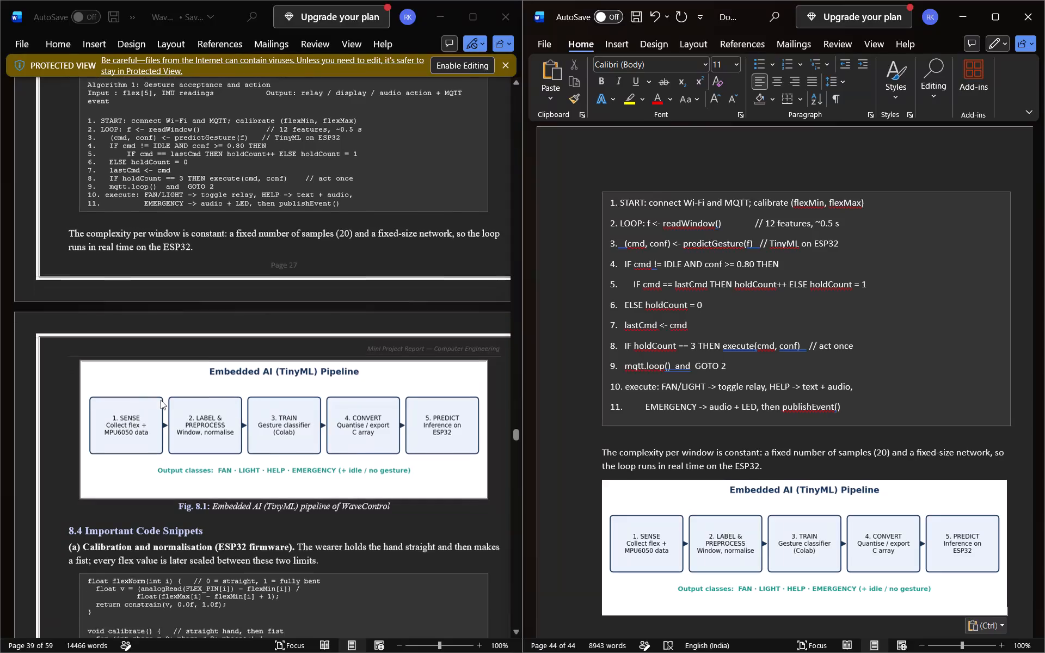
scroll(161, 400, "down", 2)
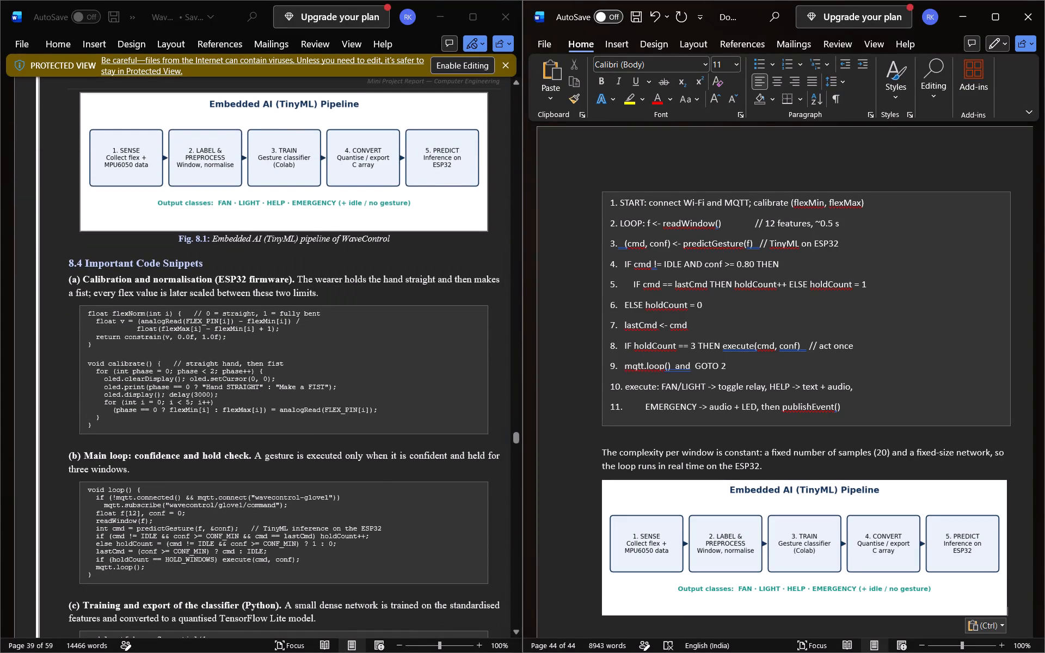
left_click(69, 265)
left_click_drag(69, 265, 448, 646)
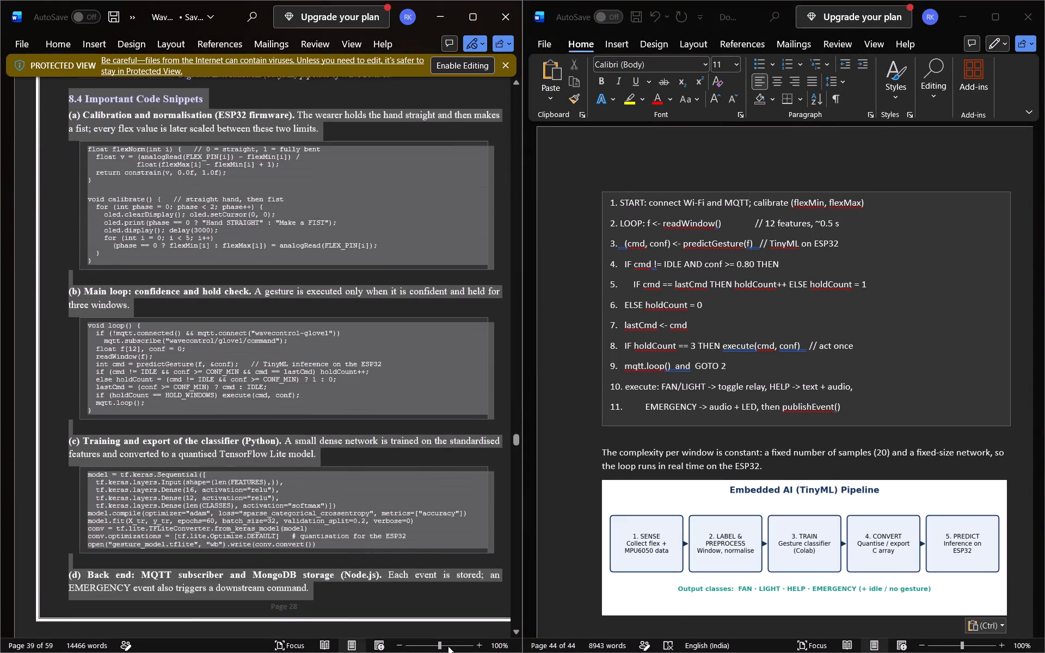
left_click_drag(448, 646, 552, 558)
key("ctrl+c")
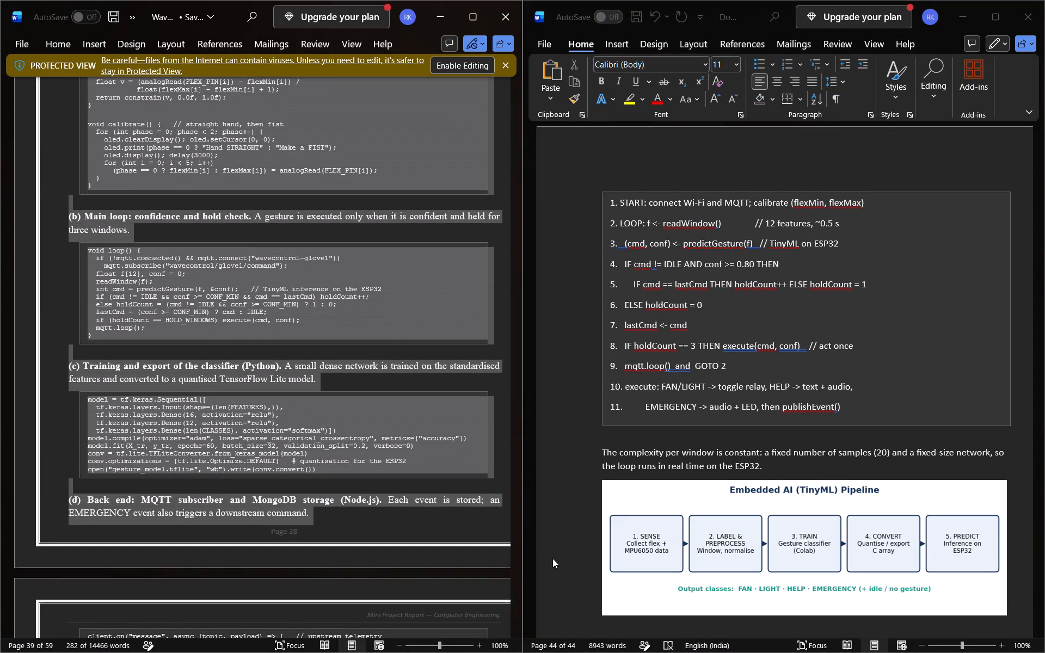
left_click(1017, 626)
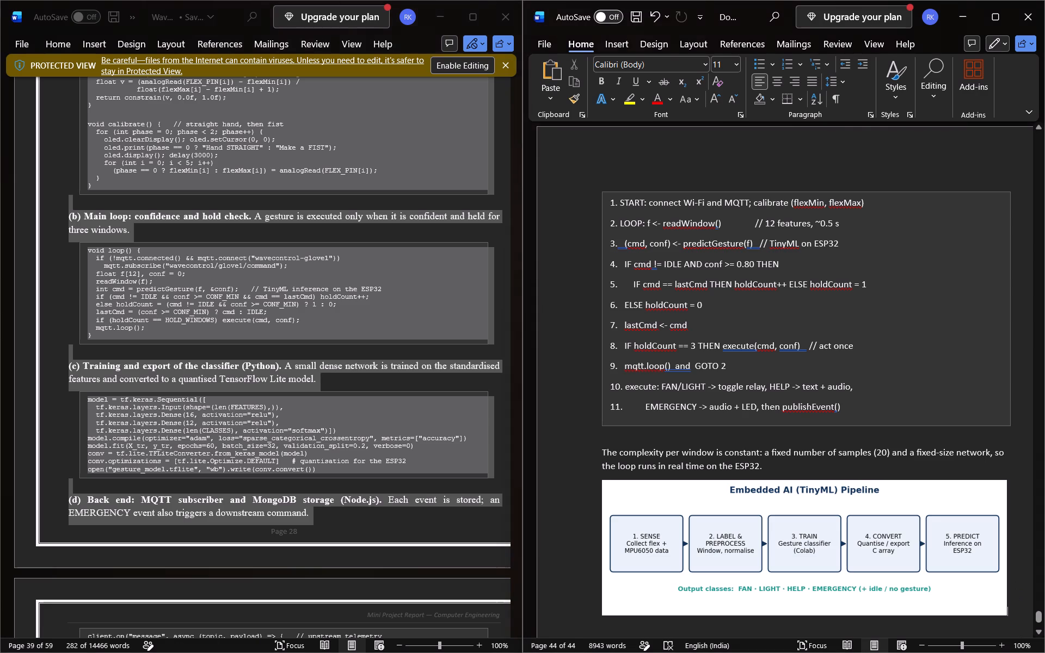
key("Return")
key("Return")
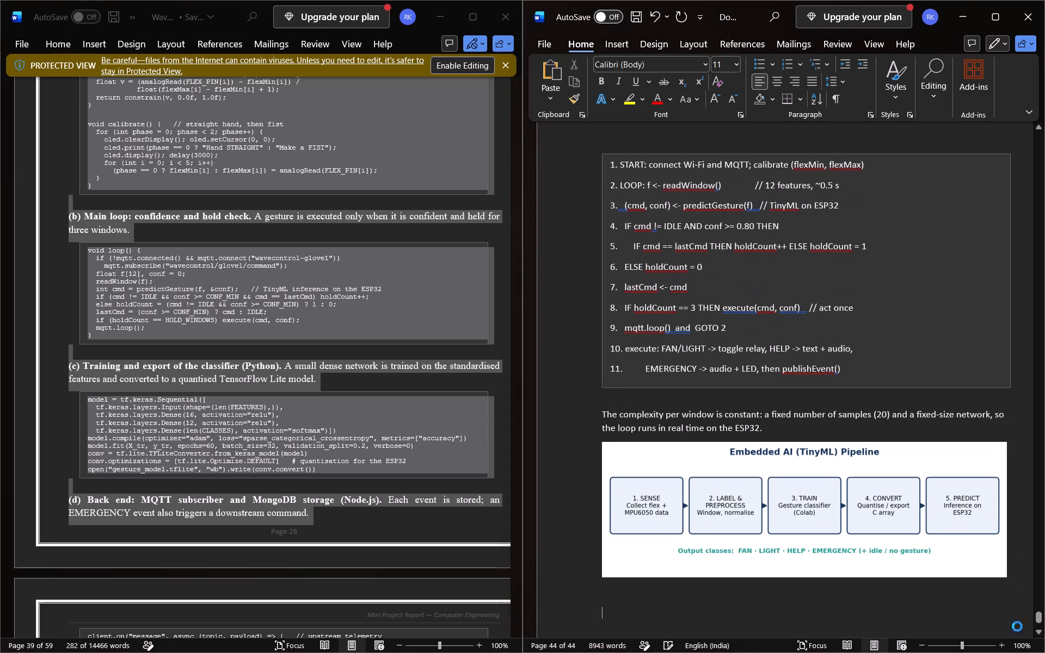
key("ctrl+v")
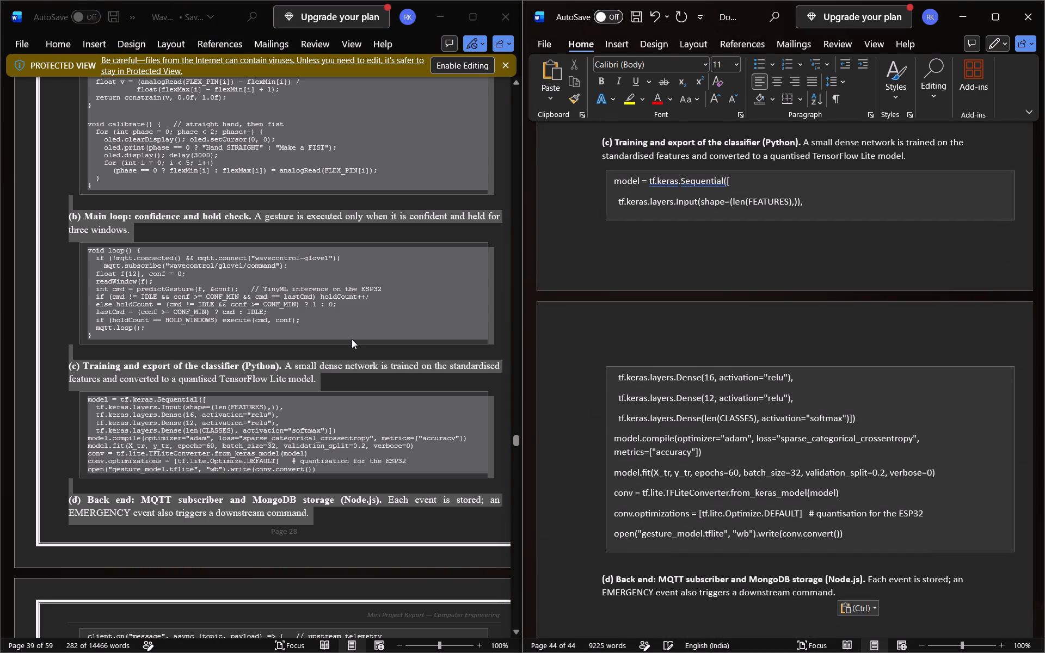
Copy from the "complete listings" paragraph through section 8.8's Table 8.4 and paste it below the (d) Back end paragraph.
scroll(352, 339, "down", 2)
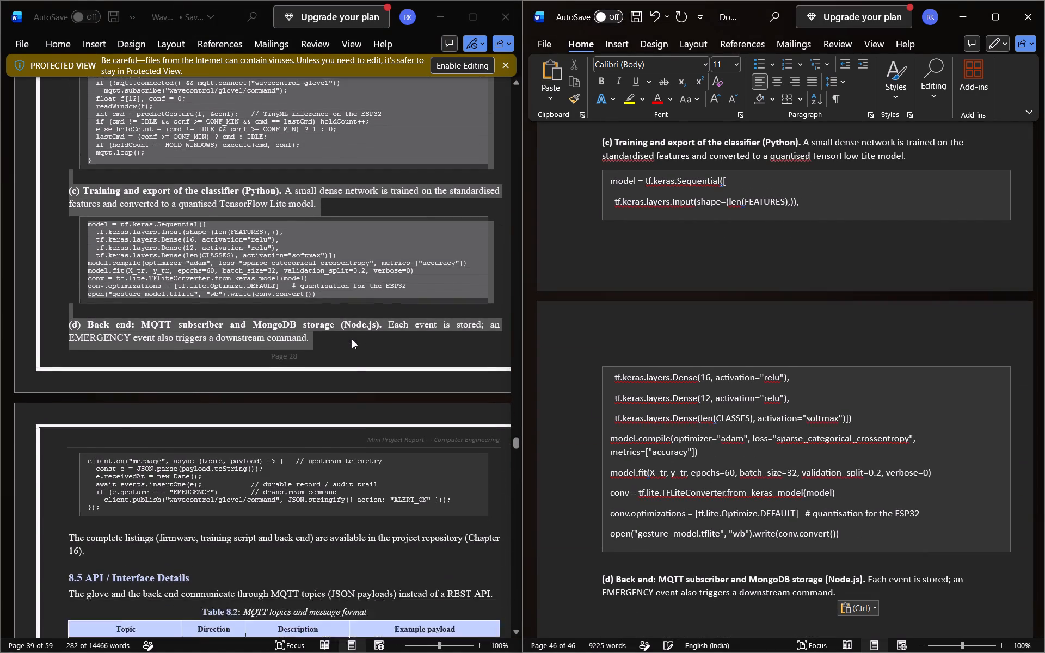
scroll(352, 339, "down", 2)
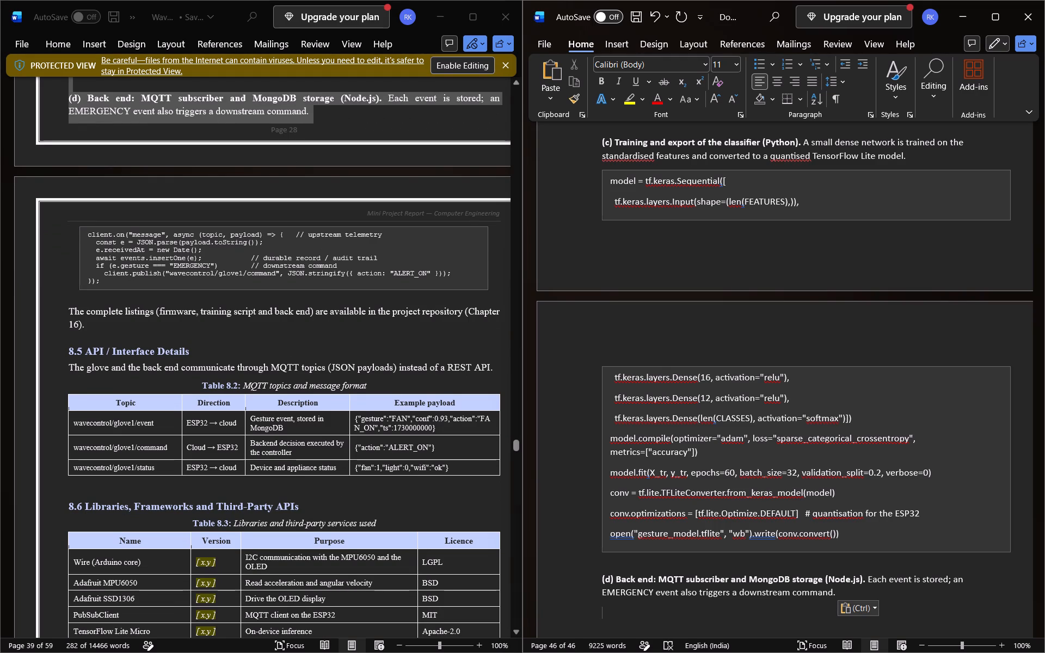
left_click(71, 310)
left_click_drag(71, 310, 210, 563)
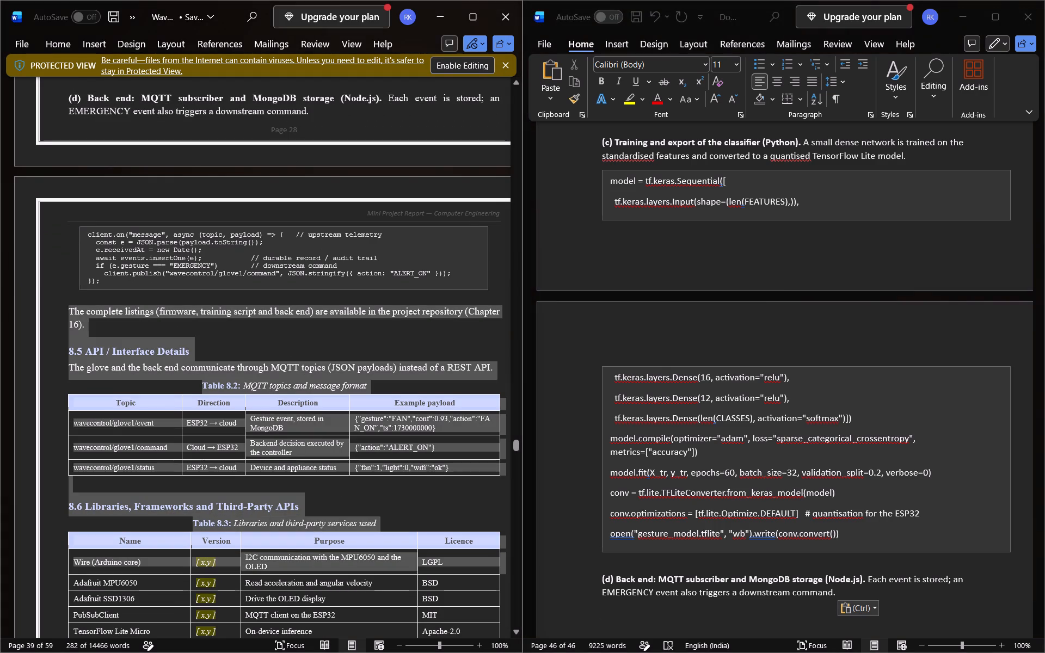
left_click_drag(210, 563, 242, 652)
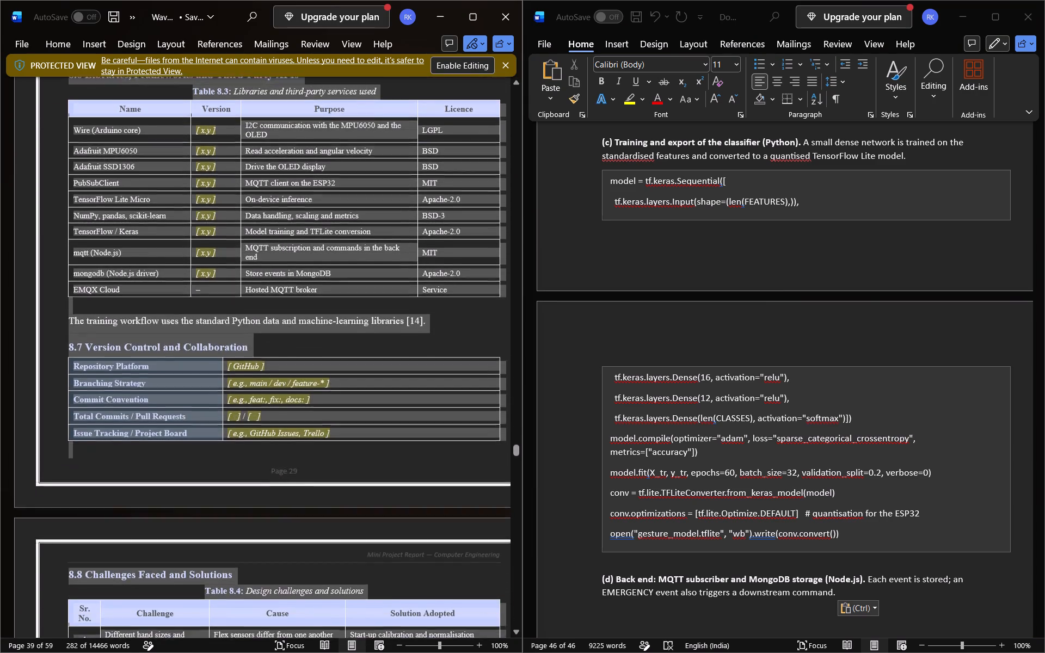
left_click_drag(242, 652, 181, 403)
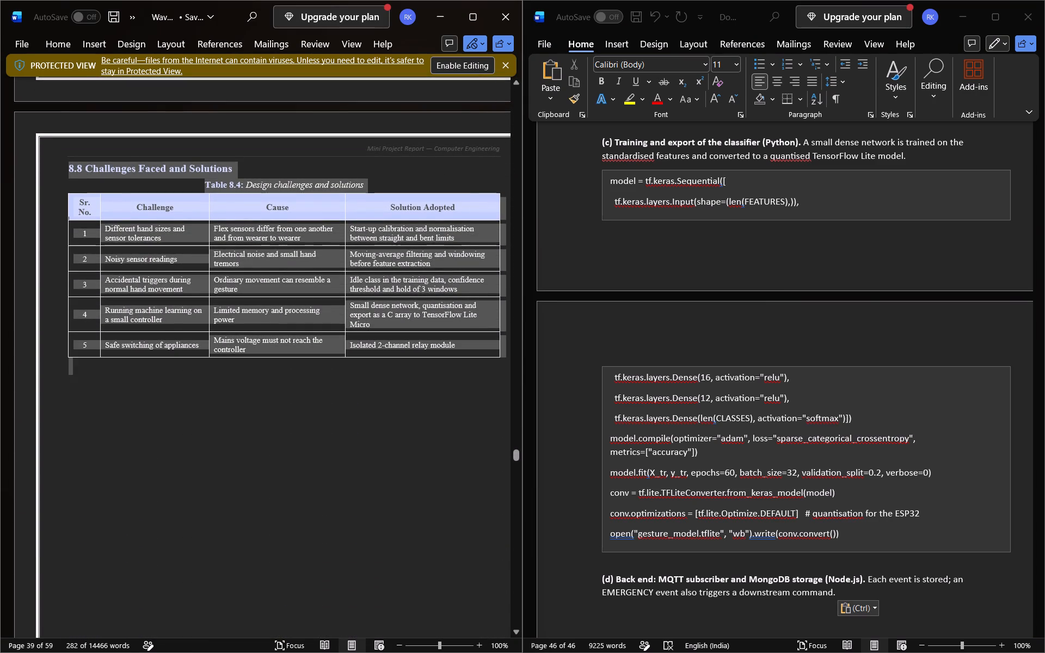
left_click_drag(181, 403, 181, 402)
key("ctrl+c")
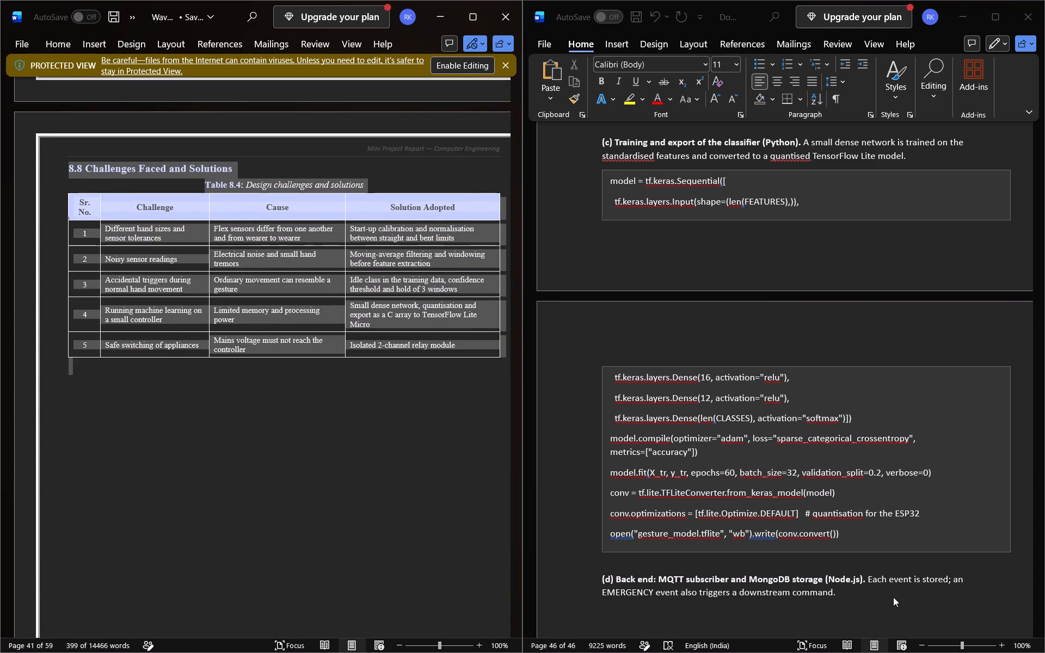
left_click(893, 597)
left_click(893, 597)
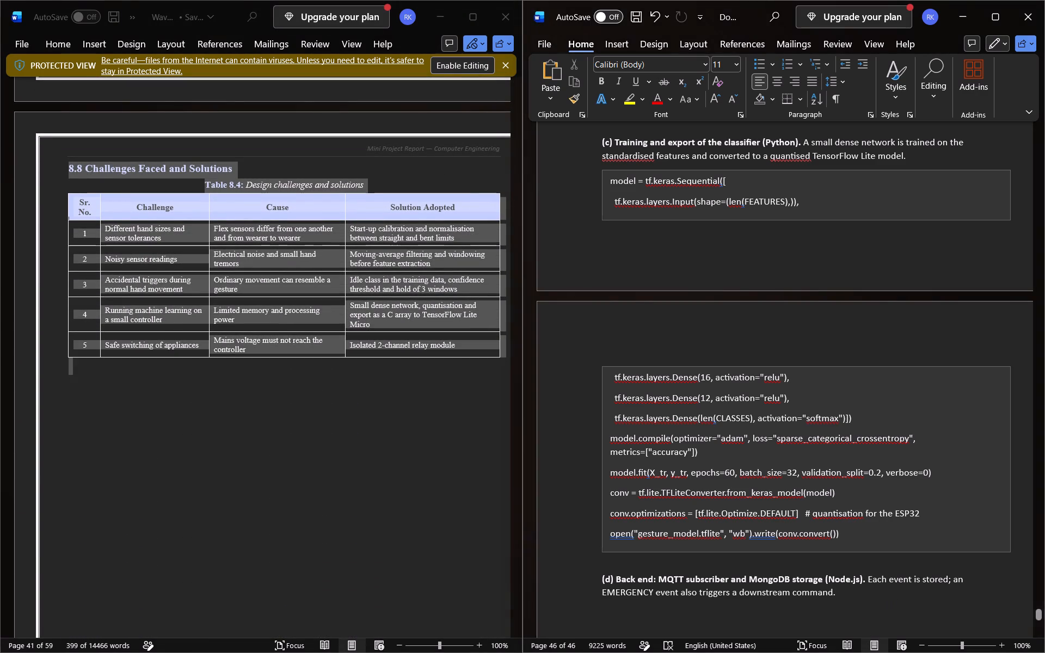
key("Return")
key("ctrl+v")
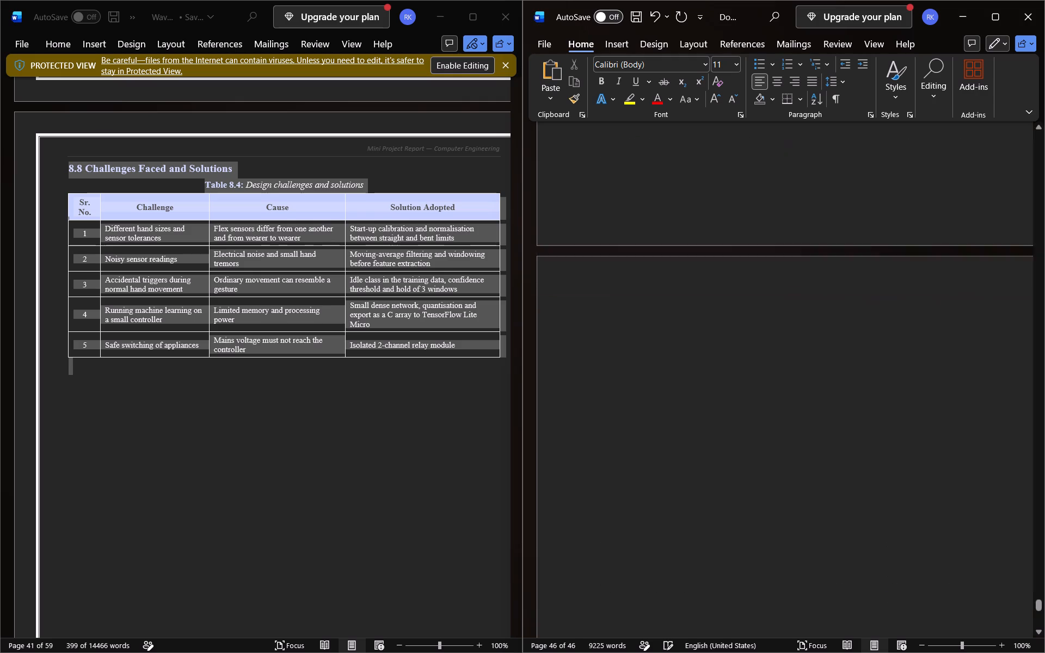
Copy all of chapter 9, Testing Report, through section 9.8 Testing Conclusion, and paste it after the design challenges table.
left_click(372, 448)
scroll(372, 448, "down", 4)
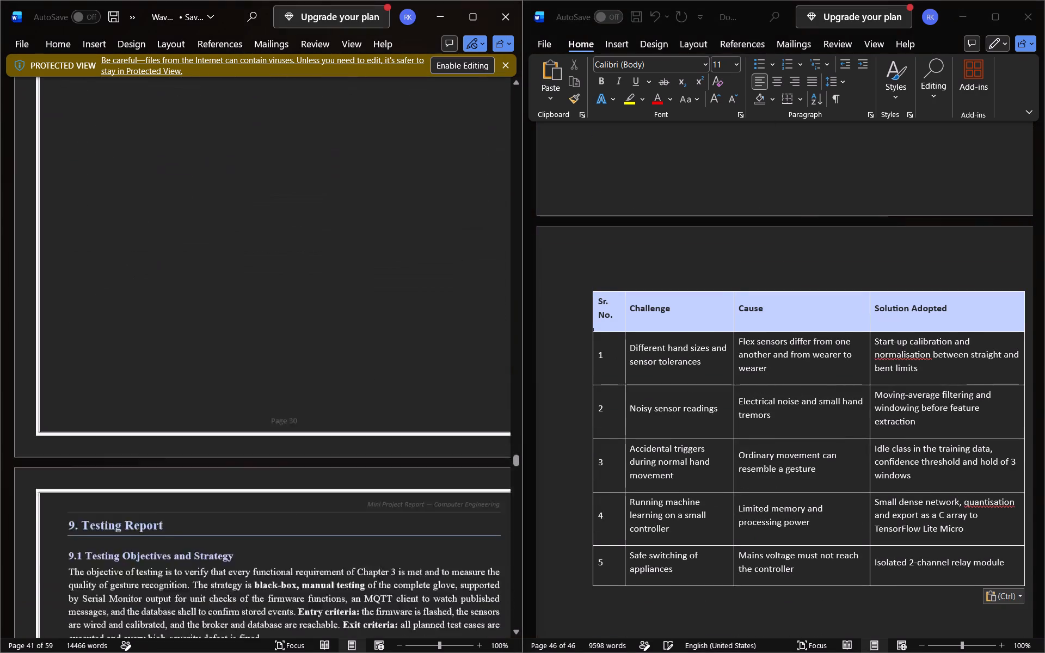
scroll(372, 448, "down", 3)
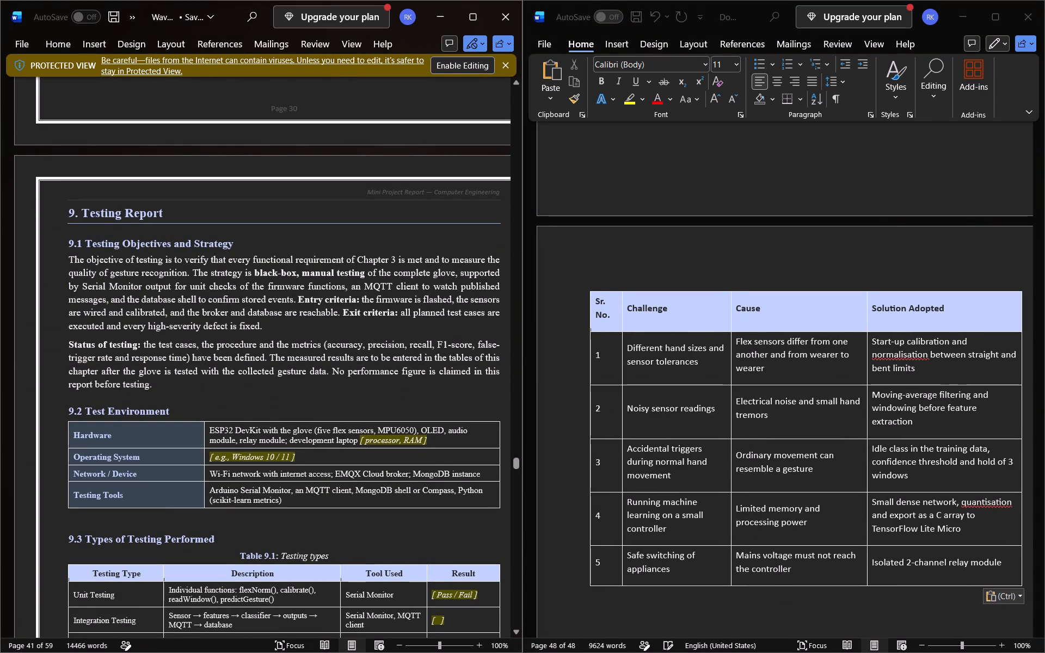
left_click(71, 207)
left_click_drag(71, 207, 300, 609)
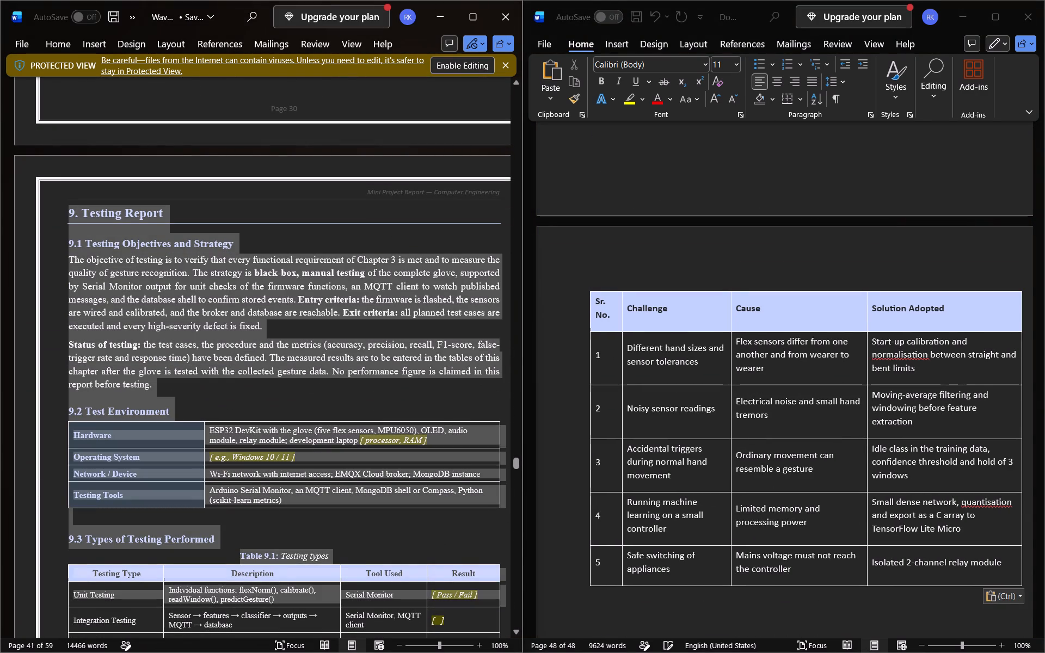
left_click_drag(300, 609, 551, 652)
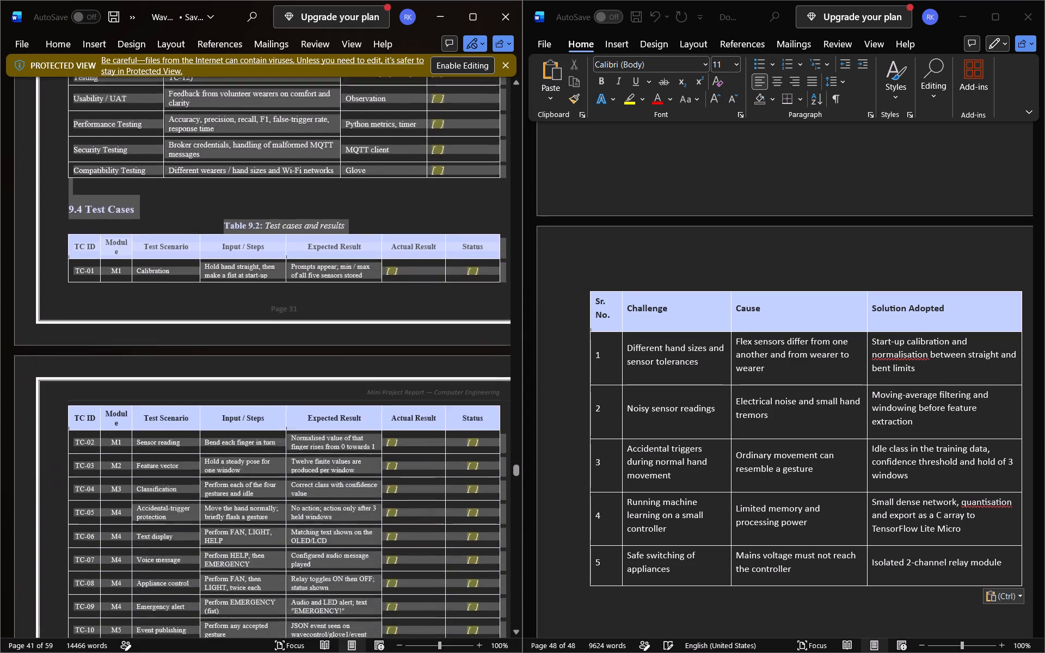
left_click_drag(551, 652, 806, 652)
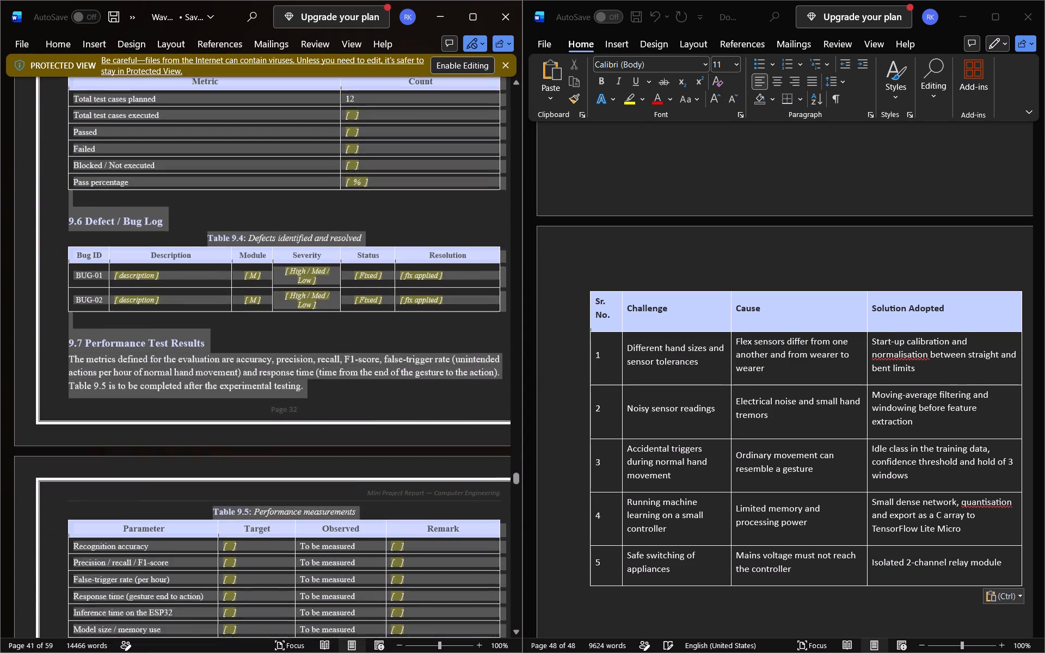
left_click_drag(806, 652, 889, 375)
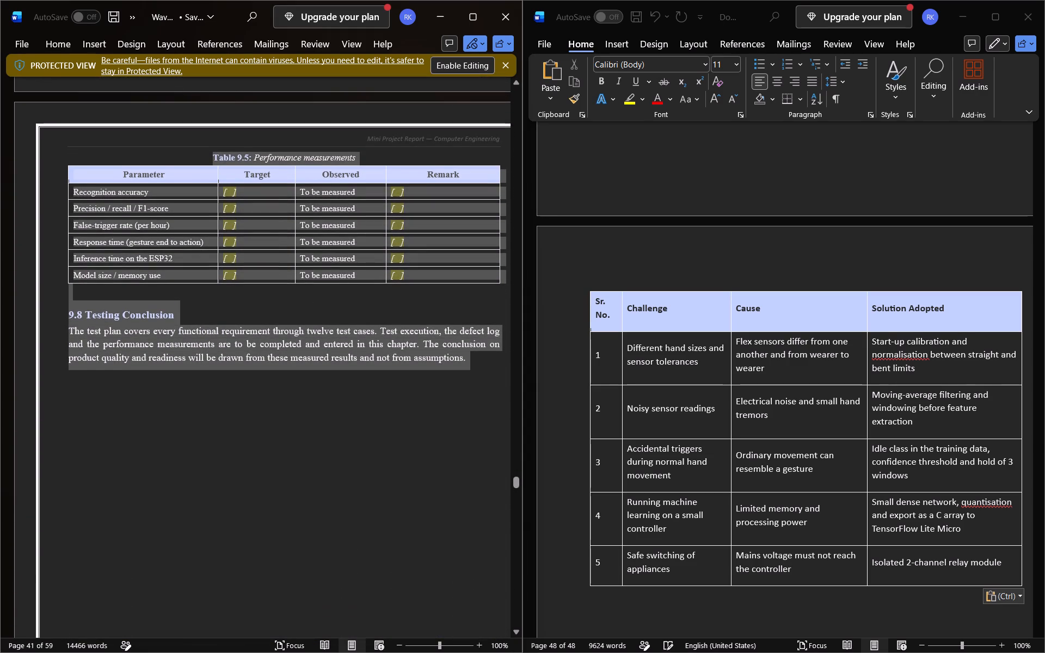
left_click_drag(889, 375, 479, 393)
key("ctrl+c")
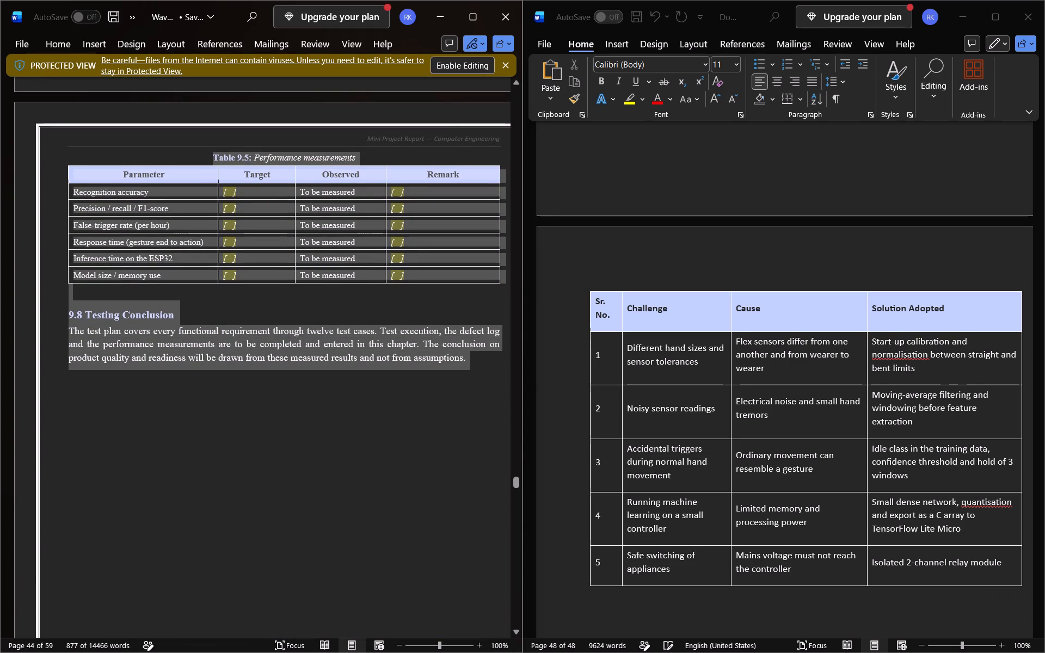
left_click(932, 612)
key("ctrl+v")
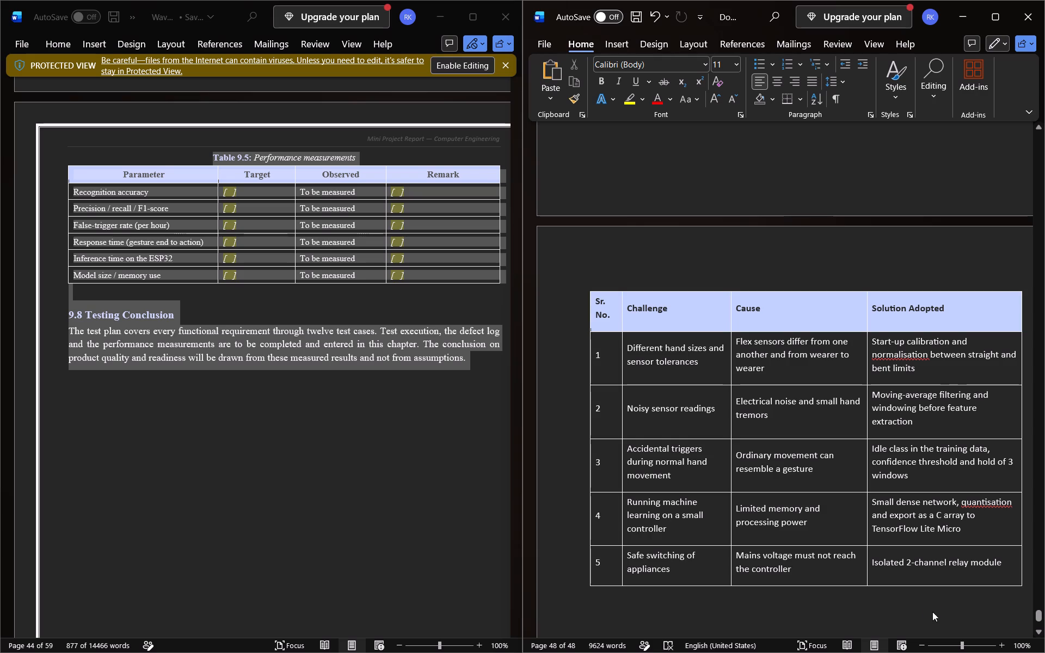
Copy chapter 10, Screenshots, from its heading through the Fig. 10.7 caption and paste it after section 9.8.
scroll(224, 355, "down", 3)
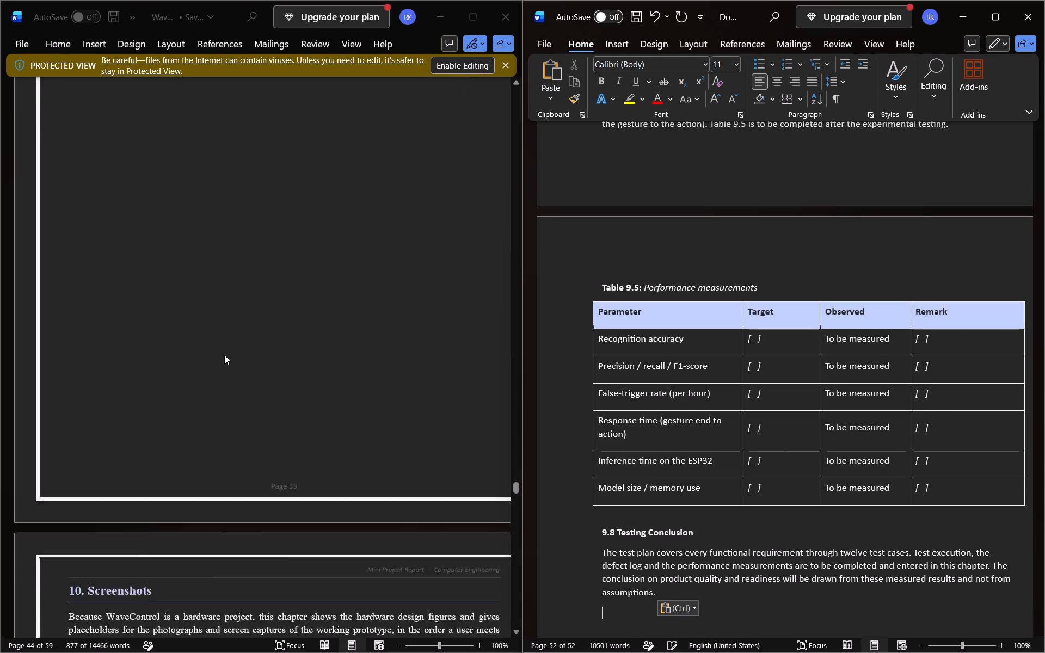
scroll(224, 355, "down", 2)
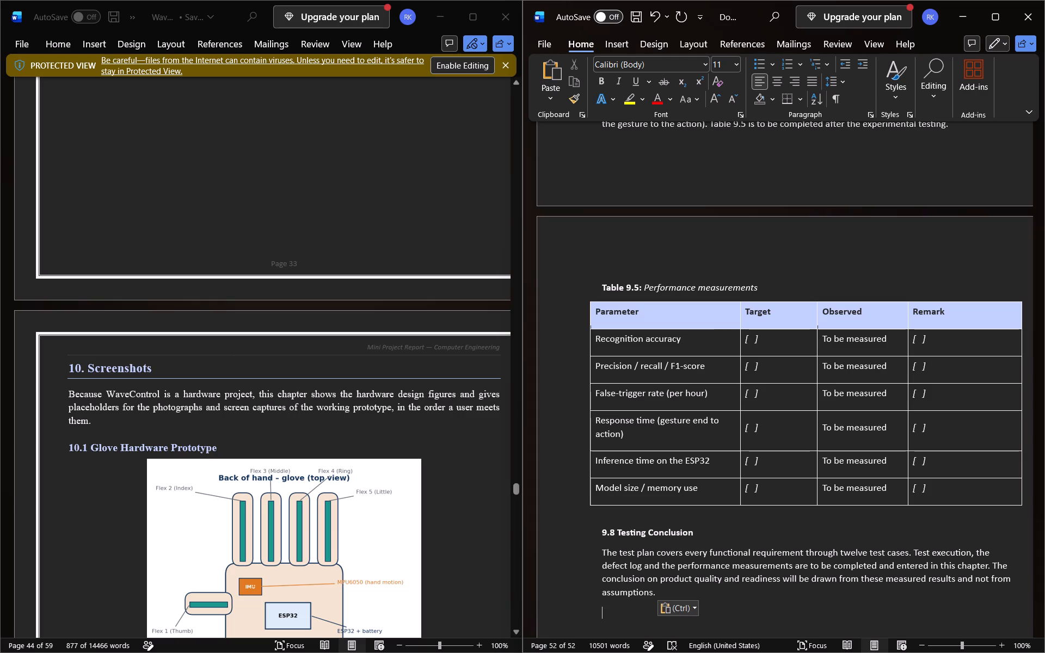
left_click_drag(69, 364, 257, 641)
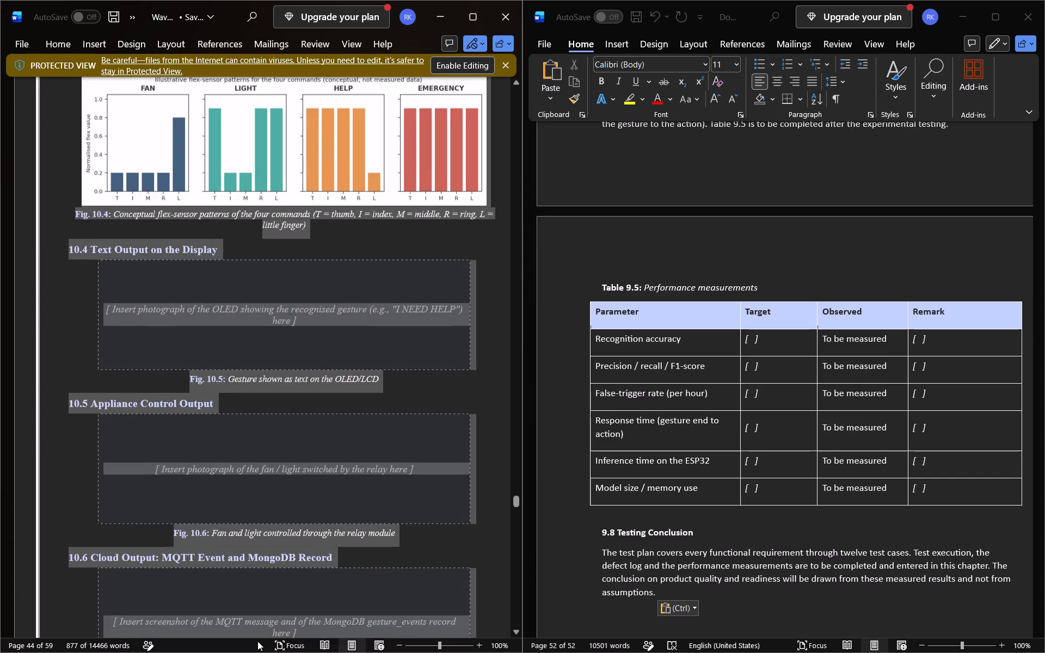
left_click_drag(257, 641, 308, 466)
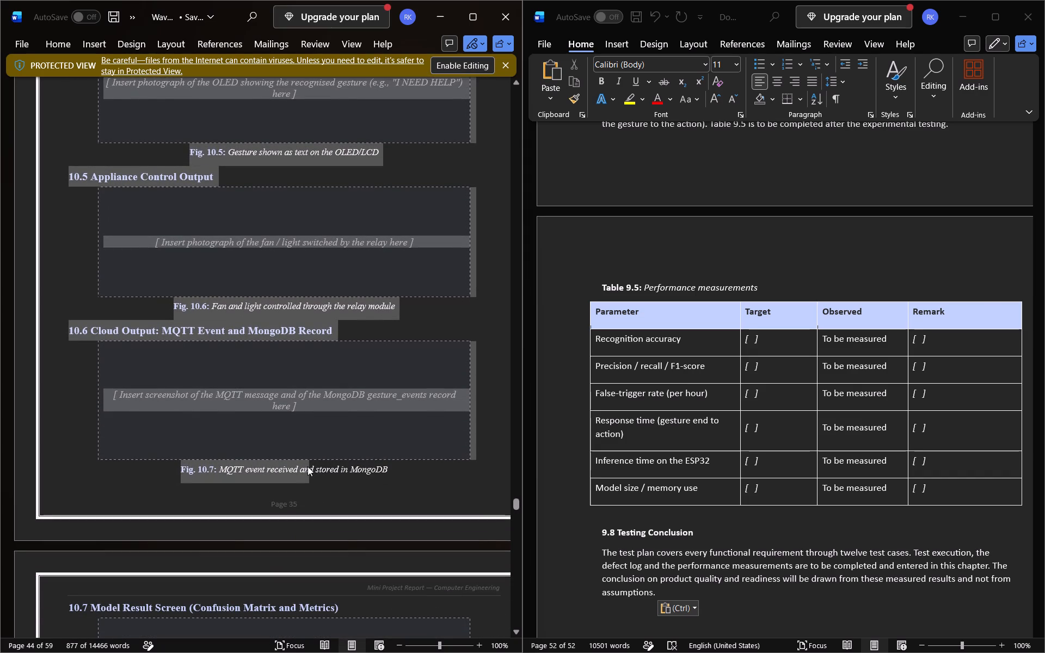
left_click_drag(308, 466, 435, 469)
key("ctrl+c")
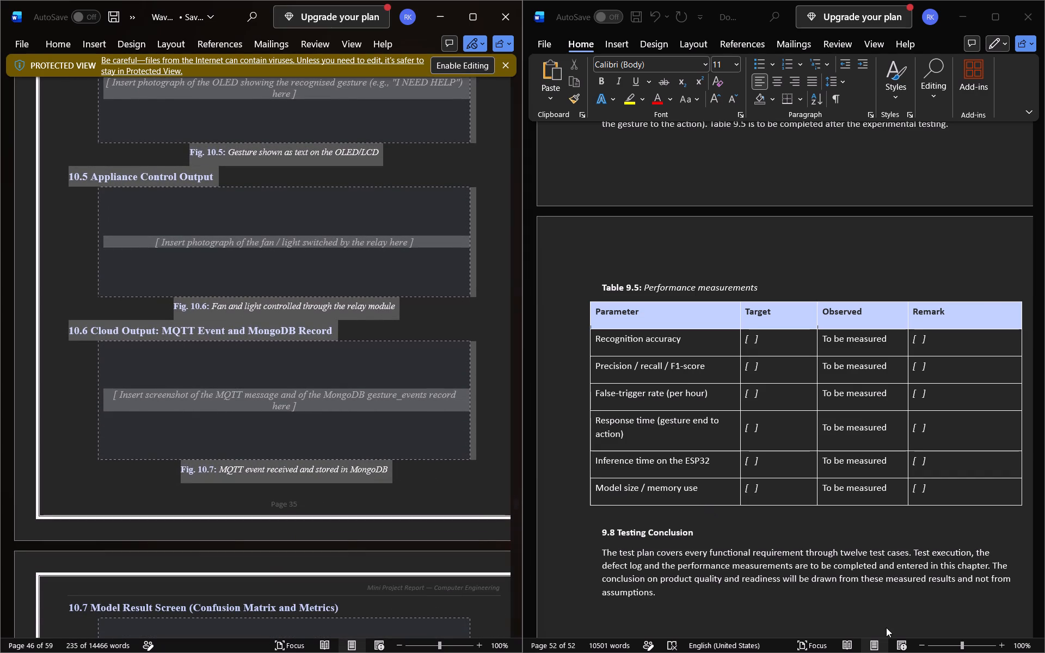
left_click(886, 627)
left_click(886, 627)
key("ctrl+v")
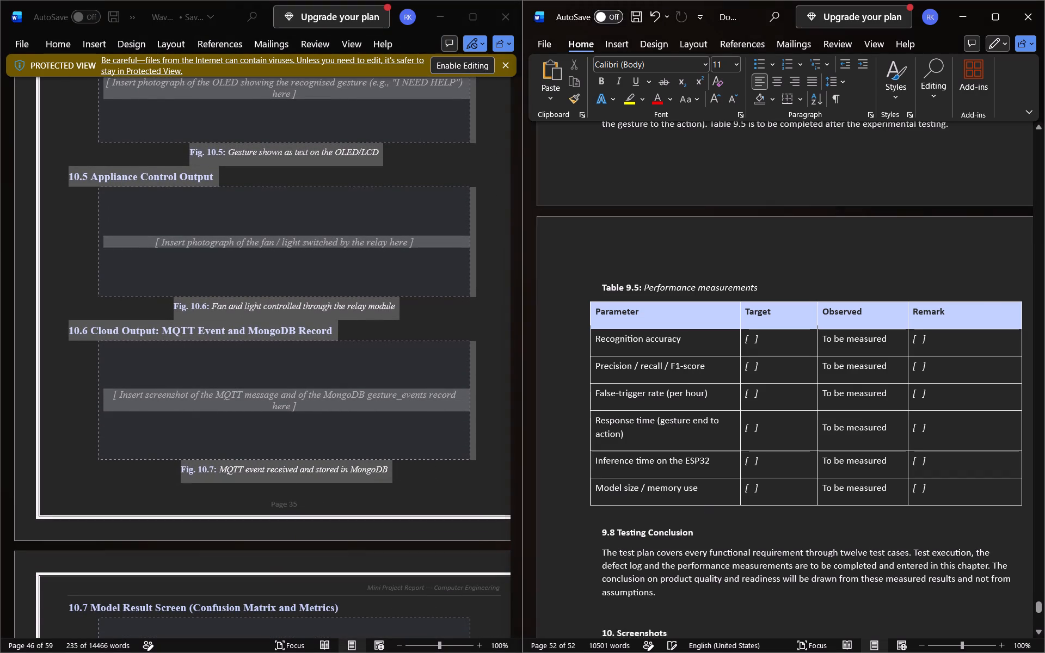
Copy section 10.7 with its placeholder and the Fig. 10.8 caption up to "metrics of the", and paste it after the Fig. 10.7 caption.
scroll(360, 390, "down", 2)
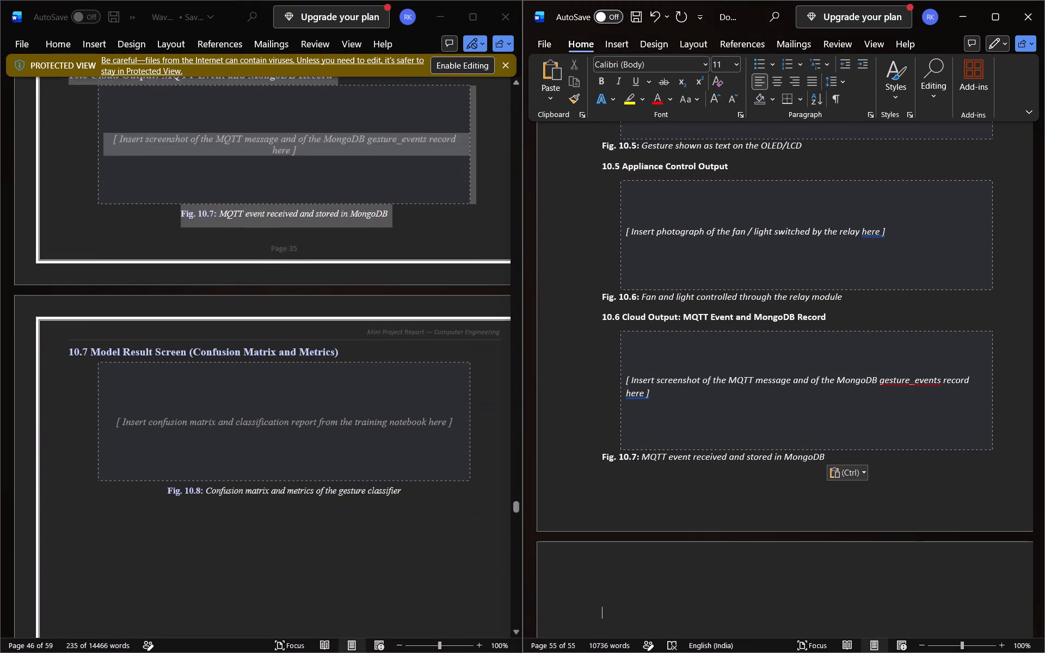
scroll(360, 390, "down", 1)
left_click(70, 223)
left_click_drag(70, 223, 139, 264)
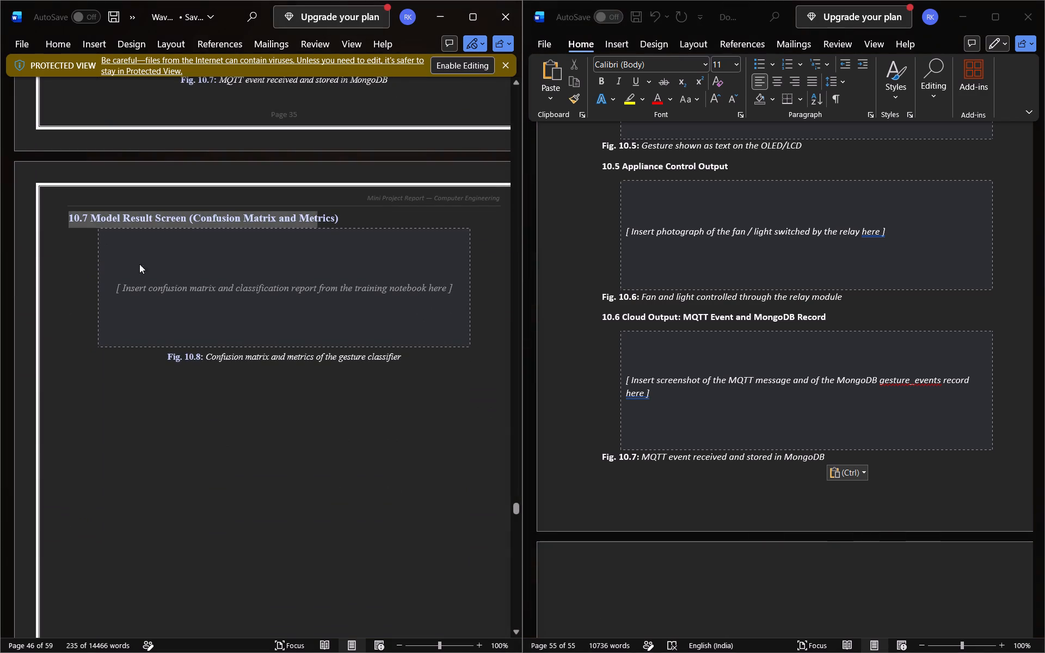
left_click_drag(139, 264, 329, 493)
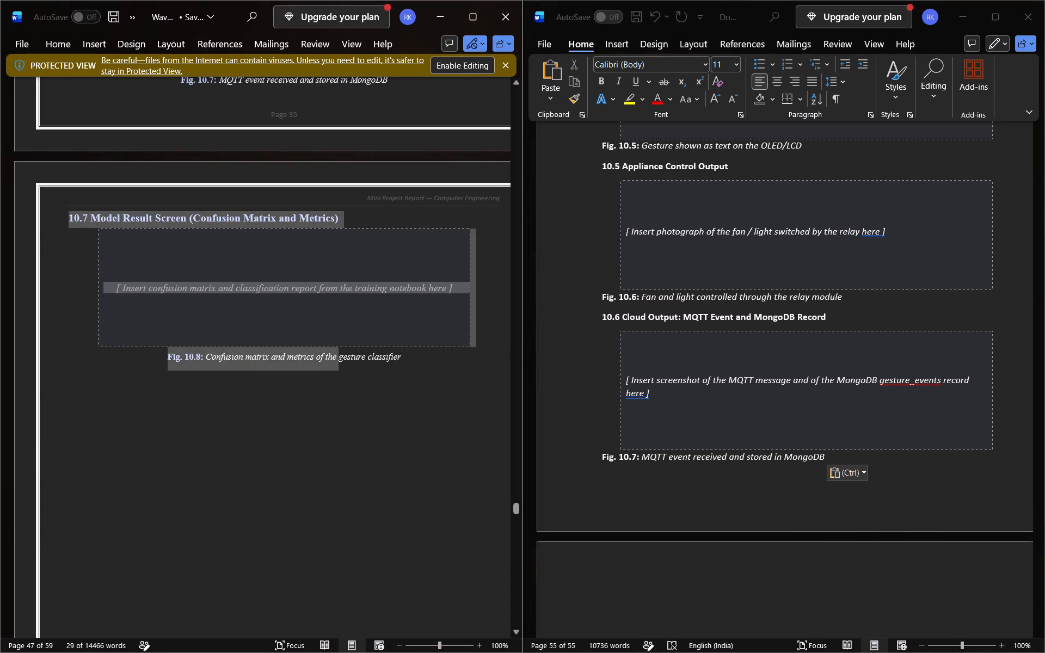
key("ctrl+c")
left_click(782, 571)
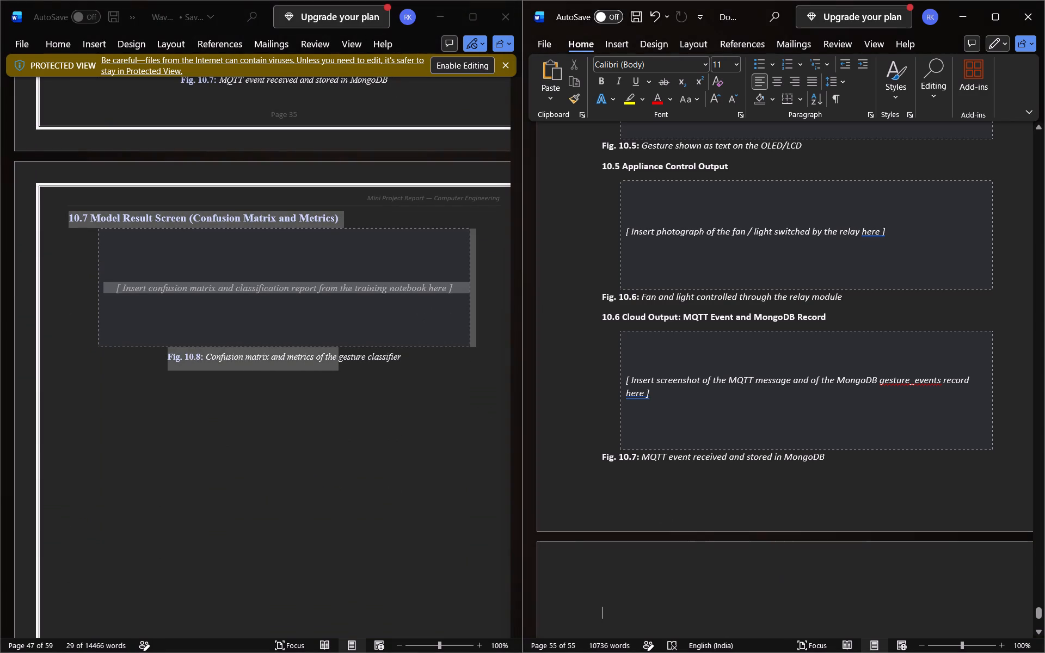
key("ctrl+v")
Copy chapter 11, User Manual, from its heading through the section 11.7 contact table, and paste it a few lines below the Fig. 10.8 caption.
scroll(333, 434, "down", 6)
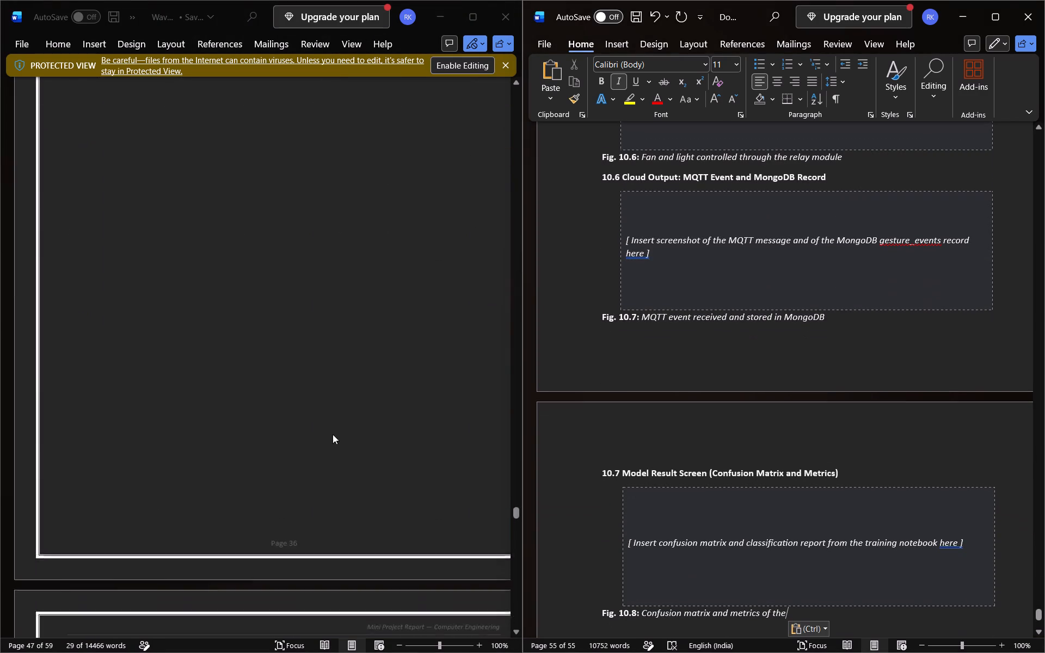
scroll(333, 434, "down", 3)
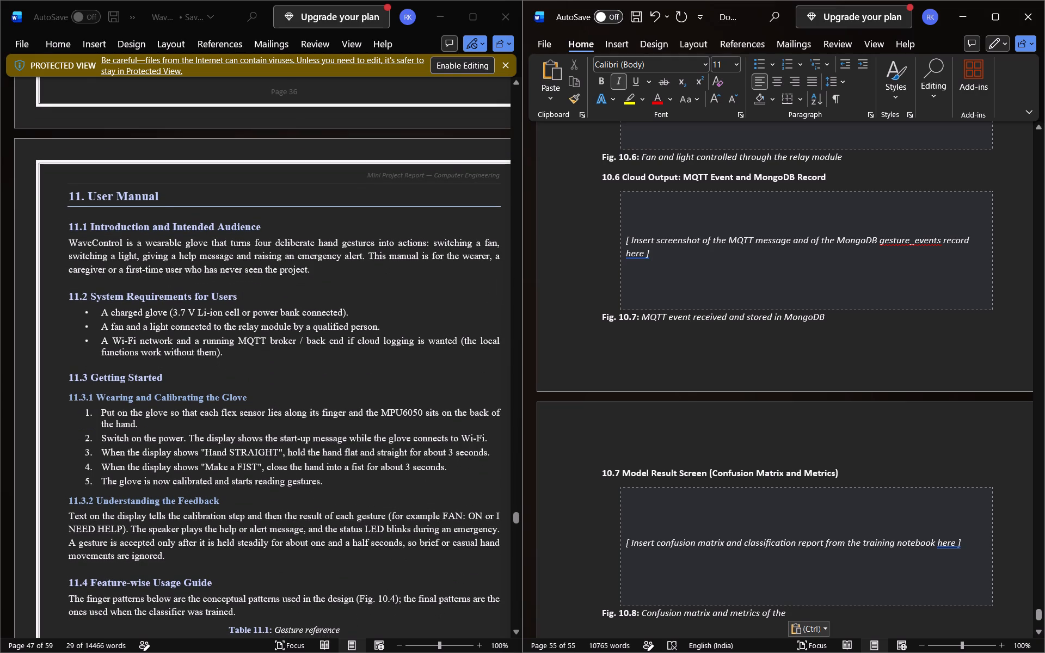
left_click(71, 194)
left_click_drag(71, 194, 270, 652)
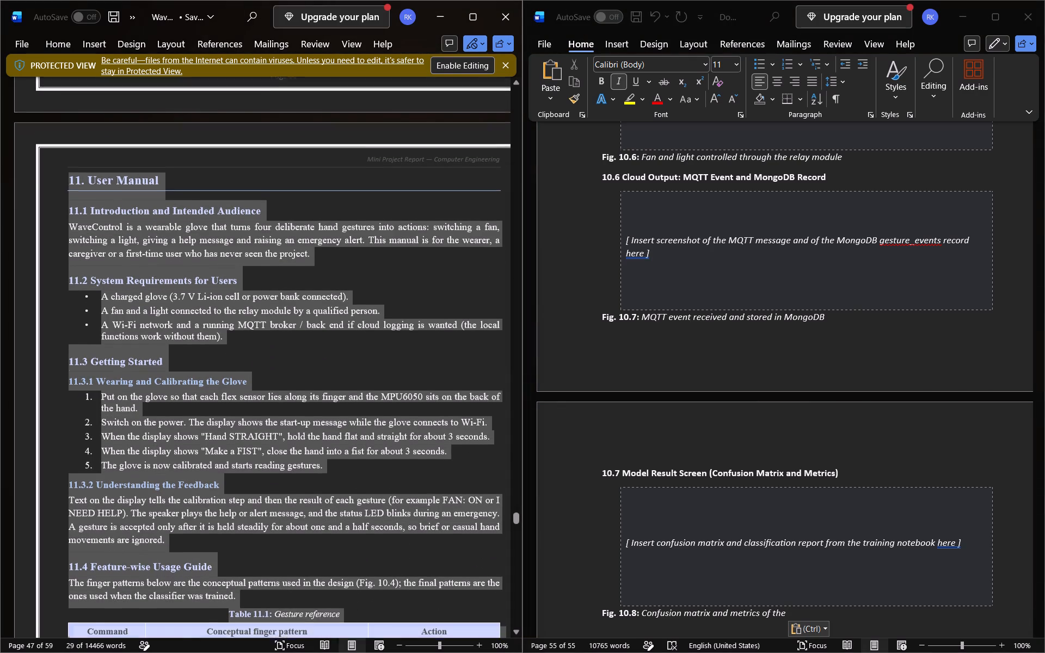
left_click_drag(270, 652, 269, 652)
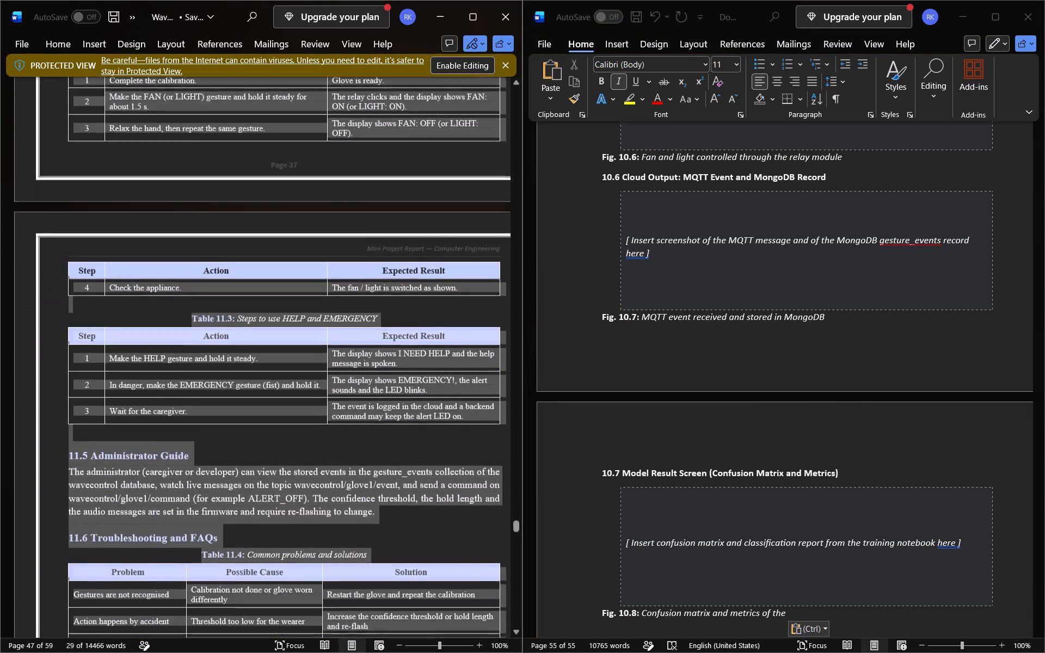
left_click_drag(269, 652, 208, 313)
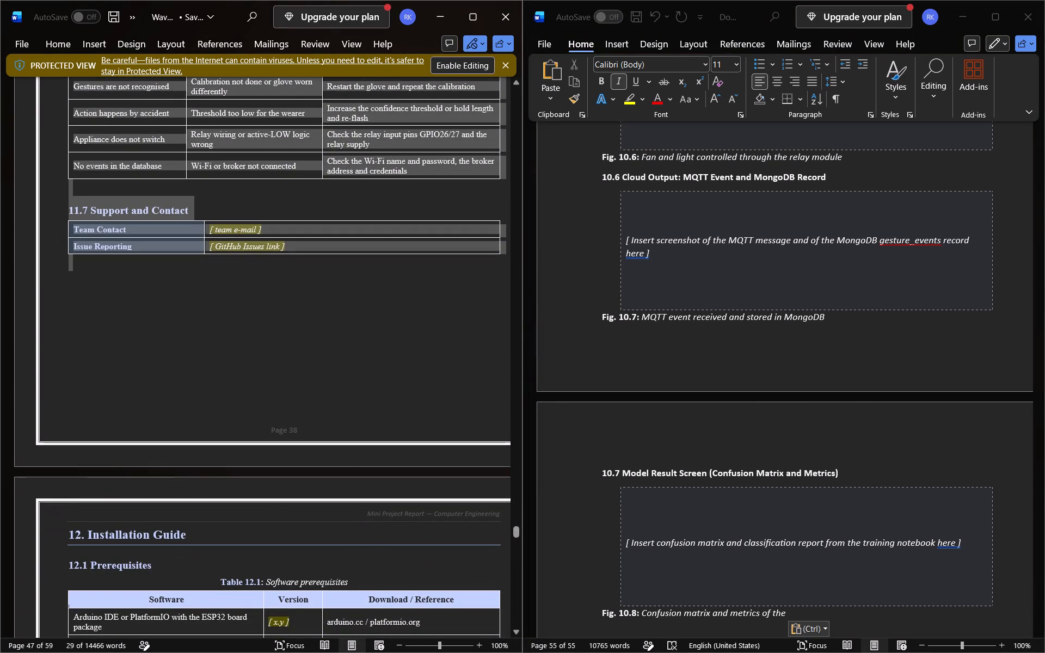
left_click_drag(208, 313, 210, 313)
key("ctrl+c")
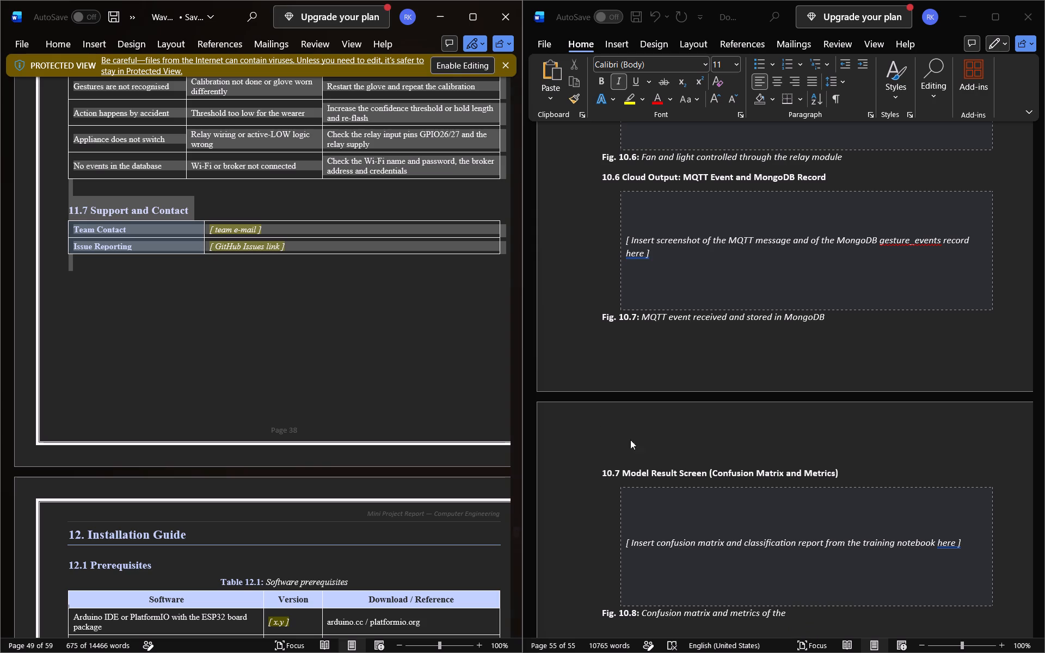
left_click(870, 621)
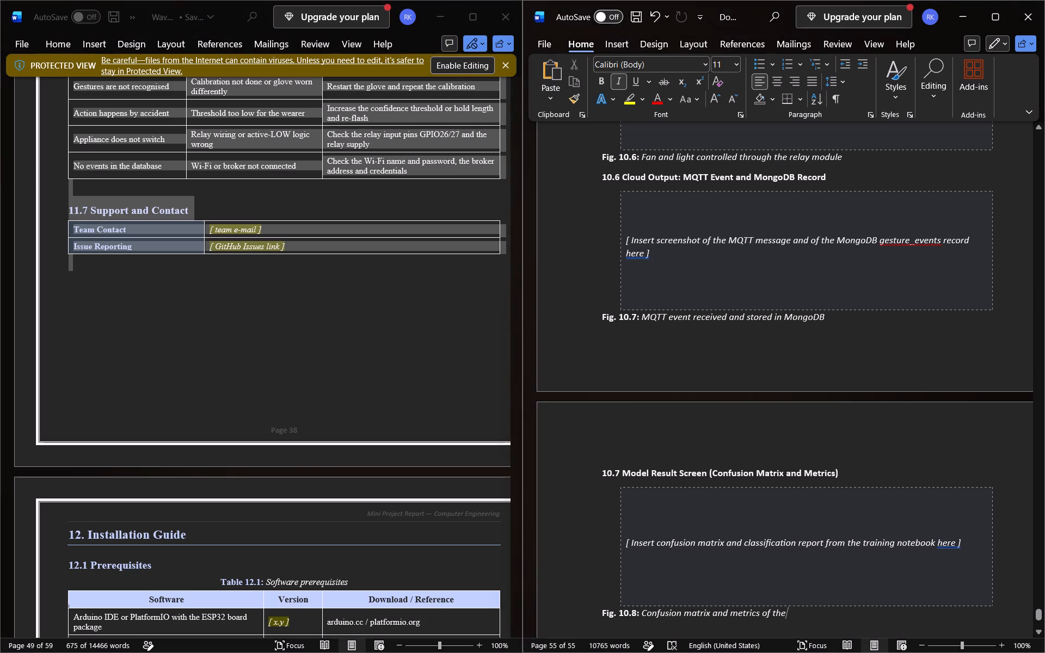
key("Return")
key("Return")
key("Return")
key("Return")
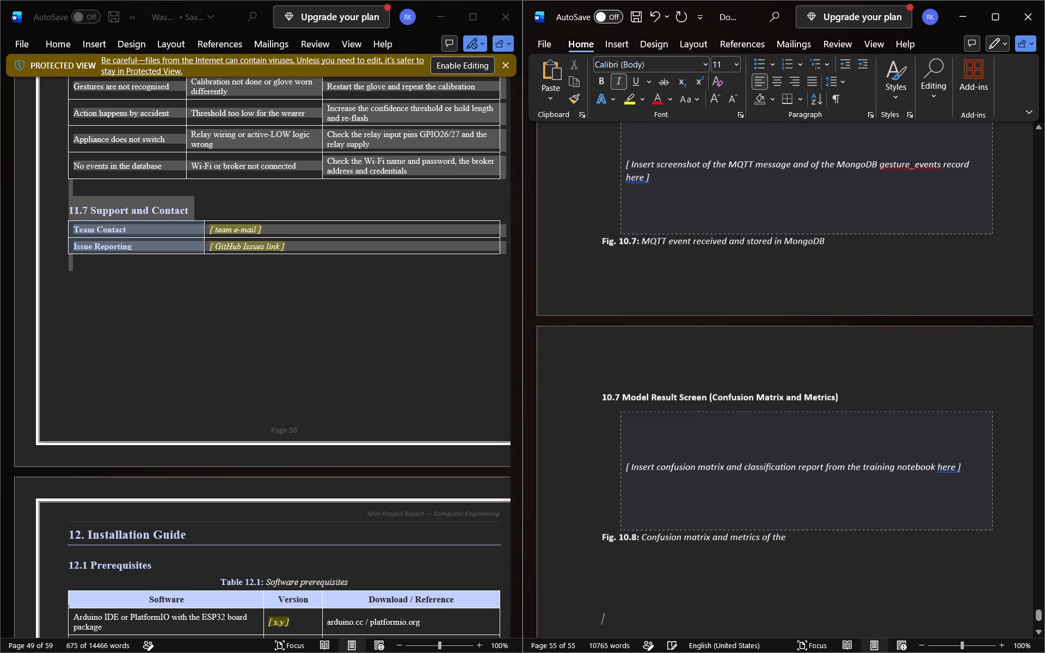
key("ctrl+v")
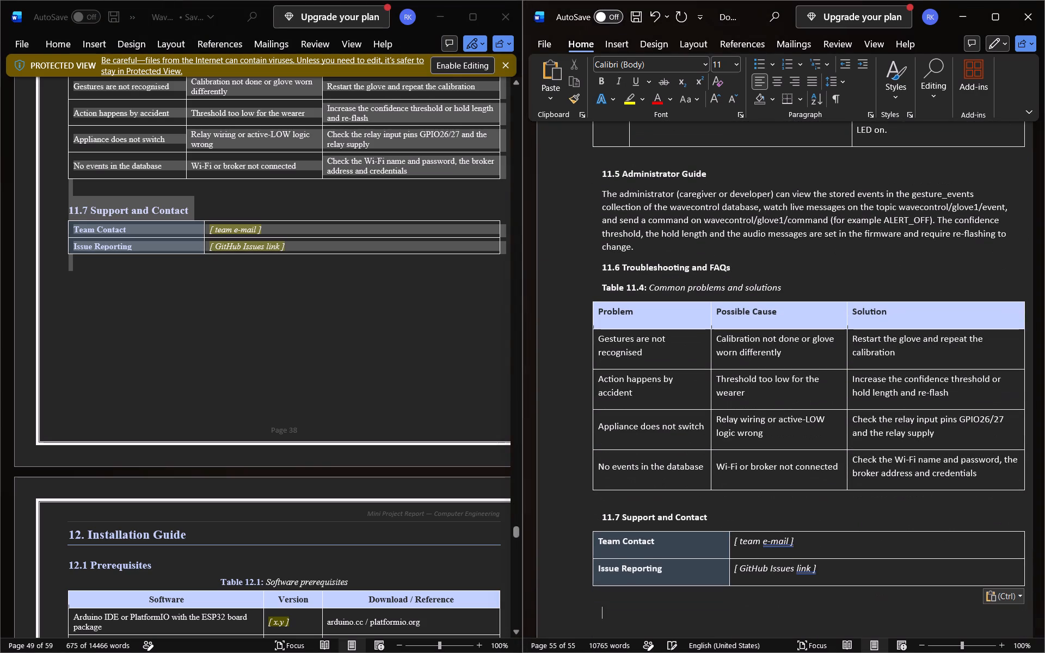
Copy chapter 12, Installation Guide, through section 12.5's database index code block, and paste it a few lines below the section 11.7 table.
scroll(279, 386, "down", 2)
left_click(70, 281)
left_click_drag(70, 281, 257, 652)
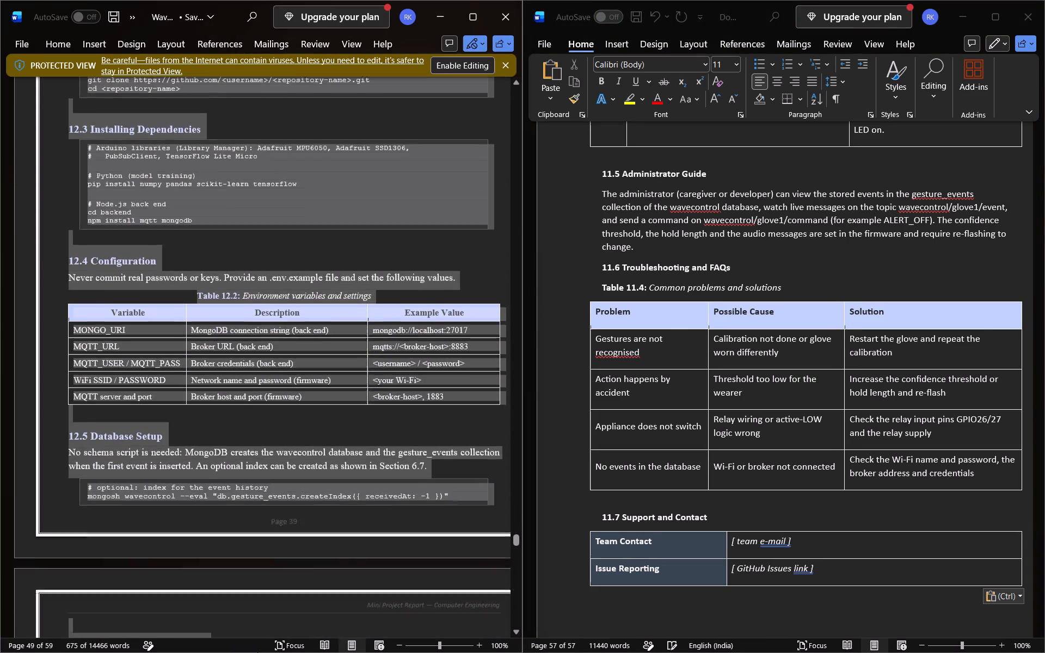
left_click_drag(257, 652, 291, 182)
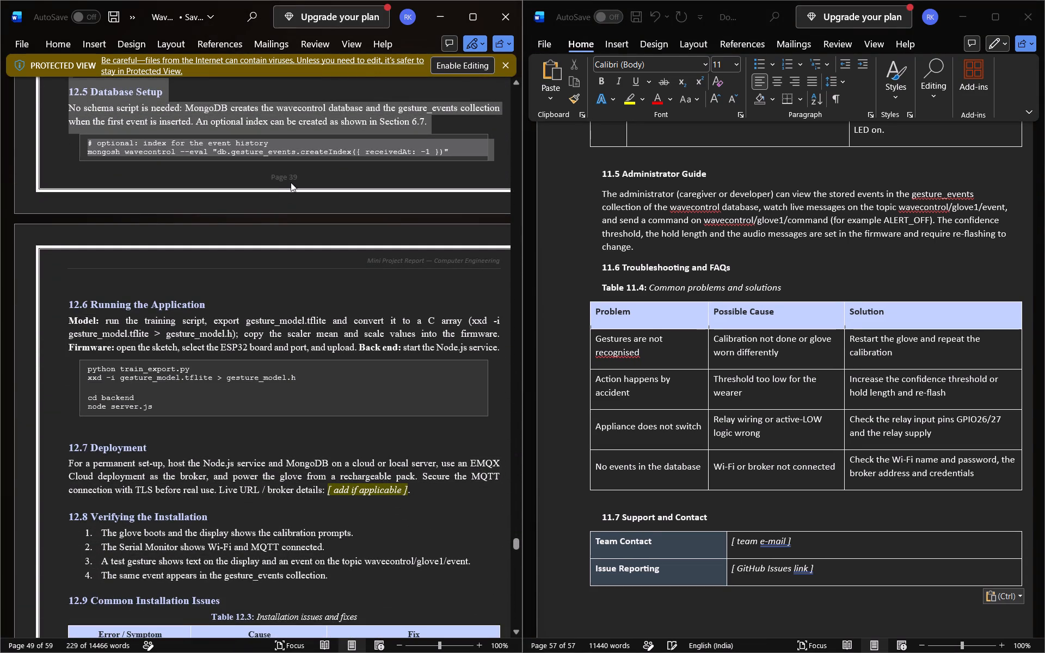
key("ctrl+c")
left_click(792, 605)
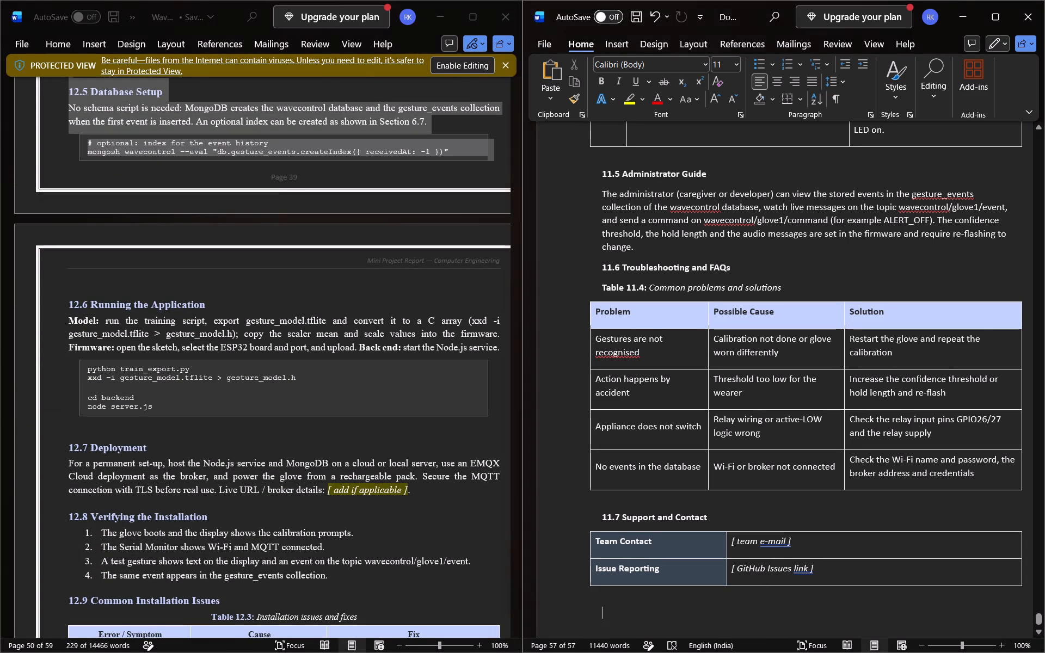
key("Return")
key("backslash")
key("Return")
key("Return")
key("Return")
key("ctrl+v")
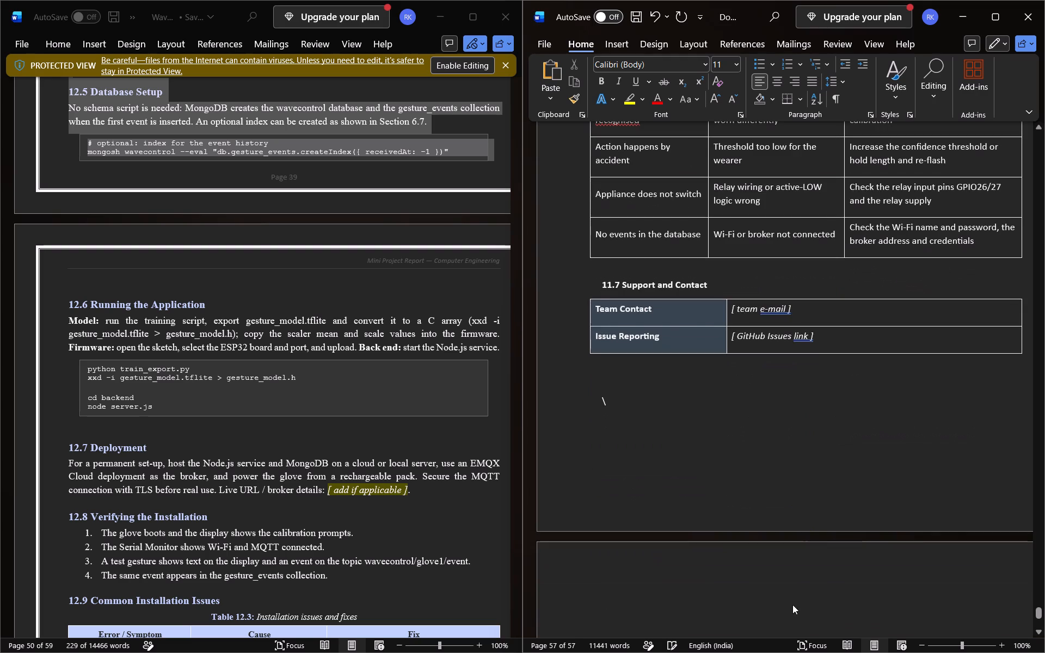
Copy section 12.6, Running the Application, through section 12.9's Table 12.3, and paste it a few lines below the section 12.5 code block.
scroll(187, 306, "down", 1)
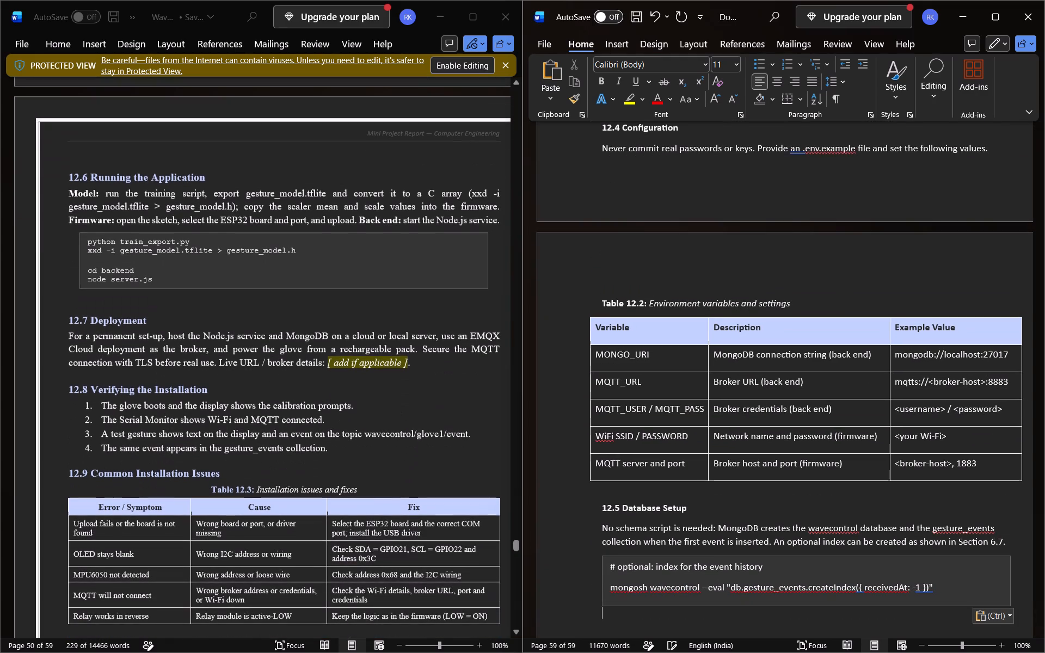
left_click(73, 170)
left_click_drag(73, 170, 225, 571)
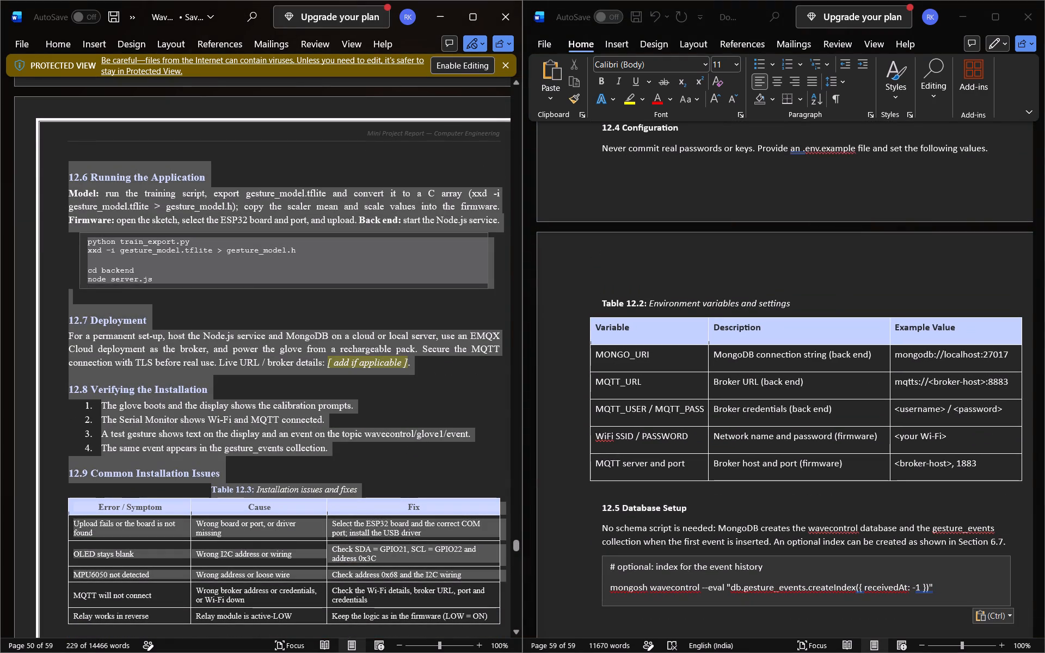
left_click_drag(225, 571, 186, 409)
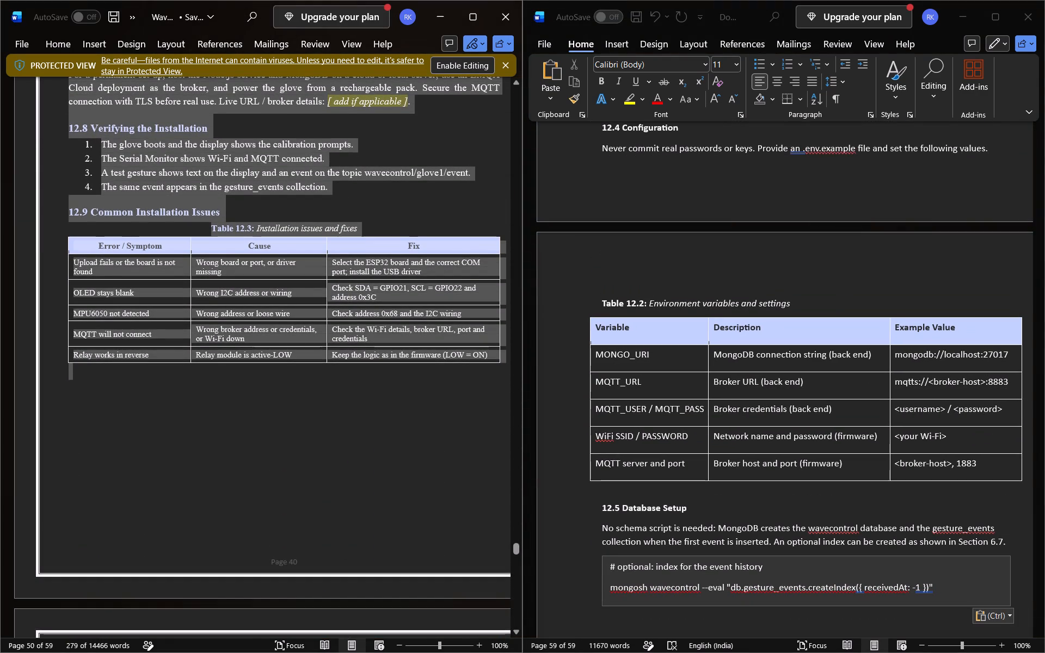
key("ctrl+c")
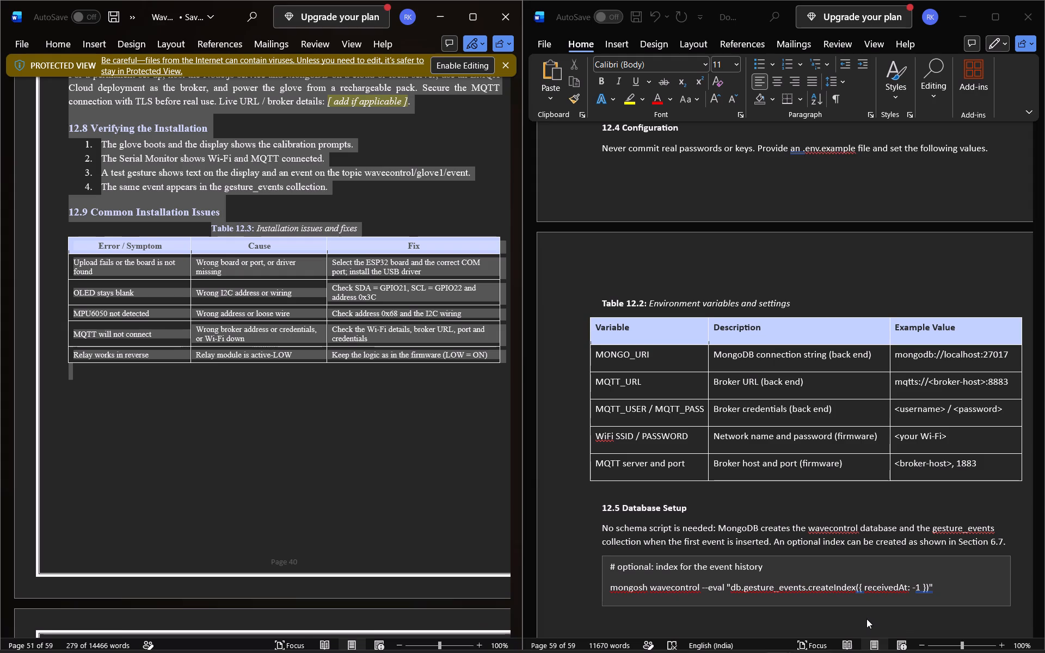
left_click(866, 619)
left_click(866, 619)
key("Return")
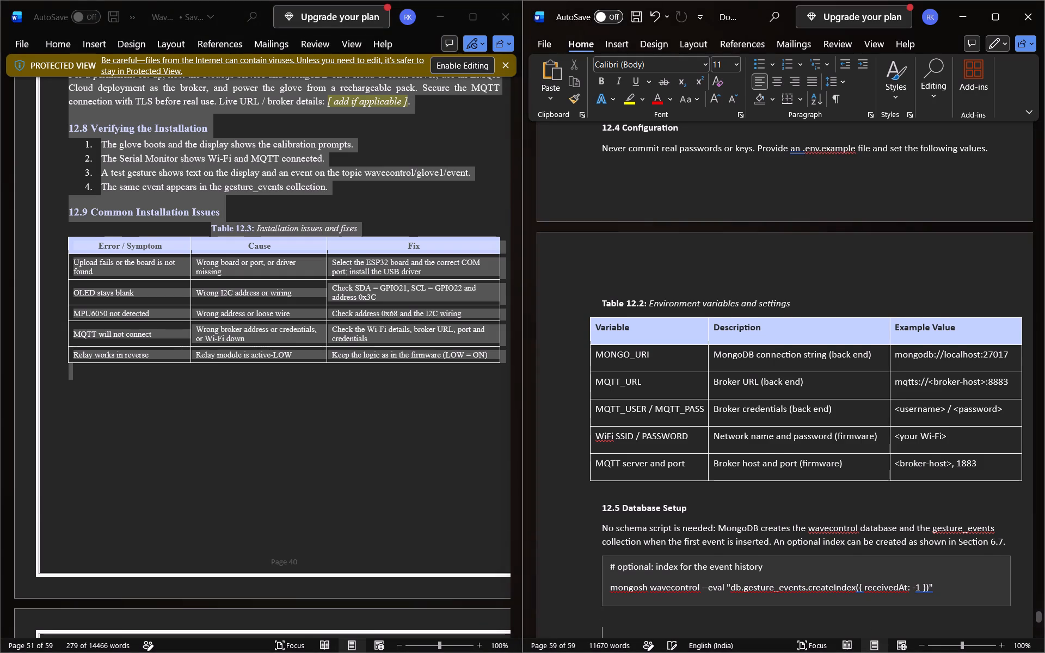
key("Return")
key("Return")
key("ctrl+v")
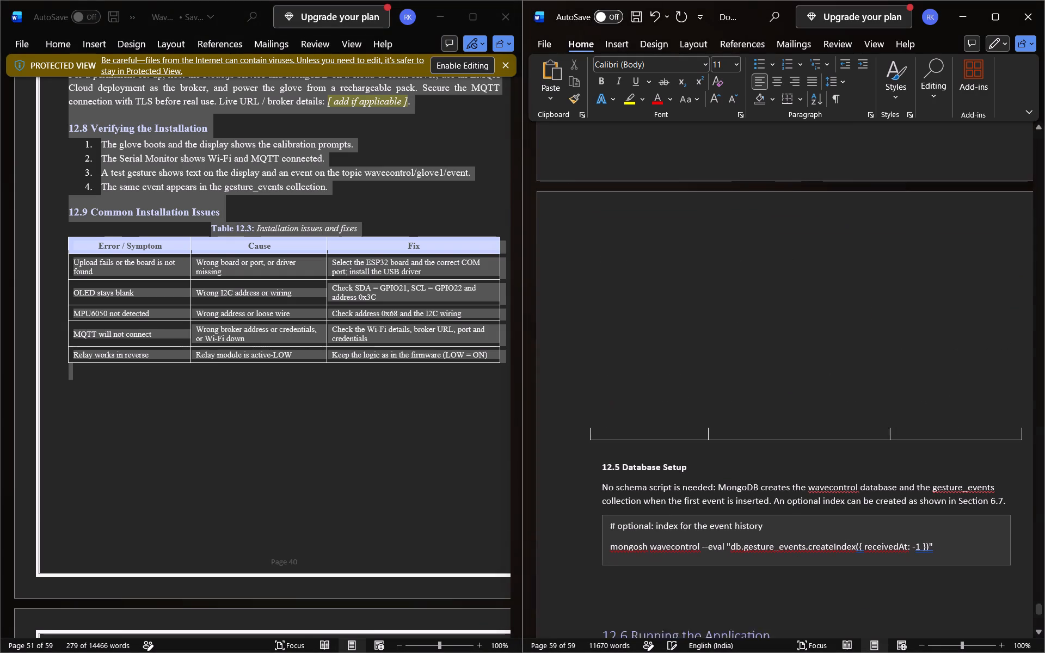
Copy chapter 13, Results and Discussion, from its heading through the section 13.2 paragraph, and paste it after Table 12.3.
scroll(352, 418, "down", 2)
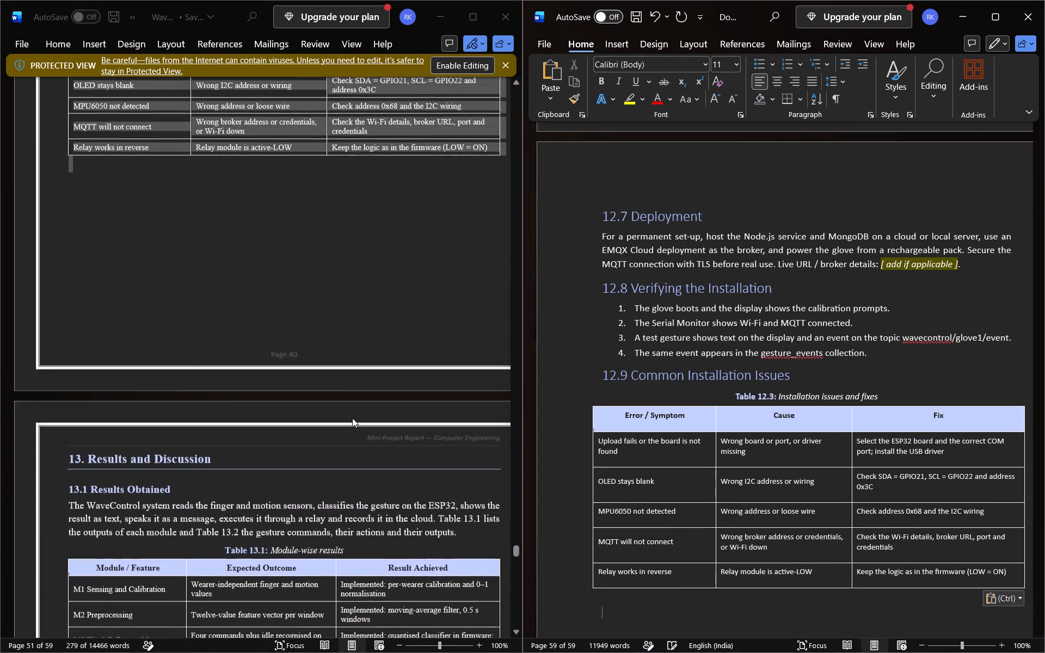
left_click(75, 457)
left_click_drag(75, 457, 260, 651)
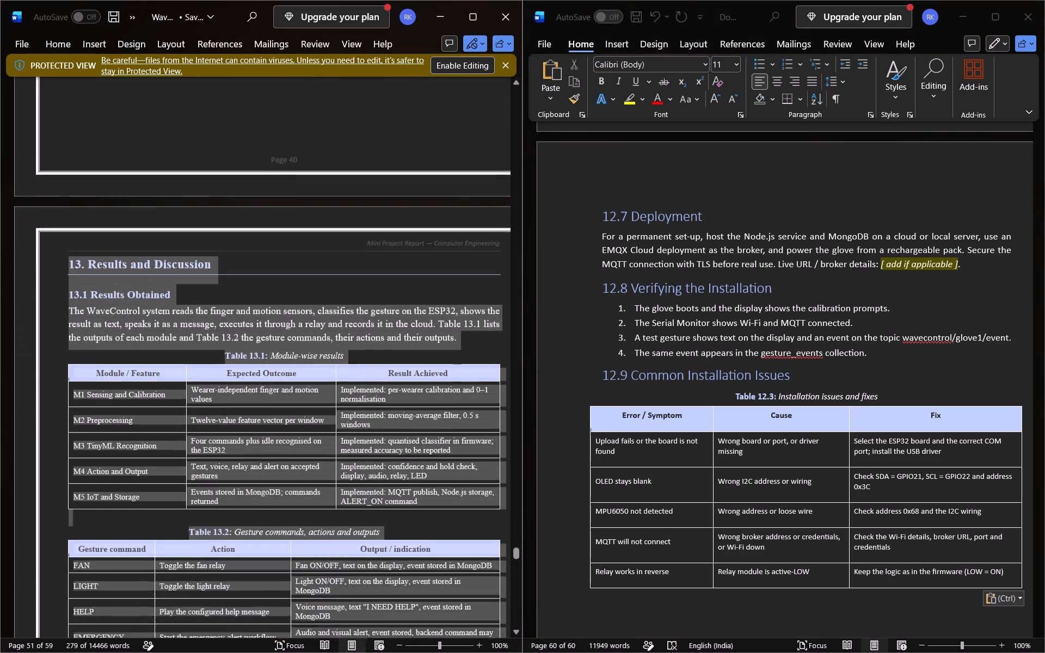
left_click_drag(260, 651, 265, 410)
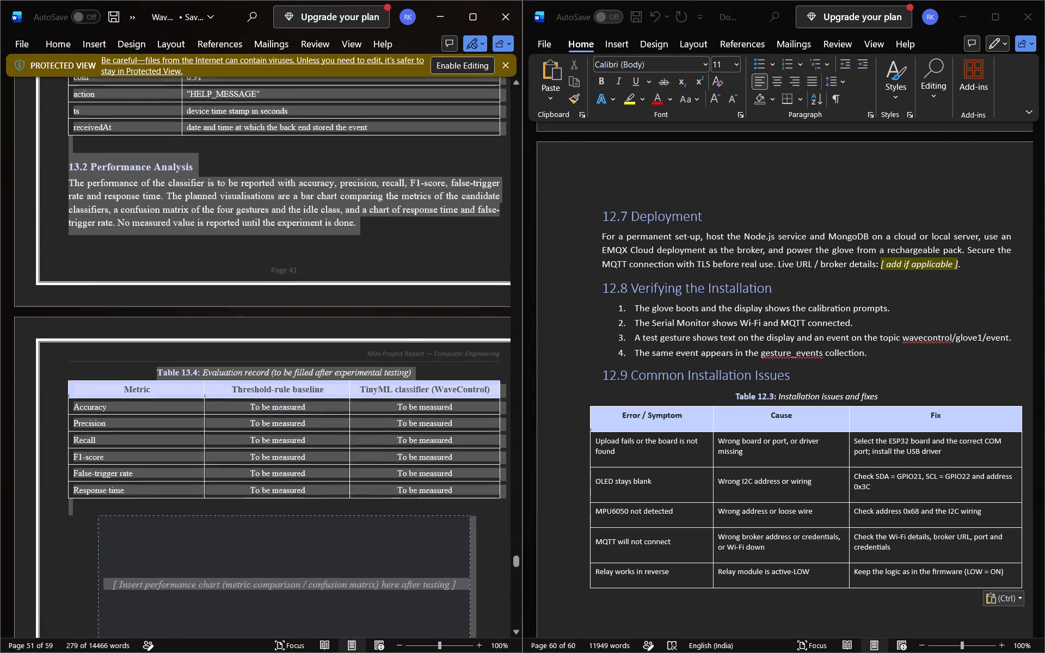
left_click_drag(265, 410, 384, 256)
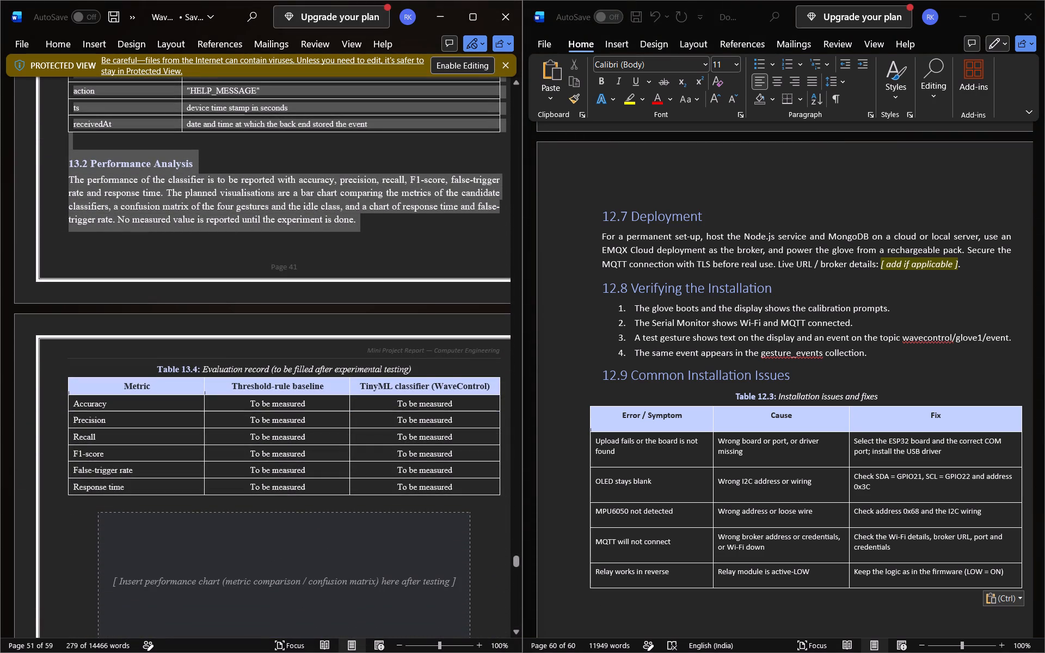
left_click_drag(384, 256, 403, 252)
key("ctrl+c")
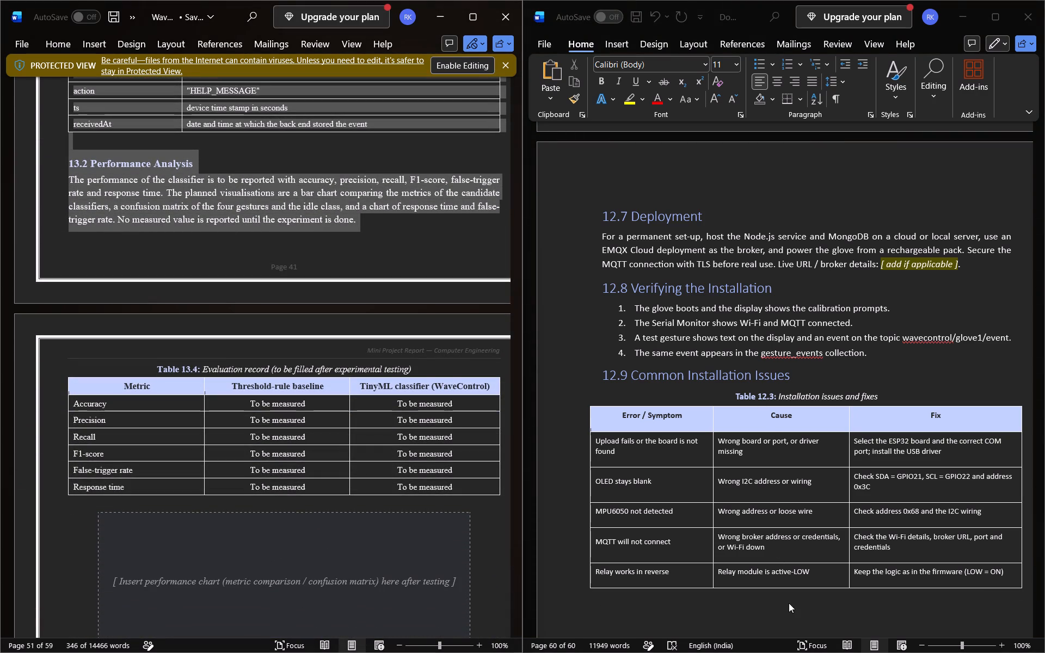
left_click(789, 603, "ctrl")
key("ctrl+v")
Copy from the Table 13.4 caption through section 13.6 up to "after an emergency", and paste it below the section 13.2 paragraph.
scroll(323, 348, "down", 1)
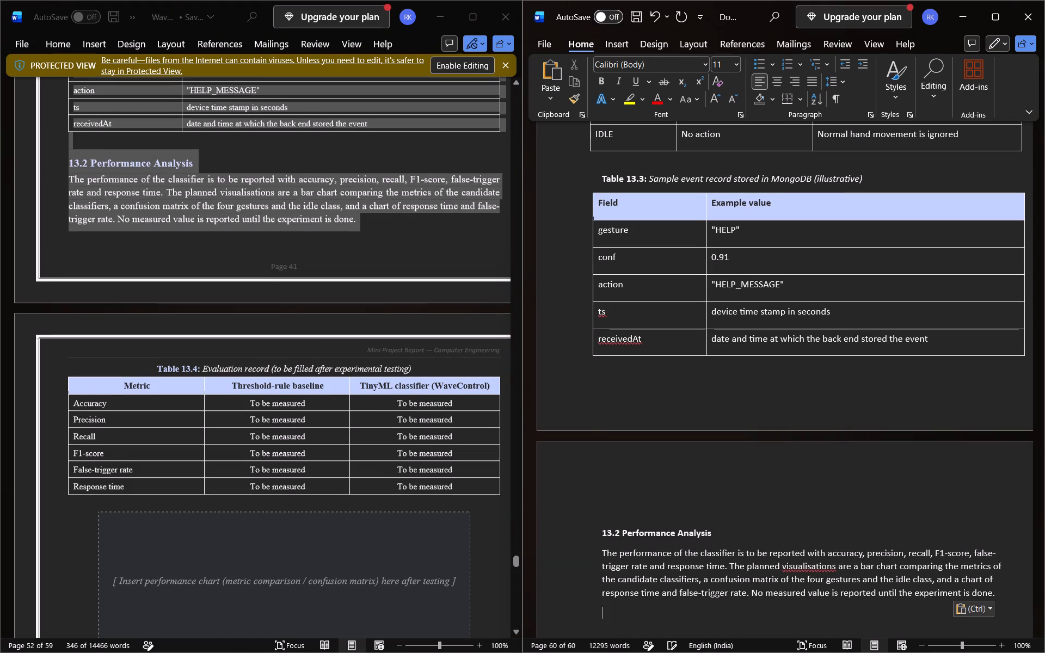
scroll(323, 348, "down", 1)
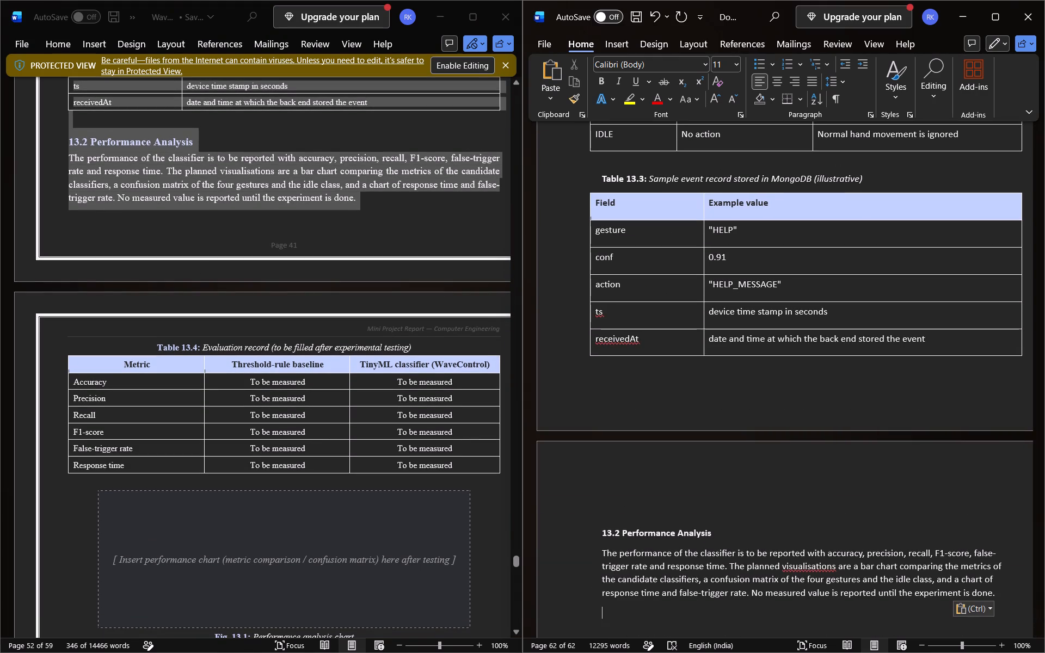
left_click(159, 345)
left_click_drag(159, 345, 180, 362)
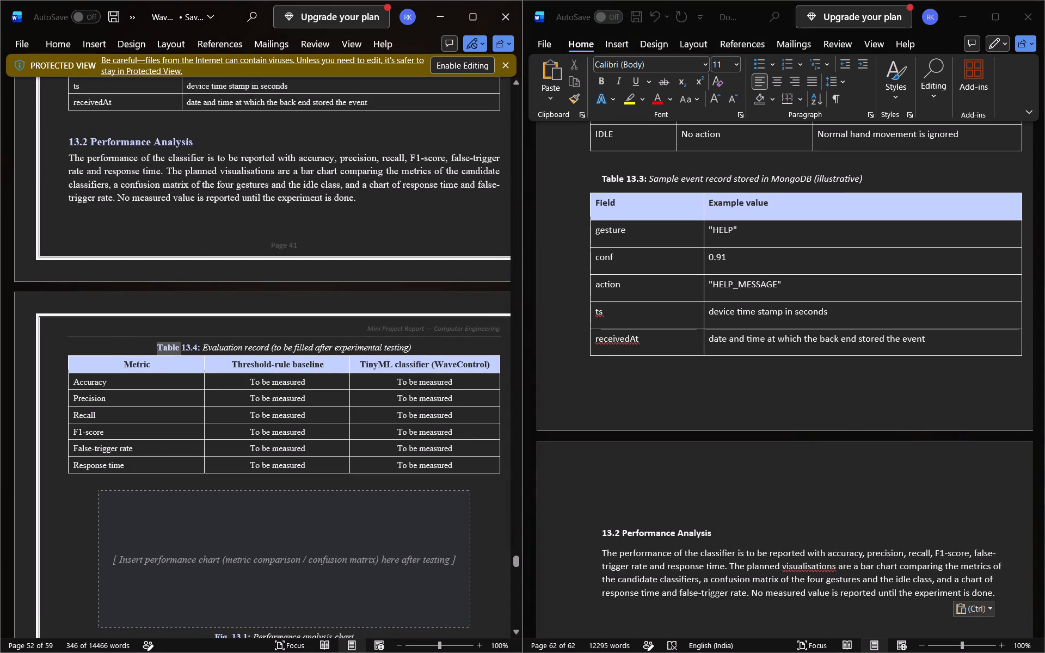
left_click_drag(180, 362, 268, 652)
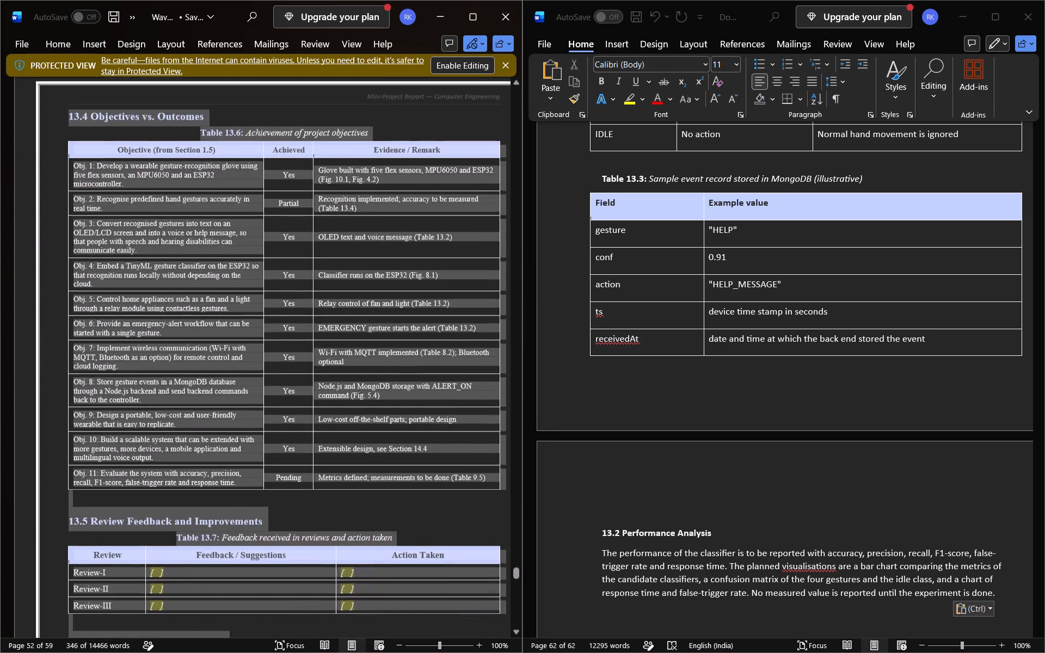
left_click_drag(268, 652, 294, 449)
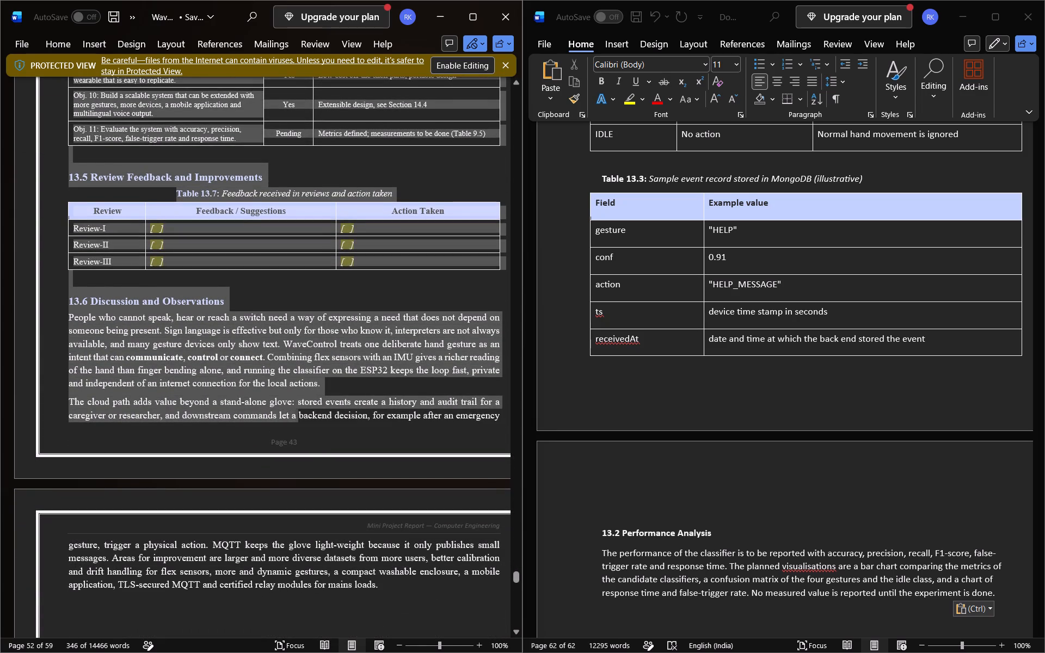
left_click_drag(294, 449, 502, 444)
key("ctrl+c")
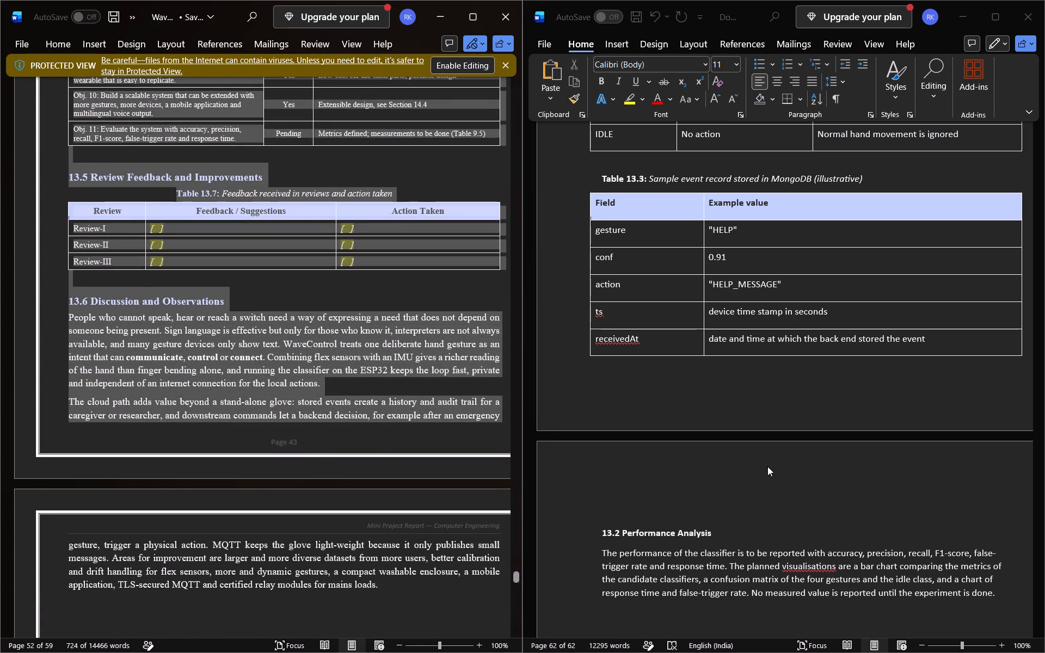
left_click(890, 619)
key("Return")
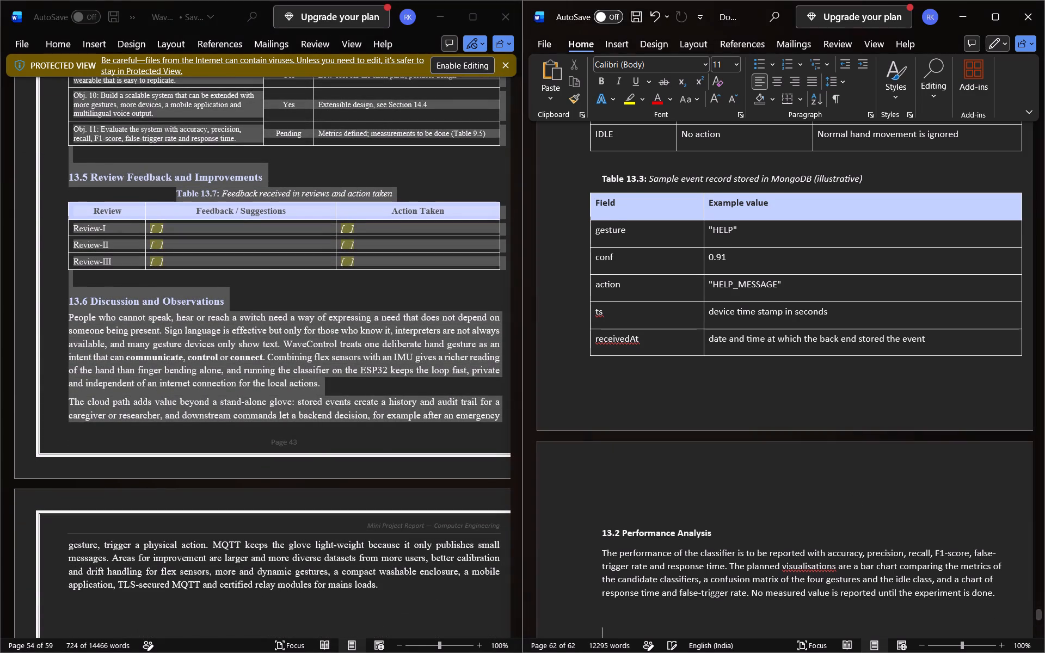
key("Return")
key("ctrl+v")
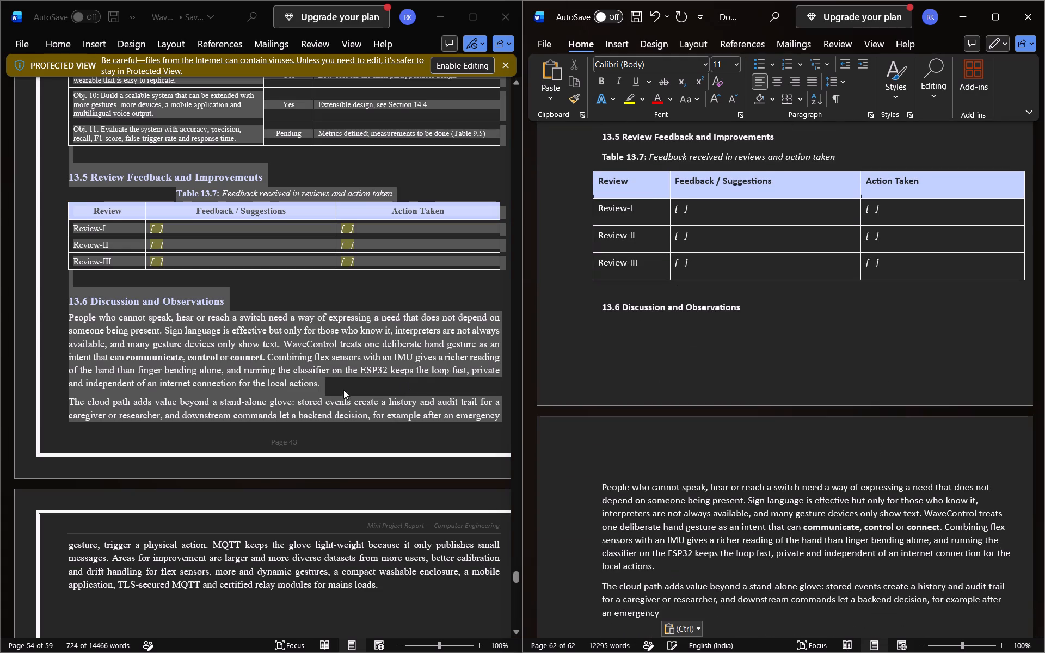
Copy the rest of section 13.6, from "gesture, trigger a physical action" to "mains loads", and paste it a few lines below "an emergency".
scroll(323, 396, "down", 2)
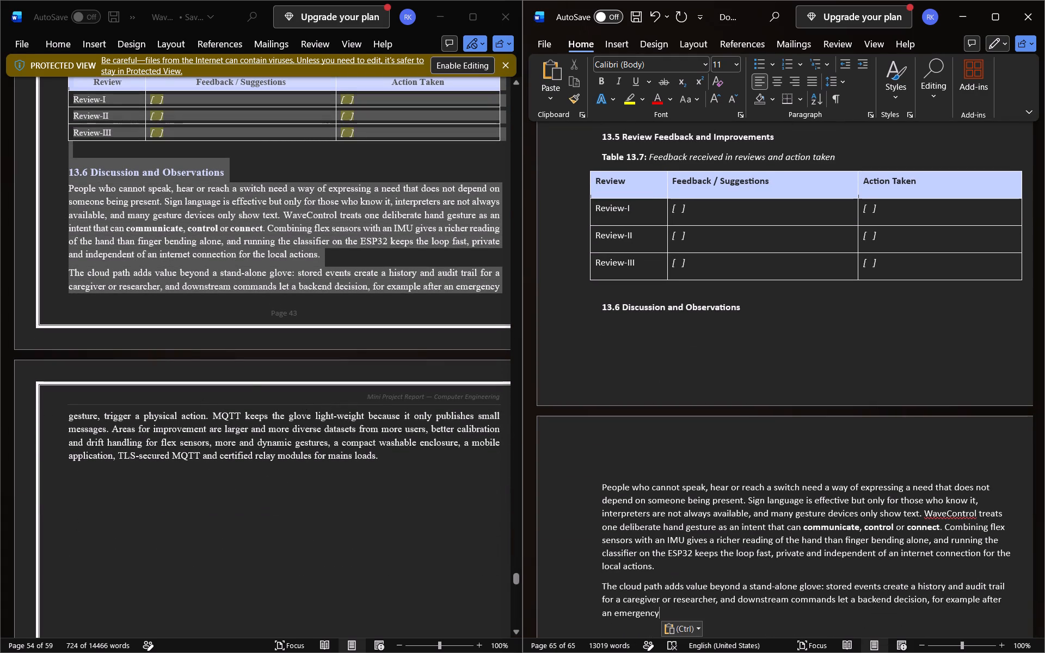
left_click(72, 414)
left_click_drag(72, 414, 353, 652)
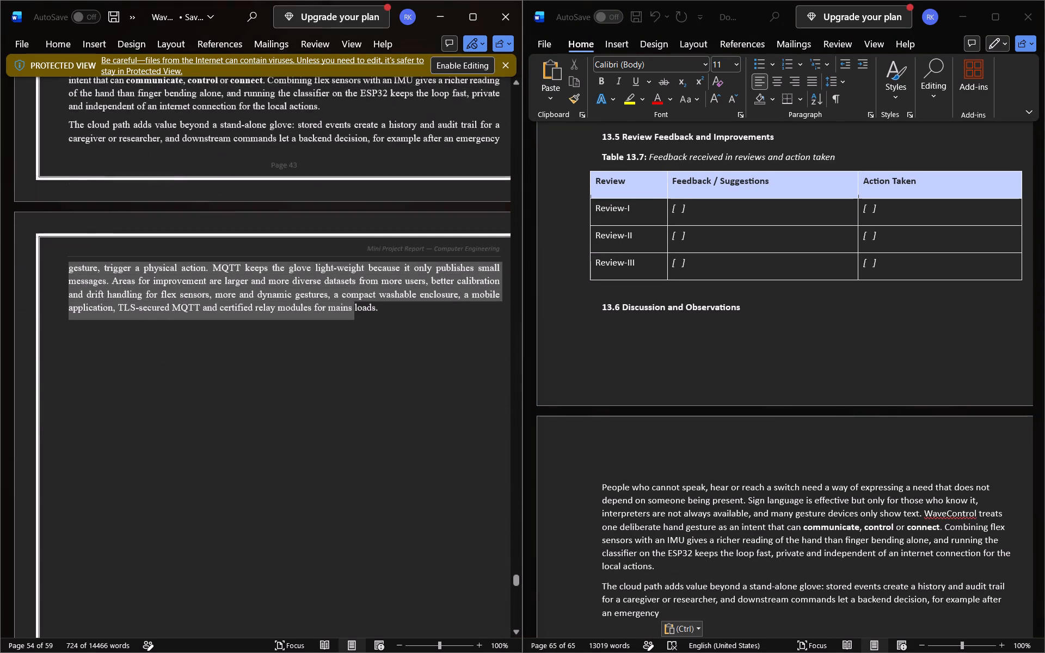
left_click_drag(353, 652, 519, 495)
key("ctrl+c")
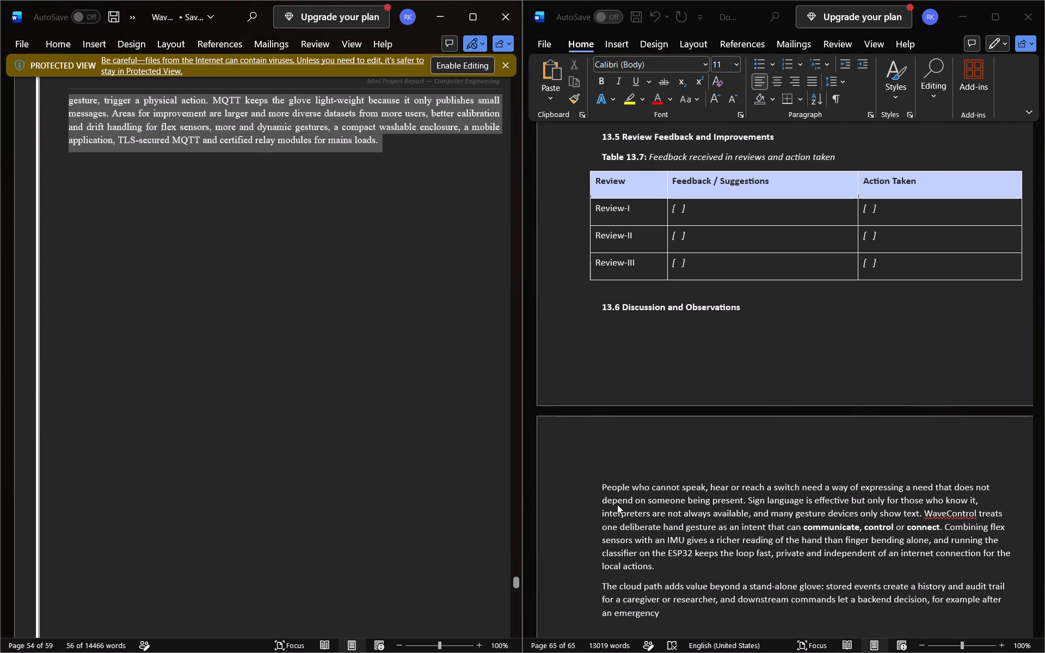
left_click(896, 623)
key("Return")
key("Return")
key("Return")
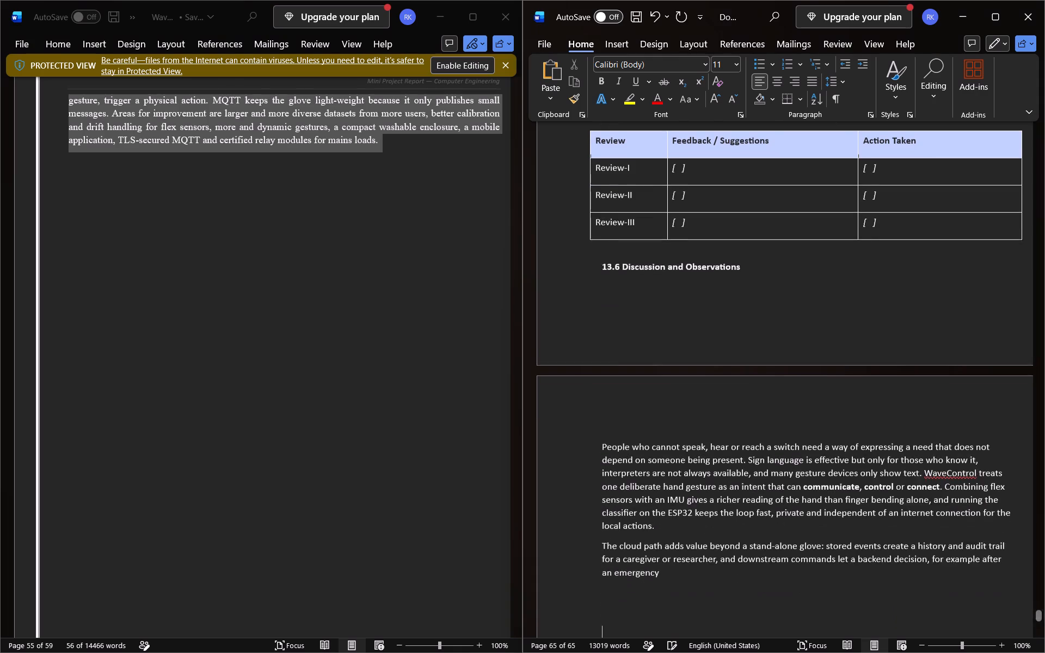
key("Return")
key("ctrl+v")
Copy chapter 14, Conclusion & Future Scope, through the end of section 14.4, and paste it a few lines below the section 13.6 text.
scroll(385, 394, "down", 1)
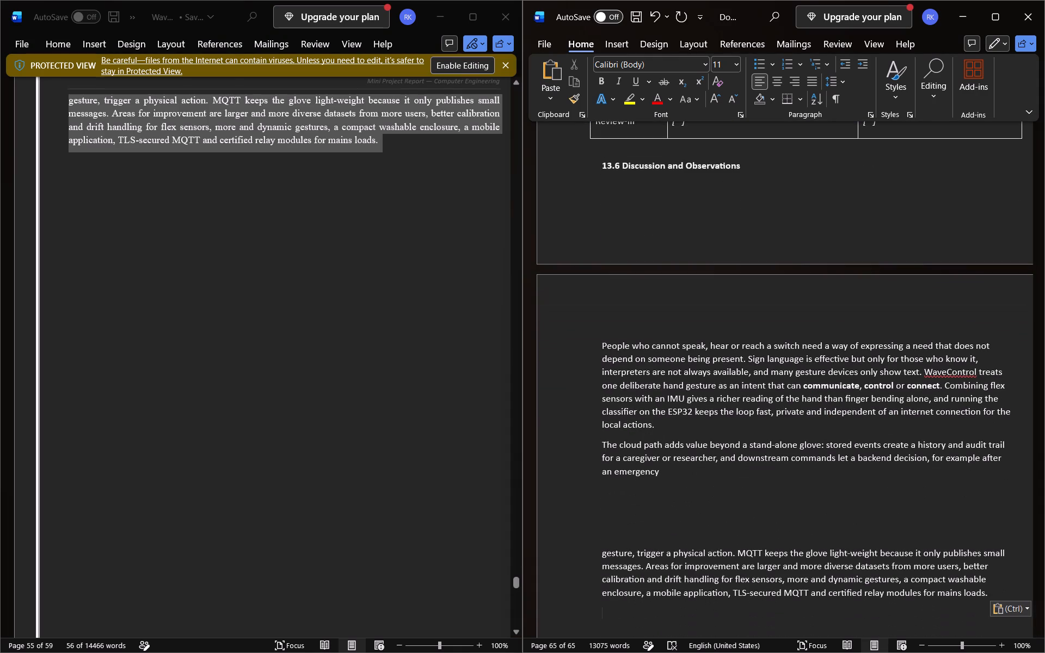
scroll(385, 394, "down", 6)
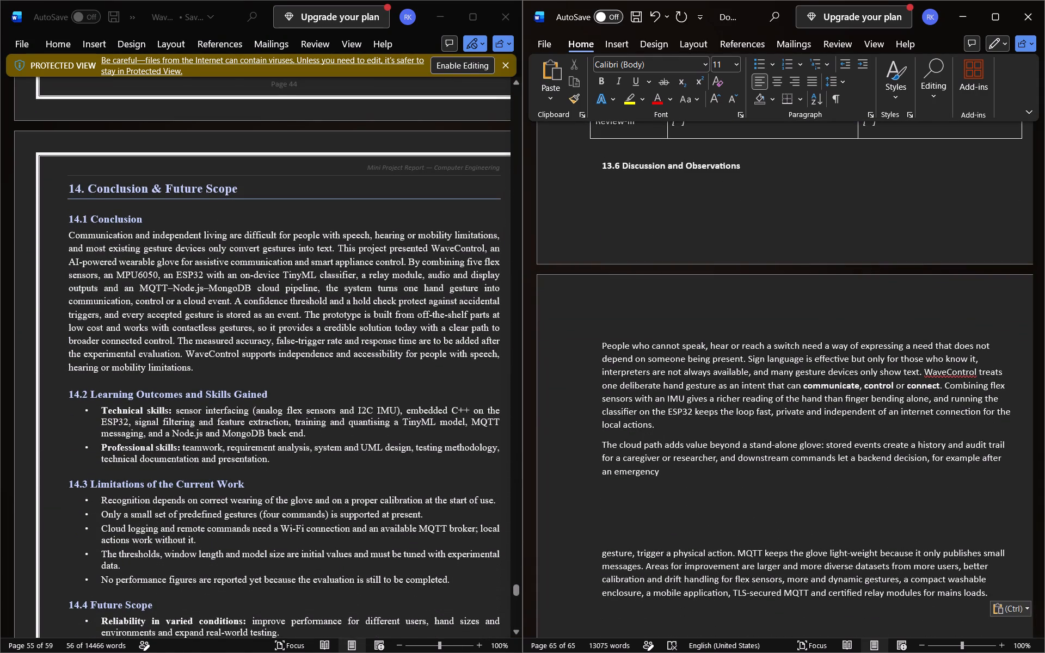
left_click(74, 190)
left_click_drag(74, 190, 358, 652)
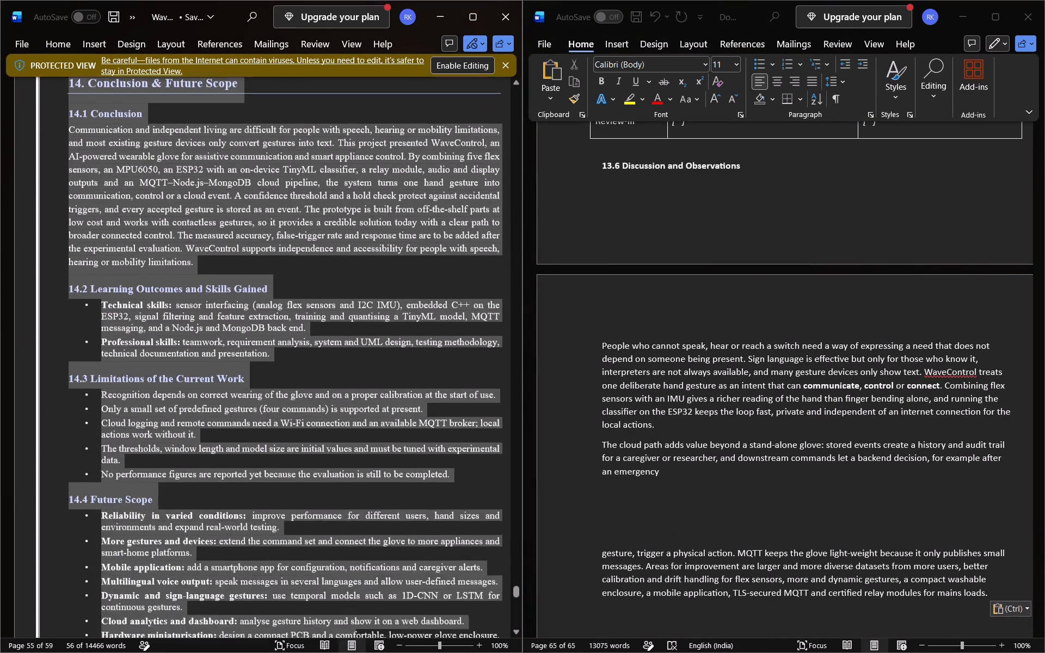
left_click_drag(358, 652, 483, 408)
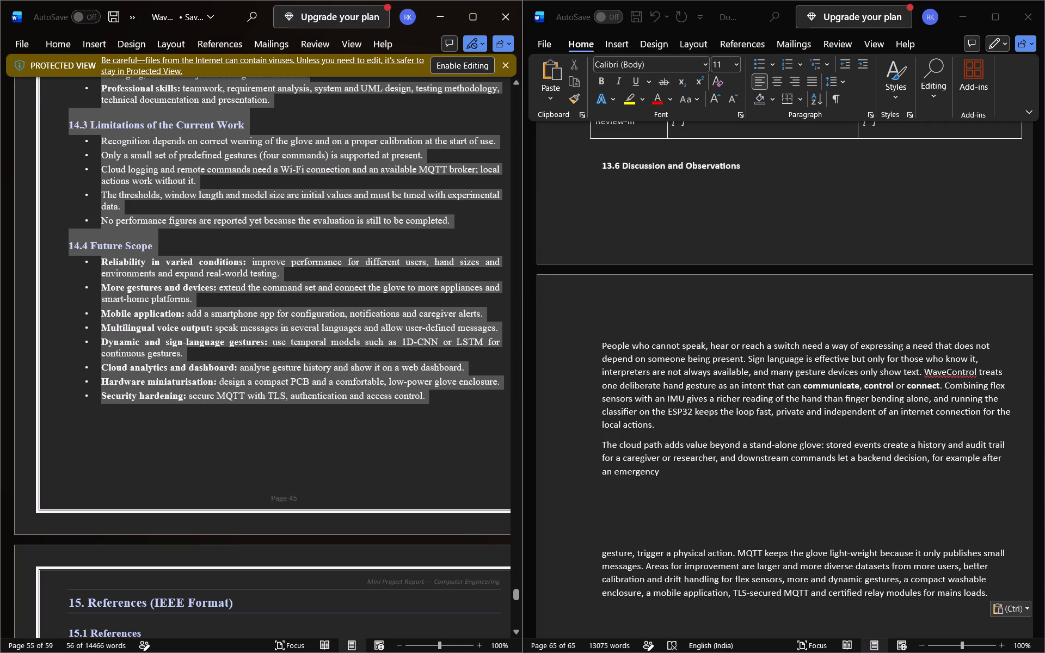
key("ctrl+c")
left_click(1004, 606)
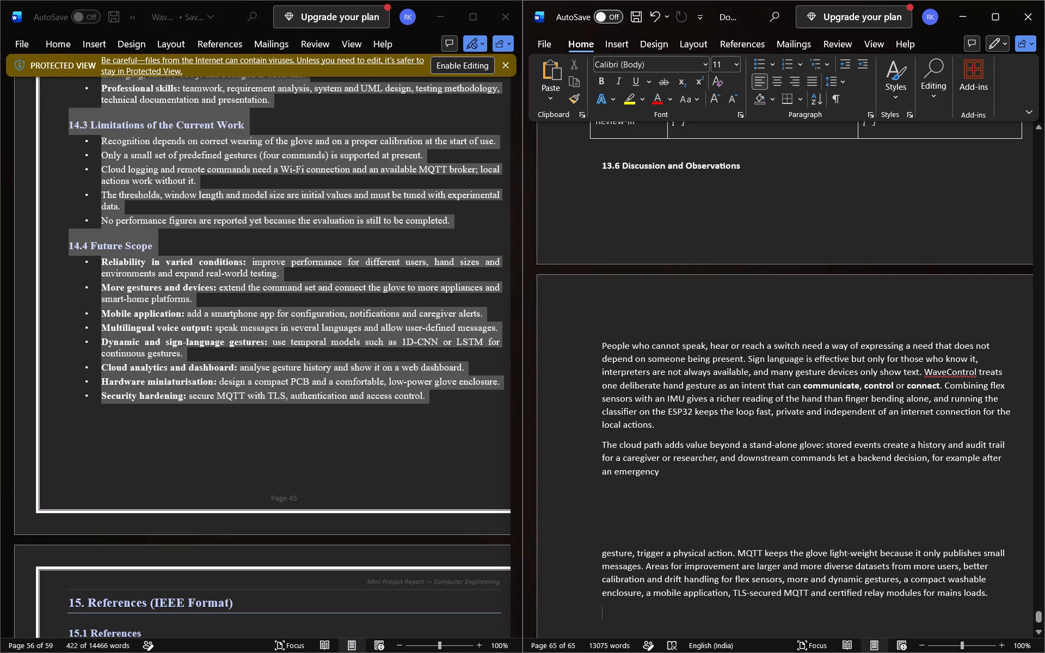
key("Return")
key("Return")
key("Return")
key("ctrl+v")
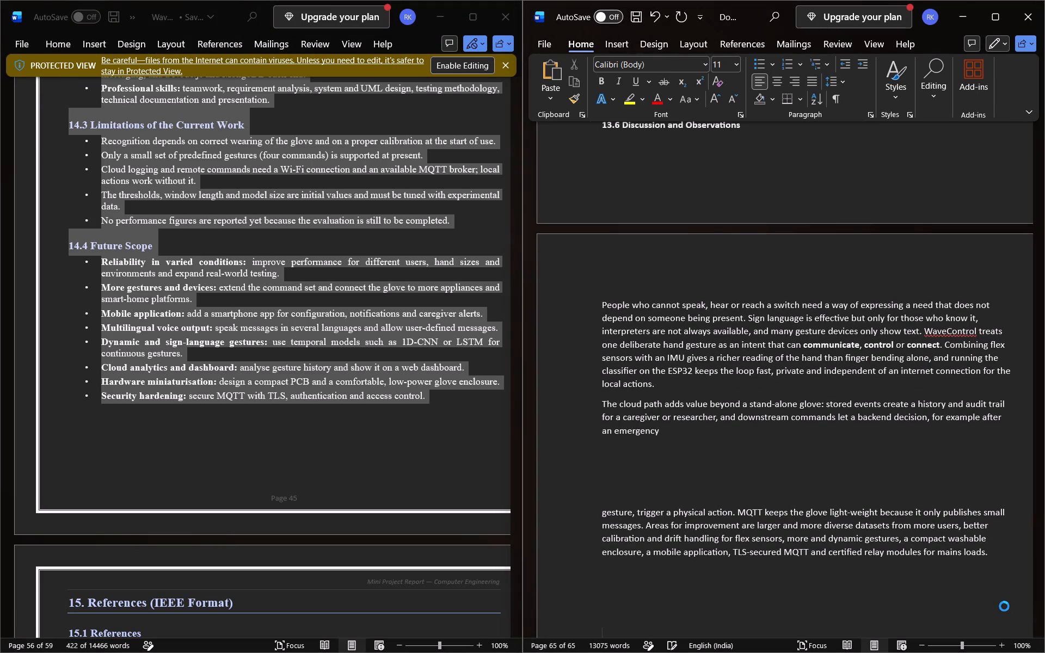
Copy chapter 15, References (IEEE Format), from its heading through reference [14], and paste it below the section 14.4 bullet list.
scroll(362, 389, "down", 2)
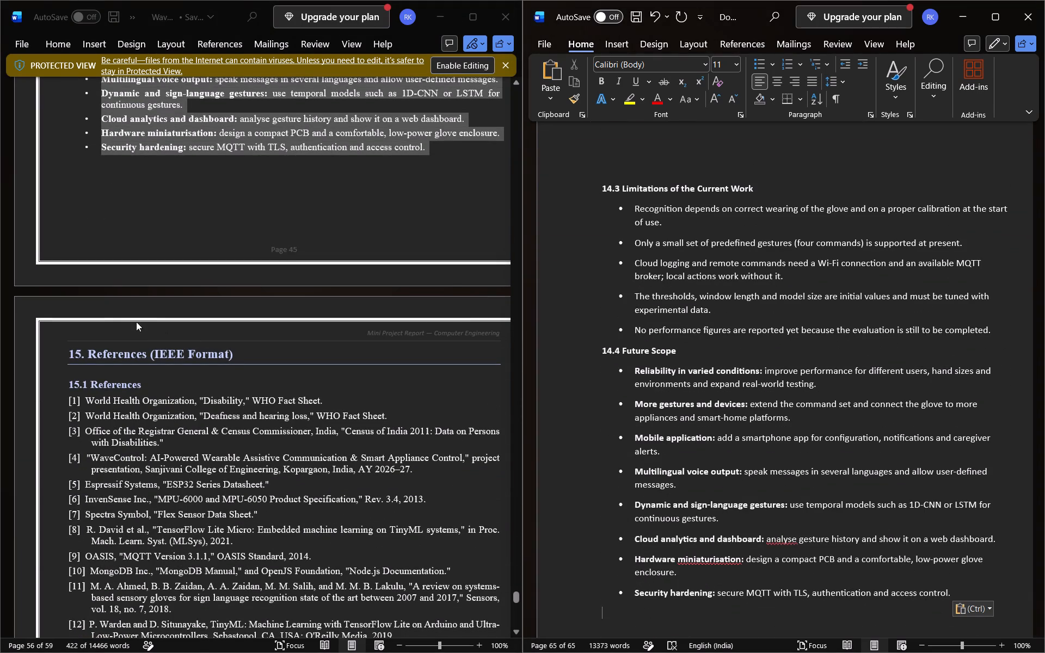
left_click(73, 354)
left_click_drag(73, 354, 206, 515)
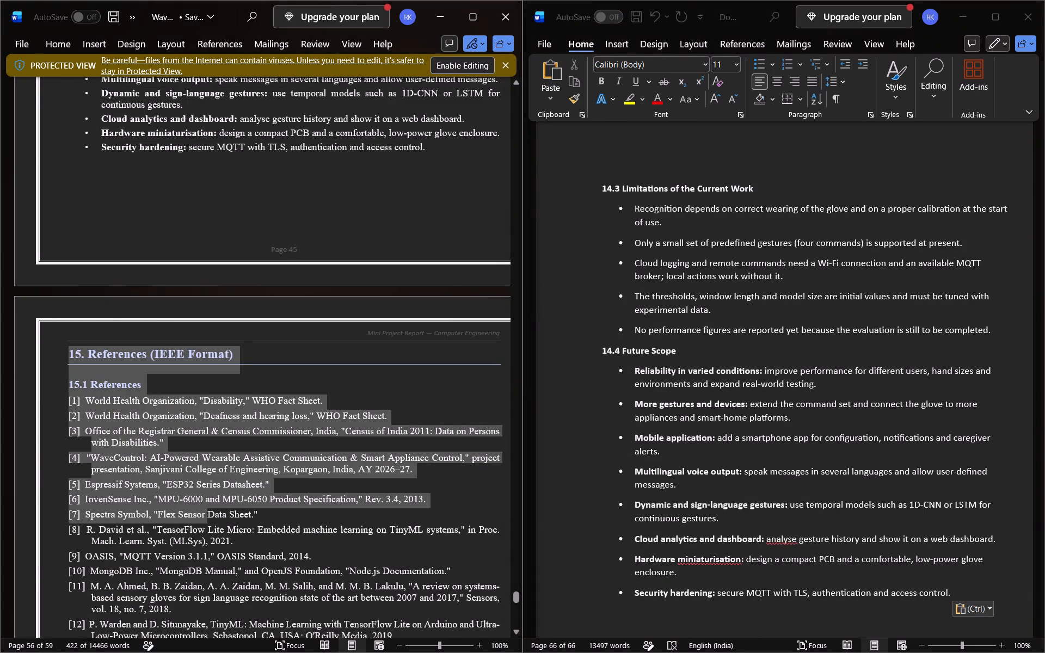
left_click_drag(206, 515, 256, 618)
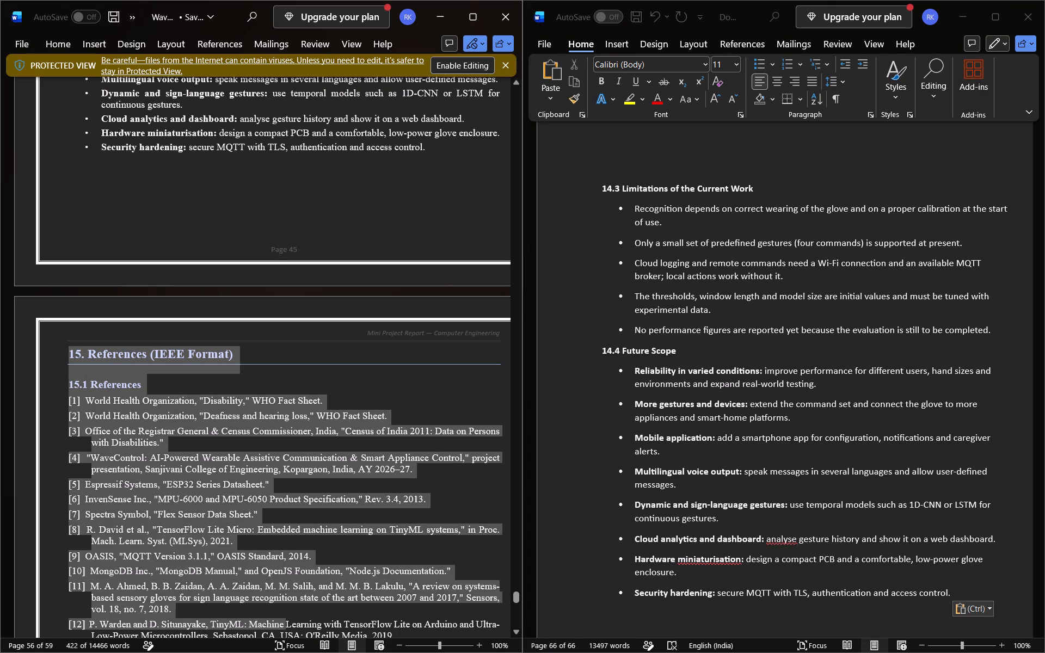
left_click_drag(256, 618, 175, 476)
key("ctrl+c")
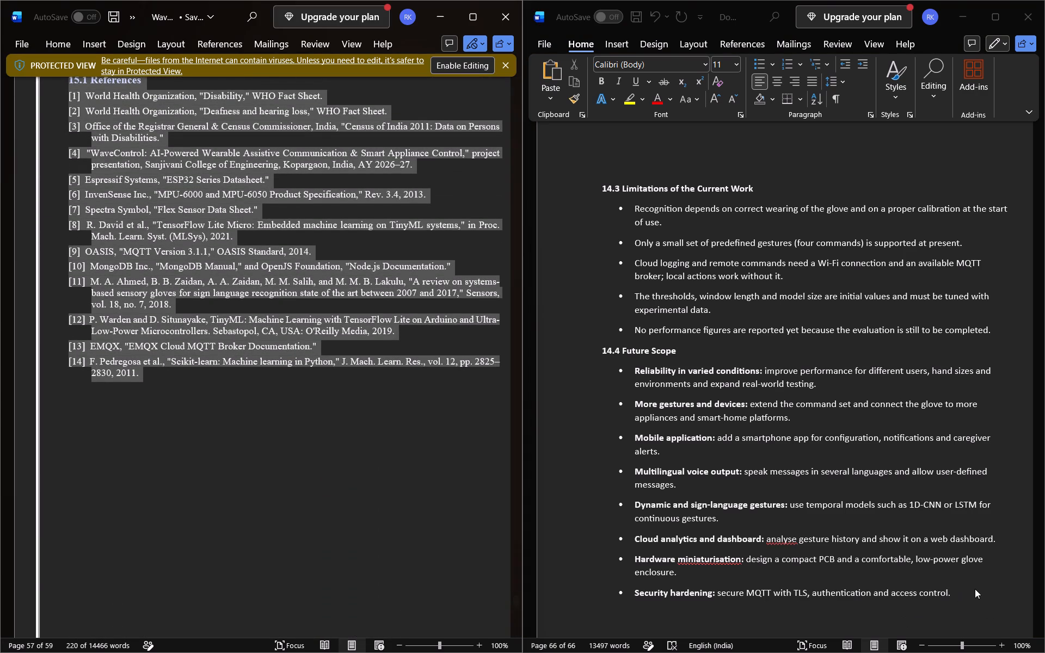
left_click(976, 589)
left_click(963, 601)
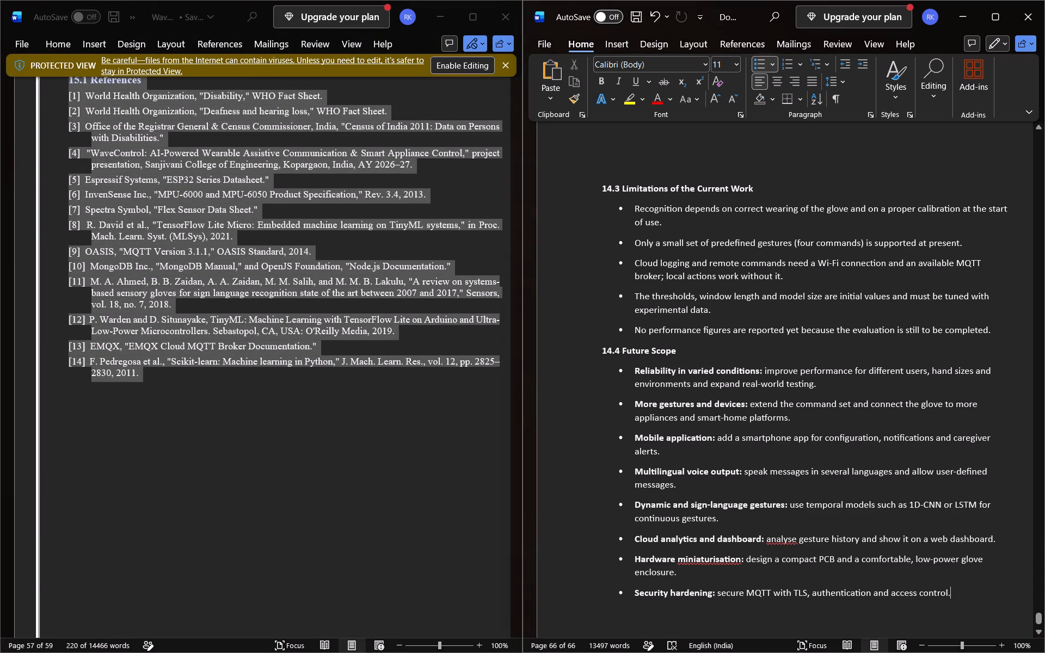
key("Return")
key("Return")
key("Return")
key("ctrl+v")
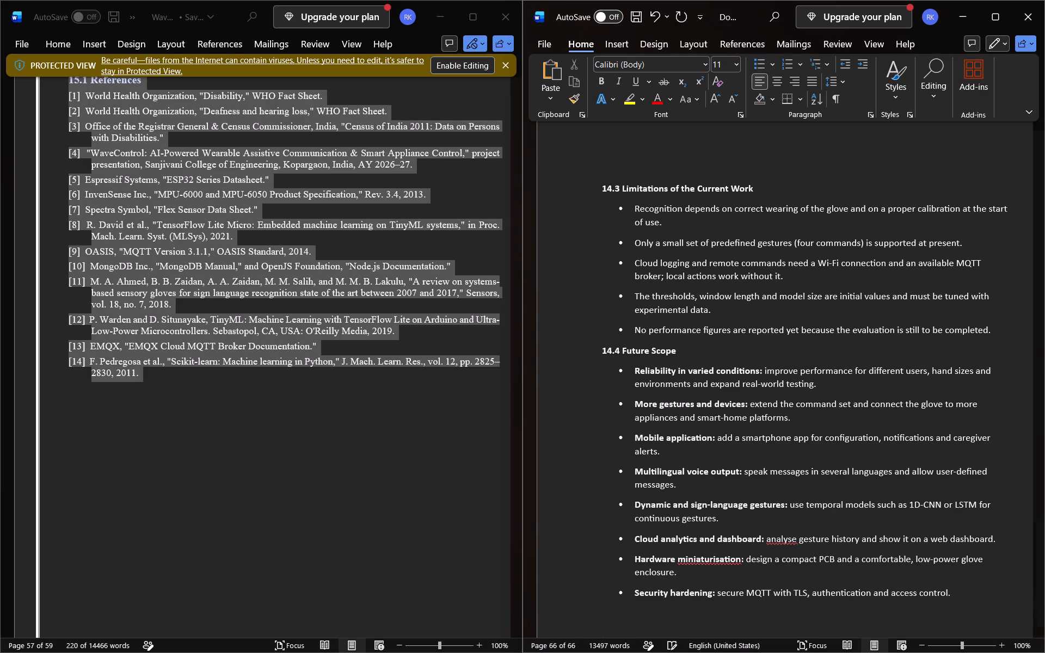
Copy chapter 16, GitHub Repository Link, through the section 16.3 checklist, and paste it a few lines below reference [14].
scroll(406, 391, "down", 7)
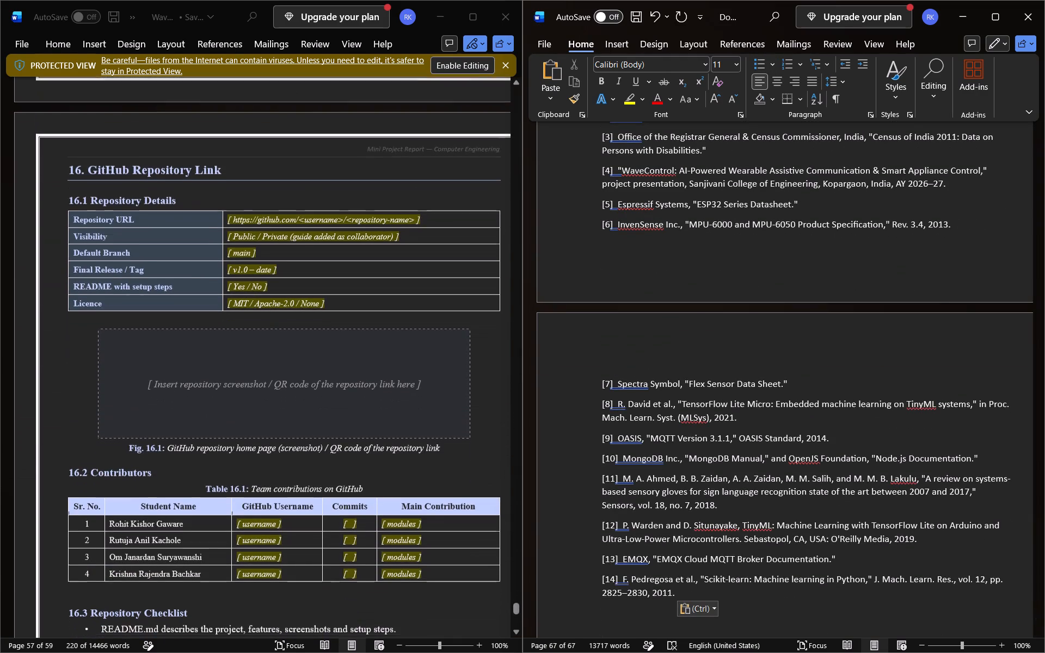
left_click(76, 169)
left_click_drag(76, 169, 179, 262)
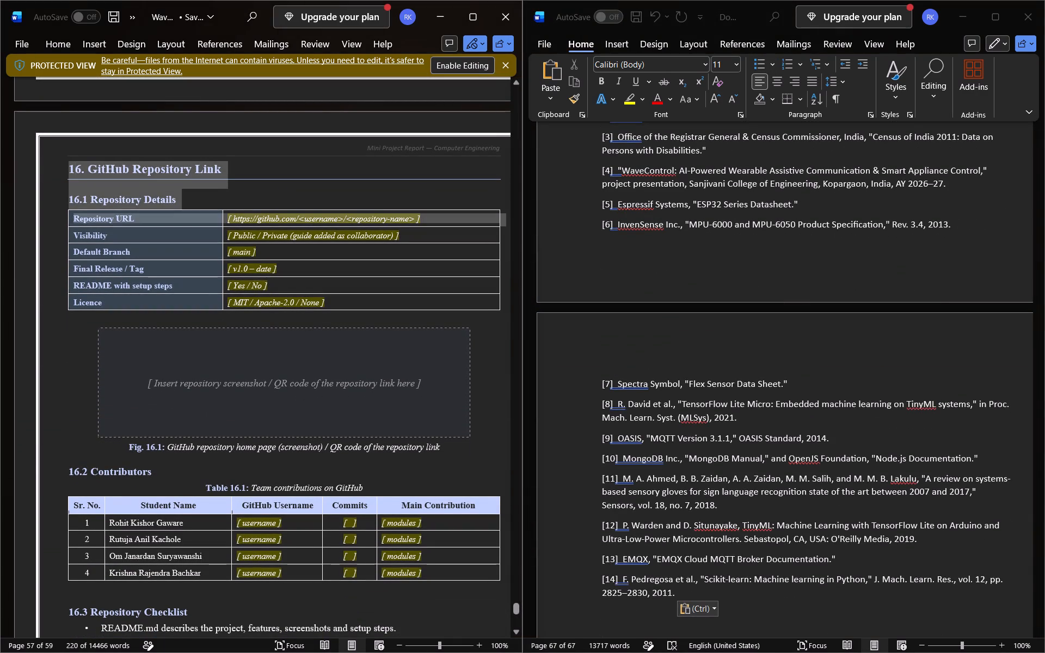
left_click_drag(179, 262, 316, 480)
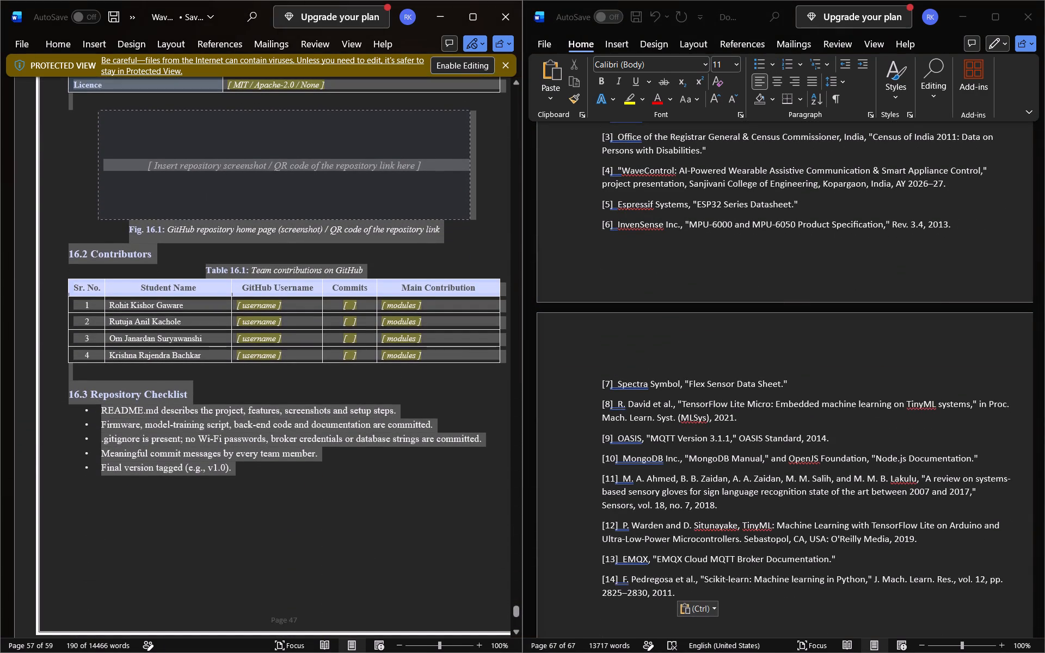
key("ctrl+c")
left_click(856, 603)
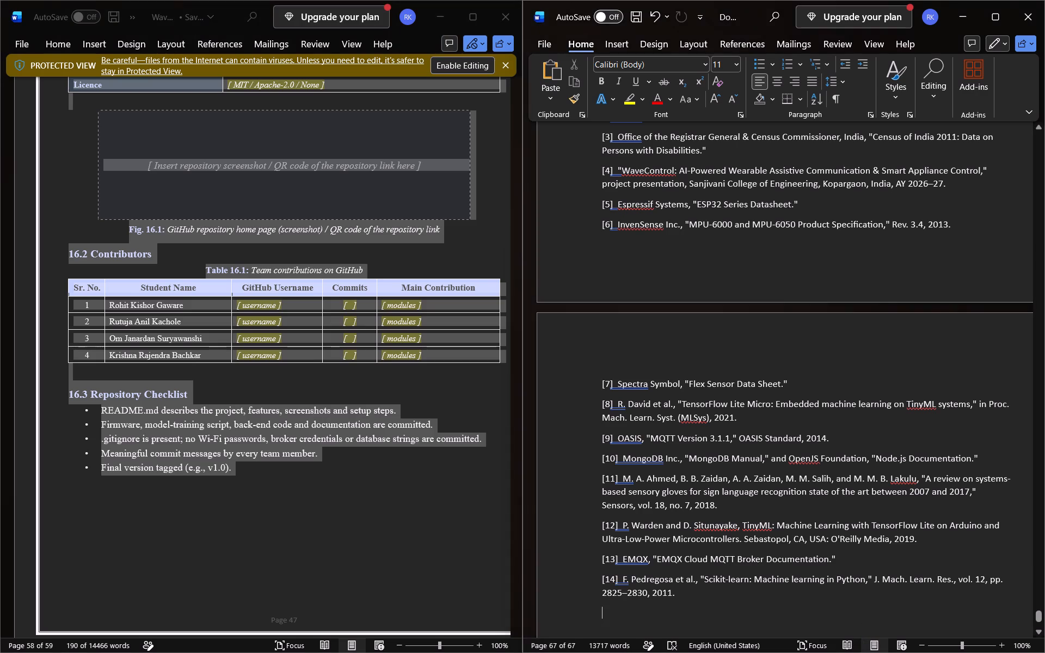
key("Return")
key("Return")
key("Return")
key("Return")
key("ctrl+v")
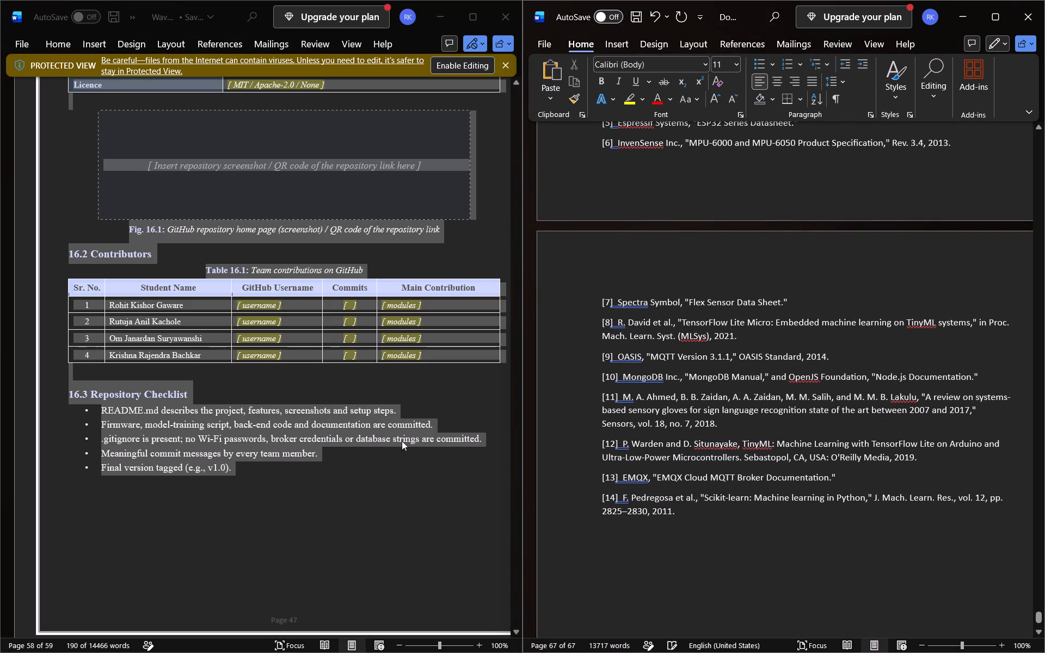
Copy chapter 17, Hackathon Participation Certificate, through the Fig. 17.1 caption, and paste it below the section 16.3 checklist.
scroll(185, 322, "down", 3)
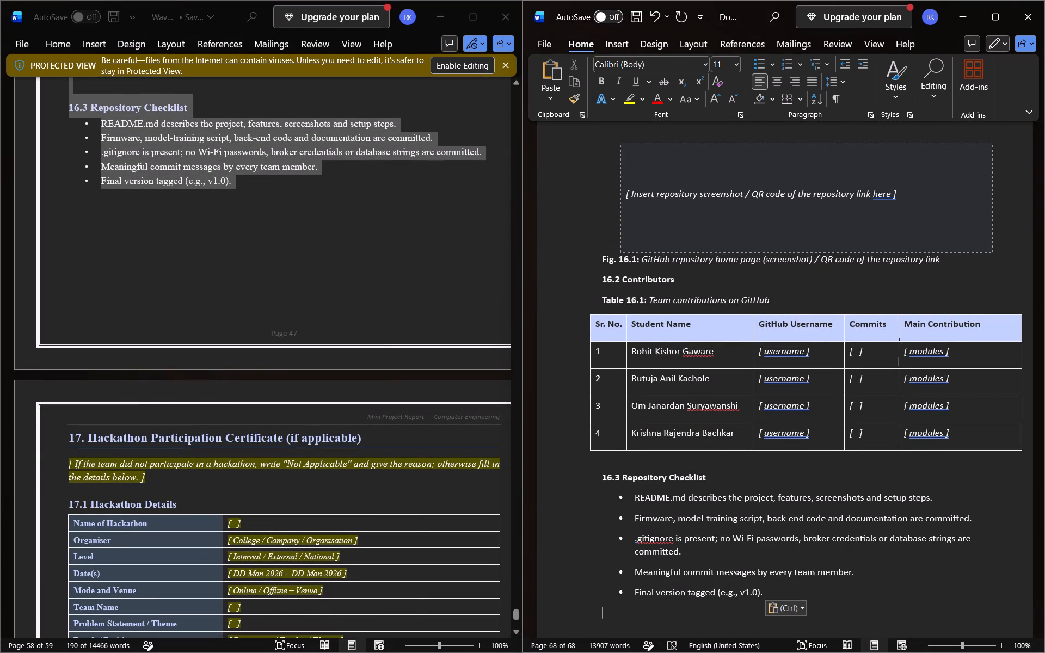
left_click(72, 435)
left_click_drag(72, 435, 302, 652)
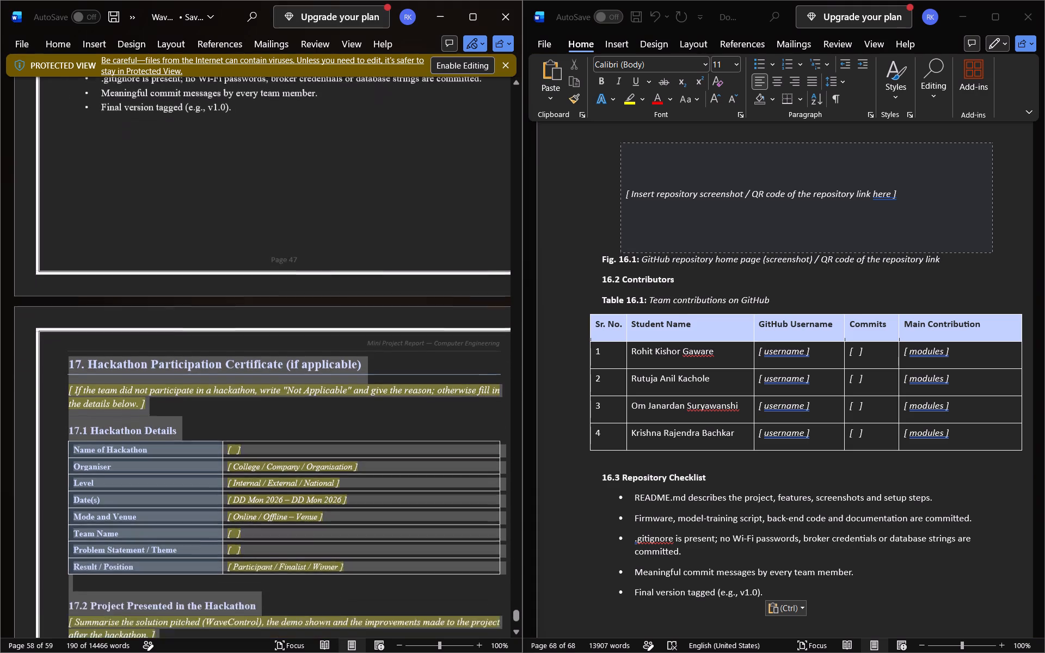
left_click_drag(302, 652, 335, 469)
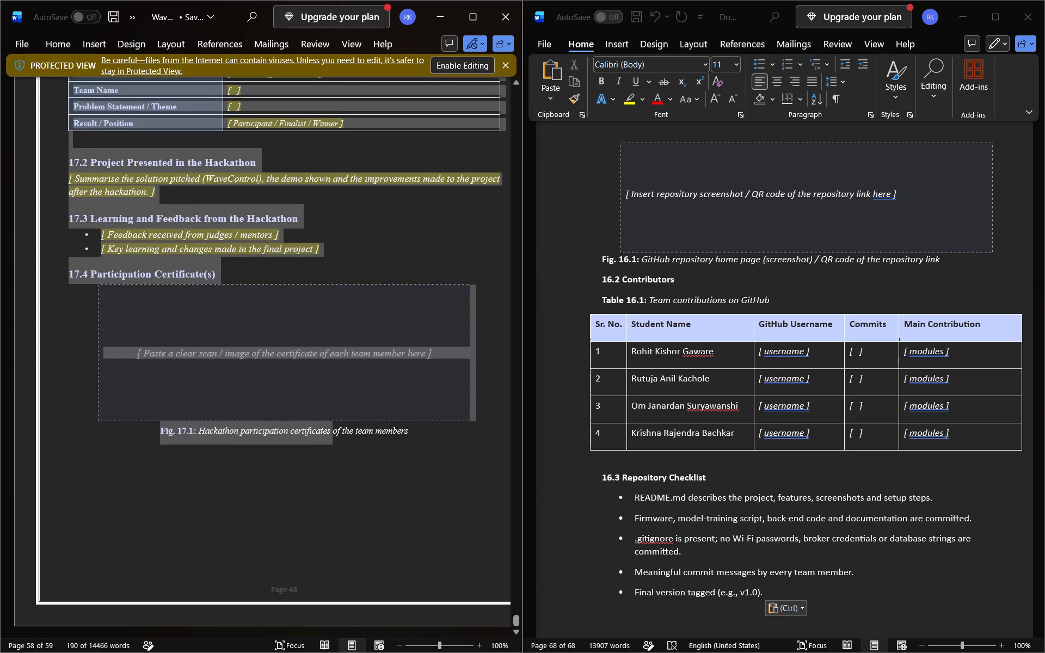
left_click_drag(335, 469, 426, 433)
key("ctrl+c")
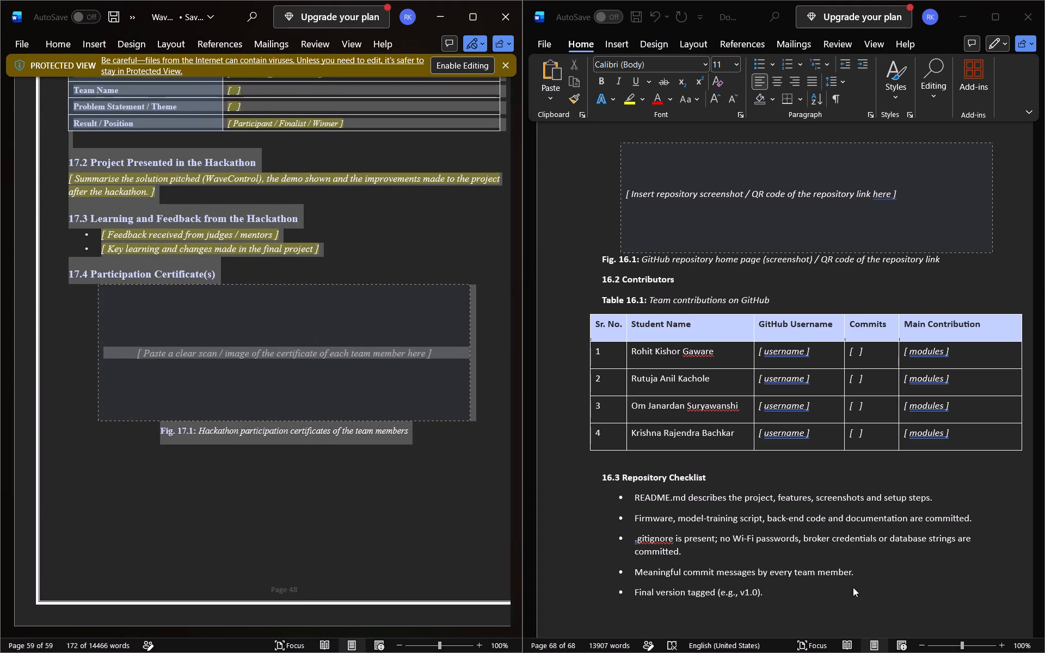
left_click(849, 589)
left_click(849, 589)
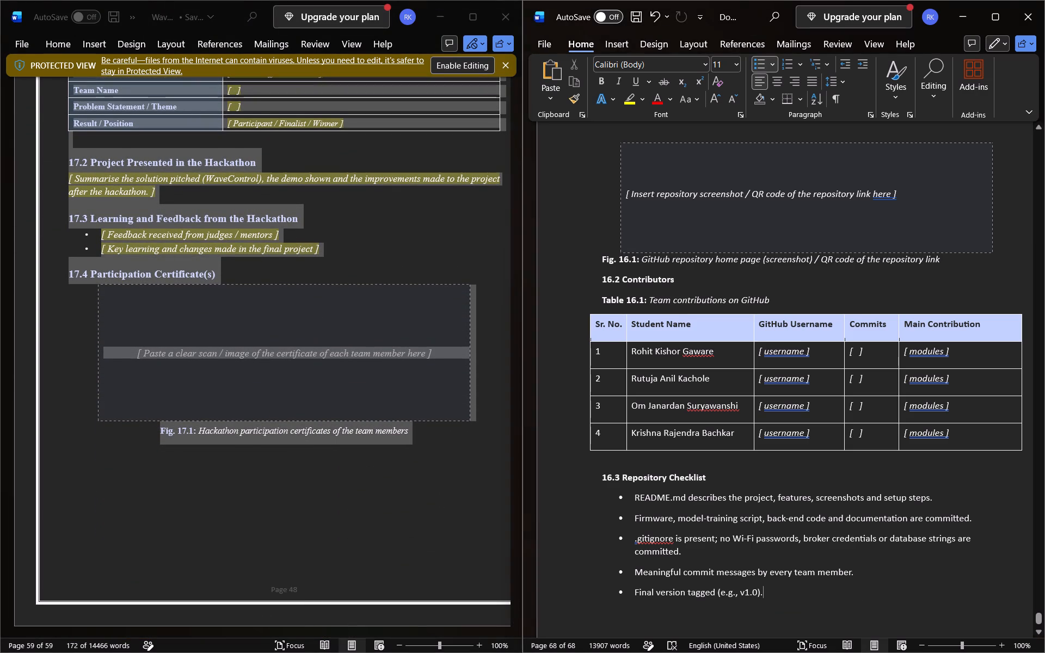
key("Return")
key("Return")
key("Return")
key("Return")
key("ctrl+v")
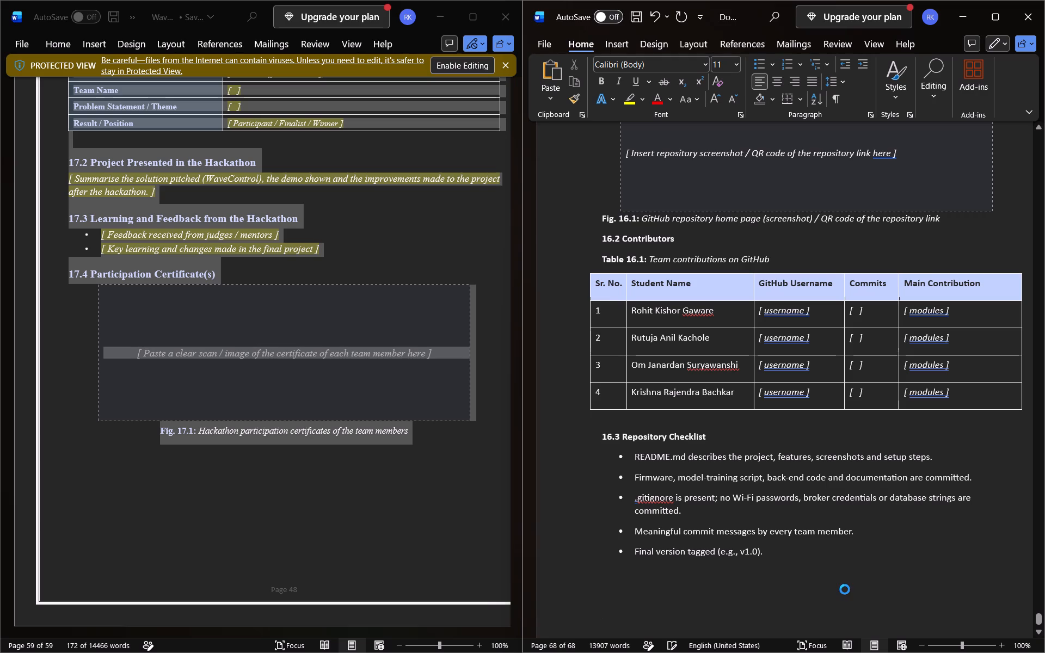
Copy the report's title page, from the college name through the Date of Submission line, and paste it below the Fig. 17.1 caption.
scroll(256, 337, "down", 5)
scroll(256, 337, "up", 16)
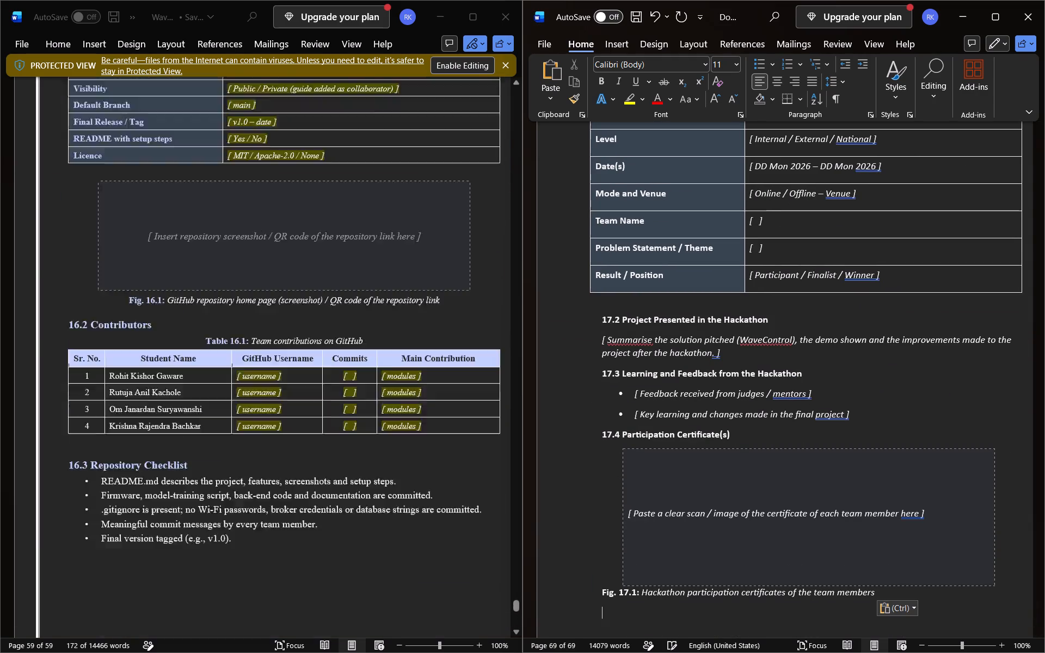
scroll(256, 337, "up", 13)
scroll(256, 337, "up", 16)
scroll(256, 337, "up", 18)
scroll(256, 337, "up", 16)
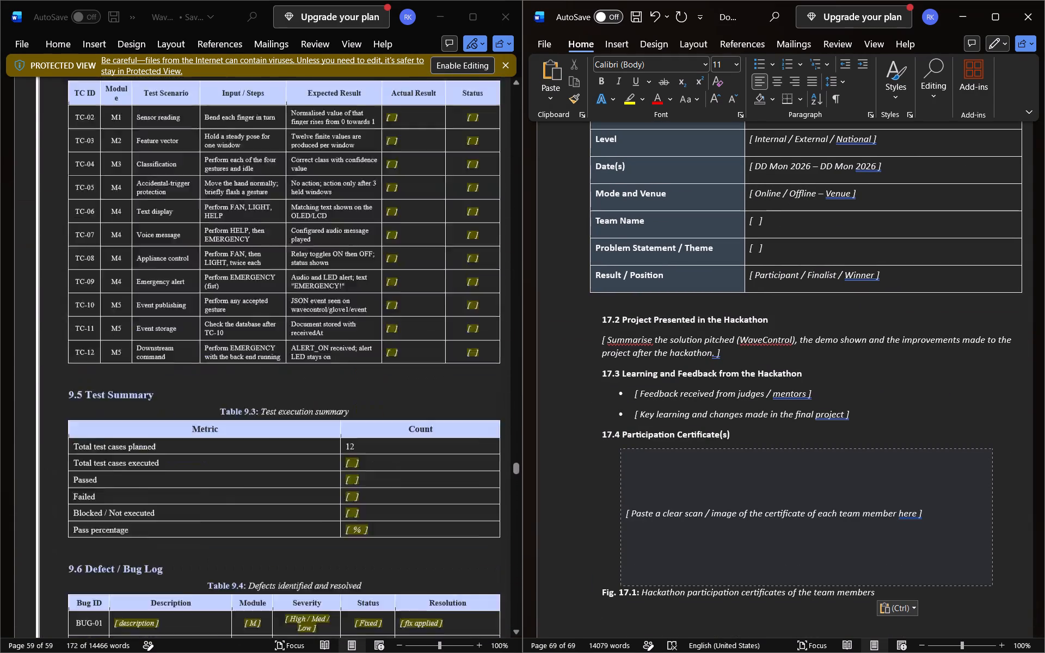
scroll(256, 337, "up", 18)
scroll(256, 337, "up", 15)
scroll(256, 337, "up", 16)
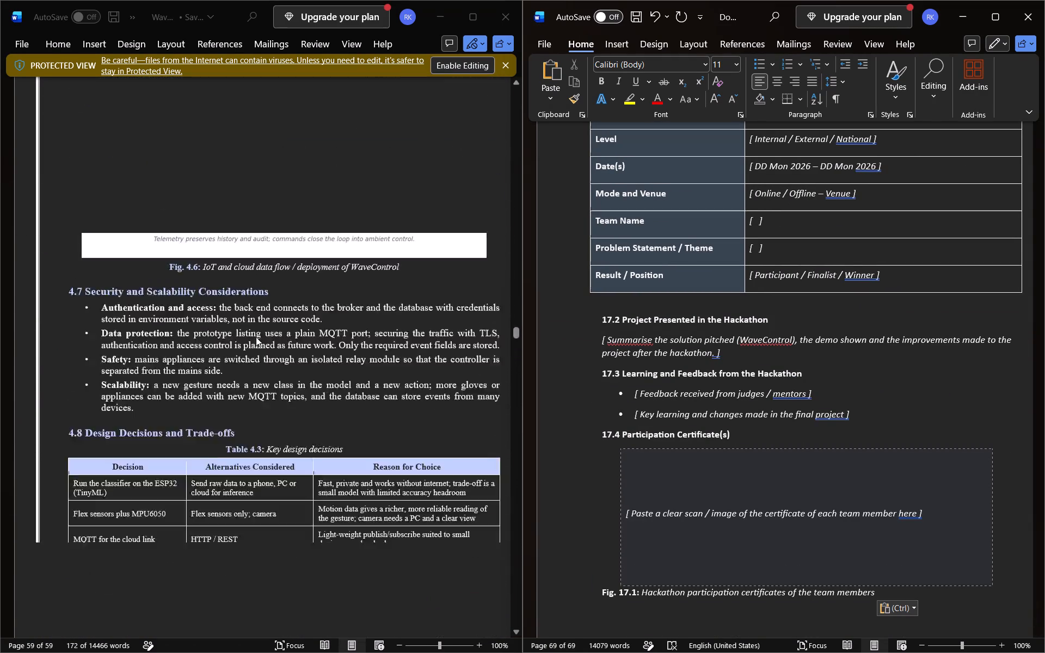
scroll(256, 337, "up", 17)
scroll(256, 337, "up", 14)
scroll(256, 337, "up", 19)
scroll(256, 337, "up", 16)
scroll(256, 337, "up", 7)
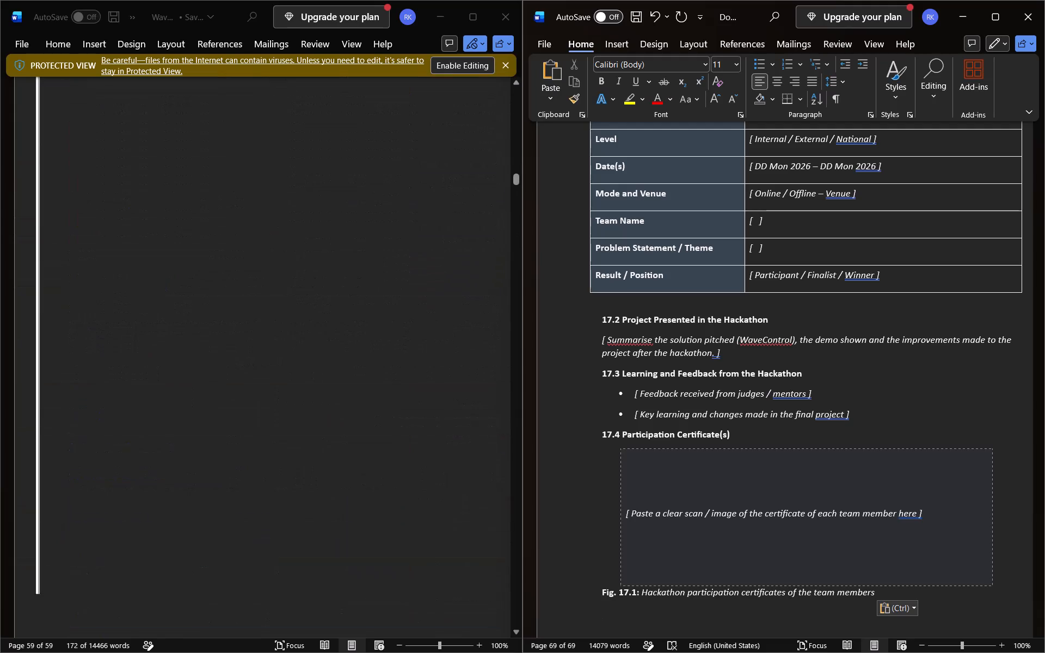
scroll(256, 337, "up", 10)
scroll(256, 337, "up", 17)
scroll(256, 337, "up", 20)
scroll(256, 337, "up", 17)
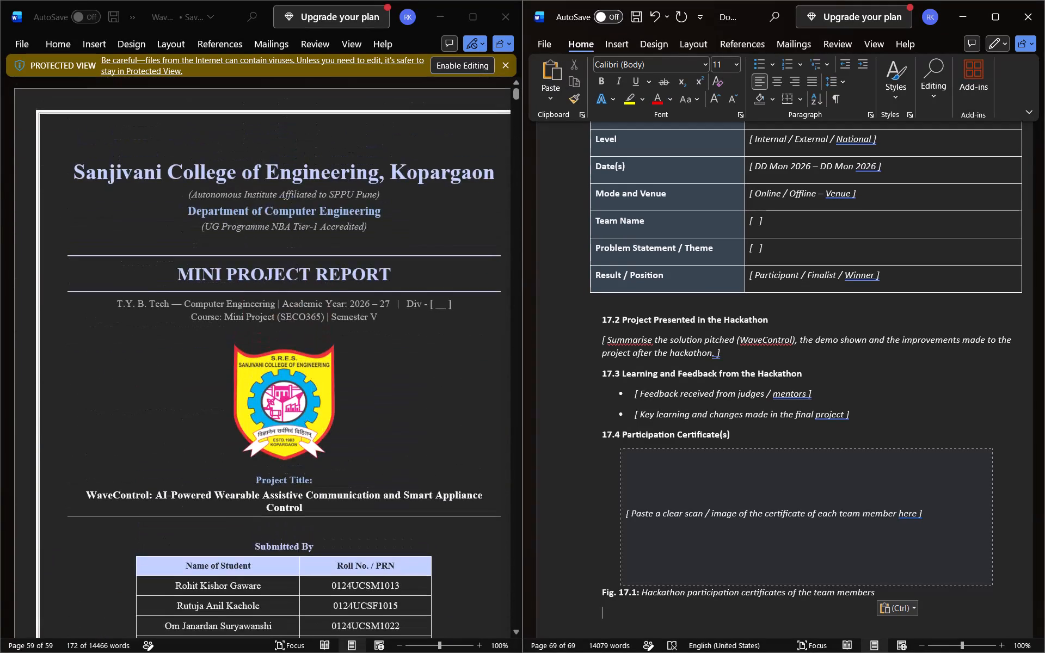
scroll(256, 337, "up", 3)
left_click(72, 168)
left_click_drag(72, 168, 263, 652)
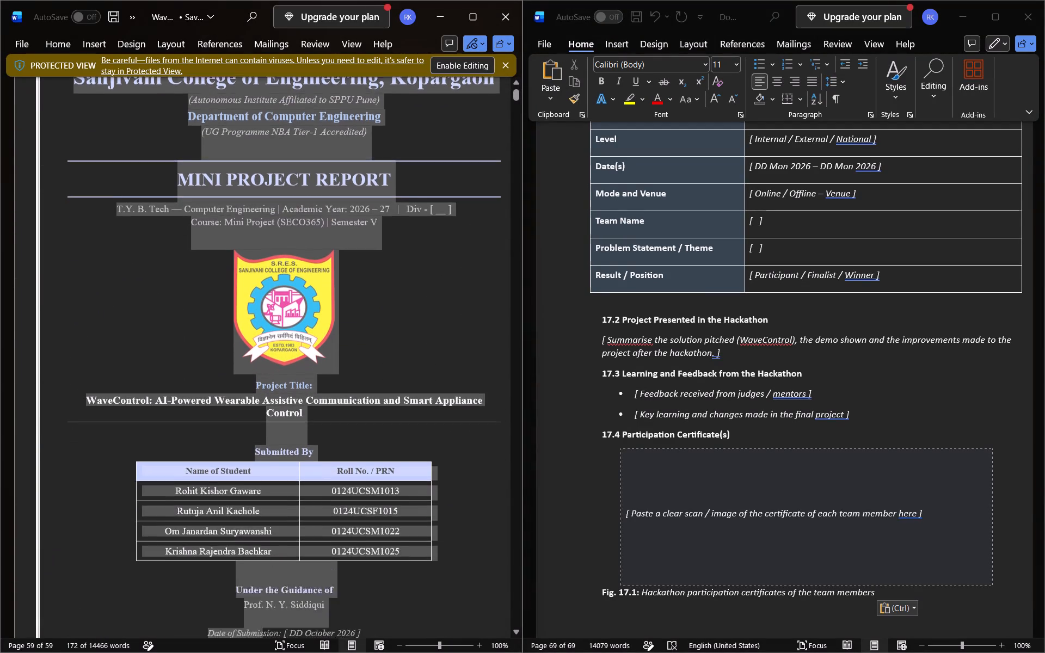
left_click_drag(263, 652, 374, 246)
key("ctrl+c")
scroll(757, 370, "down", 11)
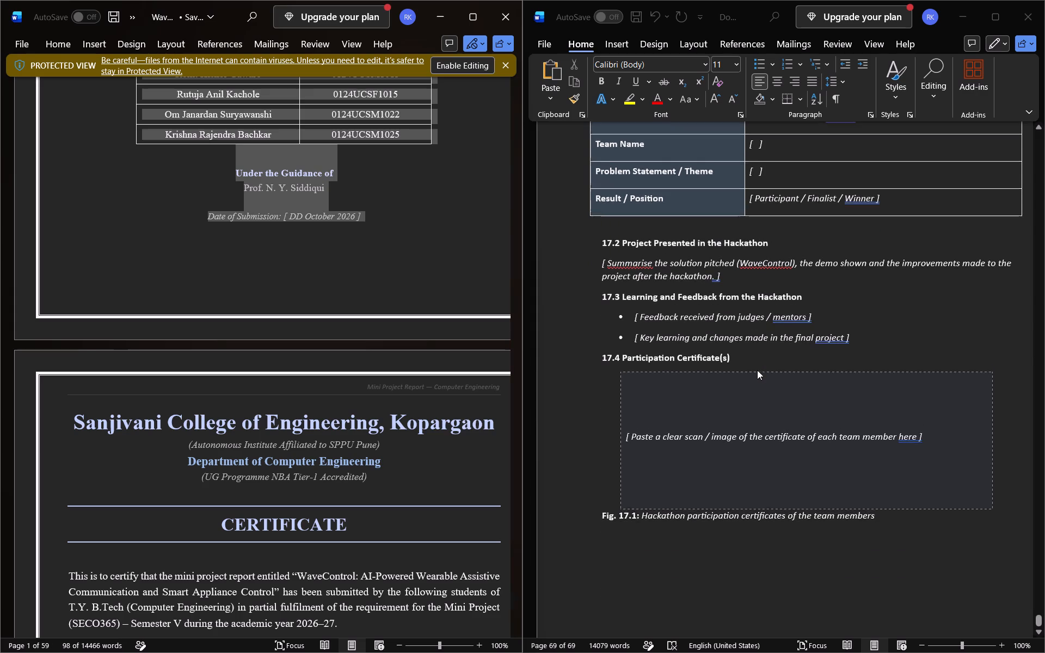
left_click(937, 481)
key("ctrl+v")
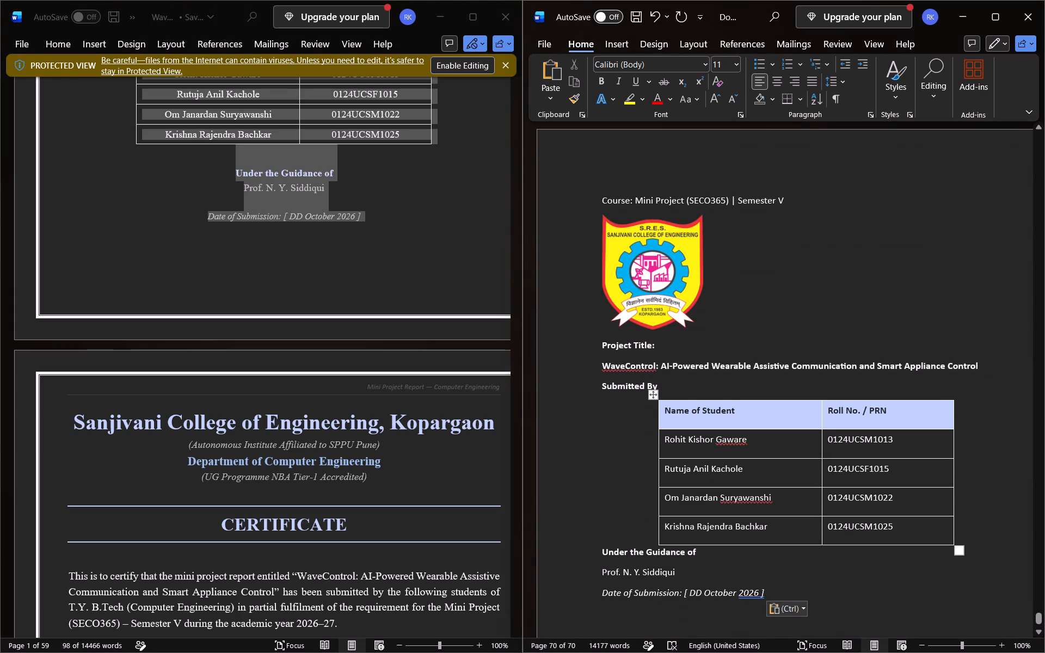
Copy the certificate page, from the college name through the DECLARATION heading, and paste it below the Date of Submission line.
left_click(76, 419)
left_click_drag(76, 419, 253, 652)
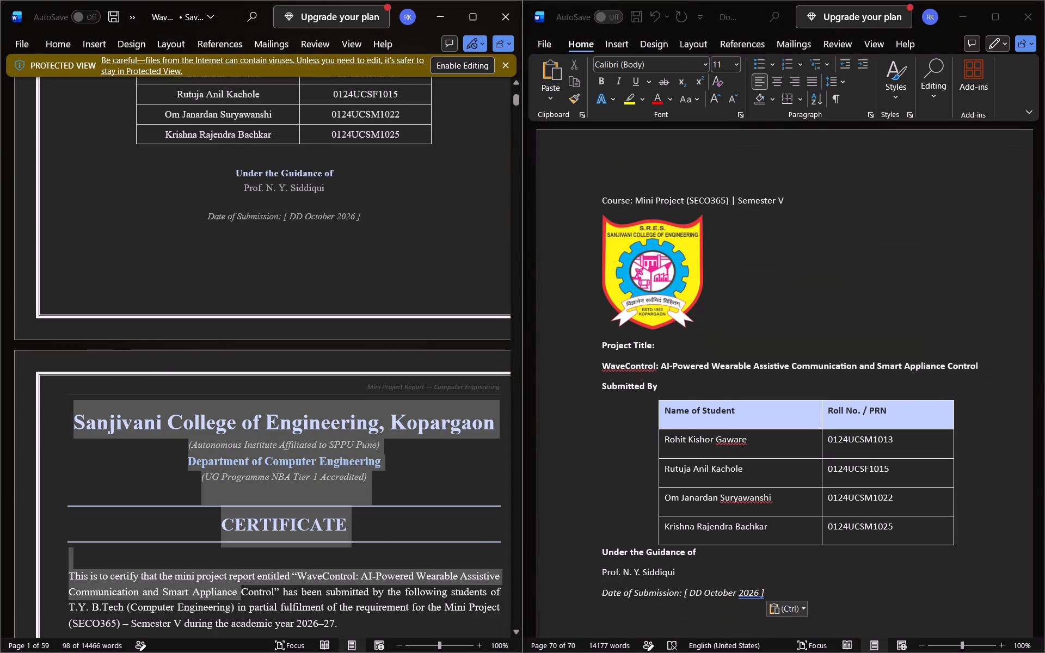
left_click_drag(253, 652, 303, 603)
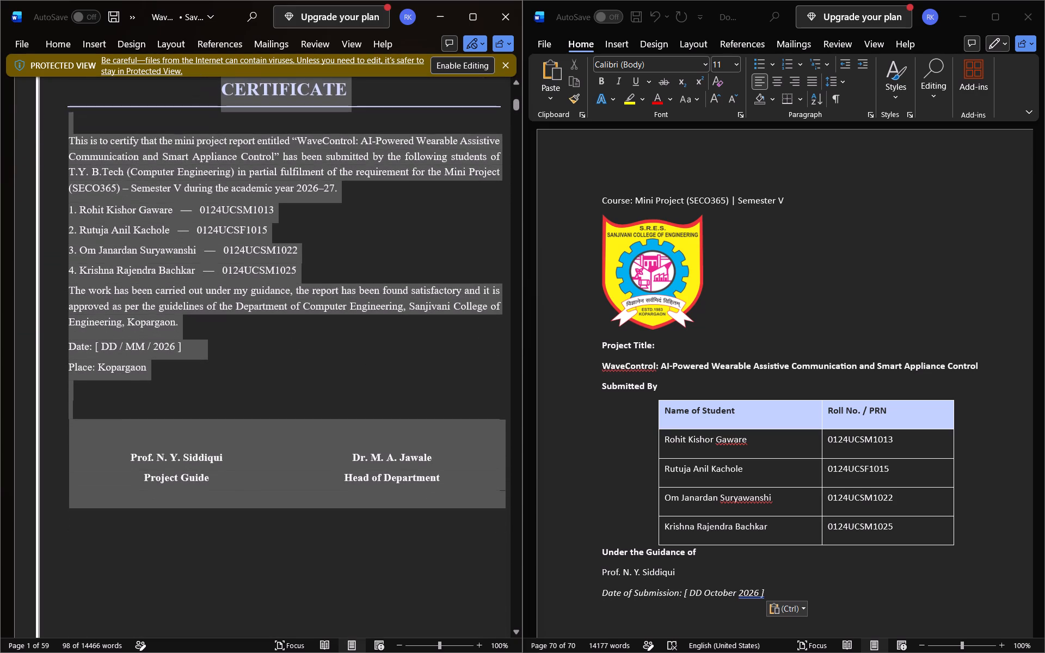
left_click_drag(303, 603, 334, 643)
key("ctrl+c")
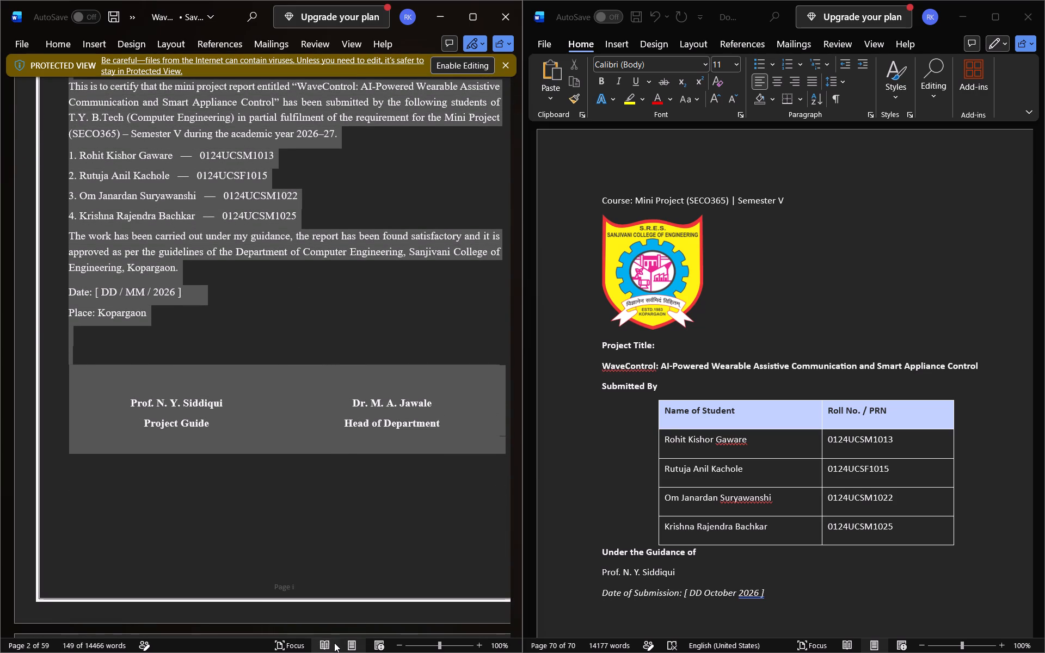
left_click(883, 607)
left_click(883, 607)
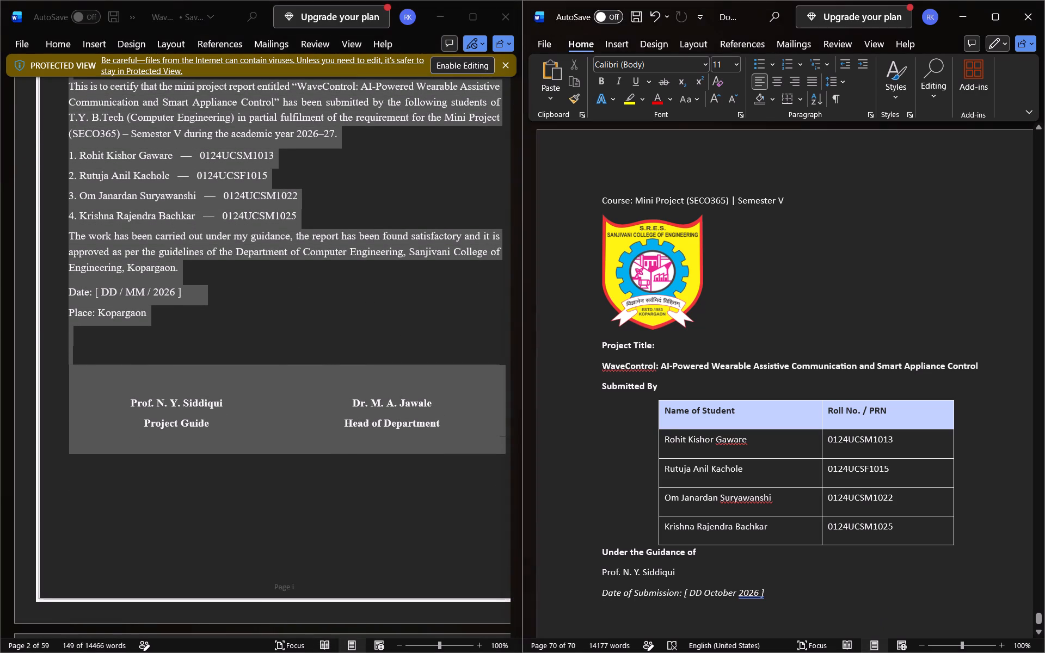
key("ctrl+v")
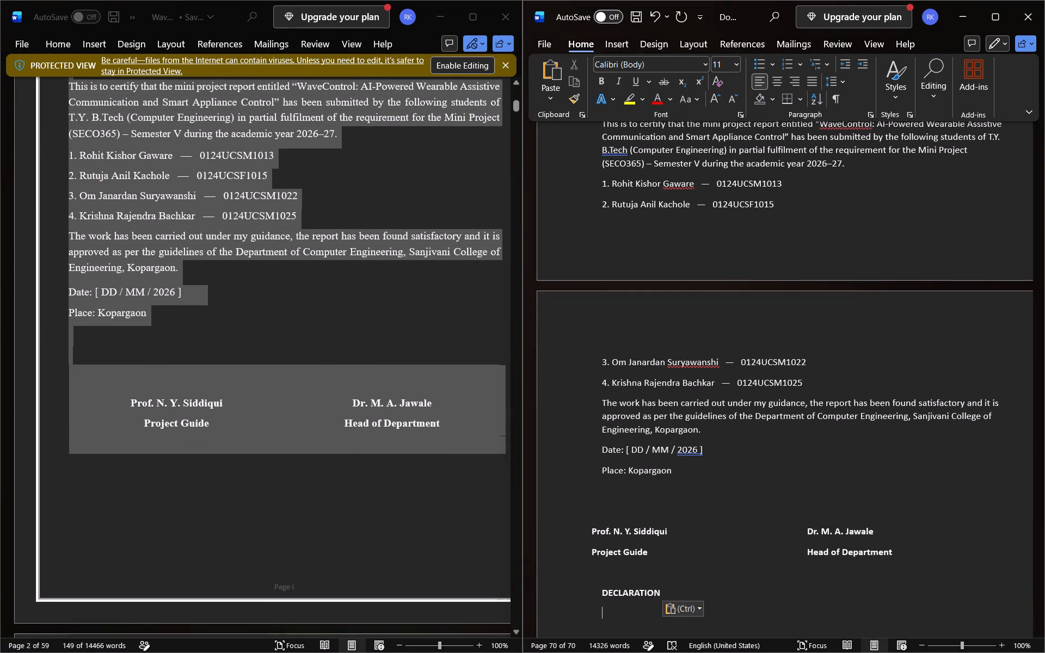
Copy the declaration body, from "We hereby declare" through Place: Kopargaon, and paste it four lines down under Head of Department in the signature block.
scroll(247, 390, "down", 5)
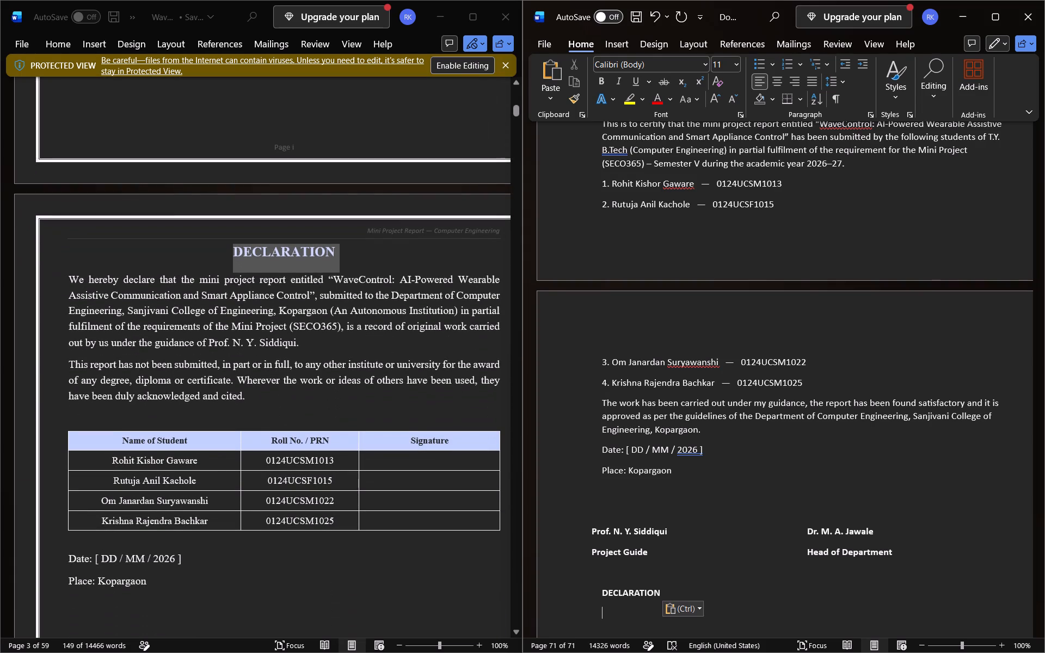
left_click(73, 276)
left_click_drag(73, 276, 101, 287)
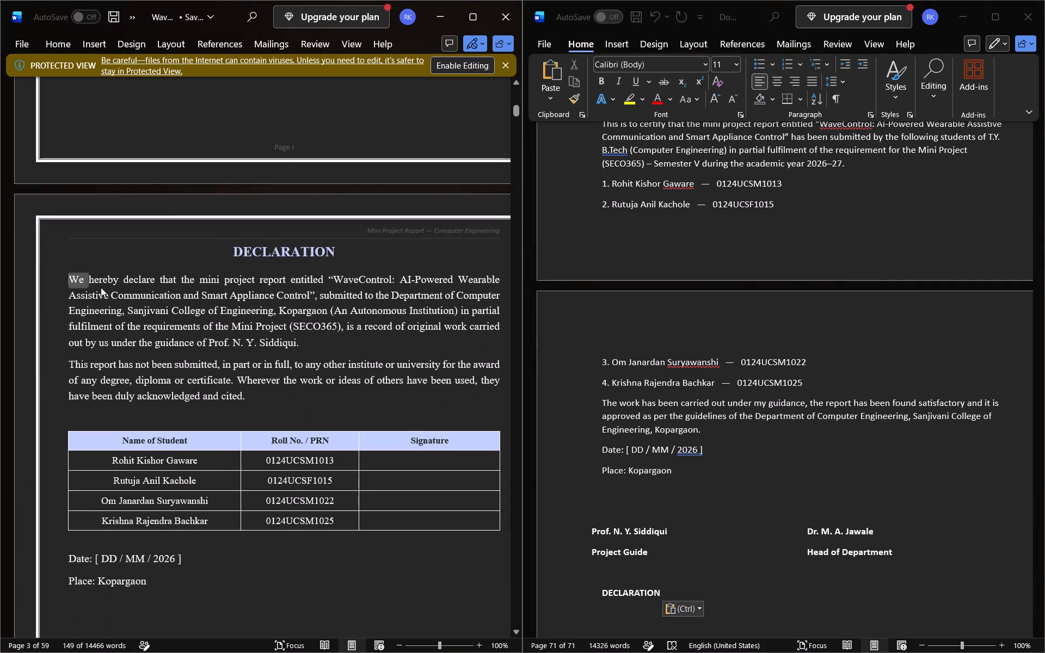
left_click_drag(101, 287, 316, 608)
key("ctrl+c")
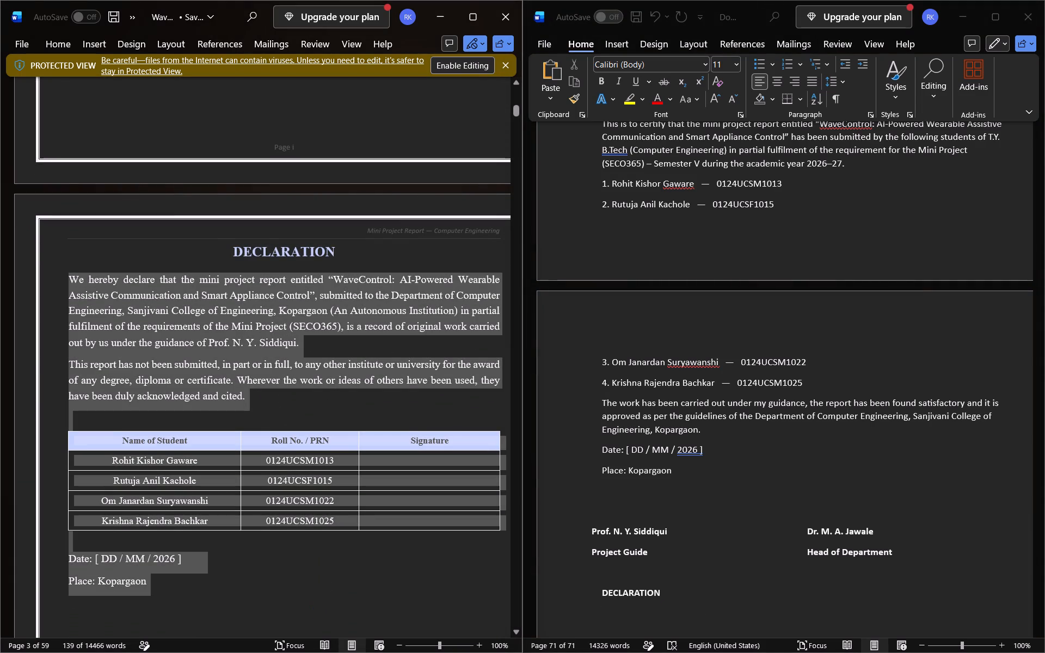
left_click(947, 580)
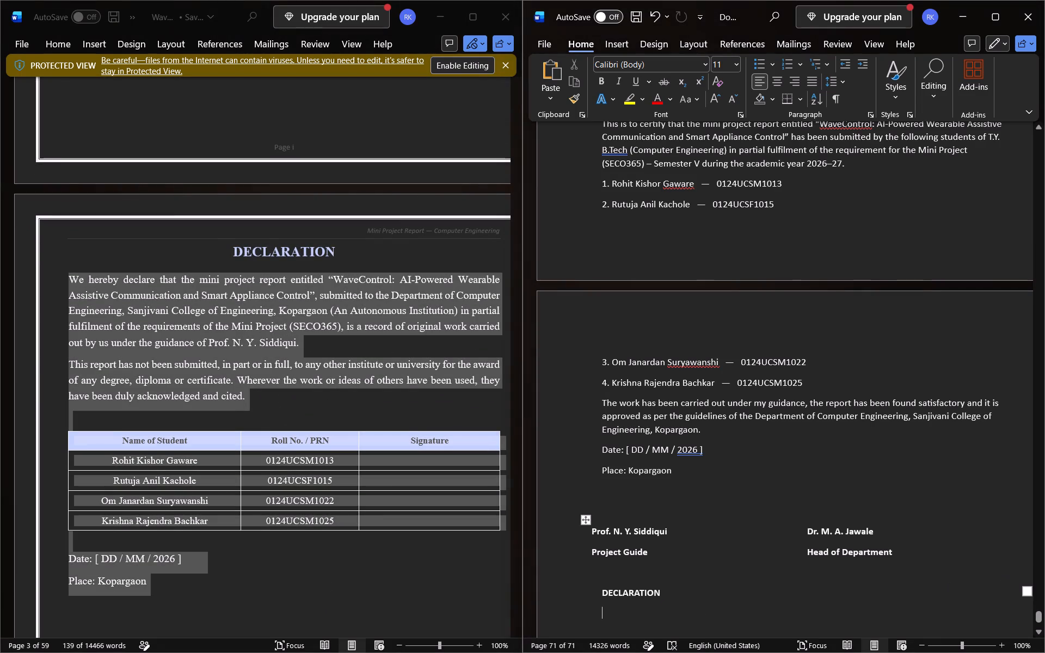
left_click(947, 580)
key("Return")
key("Return")
key("Return")
key("Return")
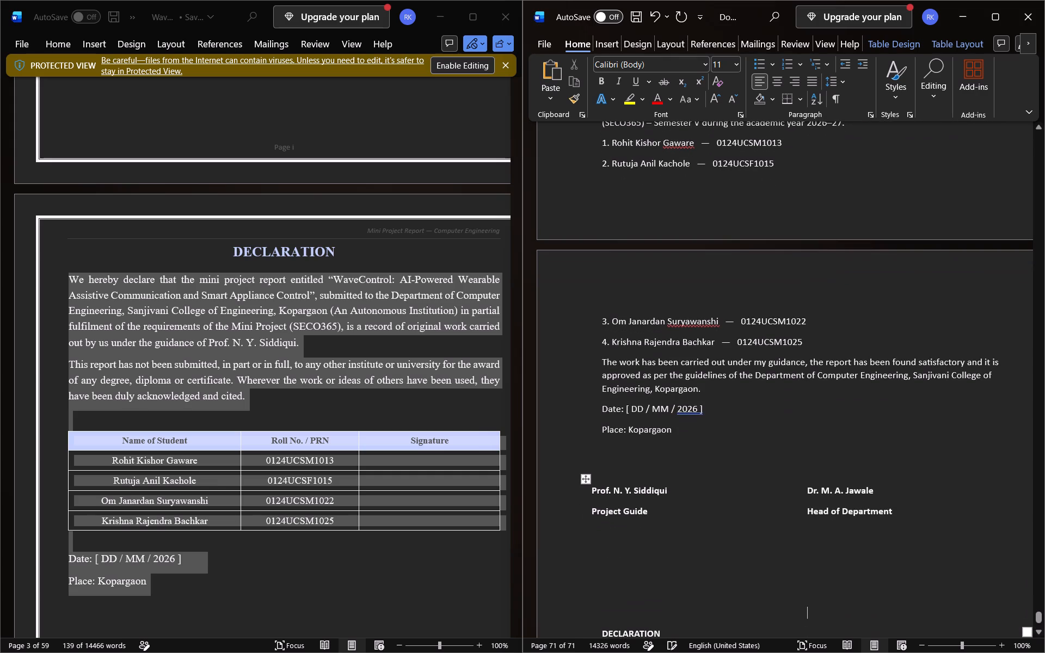
key("ctrl+v")
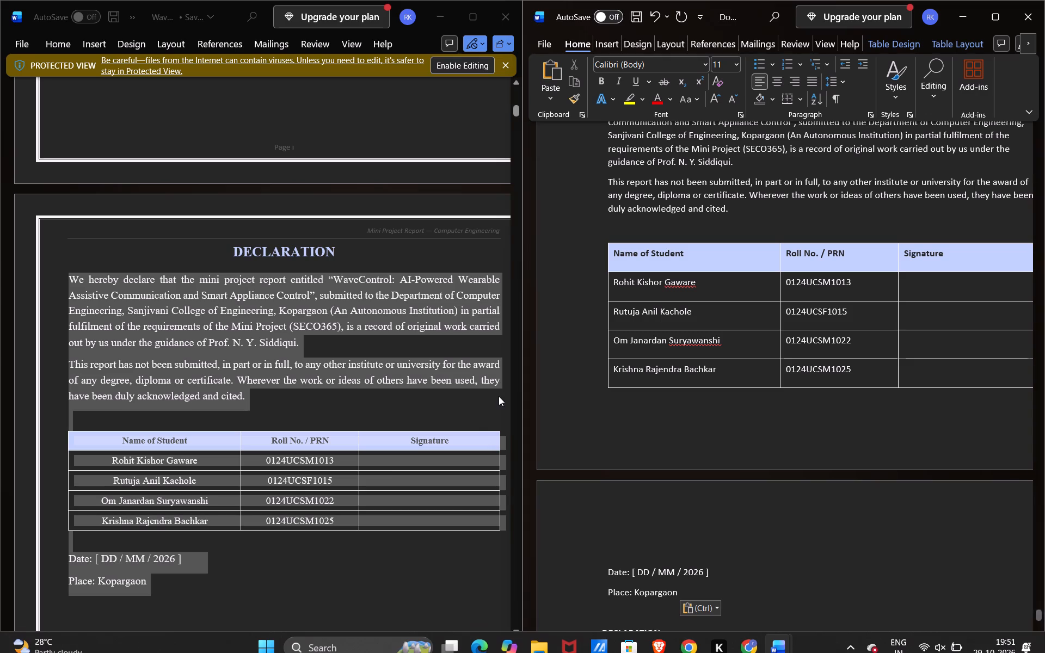
Copy the ACKNOWLEDGEMENT heading and paste it directly below the declaration's Place: Kopargaon line.
scroll(328, 387, "down", 2)
left_click(328, 387)
scroll(328, 387, "down", 2)
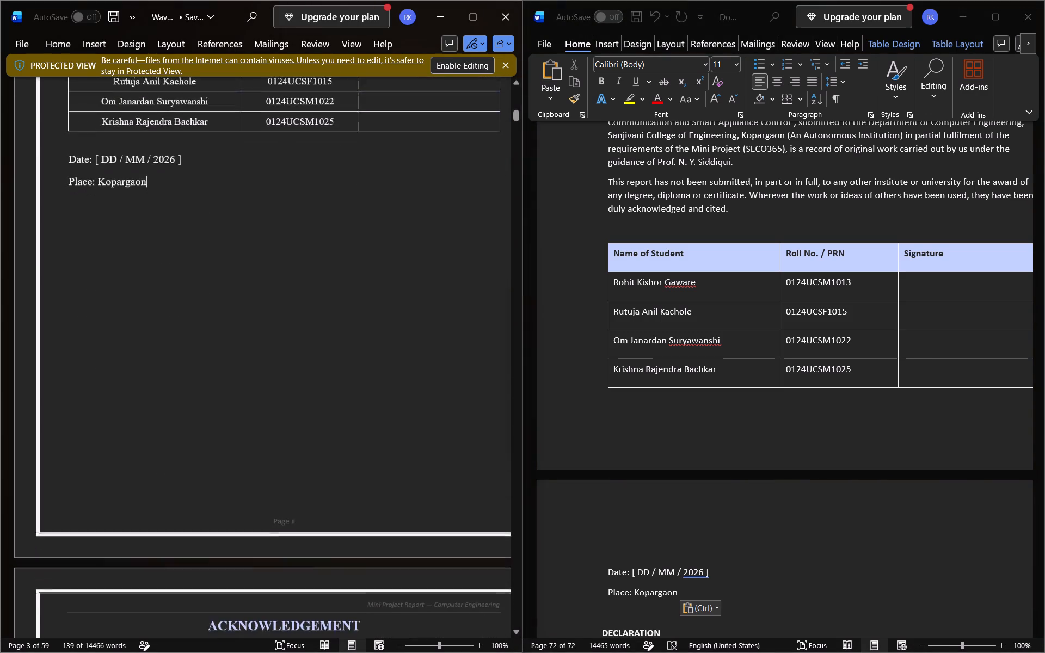
scroll(328, 387, "down", 2)
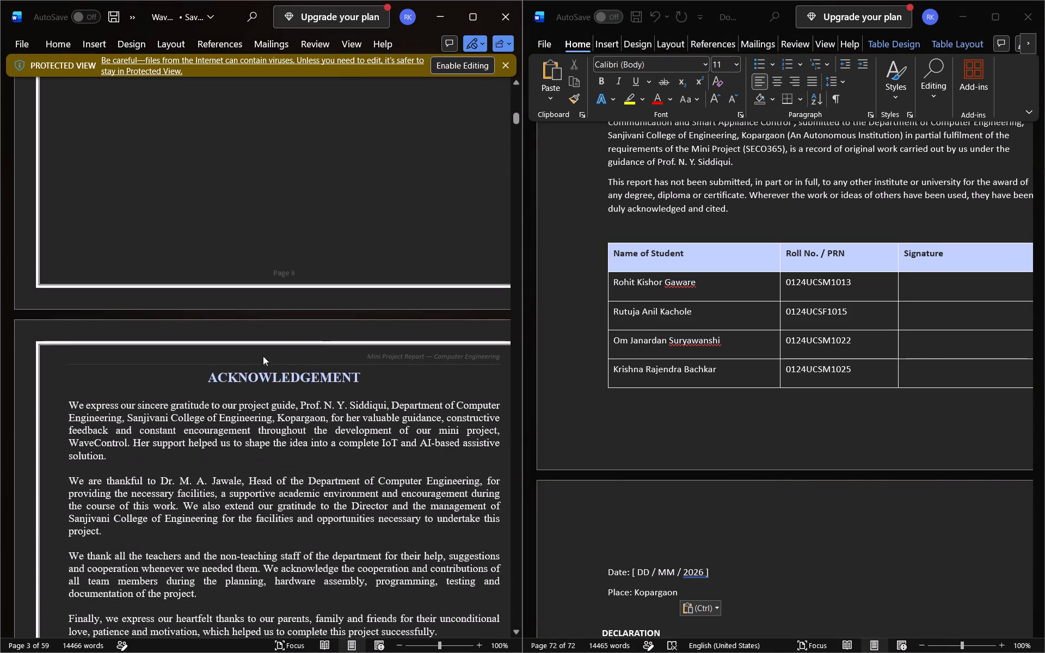
left_click(211, 380)
left_click_drag(211, 380, 369, 379)
left_click_drag(369, 379, 245, 378)
key("ctrl+c")
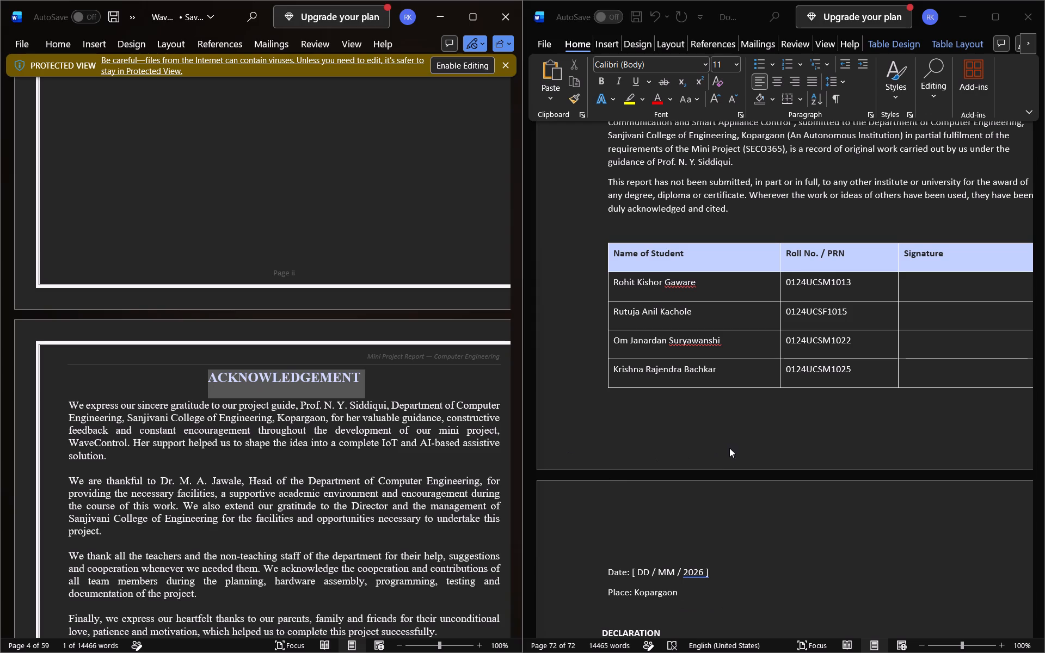
left_click(737, 434)
key("ctrl+v")
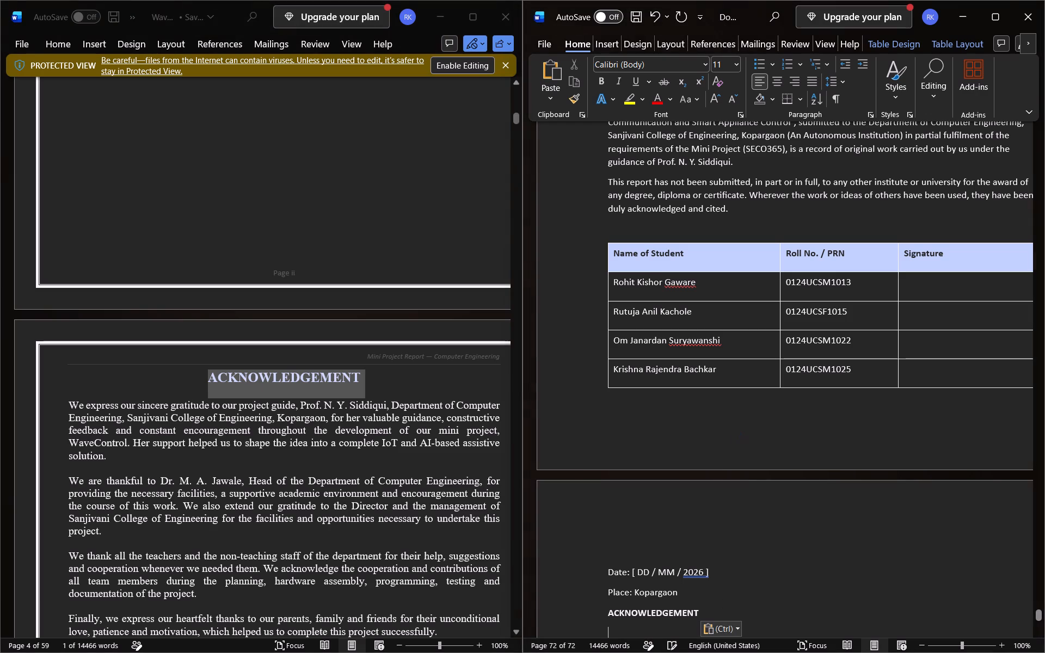
Paste the ACKNOWLEDGEMENT heading again, a few lines below the DECLARATION heading.
left_click(671, 449)
scroll(671, 449, "down", 2)
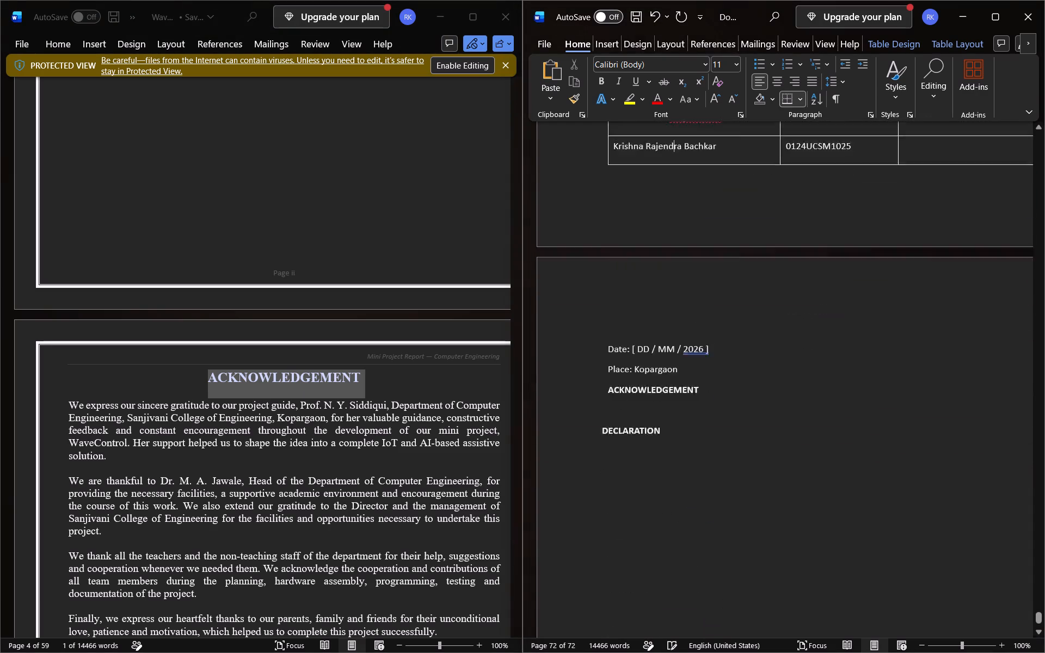
scroll(671, 449, "down", 1)
left_click(670, 445)
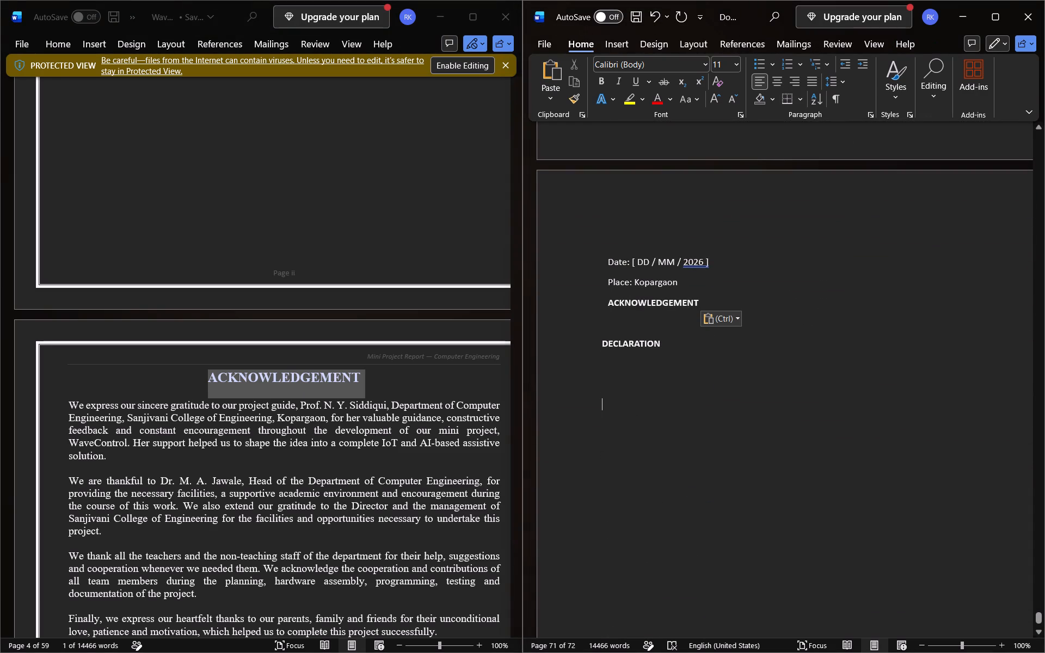
key("ctrl+v")
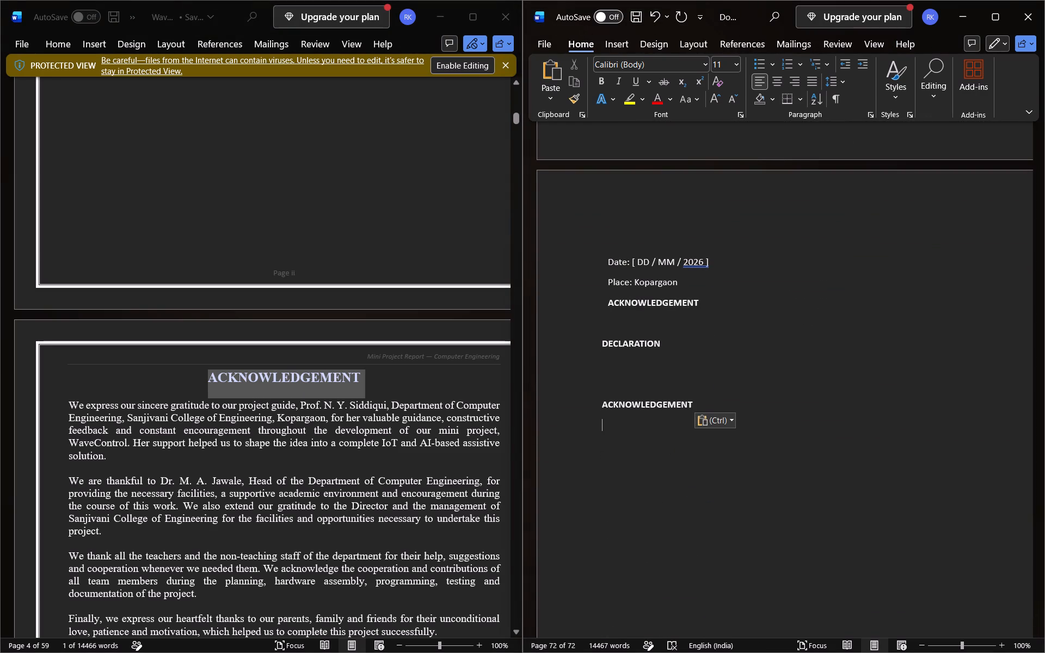
Copy the first acknowledgement paragraph, "We express our sincere gratitude", and paste it under the lower ACKNOWLEDGEMENT heading.
left_click(75, 405)
left_click_drag(75, 405, 124, 454)
key("ctrl+c")
left_click(606, 429)
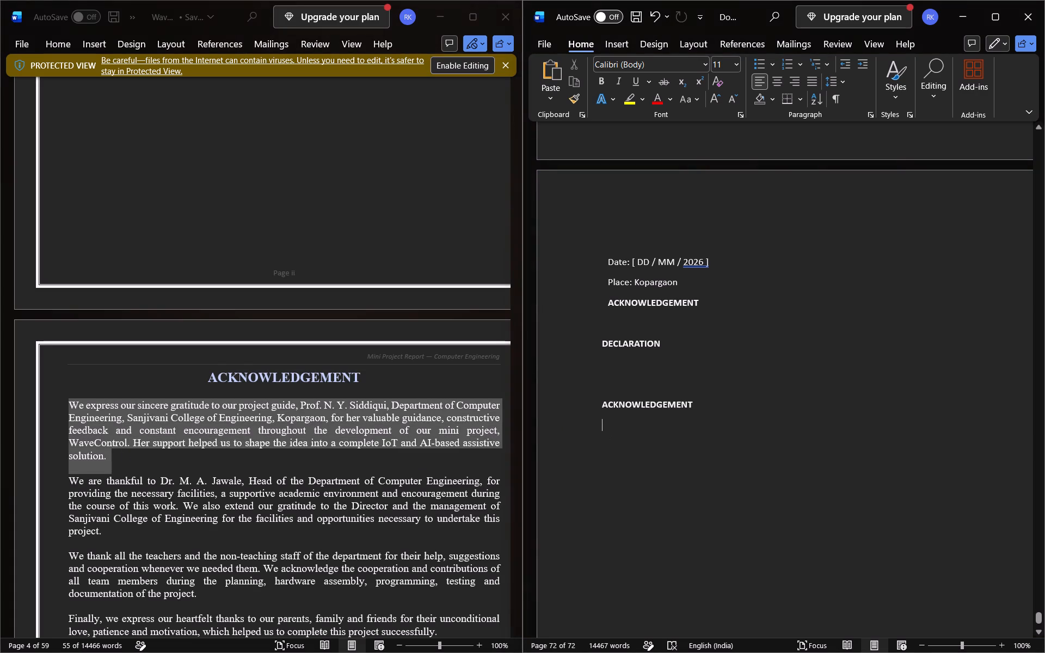
key("ctrl+v")
Copy the second acknowledgement paragraph, beginning "We are thankful", and paste it after three added blank lines below the first paragraph.
scroll(226, 418, "down", 1)
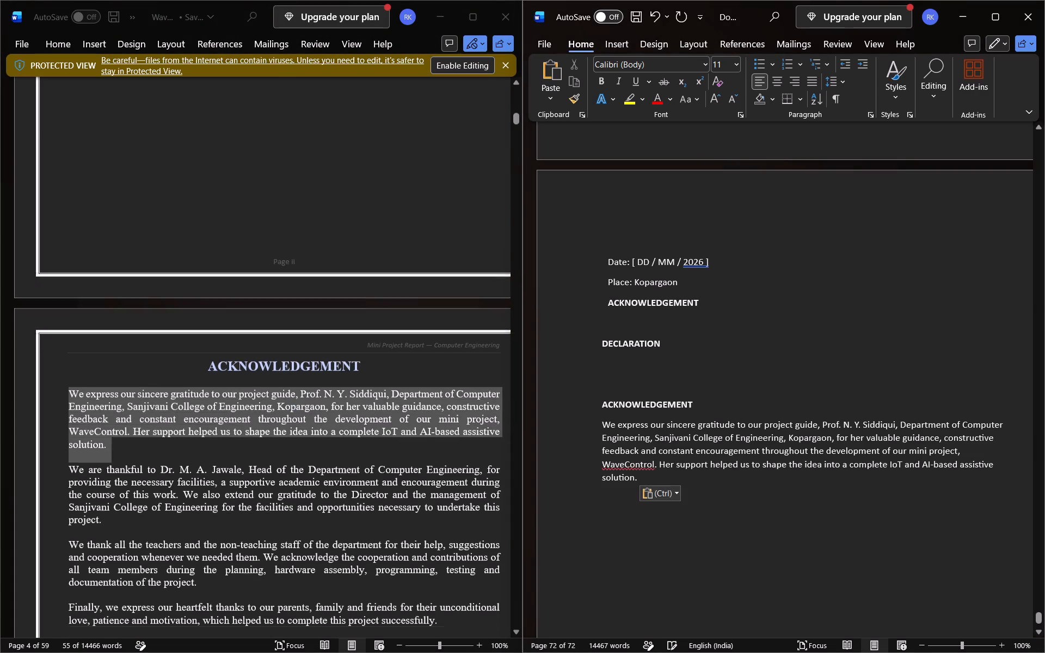
scroll(226, 418, "down", 1)
left_click(67, 366)
left_click_drag(67, 366, 88, 379)
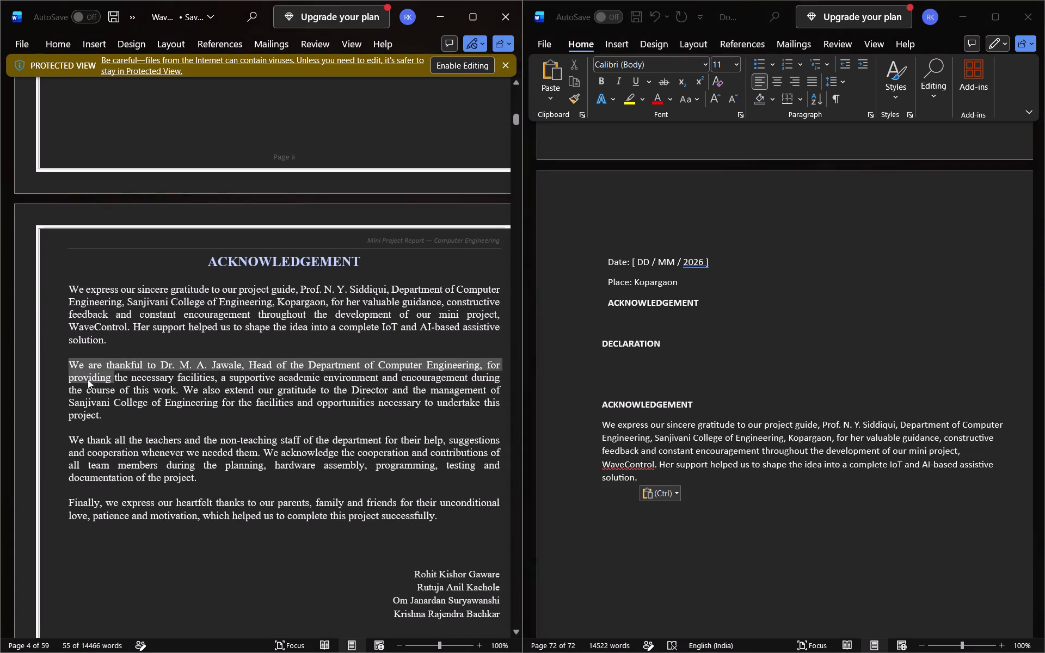
left_click_drag(88, 379, 97, 415)
key("ctrl+x")
key("ctrl+c")
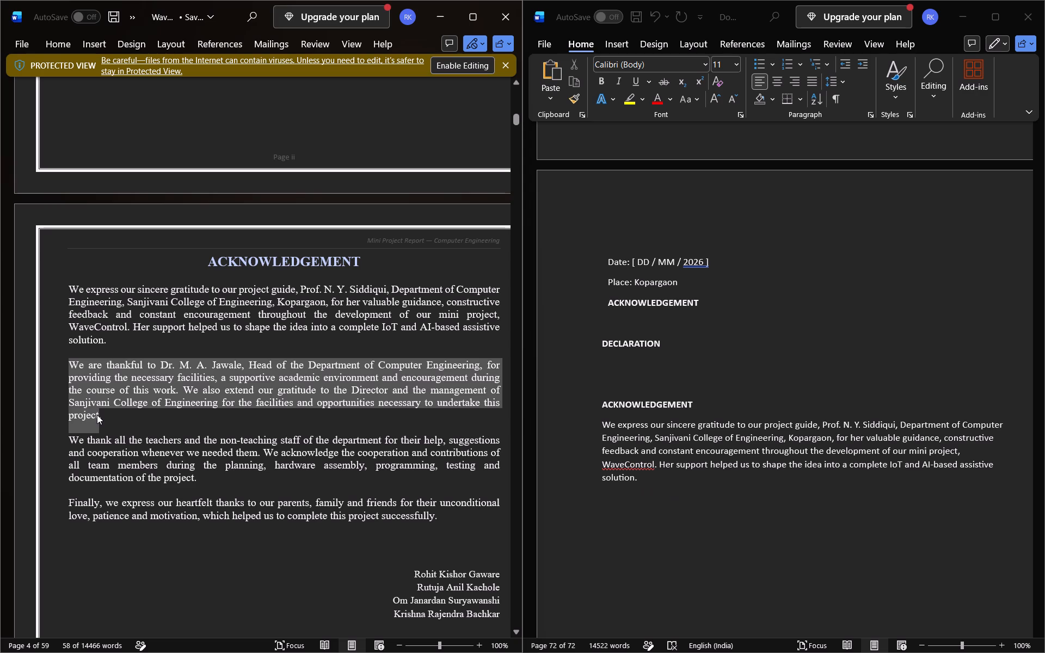
left_click(702, 471)
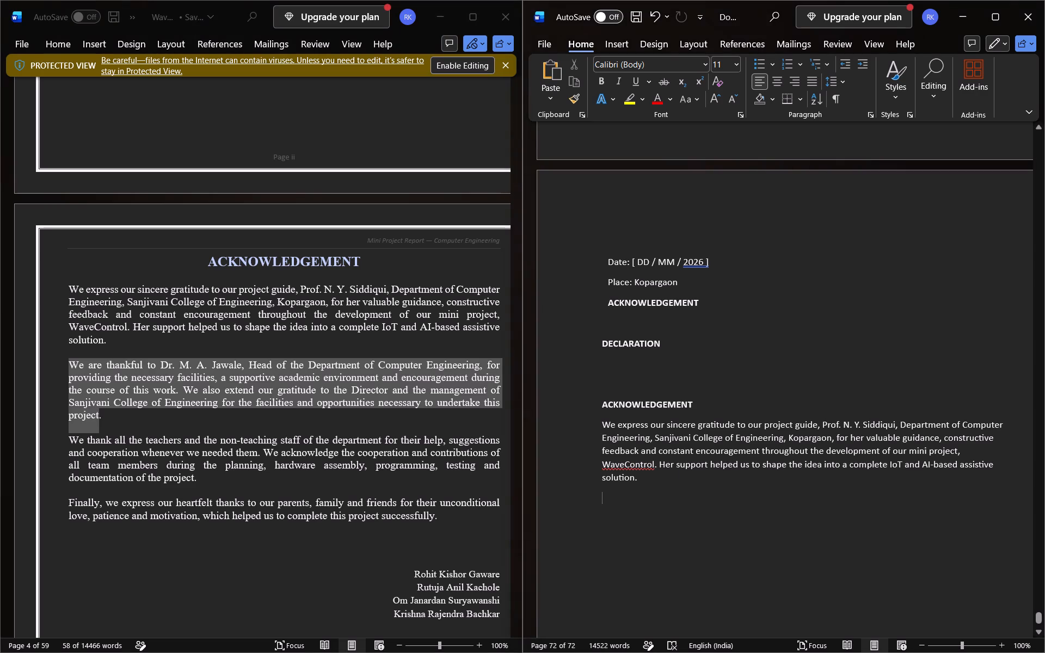
key("Return")
key("Return")
key("Return")
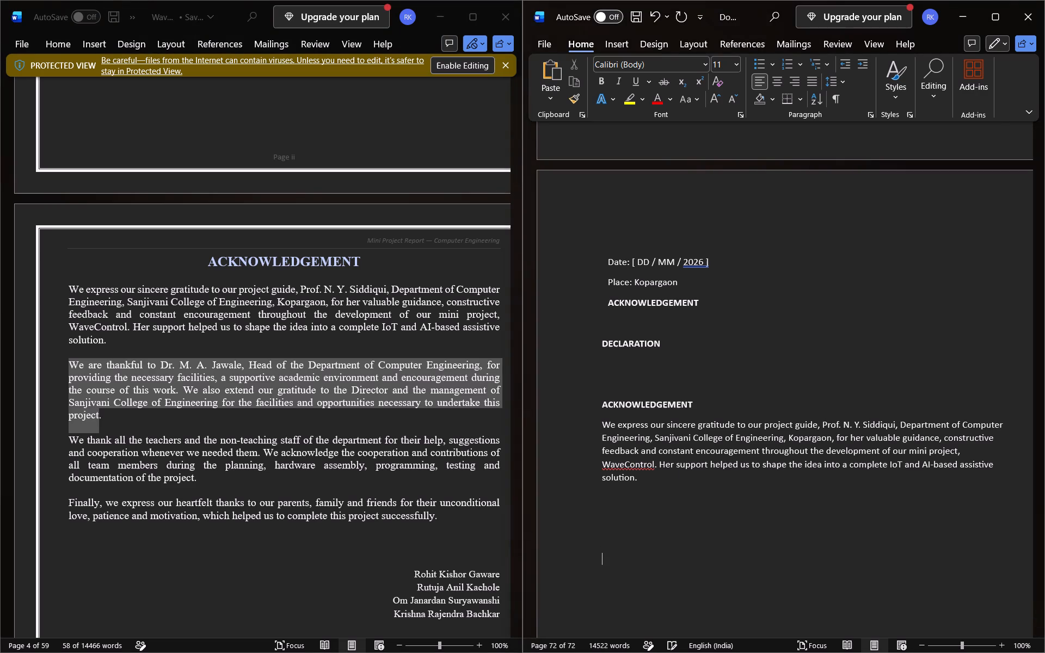
key("ctrl+v")
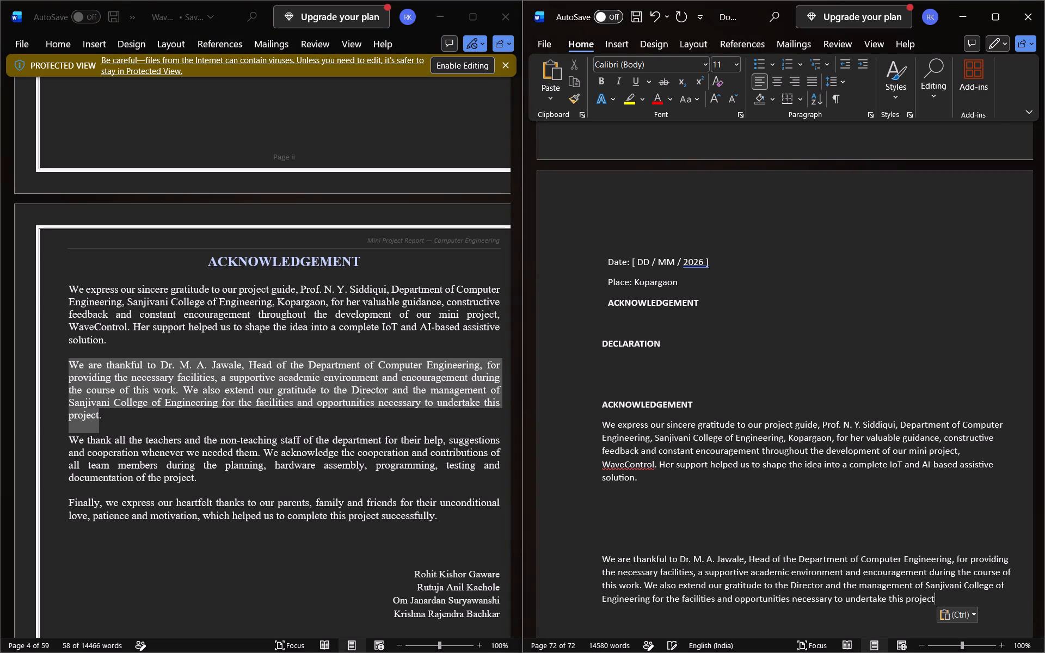
Copy the third acknowledgement paragraph, "We thank all the teachers", and paste it on a new line below the second paragraph.
scroll(702, 471, "down", 2)
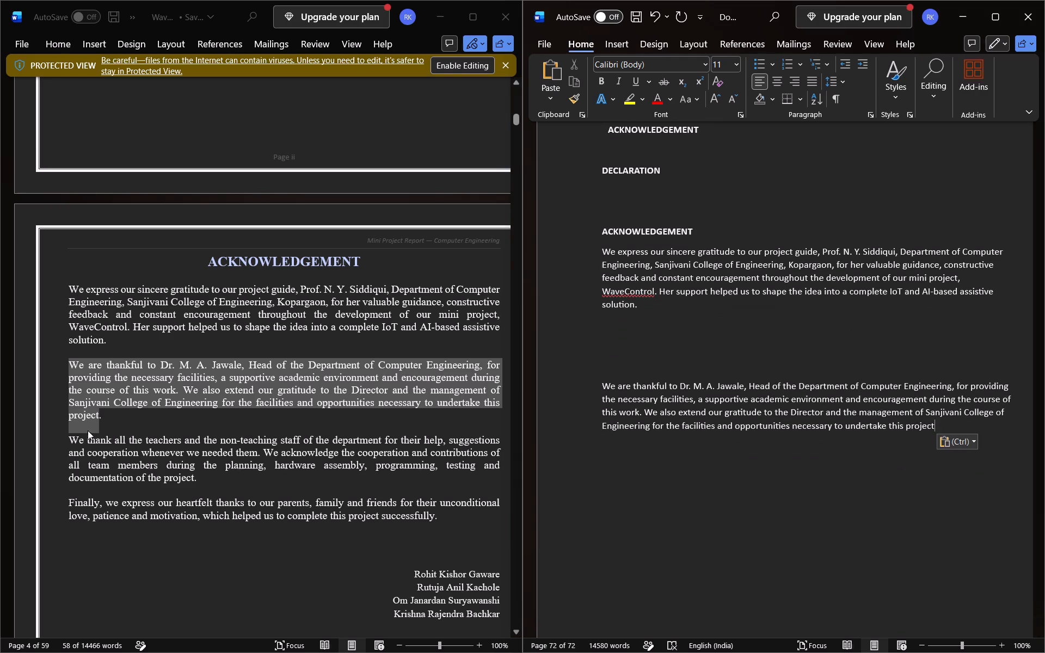
left_click_drag(71, 437, 225, 489)
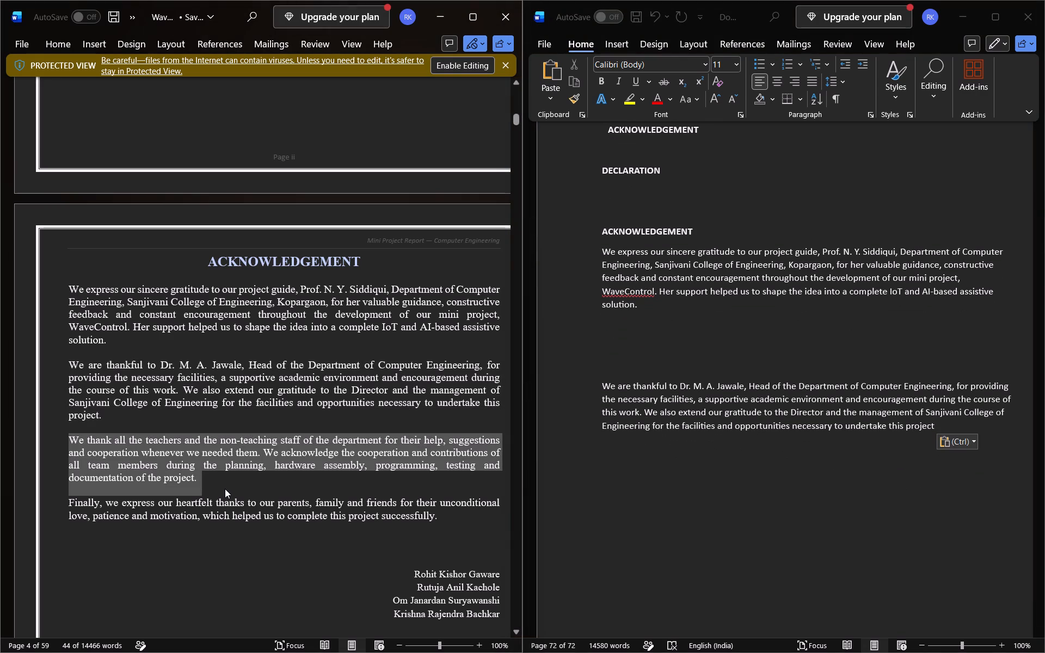
key("ctrl+c")
left_click(617, 485)
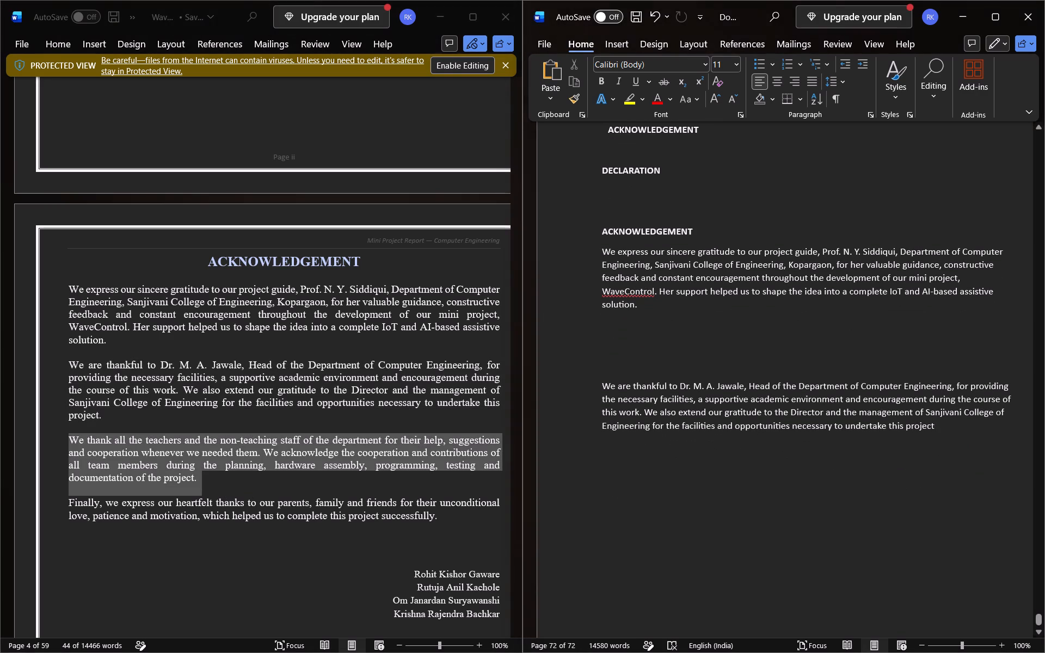
key("Return")
key("Return")
key("ctrl+v")
Copy the closing acknowledgement paragraph, "Finally, we express our heartfelt thanks", and paste it a few lines below the third paragraph.
left_click(70, 503)
left_click_drag(70, 503, 259, 537)
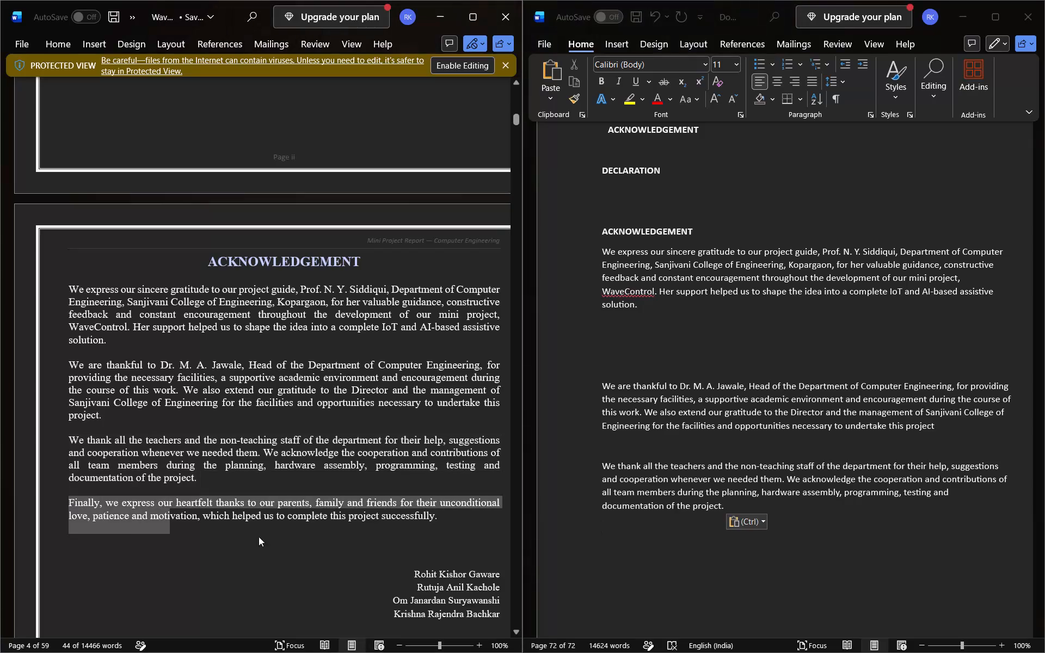
left_click_drag(259, 537, 334, 560)
key("ctrl+c")
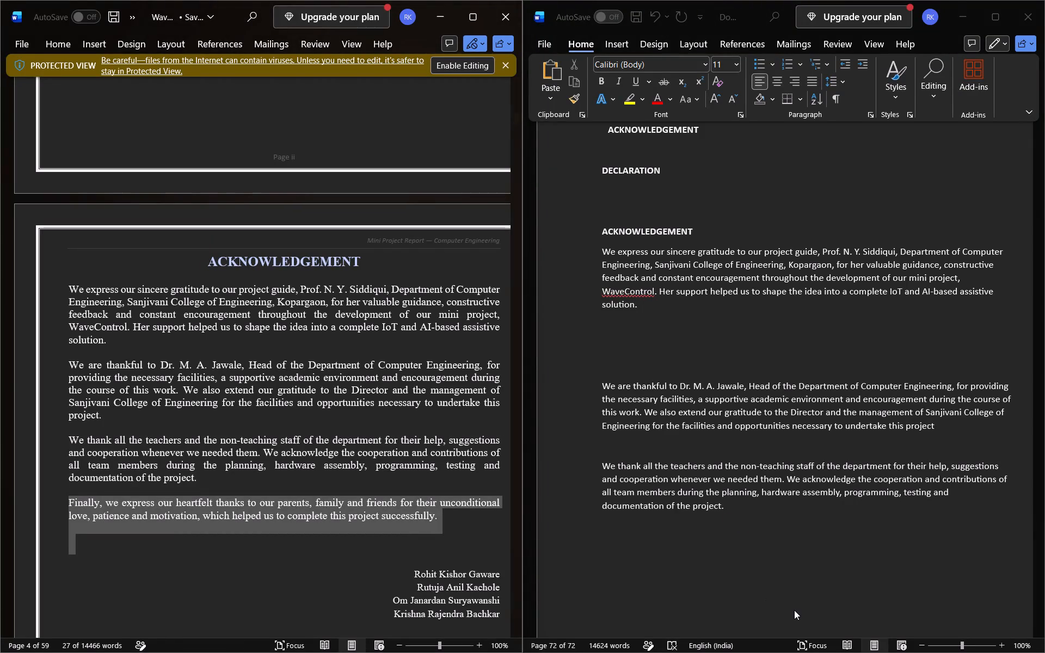
left_click(794, 610)
key("Return")
key("Return")
key("ctrl+v")
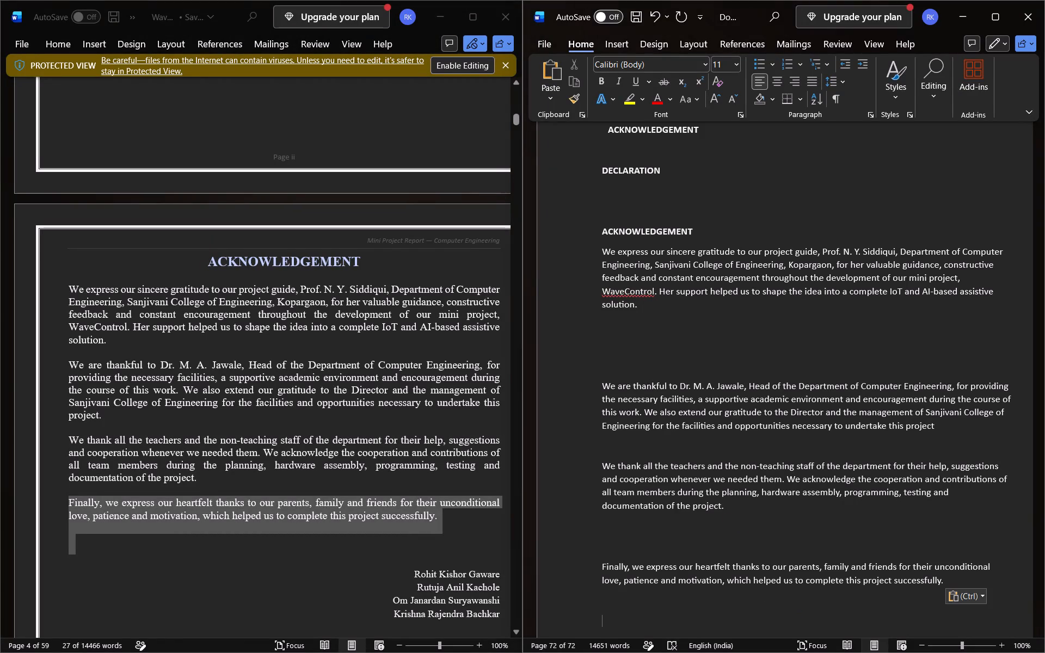
Copy the four team member names under the acknowledgement and paste them after two added blank lines below the closing paragraph.
scroll(253, 408, "down", 4)
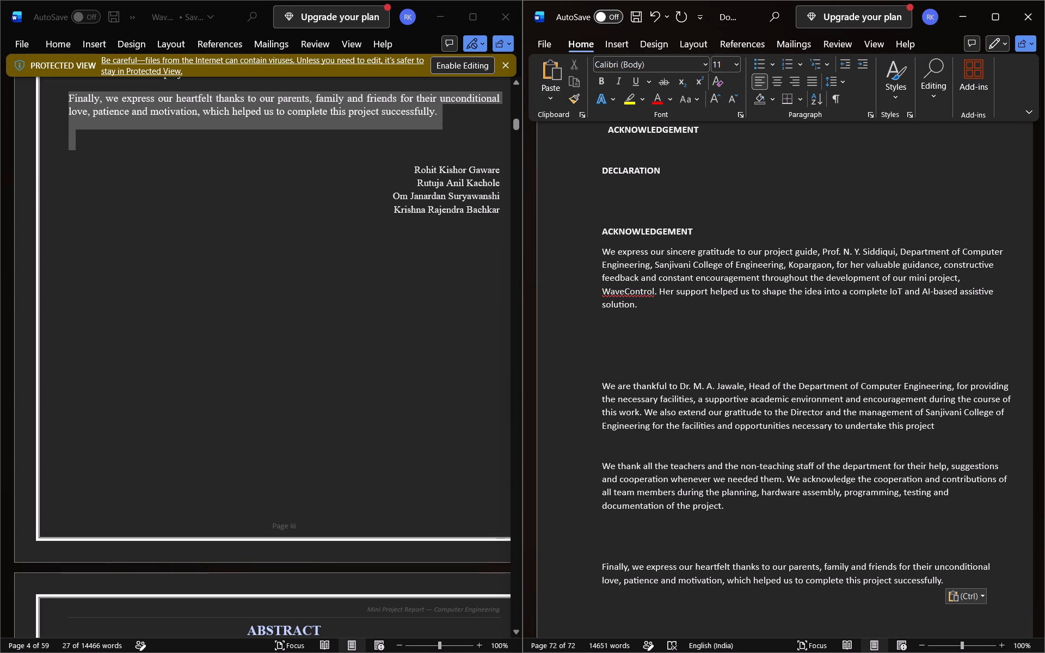
left_click_drag(415, 171, 489, 217)
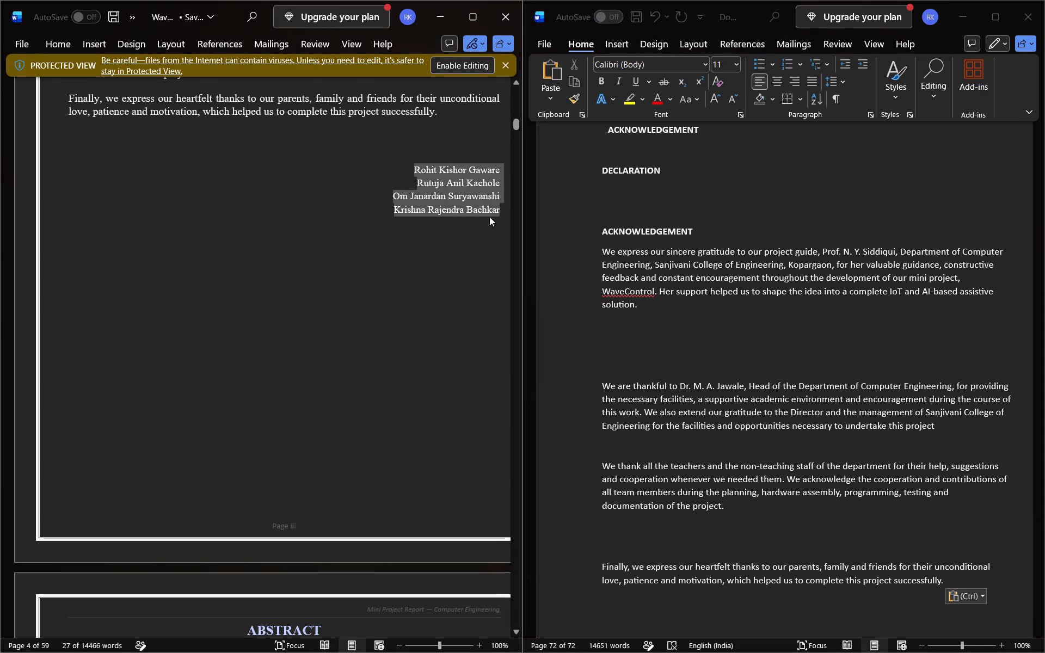
left_click_drag(489, 217, 490, 218)
key("ctrl+c")
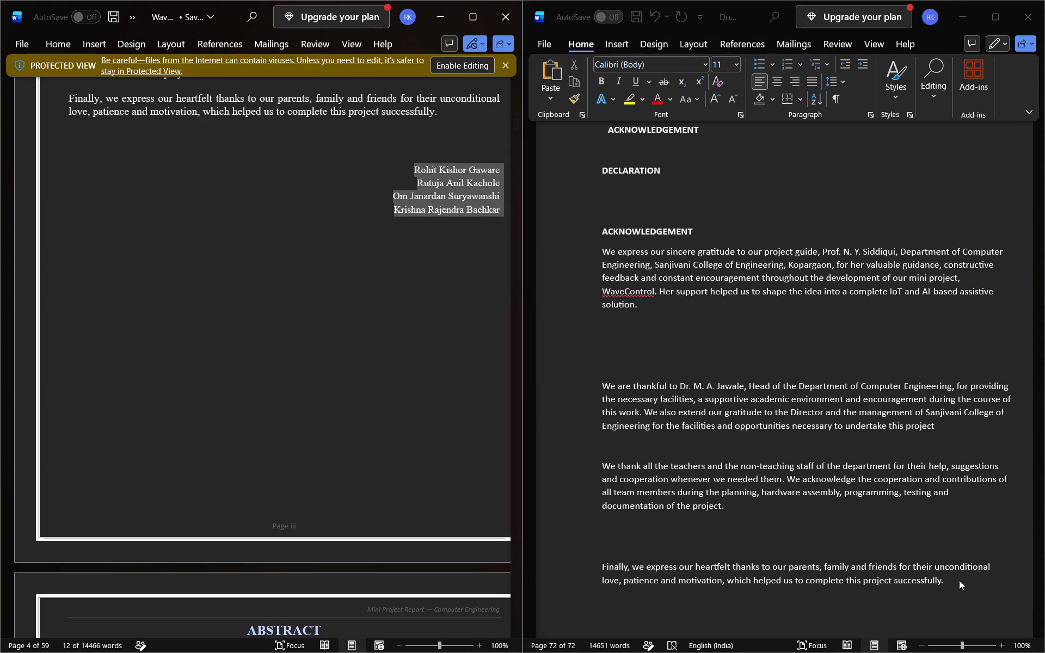
left_click(959, 580)
key("Return")
key("Return")
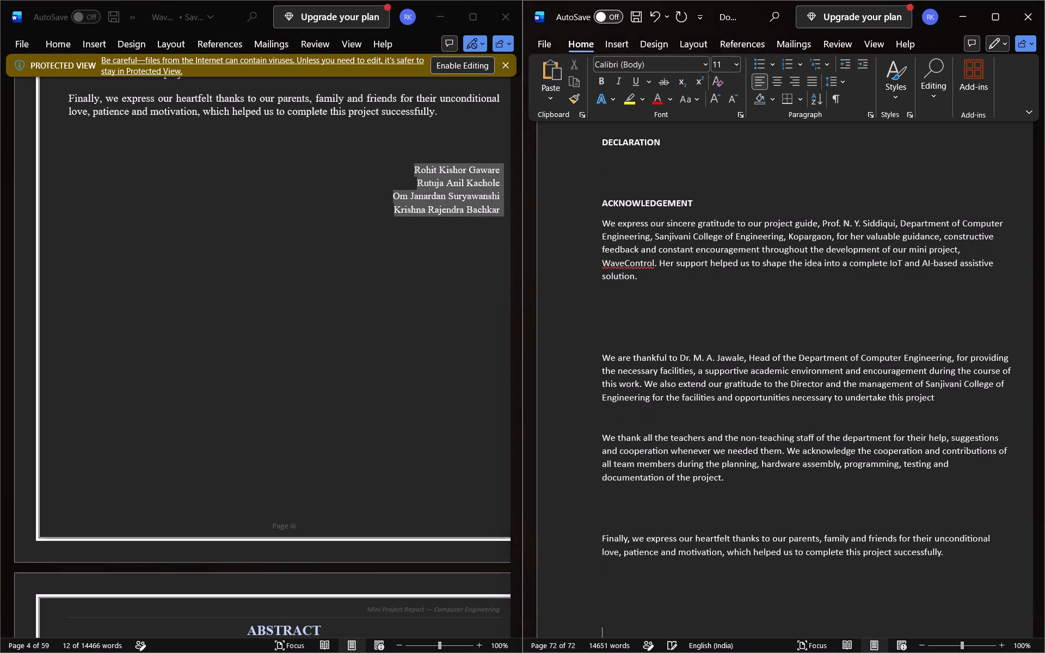
key("ctrl+v")
Copy the ABSTRACT heading from the source report and paste it directly below the team member names.
scroll(298, 347, "down", 2)
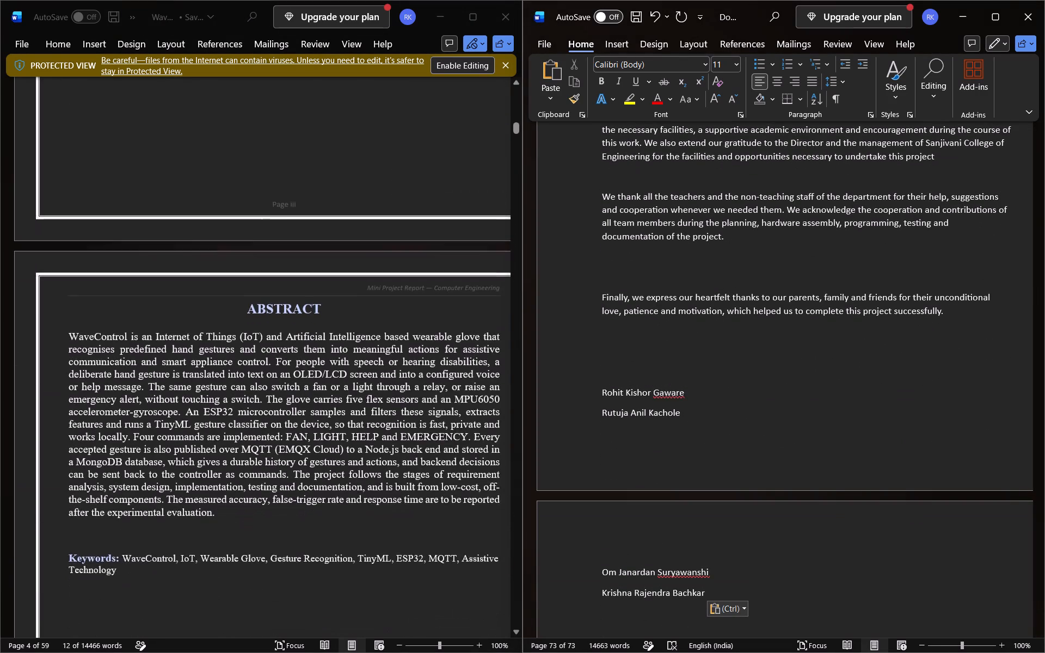
scroll(298, 347, "down", 2)
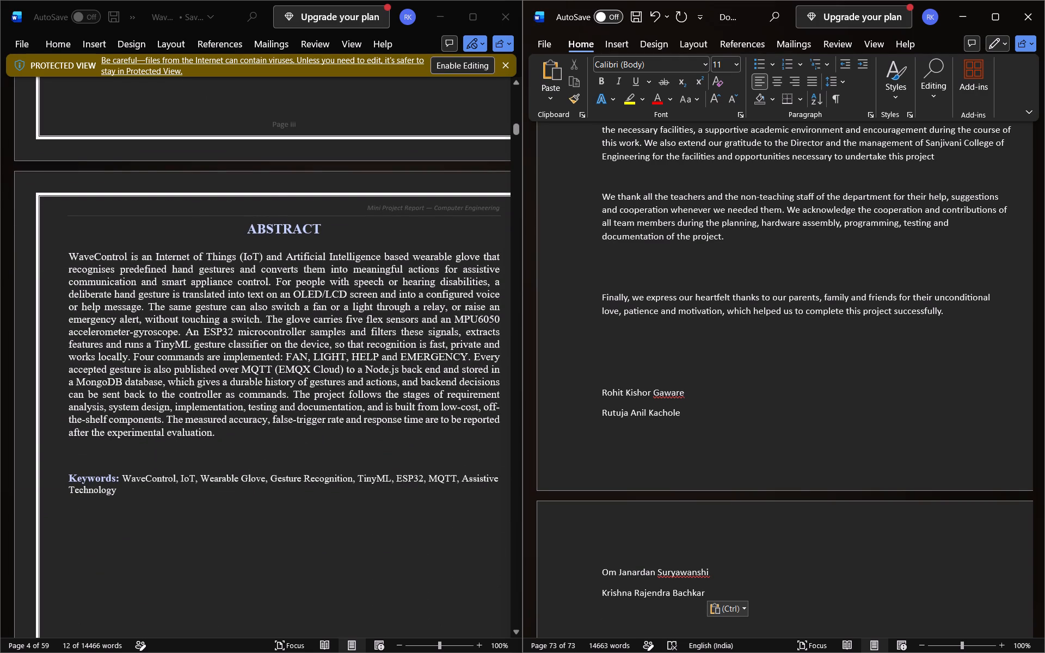
left_click_drag(248, 230, 379, 230)
key("ctrl+c")
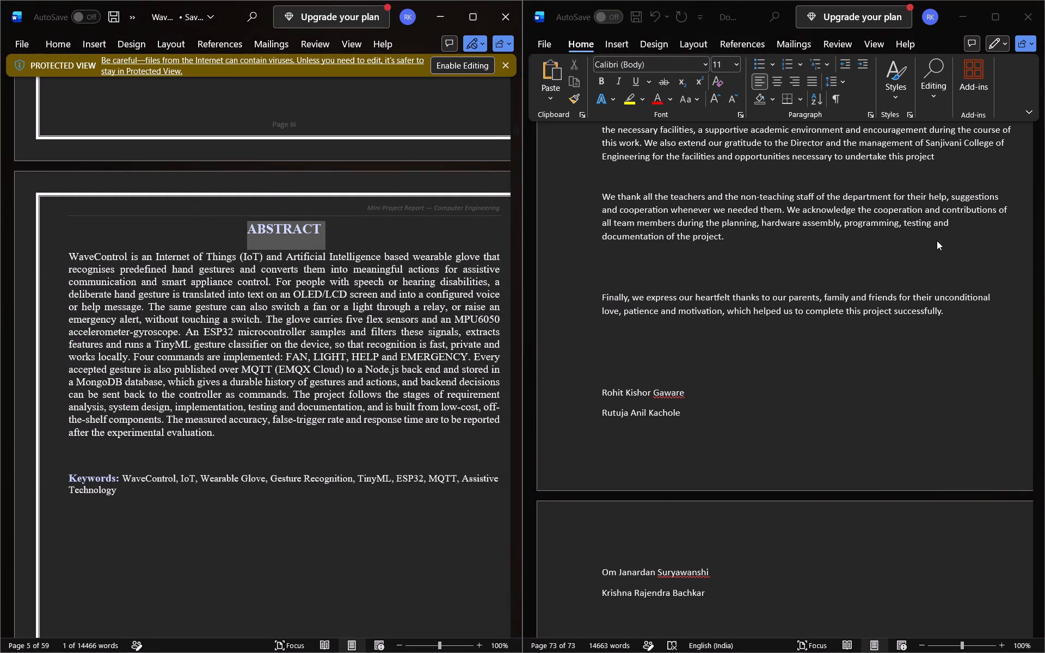
left_click(829, 458)
key("ctrl+v")
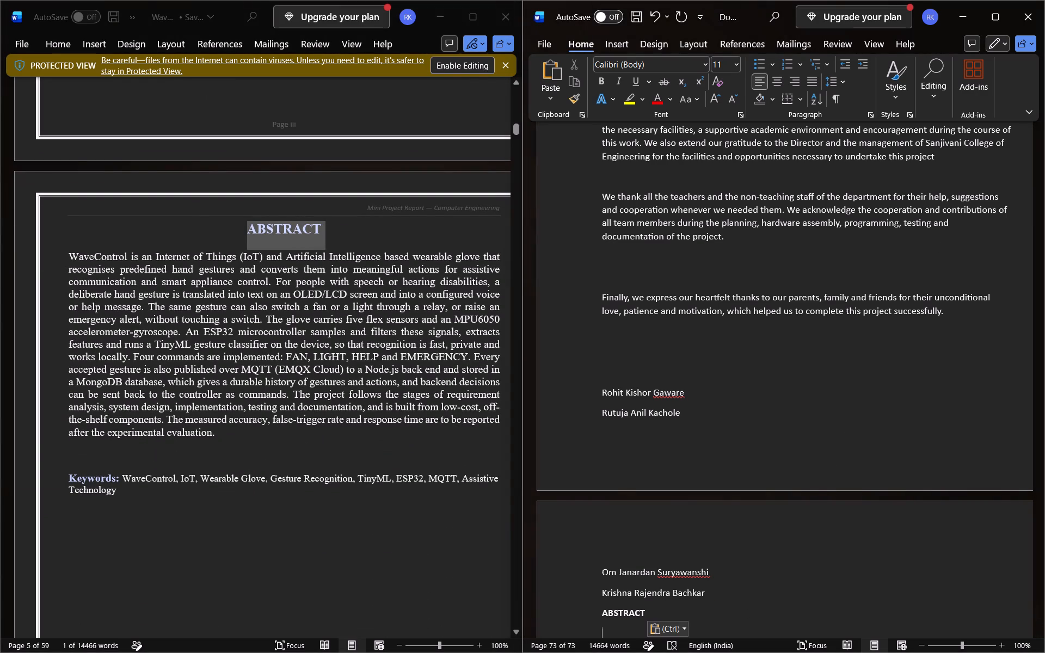
Copy the abstract paragraph, beginning "WaveControl is an Internet of Things", and paste it after two added blank lines below the ABSTRACT heading.
left_click_drag(73, 258, 219, 428)
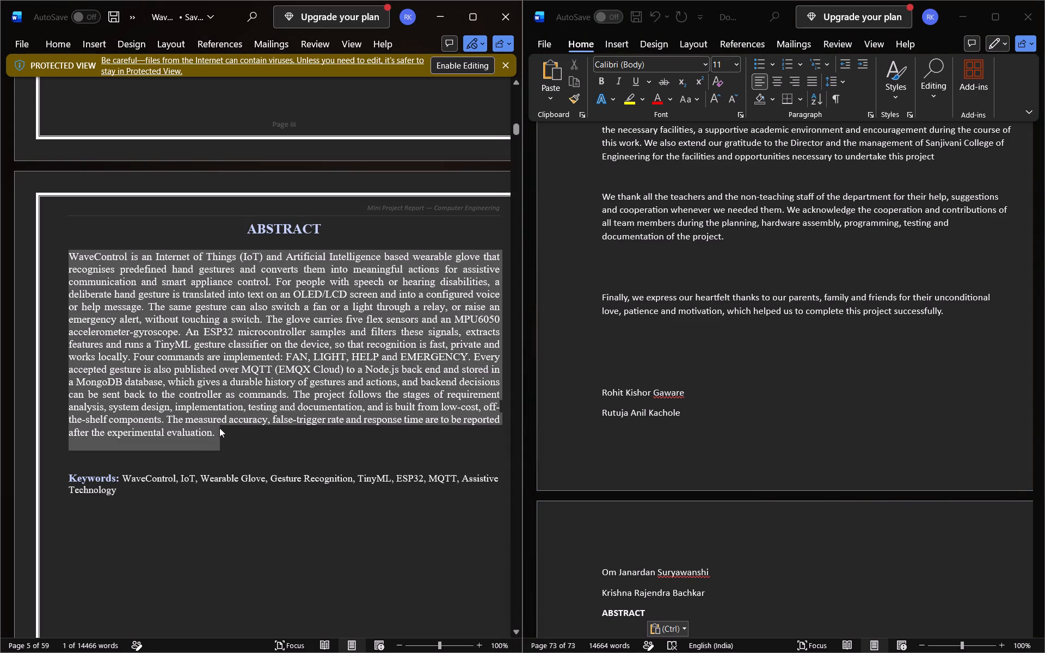
key("ctrl+c")
left_click(753, 554)
scroll(753, 554, "down", 2)
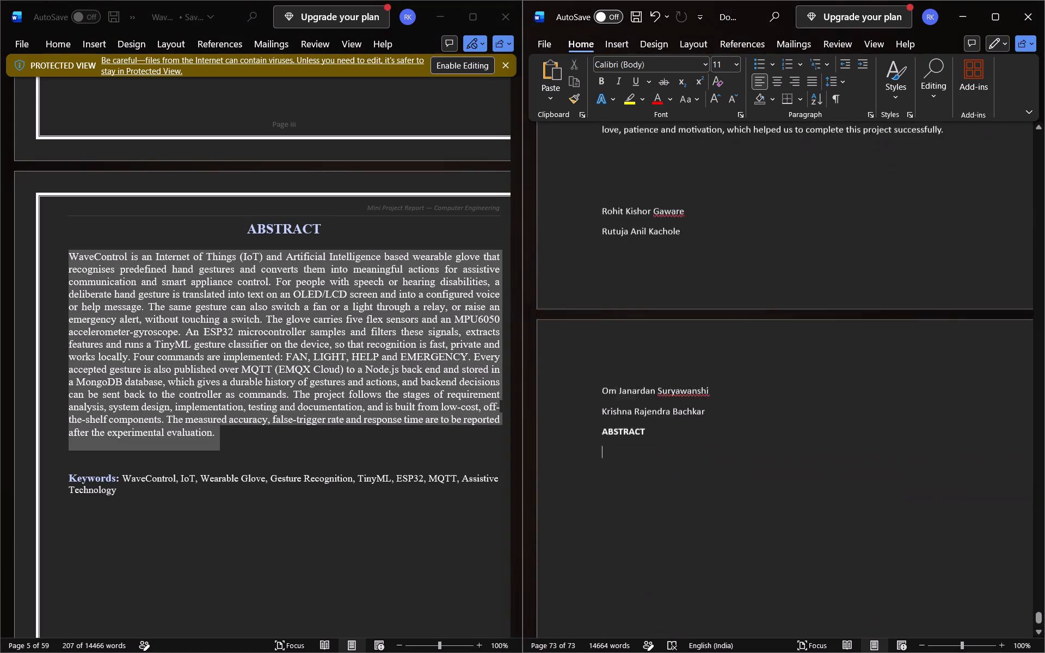
scroll(753, 554, "down", 1)
key("Return")
key("Return")
key("ctrl+v")
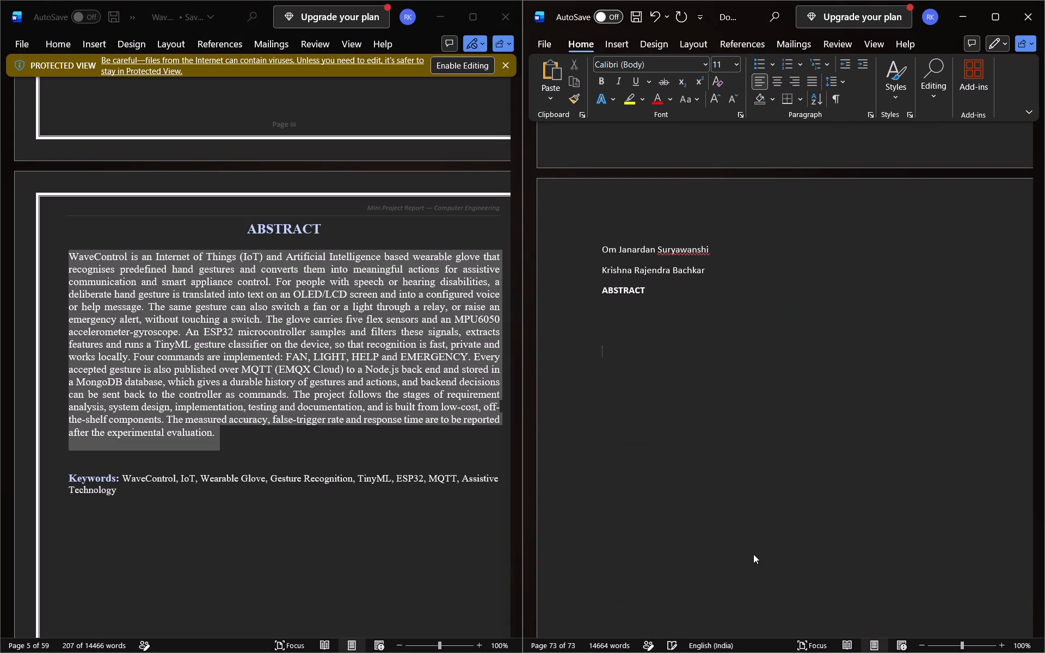
Copy the Keywords line below the source abstract and paste it directly under the pasted abstract paragraph.
left_click(70, 475)
left_click_drag(70, 475, 110, 504)
key("ctrl+c")
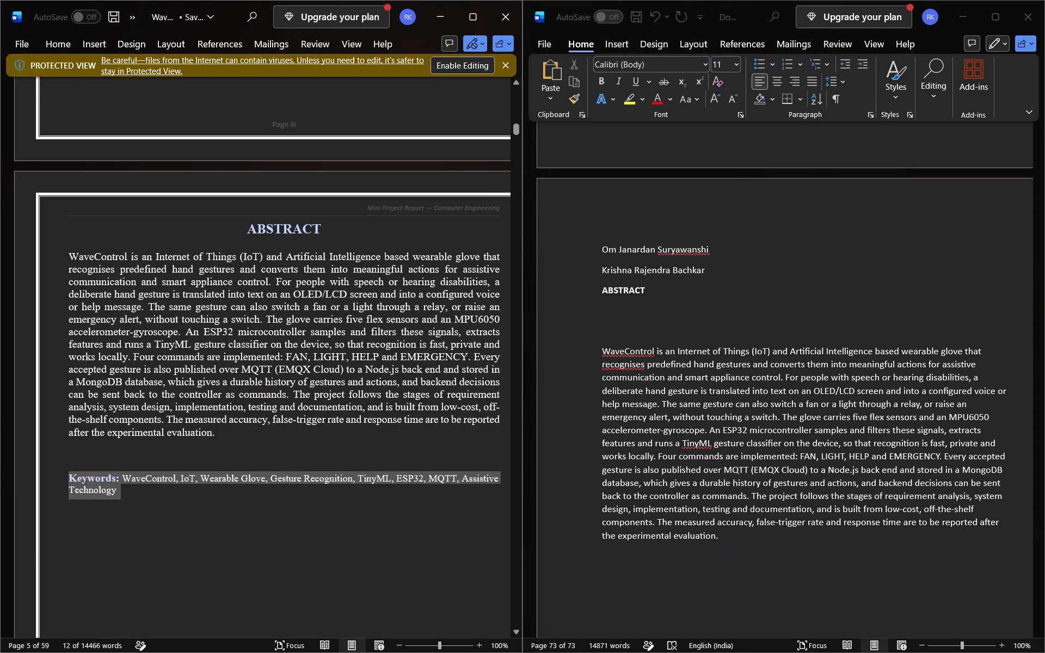
left_click(774, 546)
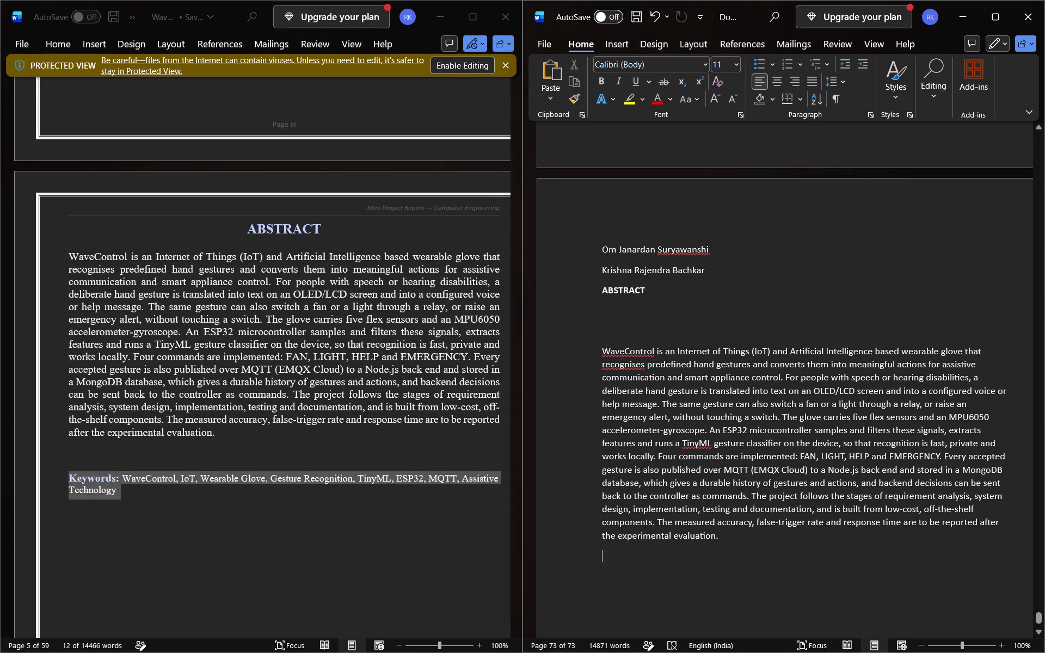
key("ctrl+v")
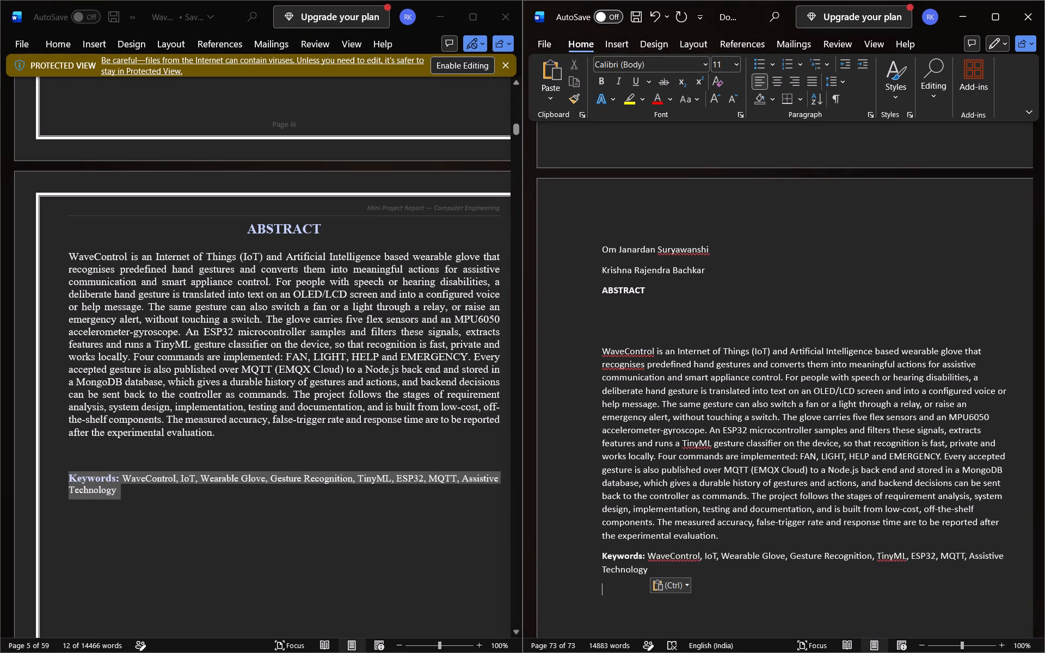
Copy the entire TABLE OF CONTENTS, from its heading through entry 17.4, and paste it after three added blank lines below the keywords.
scroll(352, 411, "down", 7)
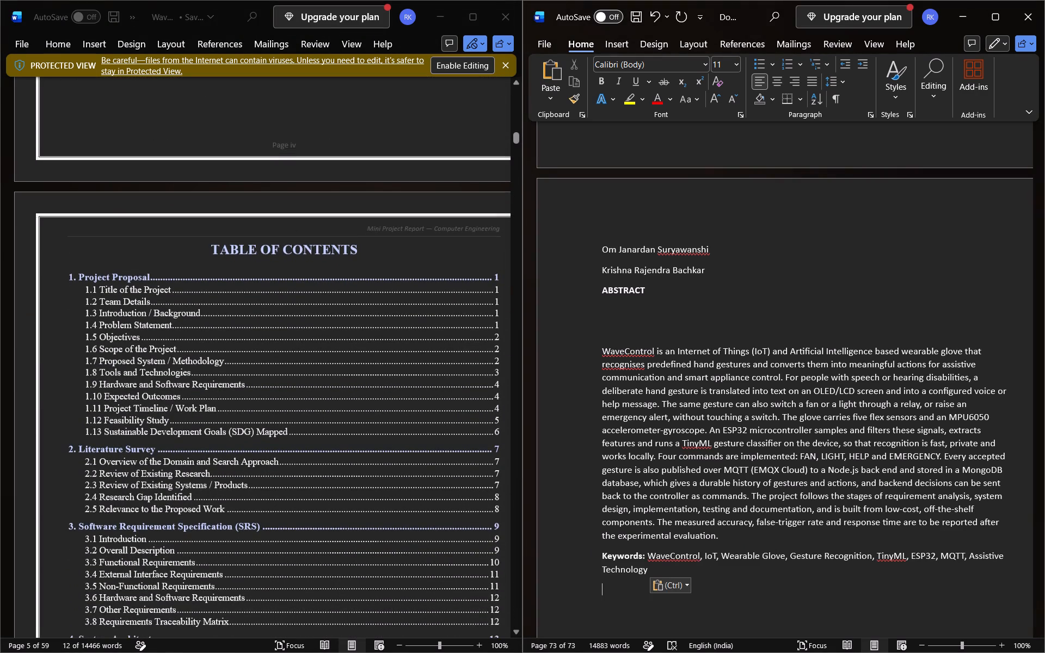
left_click(209, 247)
left_click_drag(209, 247, 297, 484)
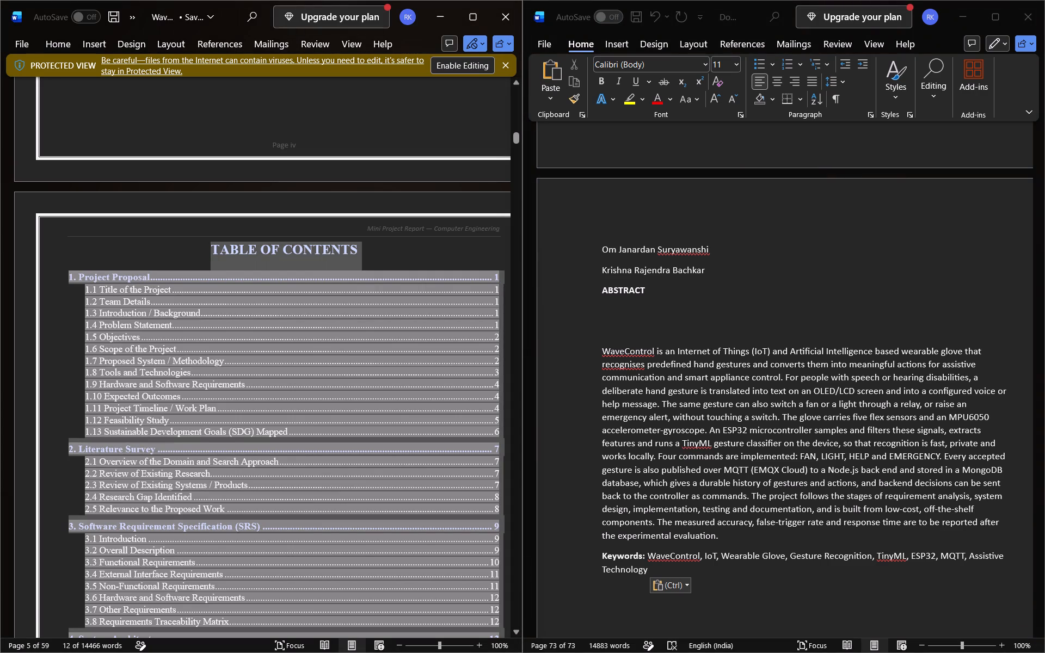
left_click_drag(297, 484, 307, 652)
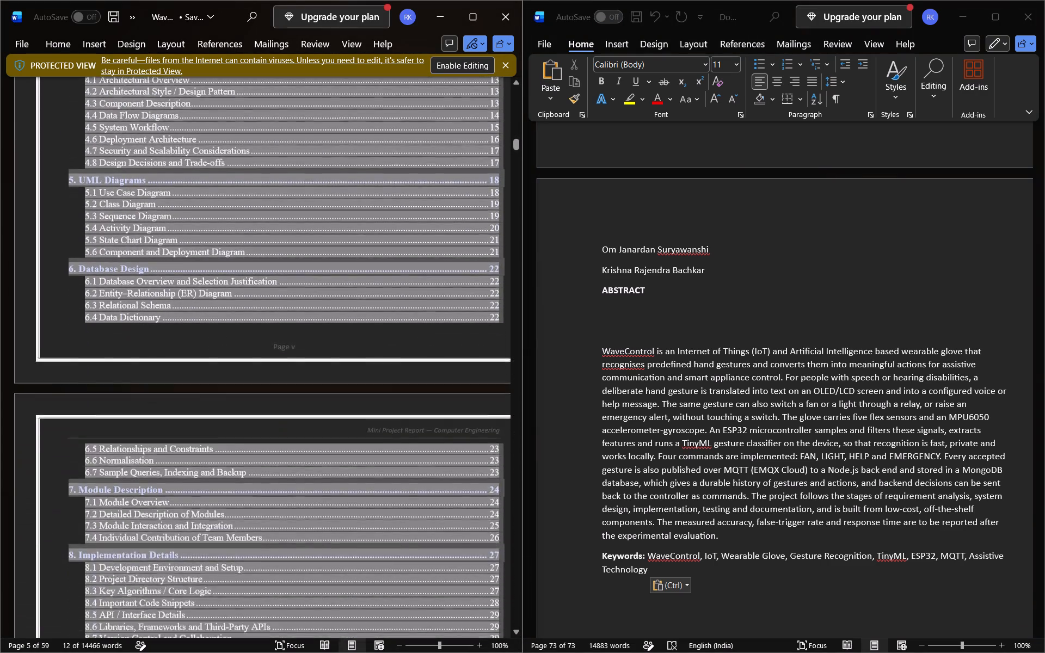
left_click_drag(307, 652, 237, 652)
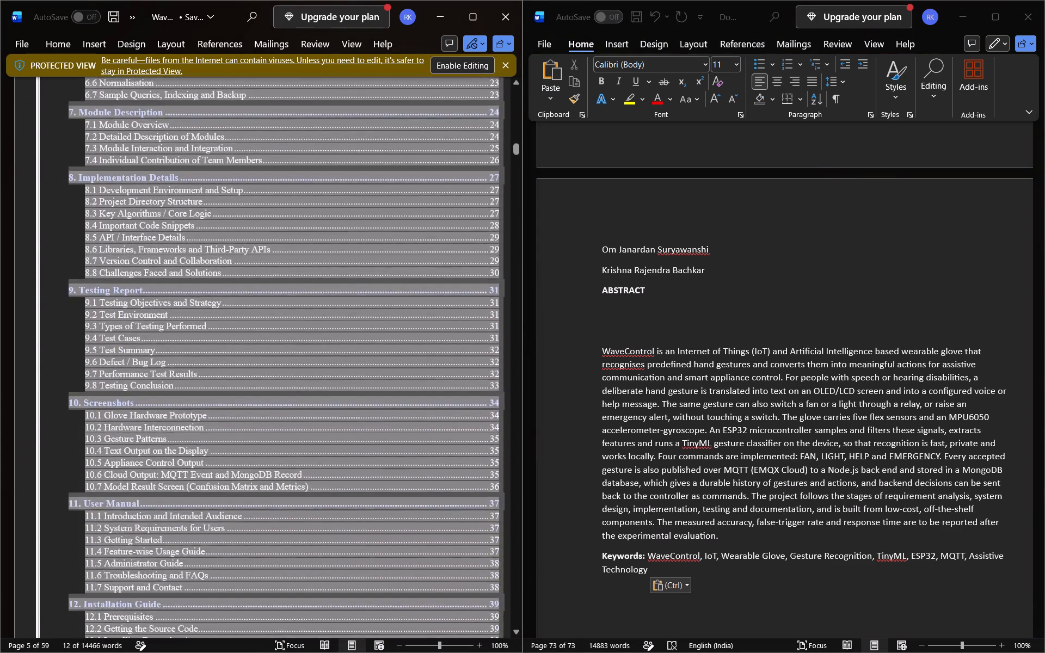
left_click_drag(237, 652, 235, 652)
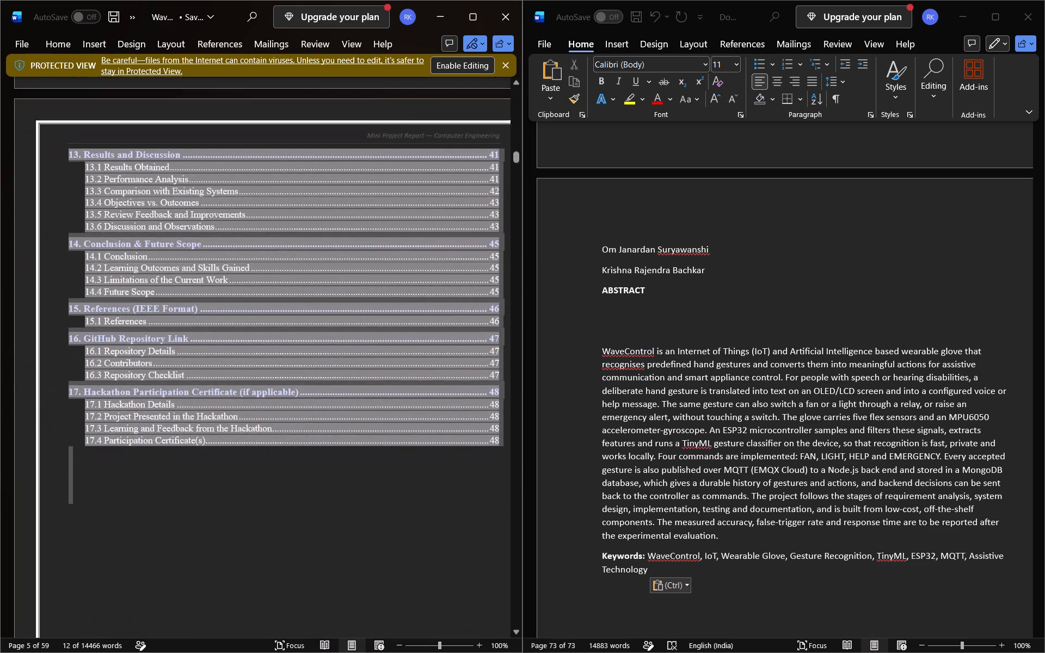
left_click_drag(235, 652, 193, 392)
key("ctrl+c")
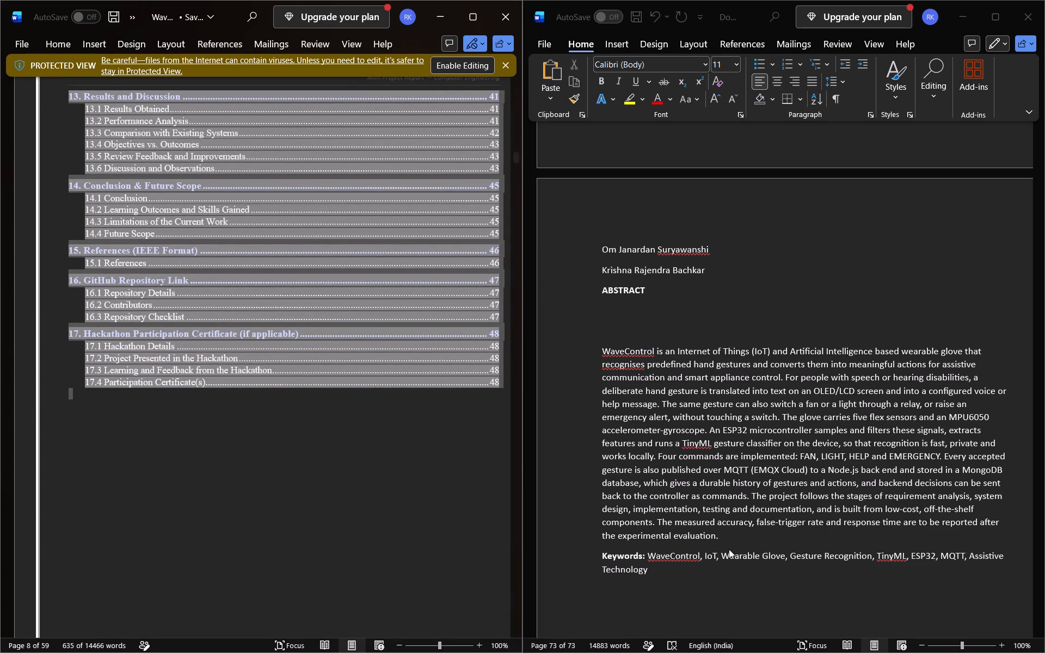
left_click(841, 594)
key("Return")
key("Return")
key("Return")
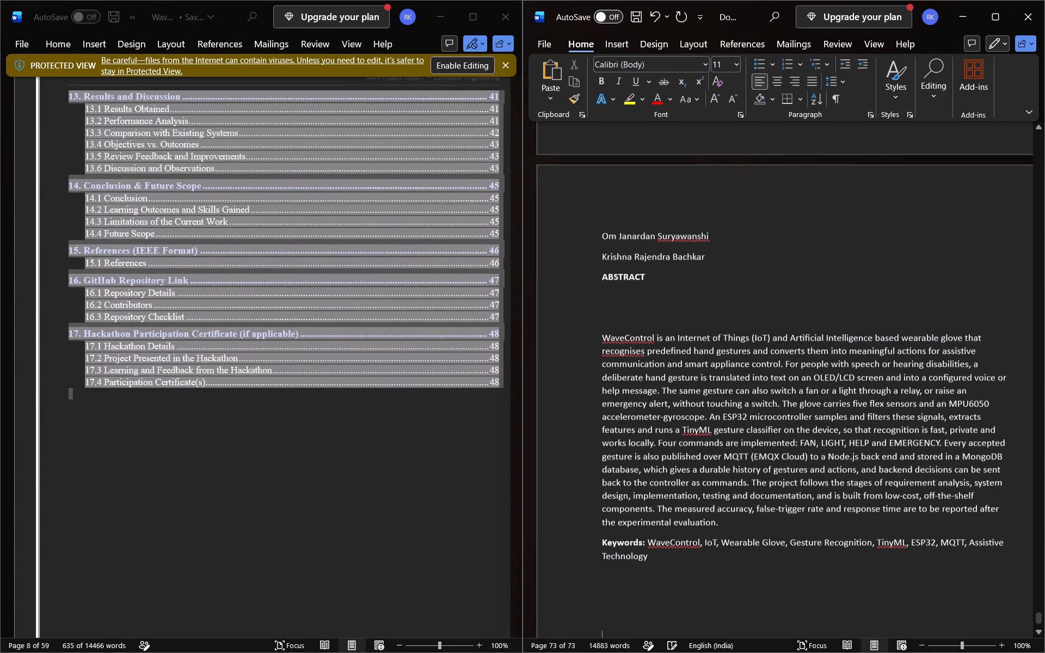
key("ctrl+v")
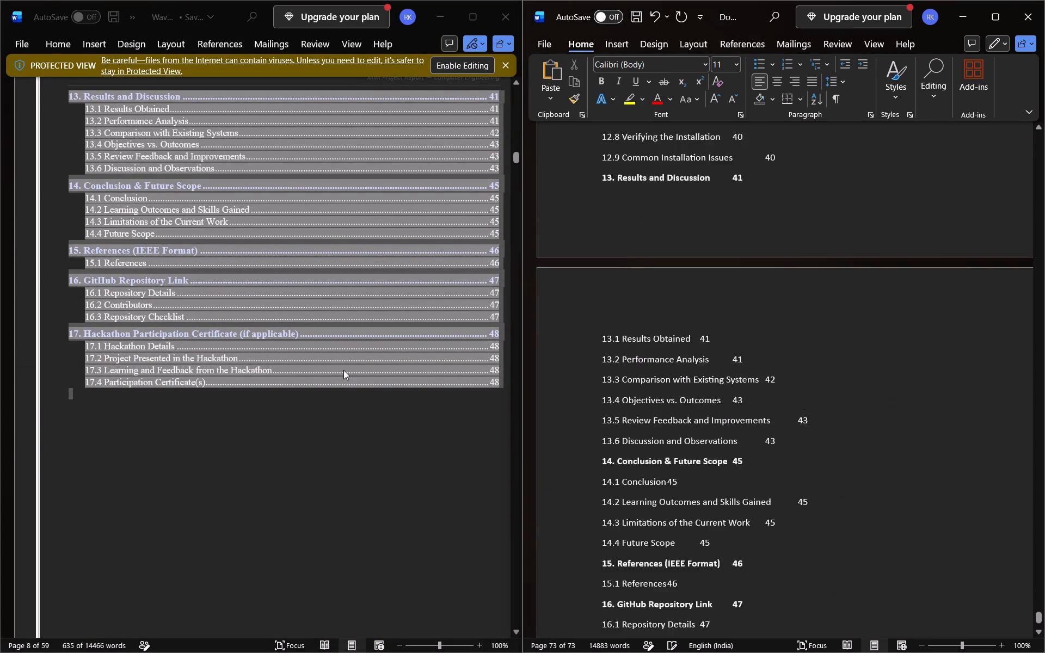
Copy the LIST OF FIGURES and LIST OF TABLES with their headings and paste both after ten added blank lines below the contents.
scroll(340, 368, "down", 6)
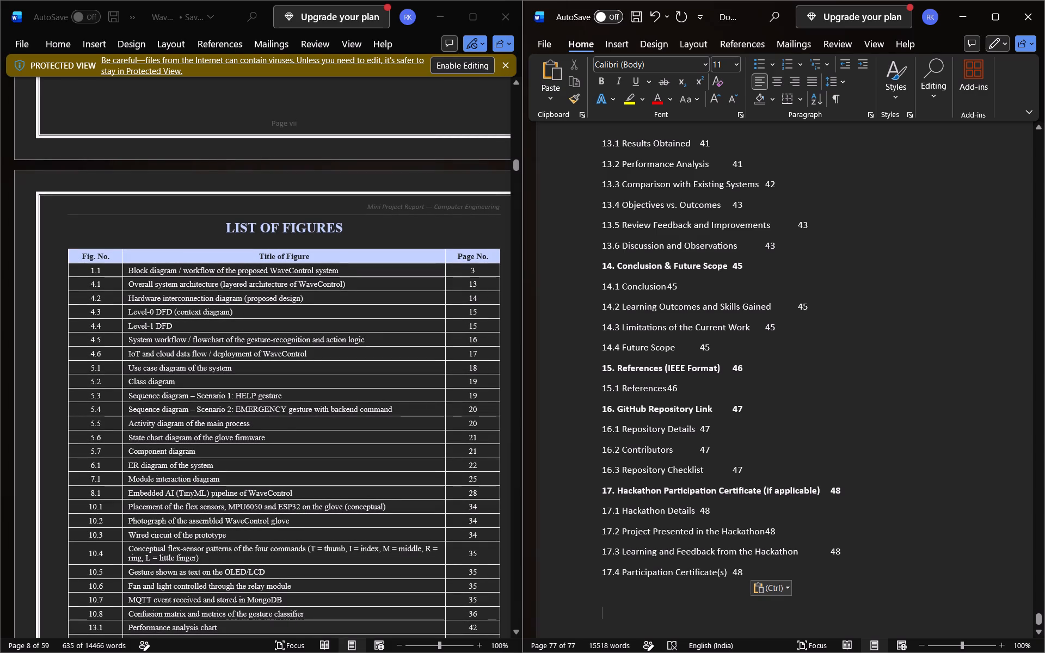
left_click_drag(229, 227, 387, 652)
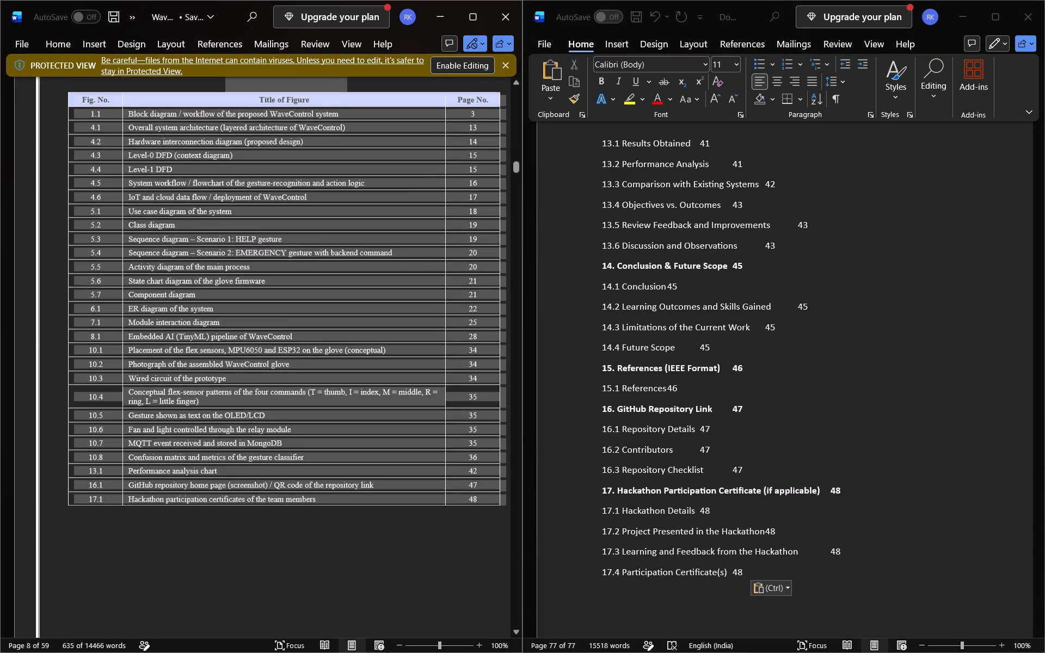
left_click_drag(387, 652, 385, 649)
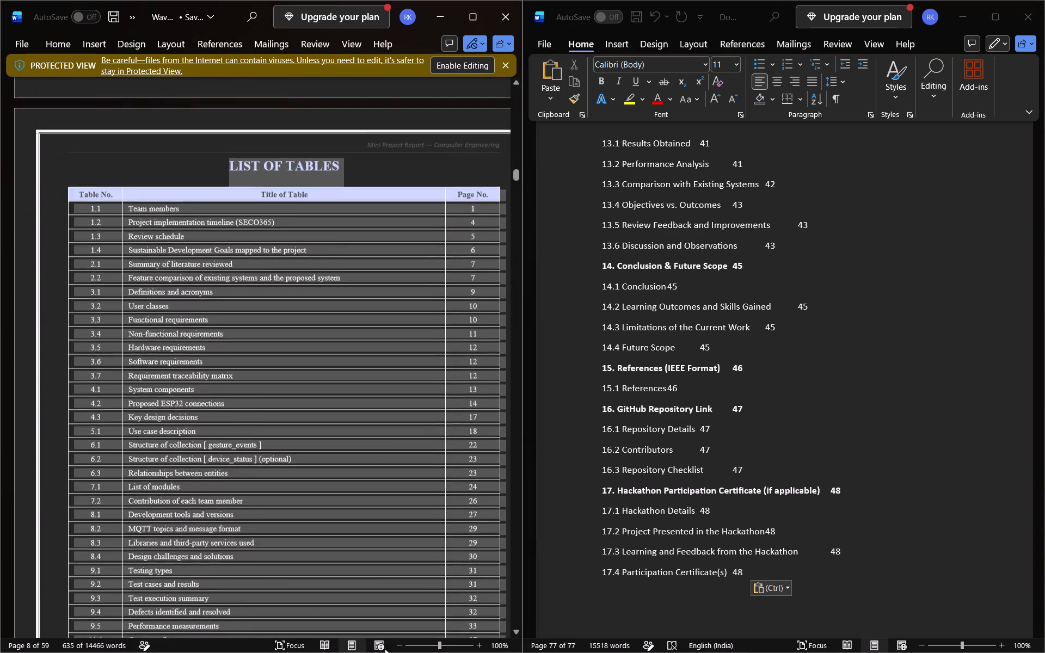
left_click_drag(385, 649, 384, 639)
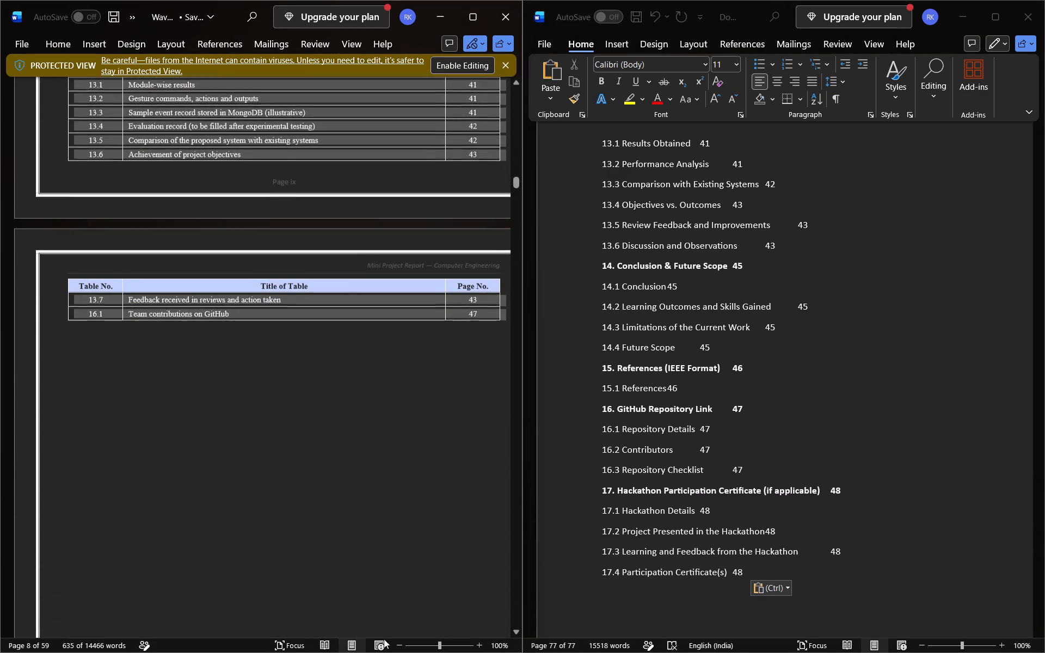
left_click_drag(384, 639, 379, 498)
key("ctrl+c")
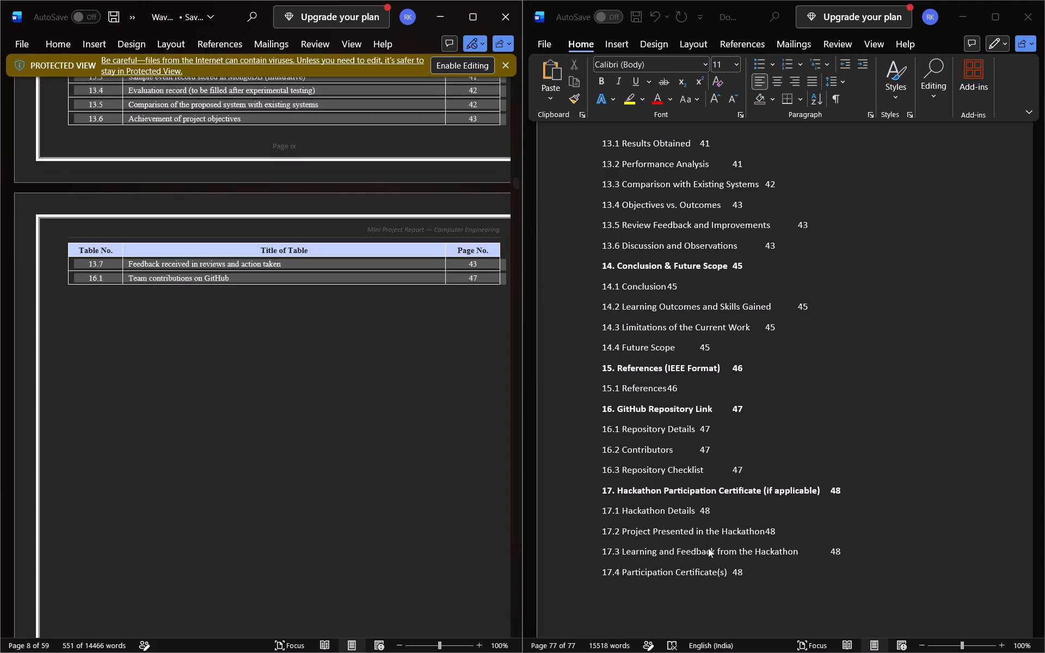
left_click(869, 552)
key("Return")
key("Return")
key("Return")
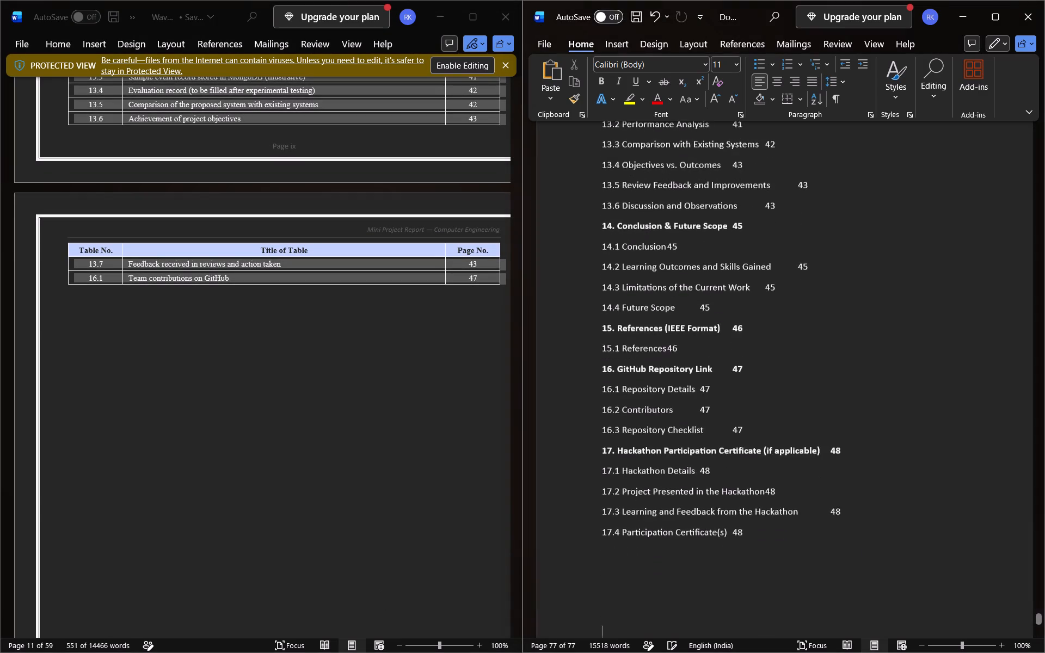
key("Return")
key("Return")
key("Return")
key("Return")
key("Return")
key("Return")
key("Return")
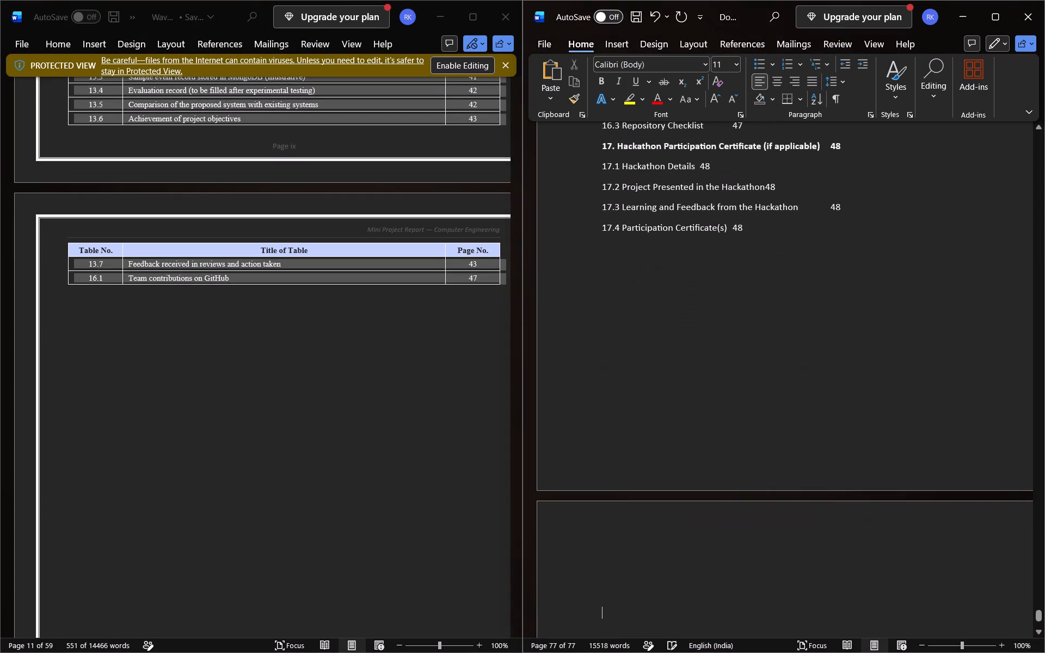
key("ctrl+v")
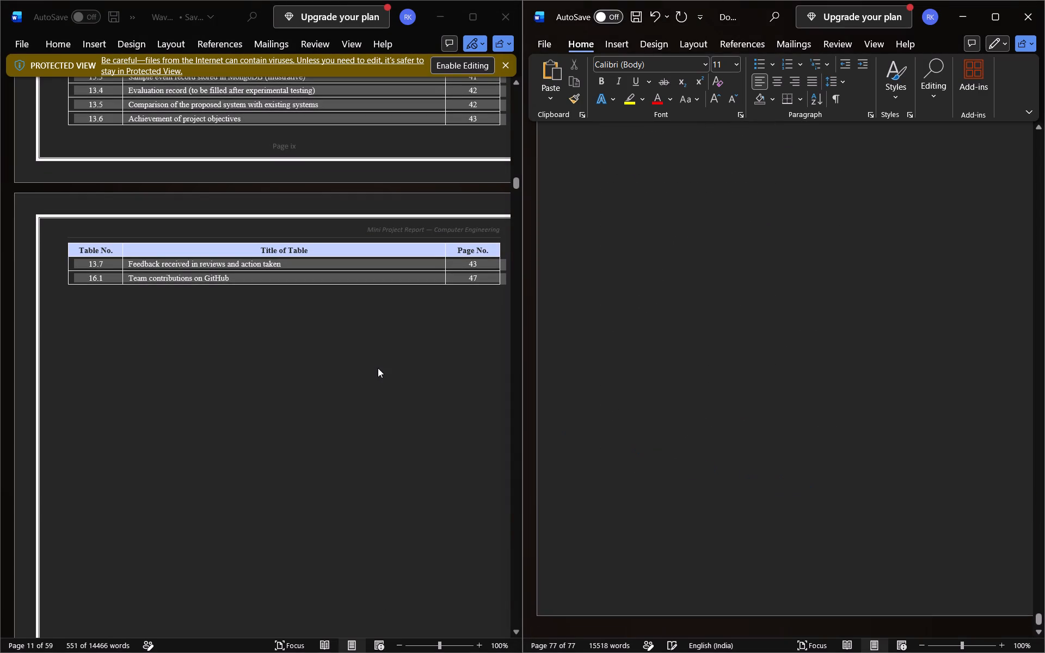
Check the end of the pasted List of Tables and add two blank lines below its last row, 16.1.
scroll(354, 360, "up", 1)
scroll(780, 279, "up", 3)
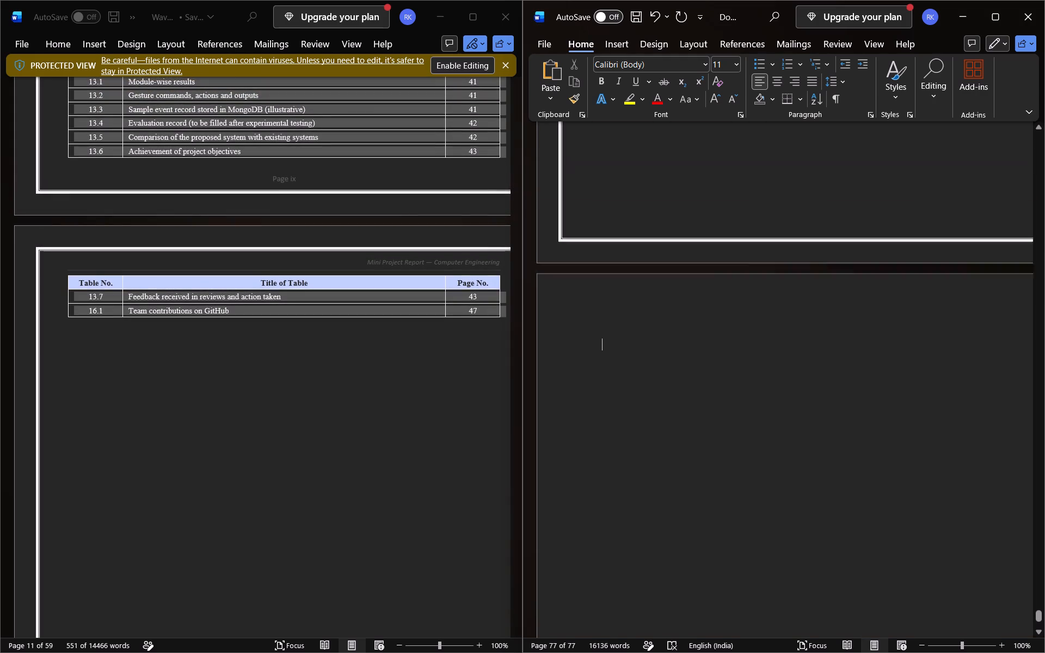
scroll(780, 279, "up", 9)
scroll(780, 279, "down", 2)
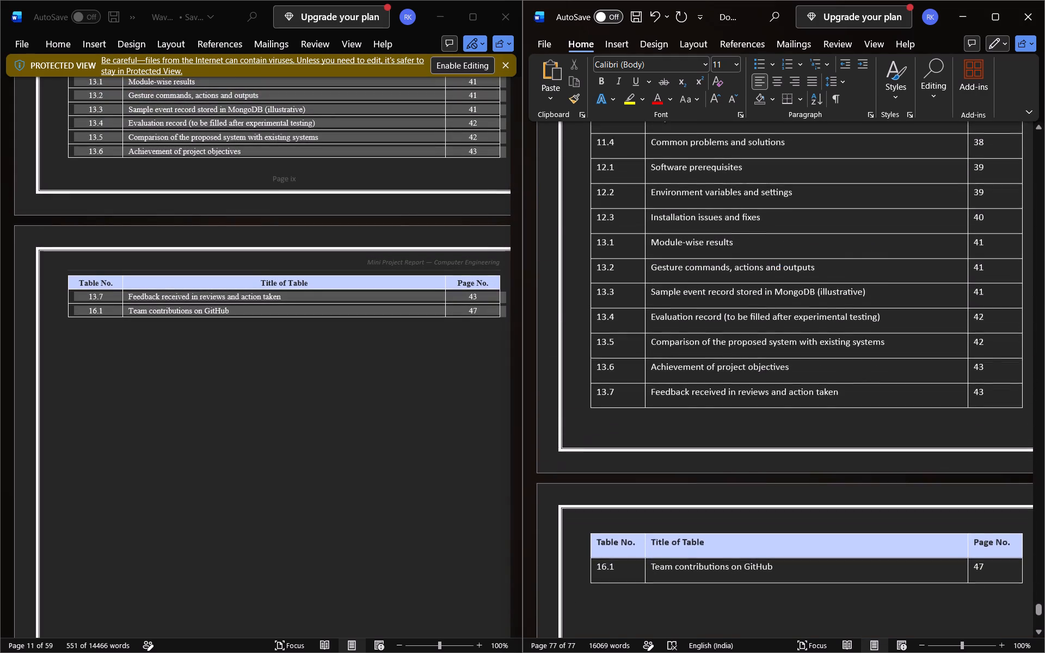
scroll(780, 279, "down", 2)
left_click(780, 279)
left_click(780, 279)
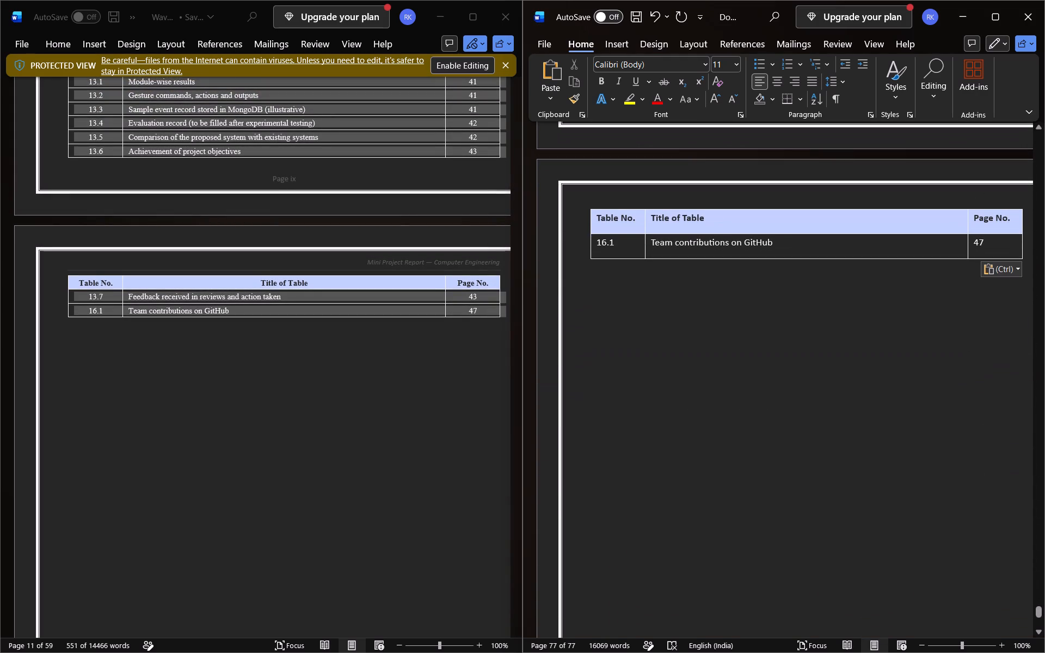
left_click(780, 279)
key("Return")
key("Return")
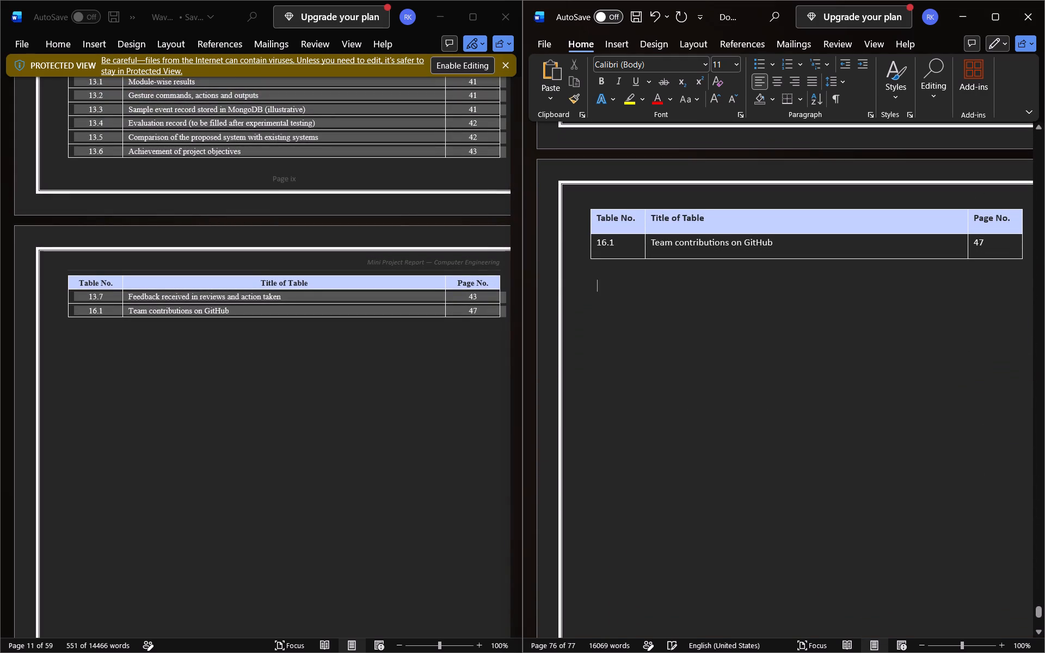
Copy section 1 from the Project Proposal heading through the Academic Year / Semester table and paste it below the List of Tables.
left_click(379, 384)
scroll(379, 384, "down", 3)
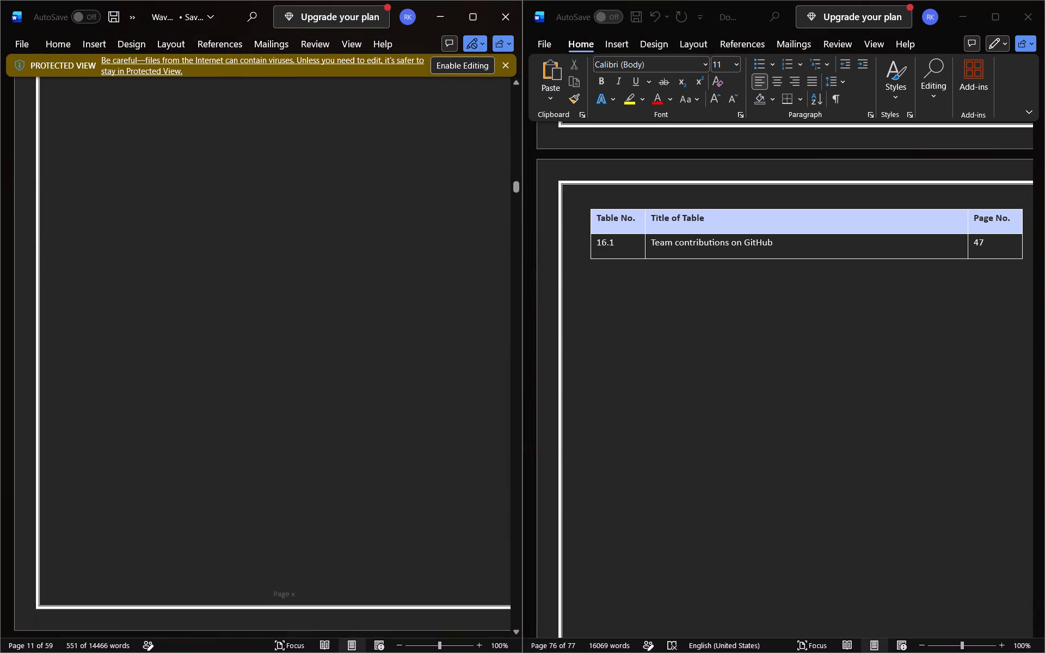
scroll(379, 384, "down", 5)
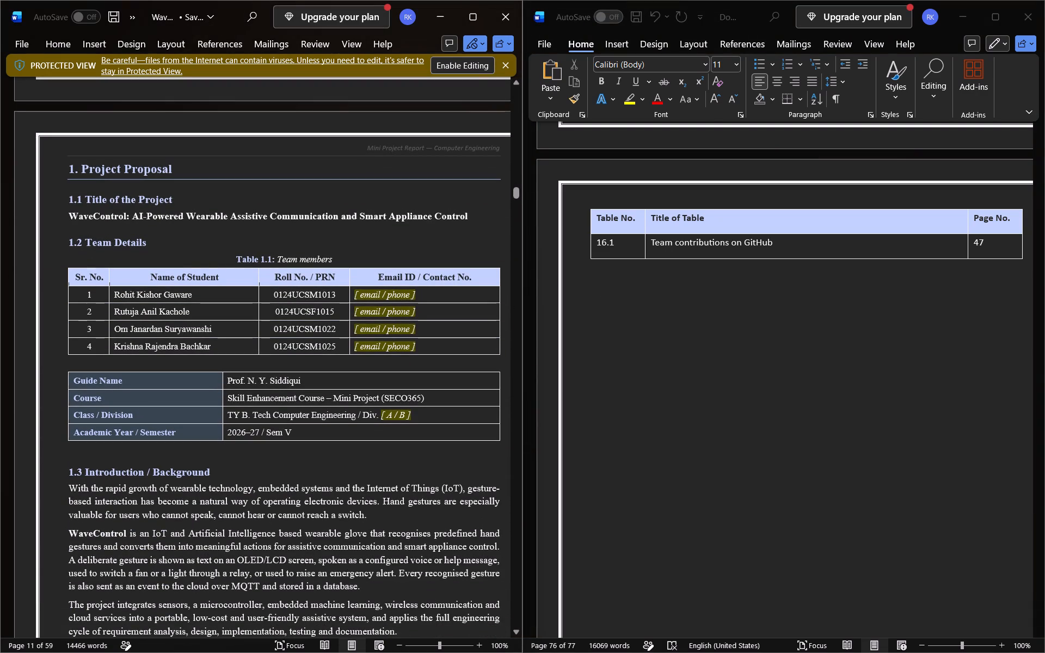
left_click_drag(71, 168, 402, 443)
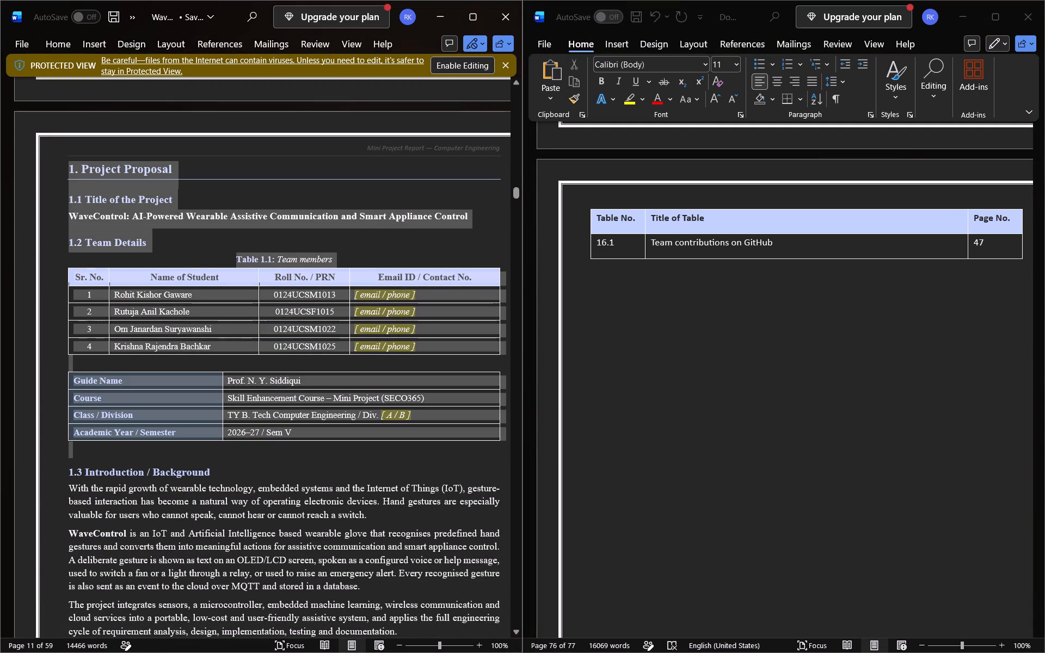
left_click_drag(402, 443, 402, 441)
key("ctrl+c")
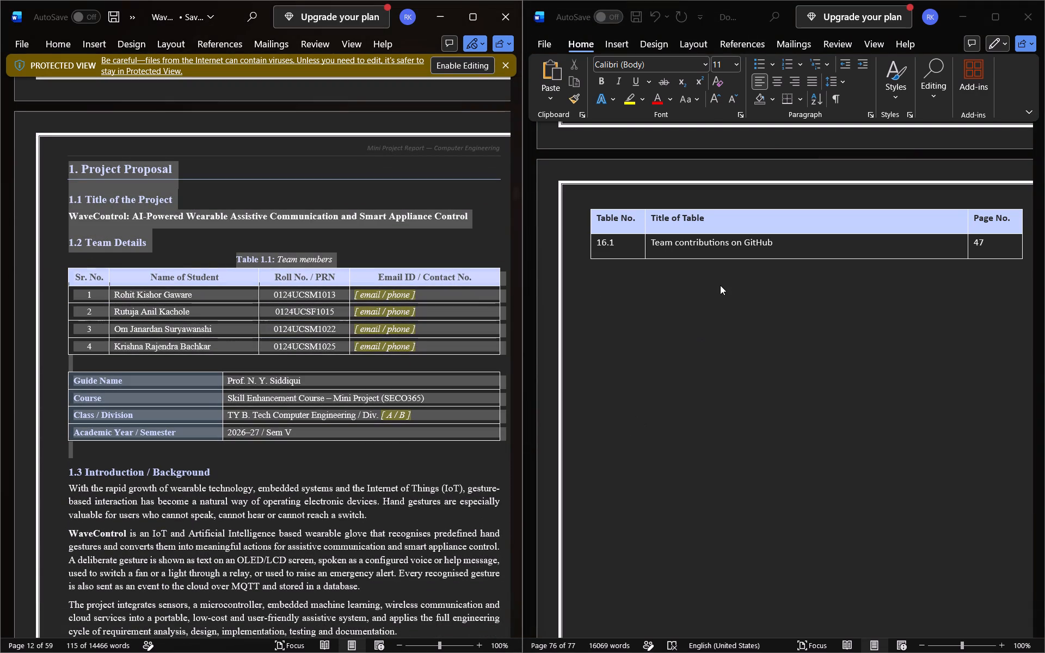
left_click(720, 285)
key("ctrl+v")
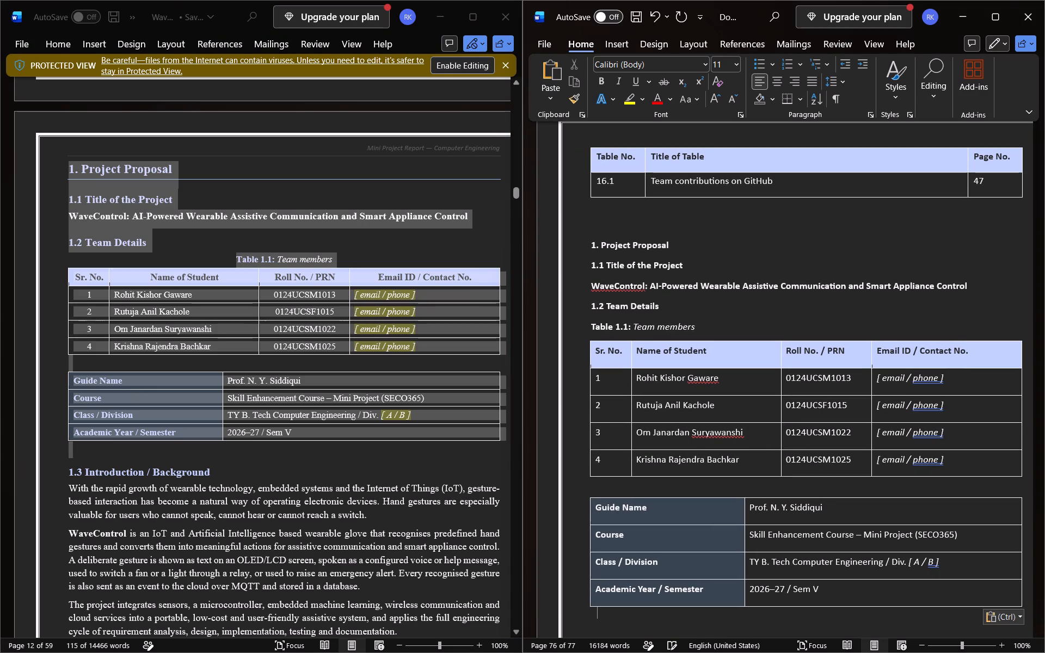
Copy sections 1.3 Introduction / Background and 1.4 Problem Statement and paste them after two added blank lines below the guide and course table.
left_click_drag(70, 475, 212, 651)
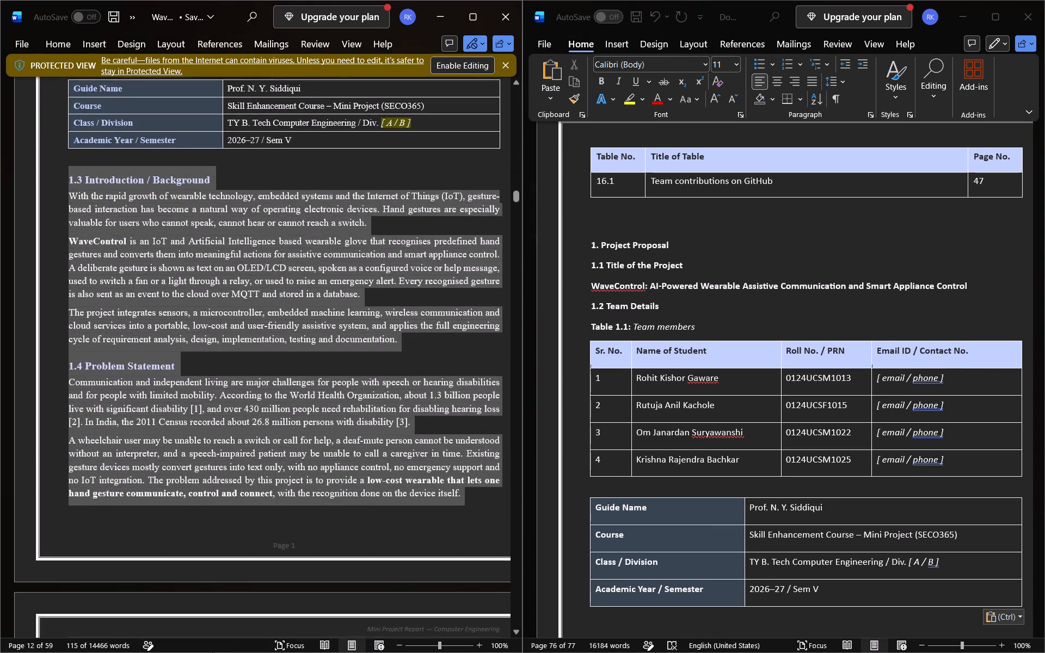
left_click_drag(212, 651, 491, 430)
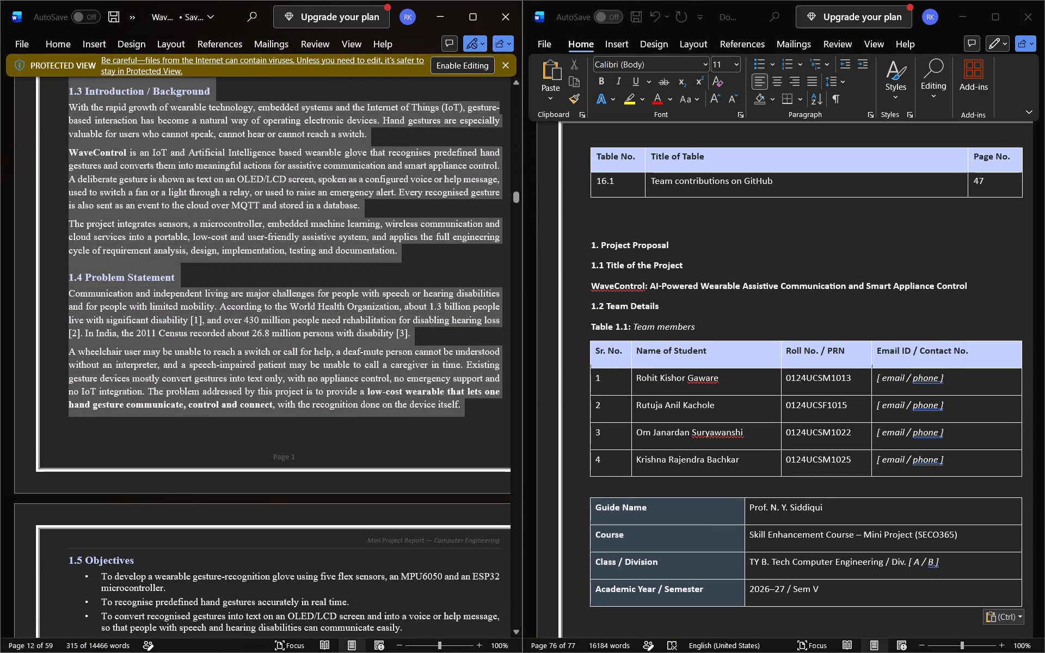
key("ctrl+c")
left_click(848, 526)
scroll(848, 526, "down", 3)
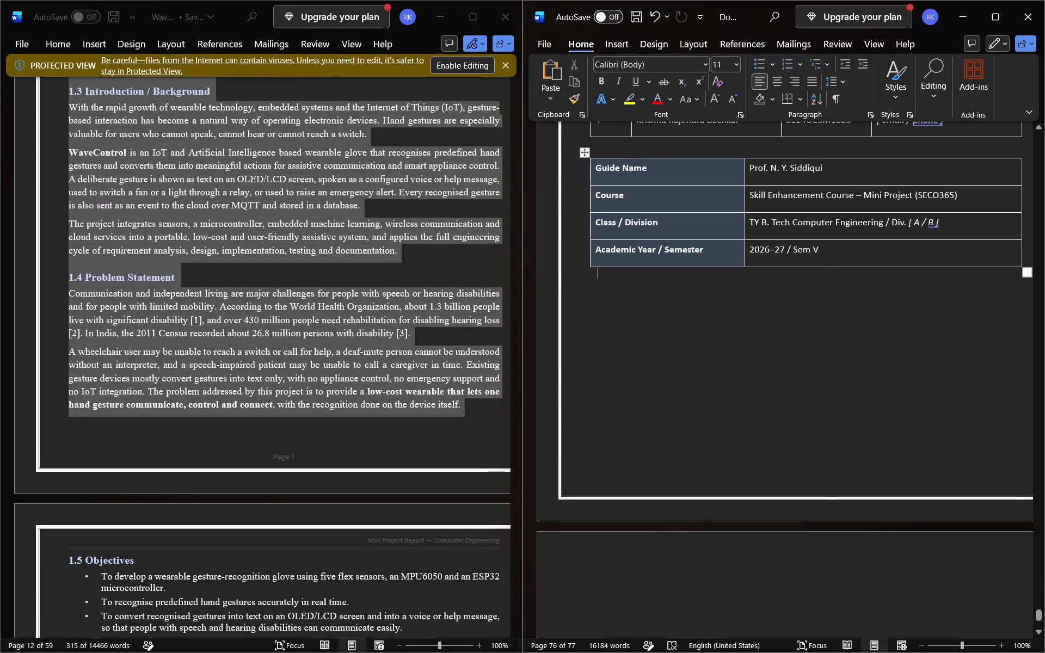
key("Return")
key("Return")
key("ctrl+v")
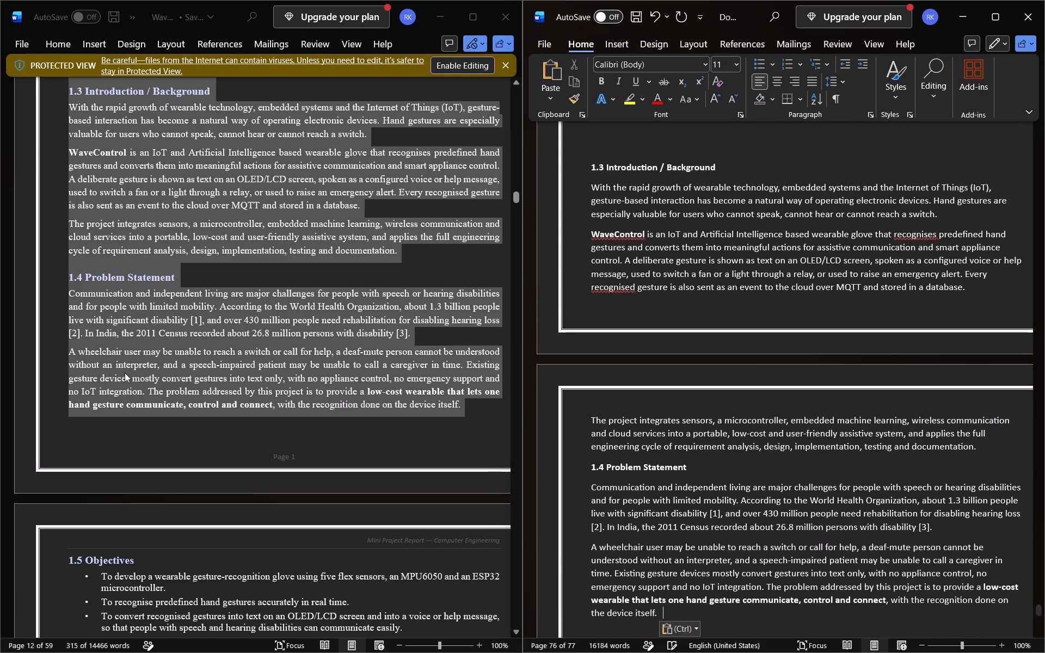
Copy the 1.5 Objectives section with all its bullets and paste it after two added blank lines below the Problem Statement.
scroll(85, 249, "down", 3)
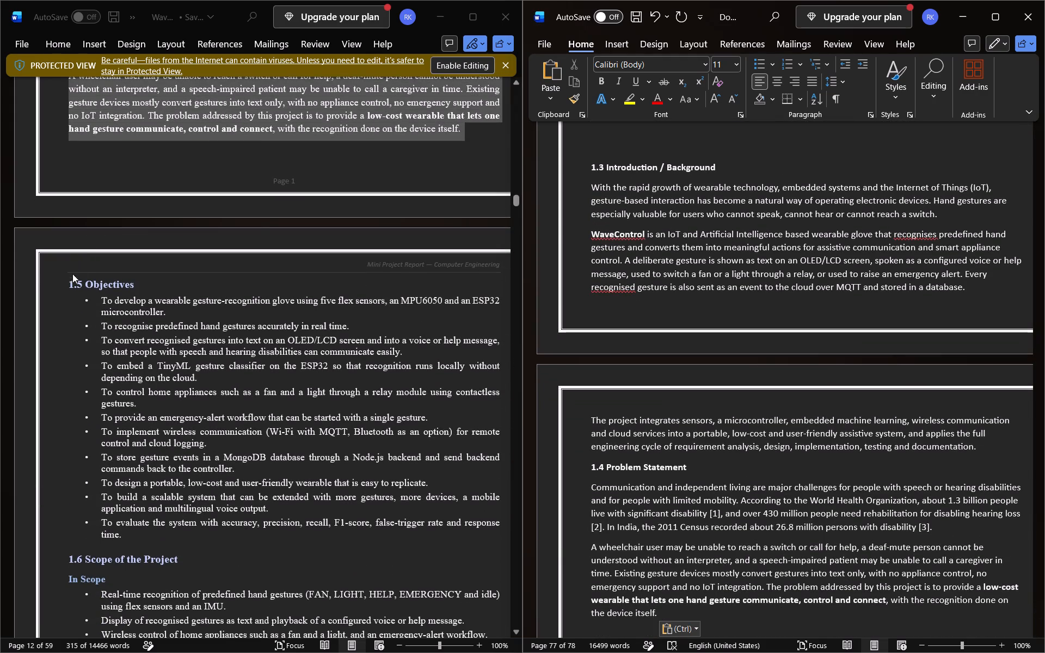
left_click(72, 284)
left_click_drag(72, 284, 341, 529)
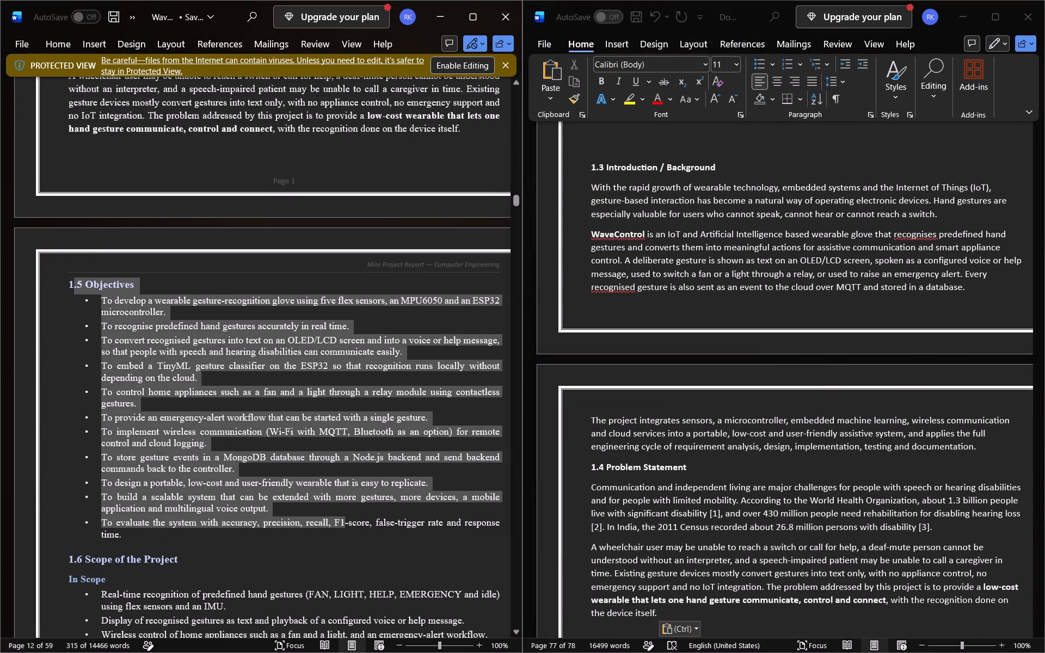
left_click_drag(341, 529, 340, 531)
key("ctrl+c")
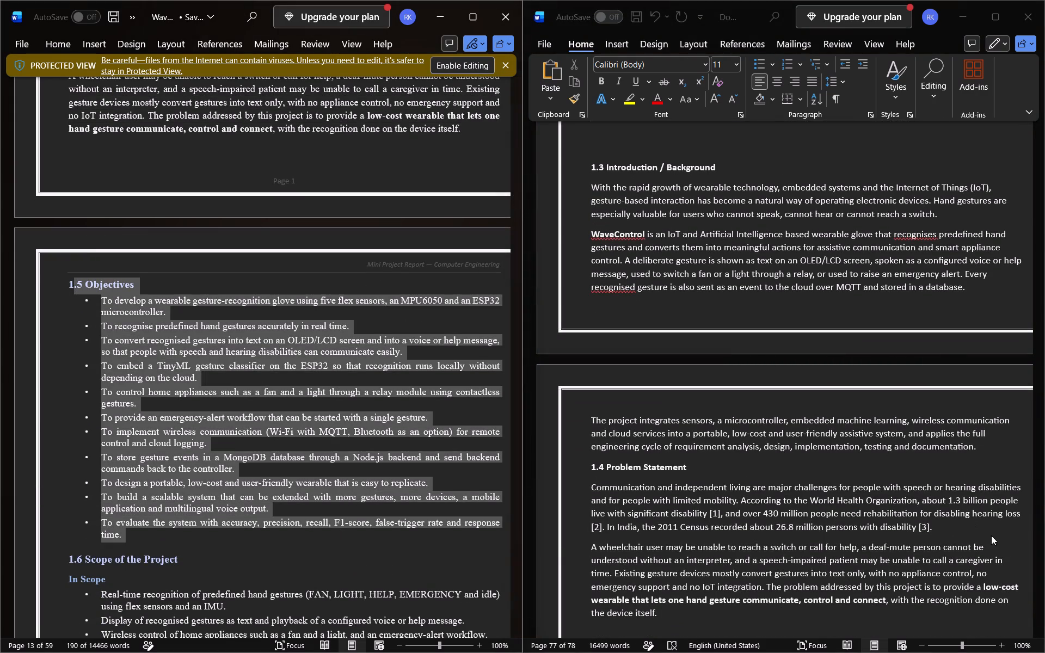
left_click(896, 500)
scroll(896, 500, "down", 3)
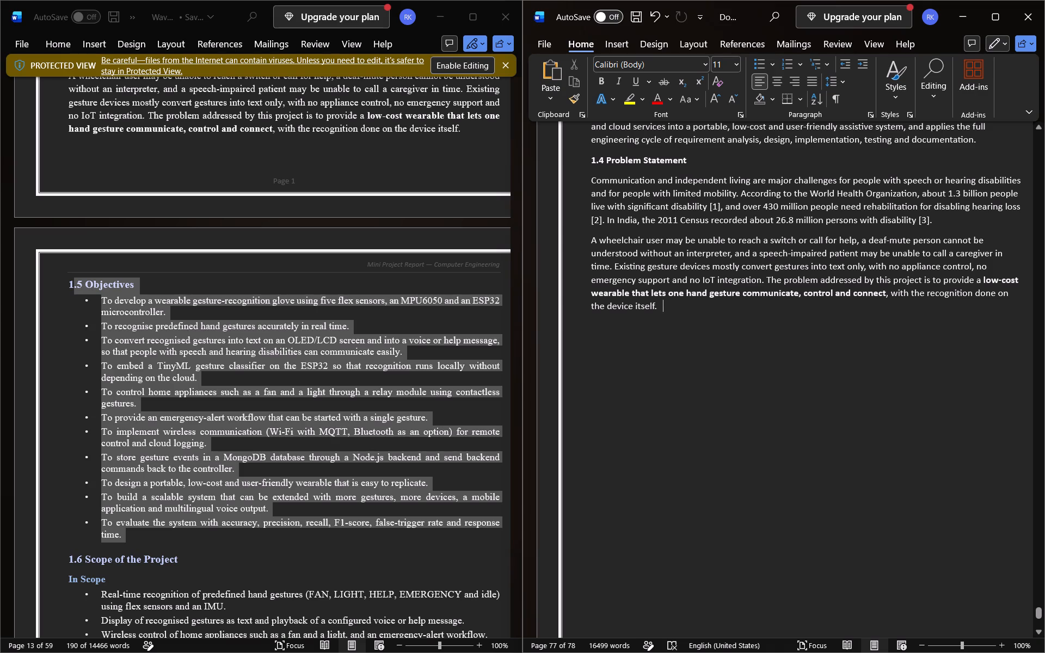
left_click(809, 386)
key("Return")
key("Return")
key("ctrl+v")
Copy section 1.6 from its heading through the Out of Scope subheading and paste it after an added blank line on the page following the objectives.
scroll(323, 305, "down", 3)
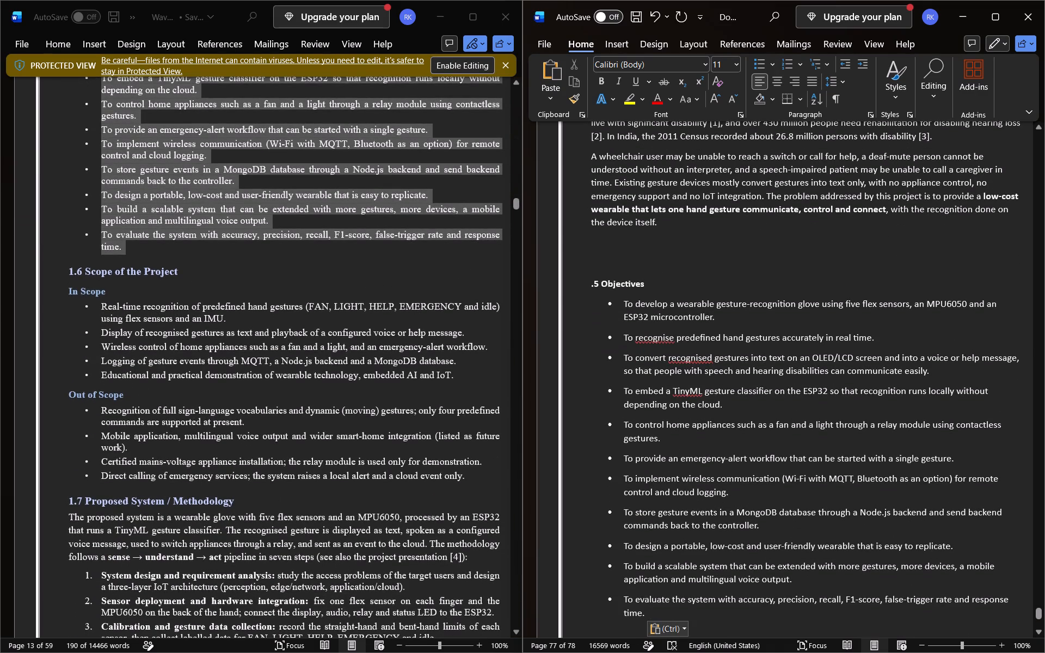
left_click_drag(68, 272, 420, 387)
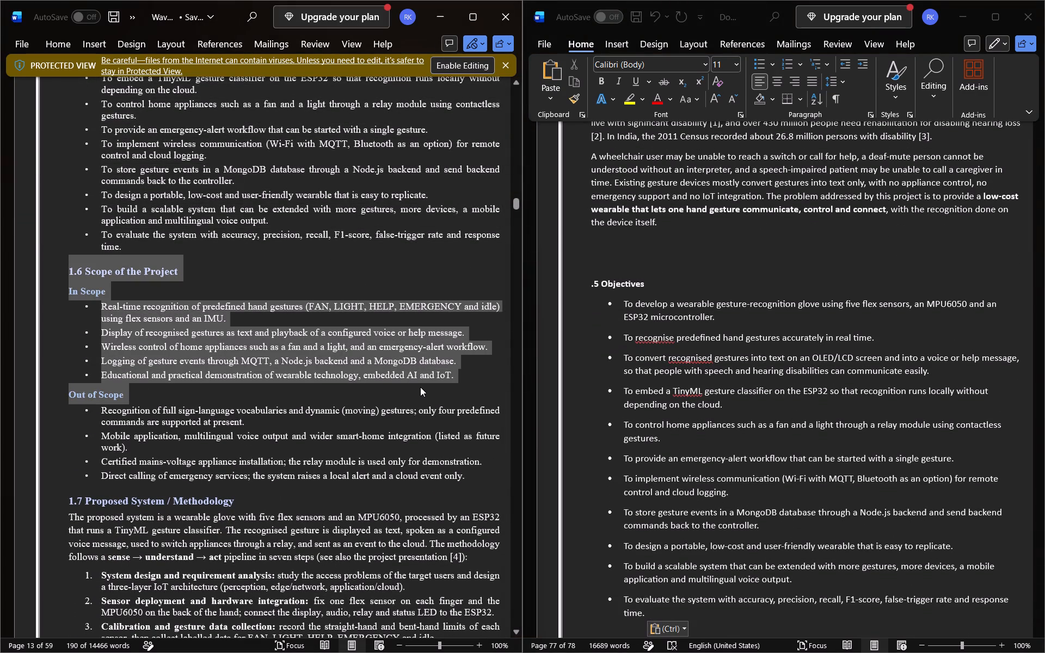
key("ctrl+c")
left_click(764, 457)
scroll(764, 457, "down", 3)
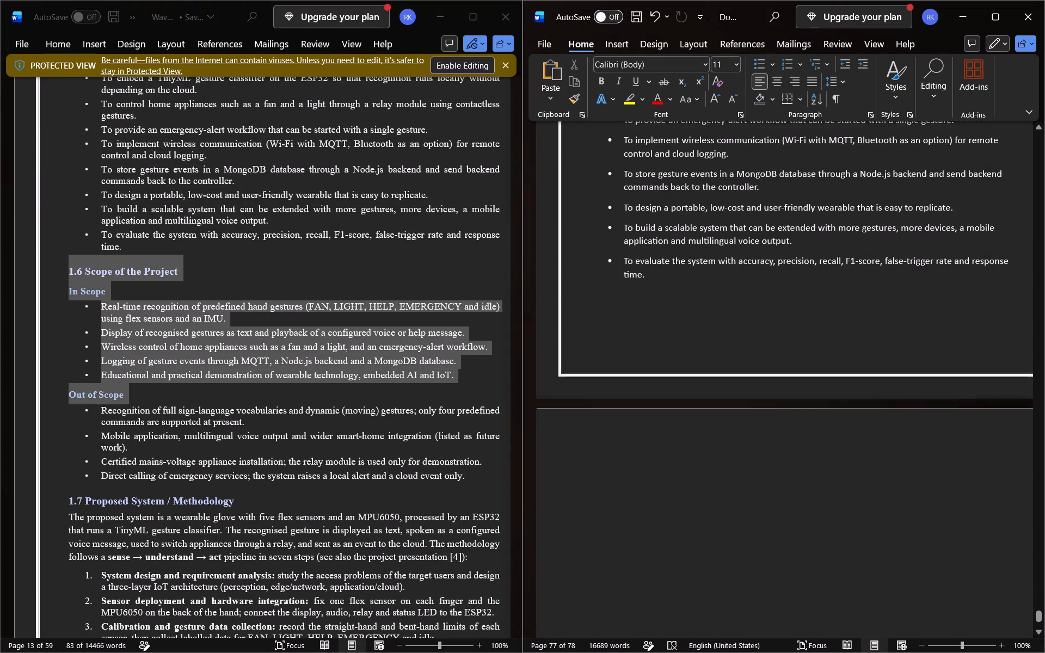
left_click(764, 457)
right_click(764, 457)
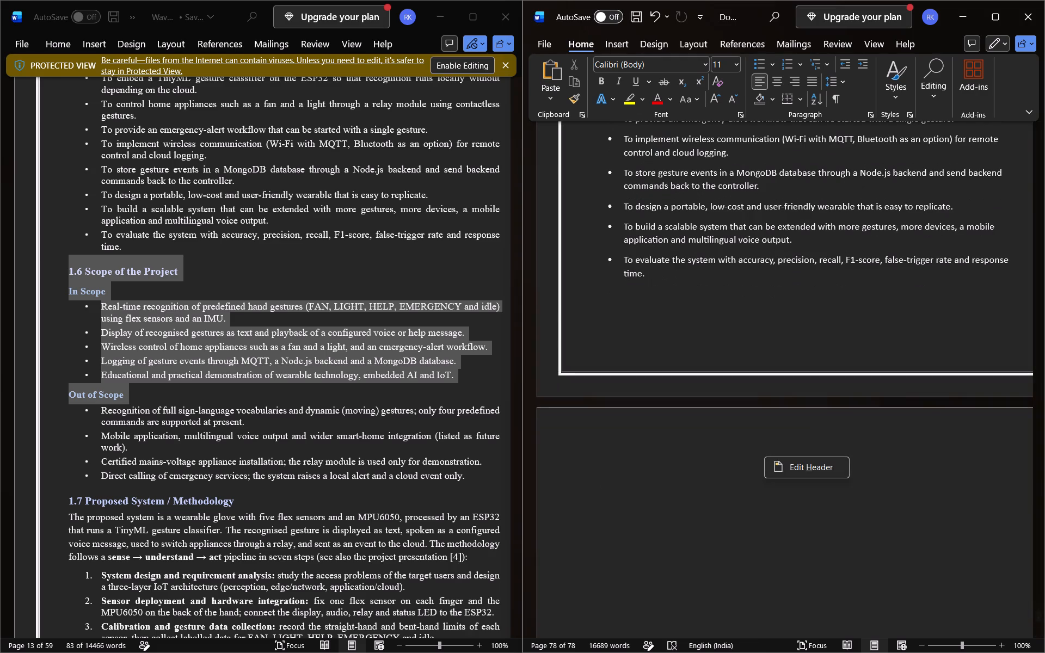
left_click(764, 457)
key("Return")
key("ctrl+v")
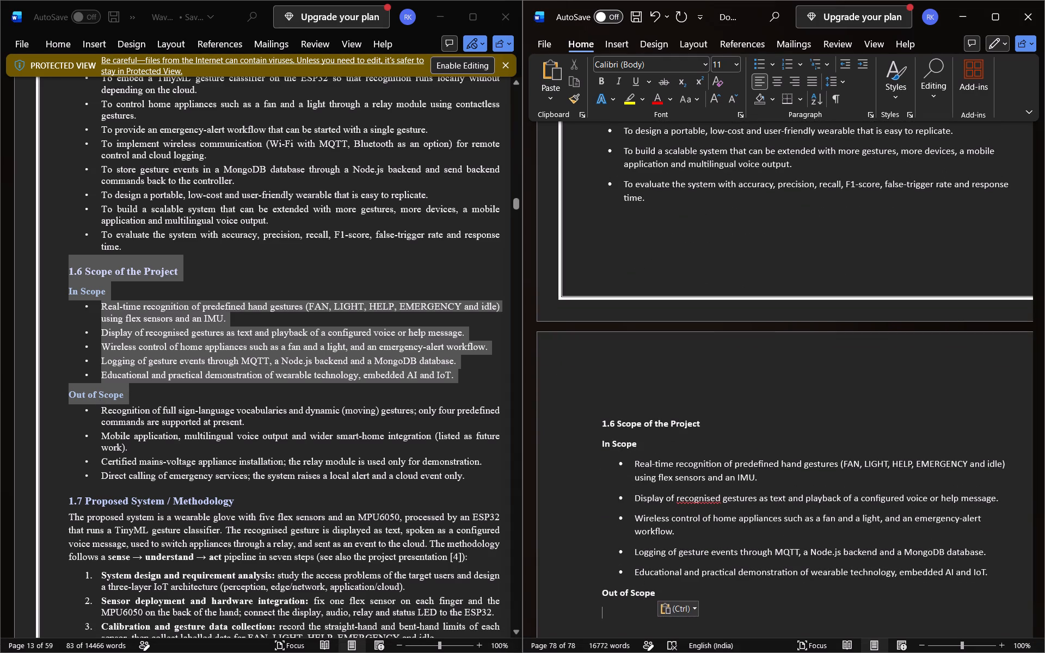
Copy the four Out of Scope bullets and the 1.7 Proposed System / Methodology heading and paste them under the pasted Out of Scope subheading.
left_click_drag(100, 407, 403, 499)
key("ctrl+c")
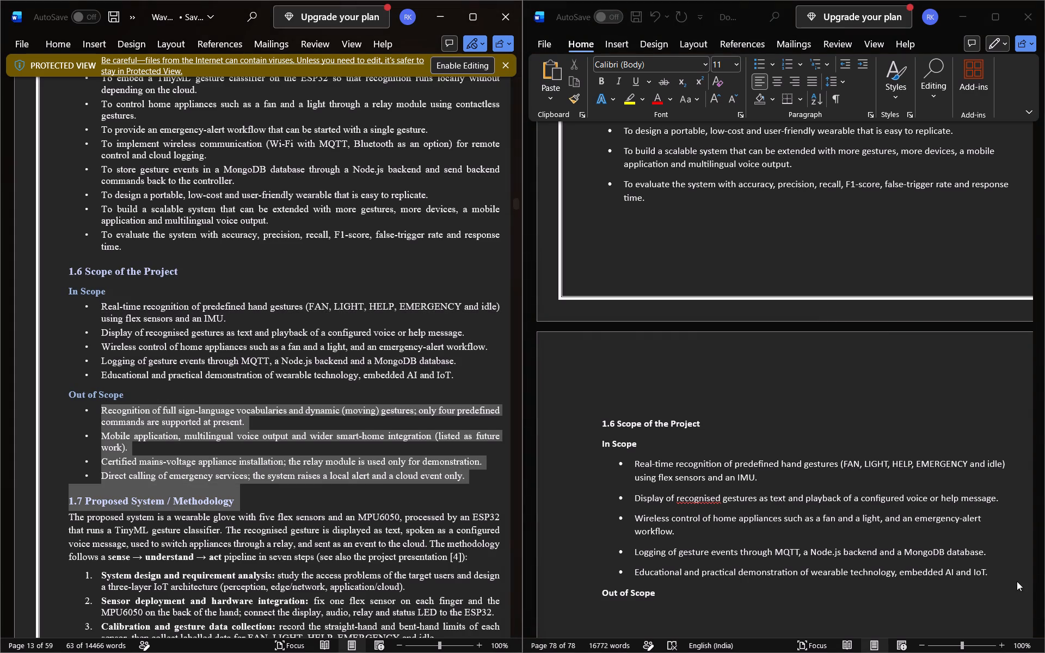
left_click(954, 614)
key("ctrl+v")
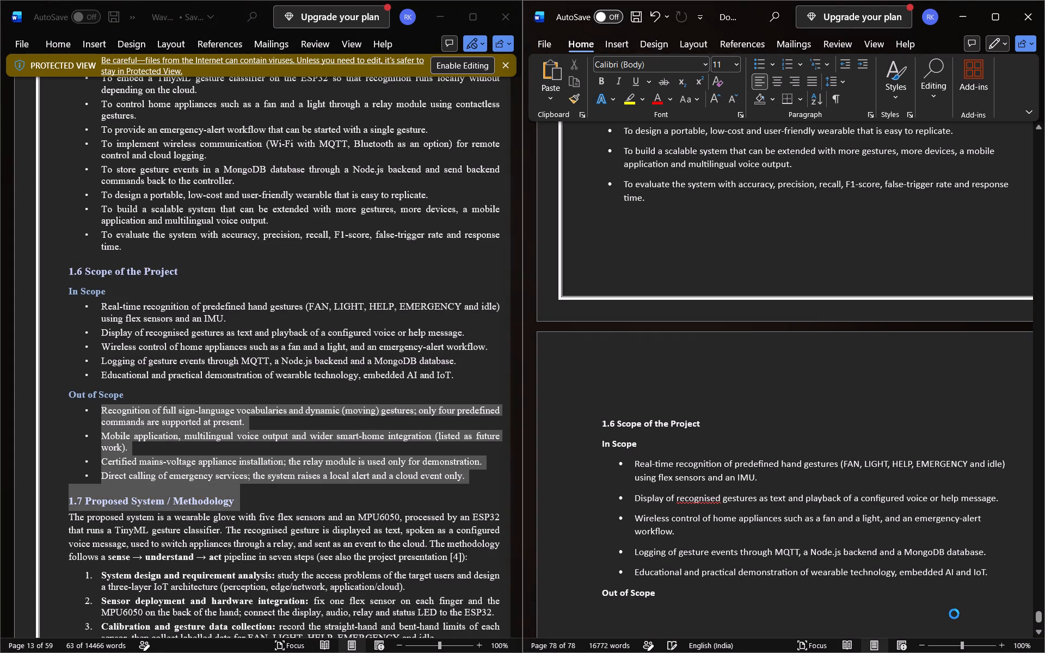
scroll(943, 420, "down", 2)
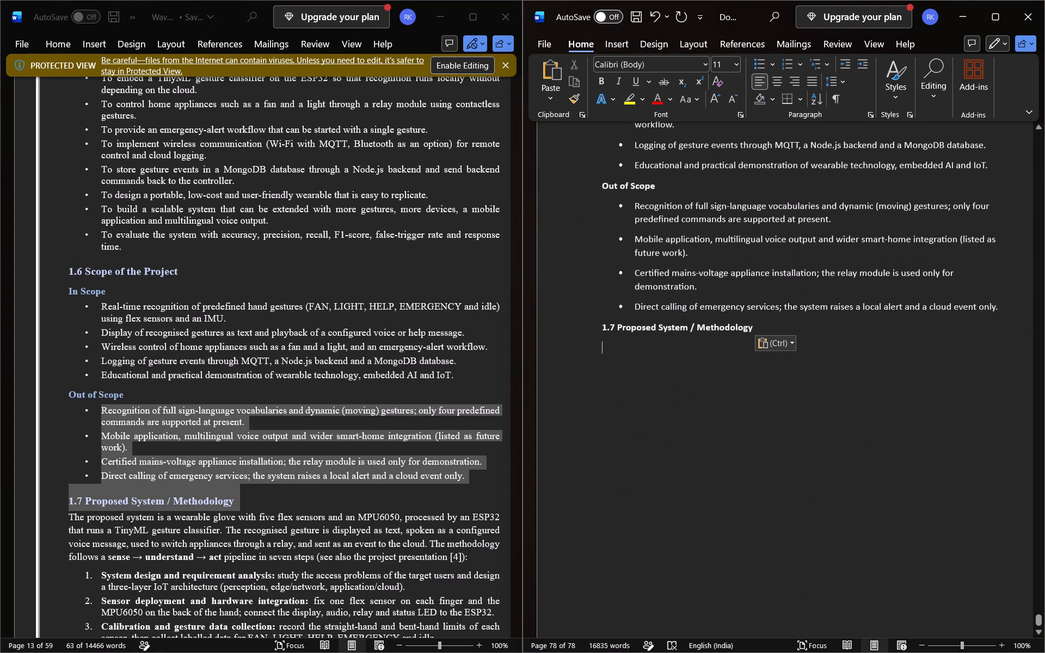
Copy the 1.7 introductory paragraph, its seven numbered steps and the End-to-End Workflow diagram, and paste them under the pasted 1.7 heading.
scroll(325, 445, "down", 3)
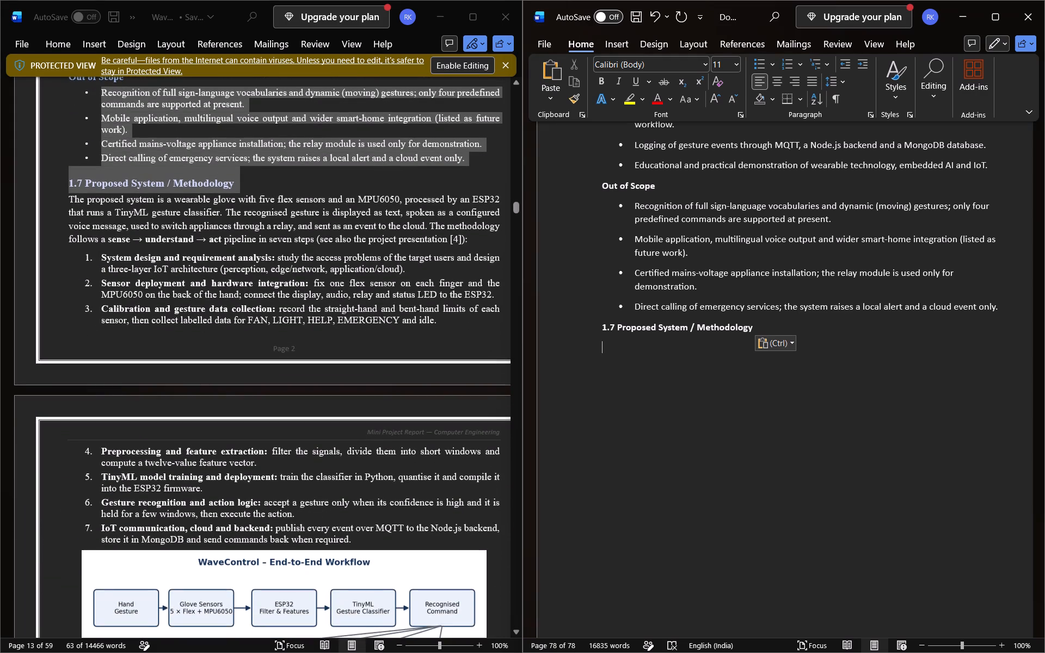
left_click(71, 196)
left_click_drag(71, 196, 288, 418)
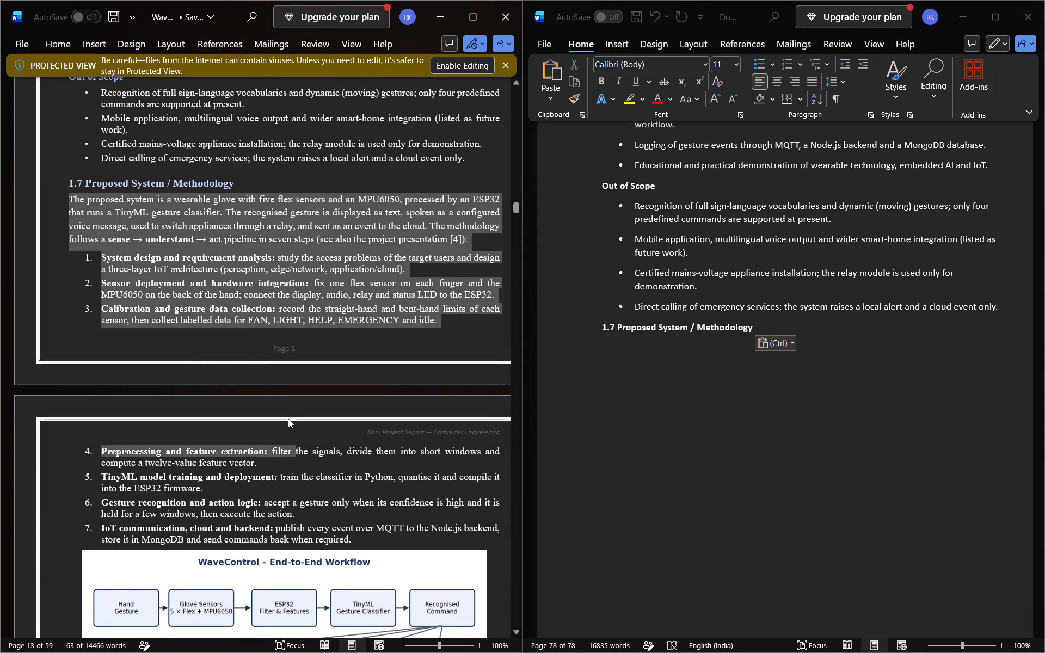
left_click_drag(288, 418, 432, 600)
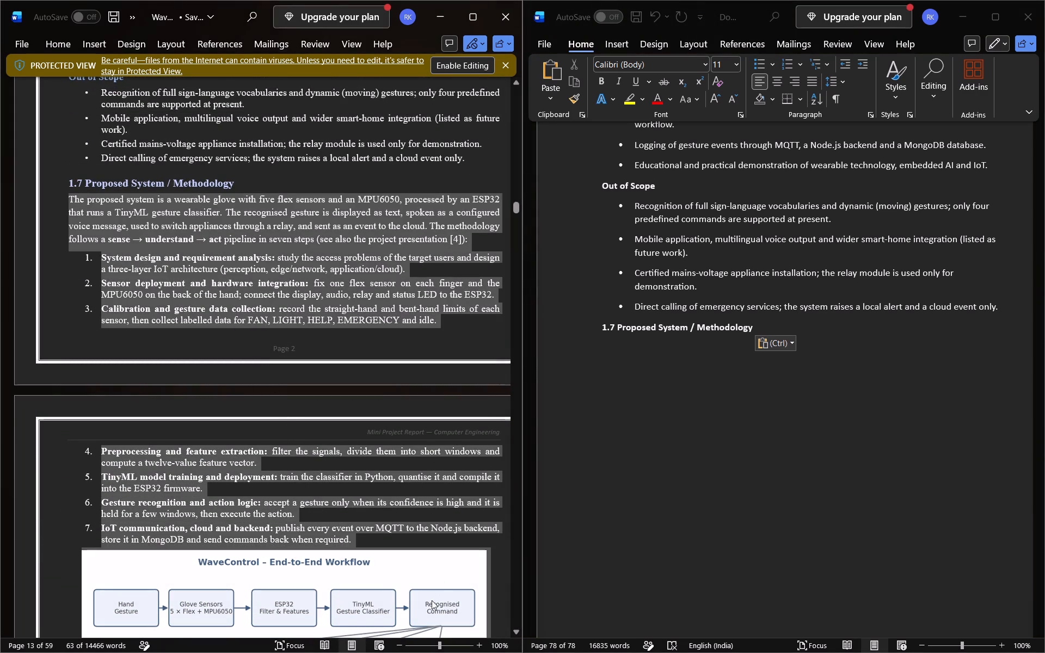
left_click_drag(432, 600, 428, 652)
key("ctrl+c")
left_click(781, 501)
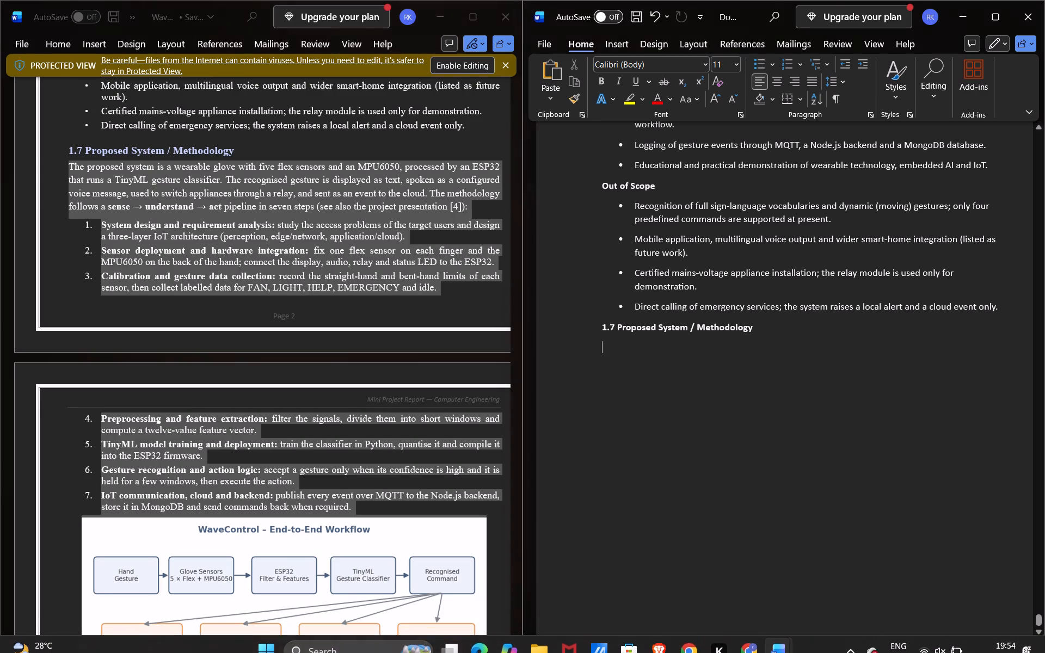
key("ctrl+v")
Copy everything from Modules Description through the 1.8 Tools and Technologies table and paste it below the pasted workflow diagram.
scroll(403, 448, "down", 2)
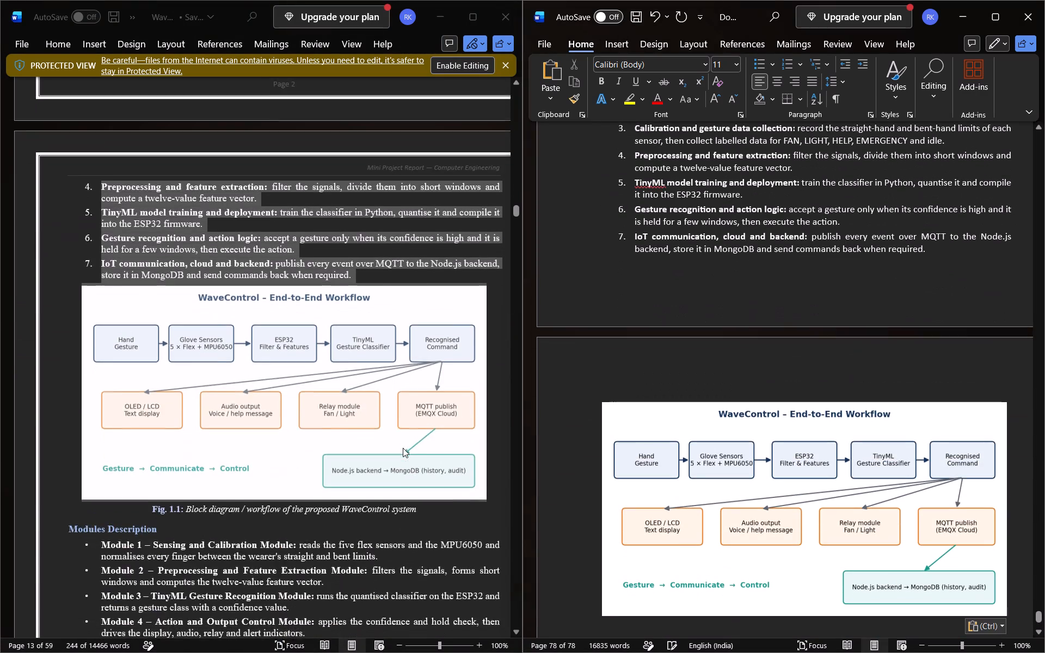
scroll(403, 448, "down", 2)
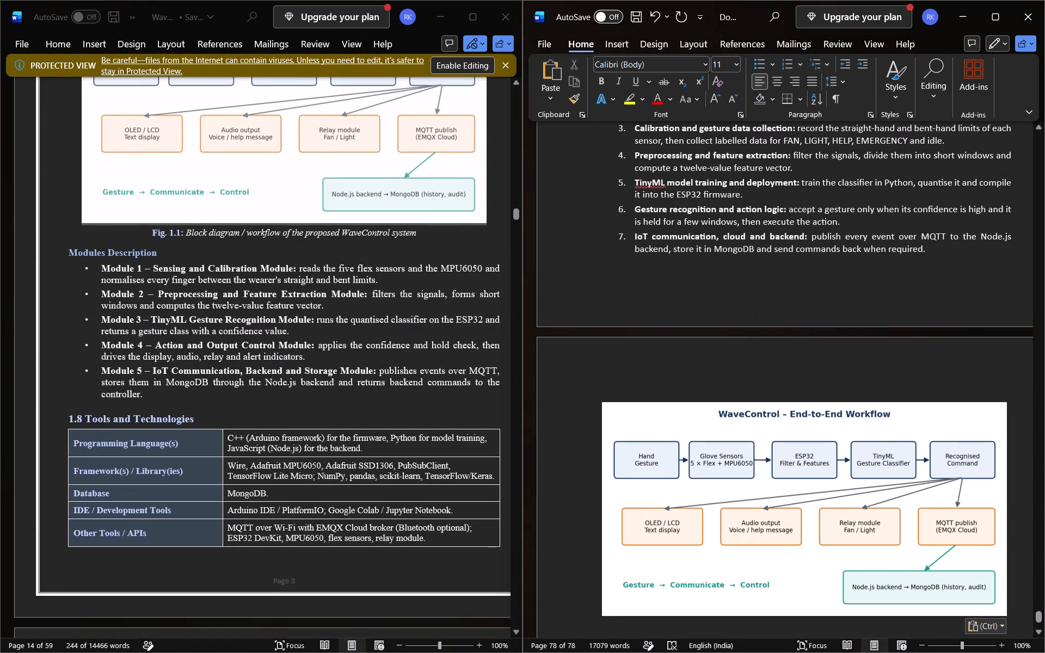
left_click_drag(67, 254, 295, 590)
key("ctrl+c")
key("ctrl+v")
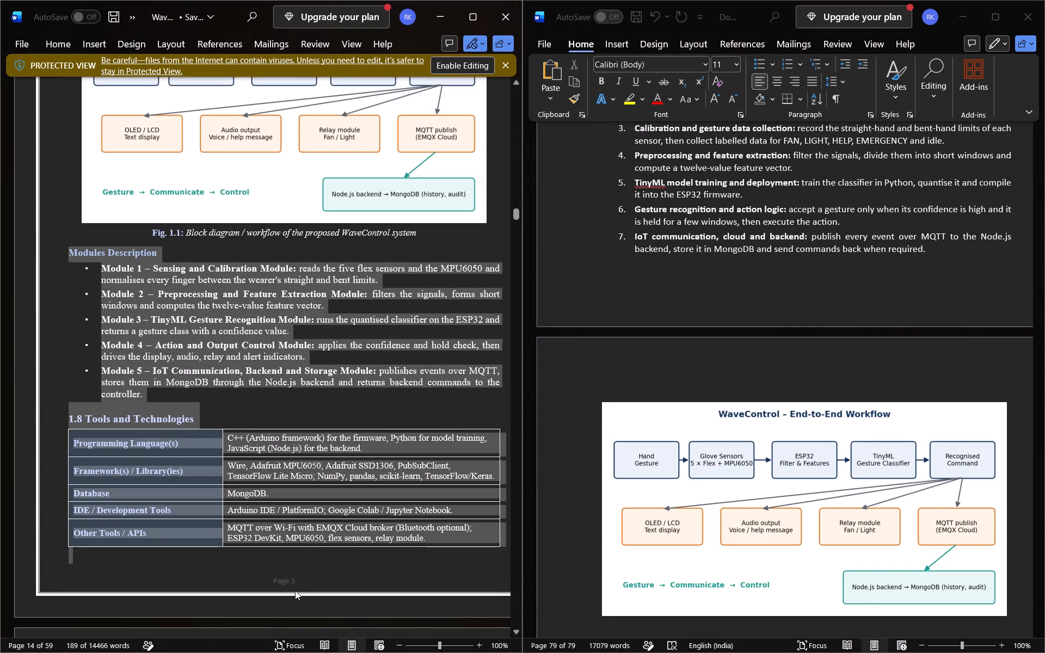
scroll(854, 551, "down", 4)
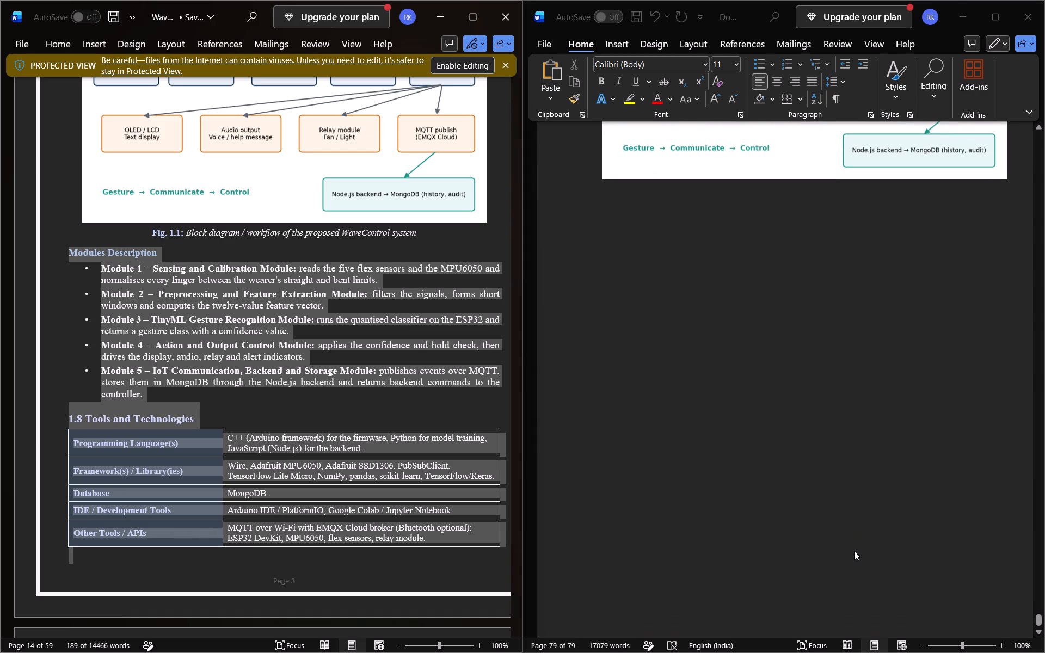
left_click(854, 551)
key("ctrl+v")
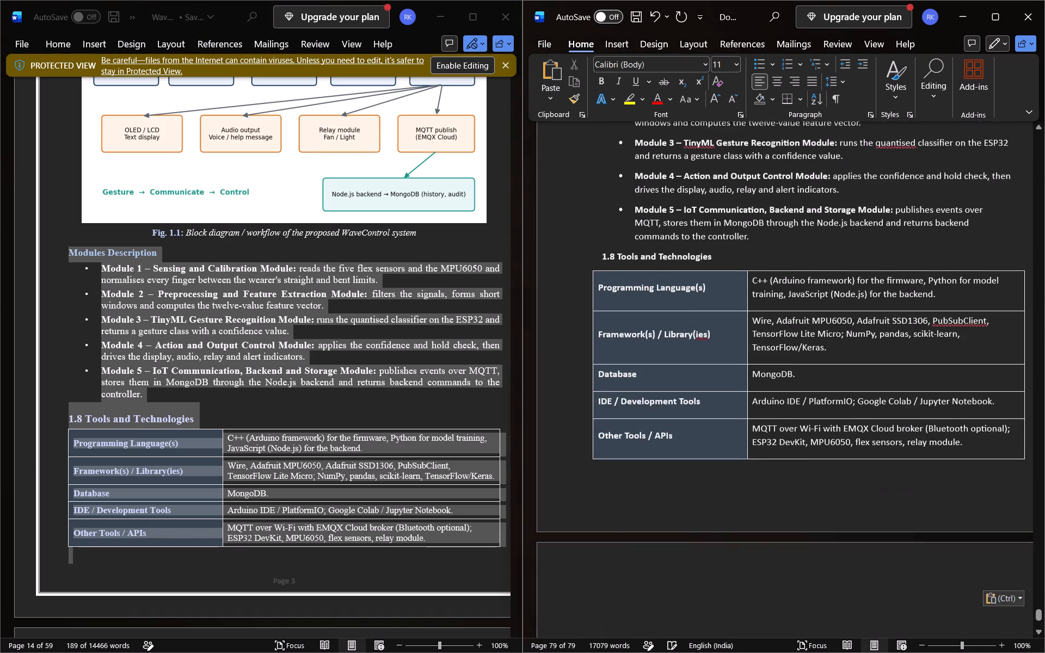
Copy everything from the 1.9 Hardware and Software Requirements heading through the 1.13 SDG table and paste it on the page after the 1.8 table.
scroll(202, 414, "down", 3)
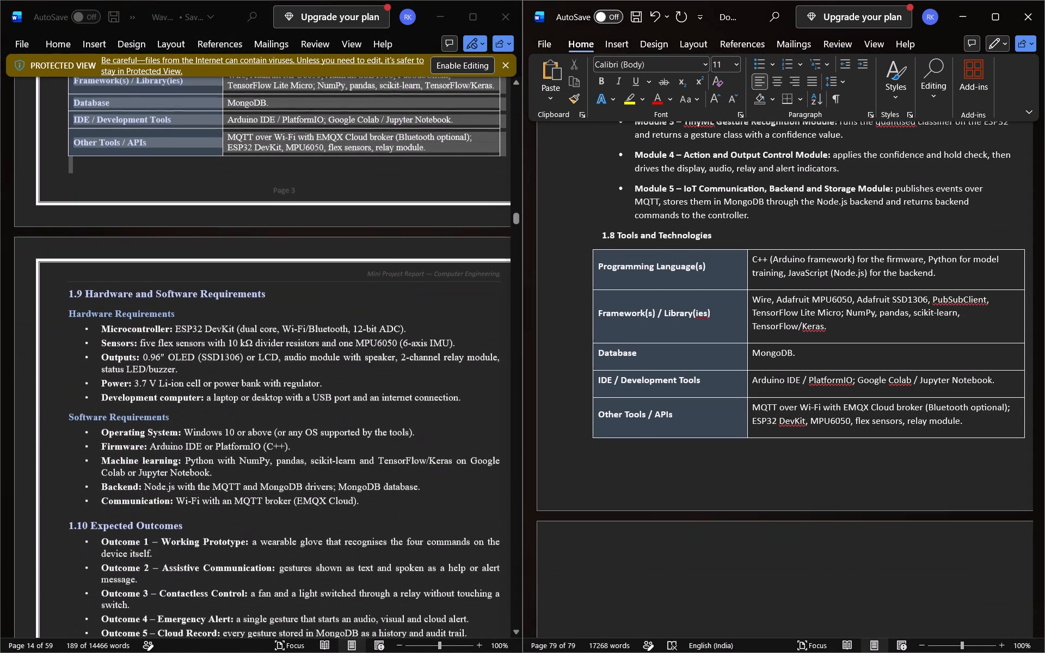
left_click(70, 297)
left_click_drag(70, 297, 107, 338)
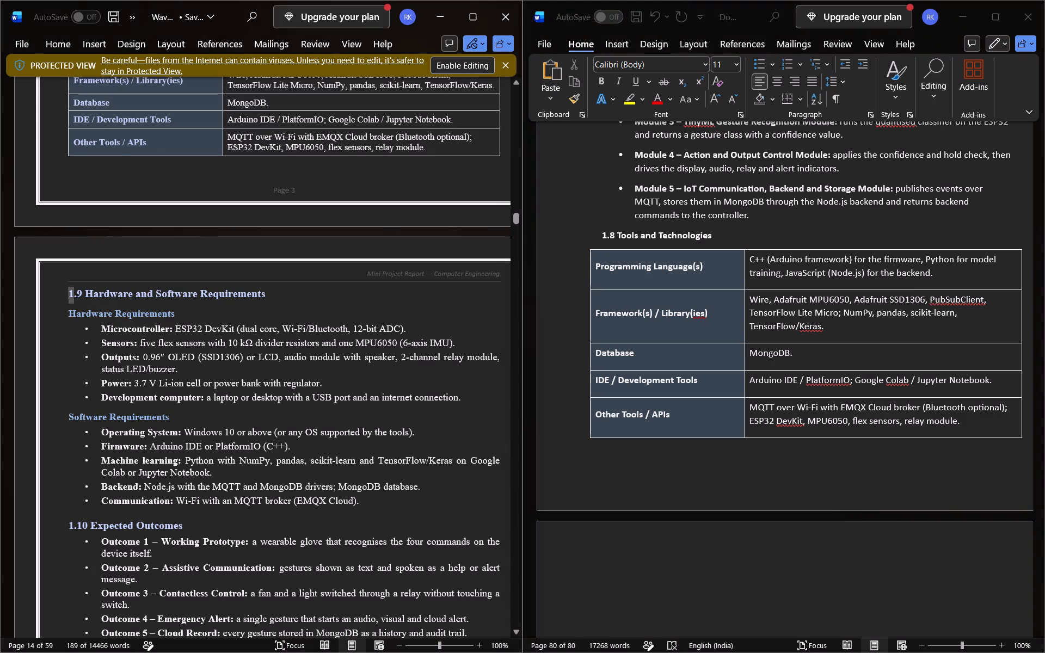
left_click_drag(107, 338, 291, 650)
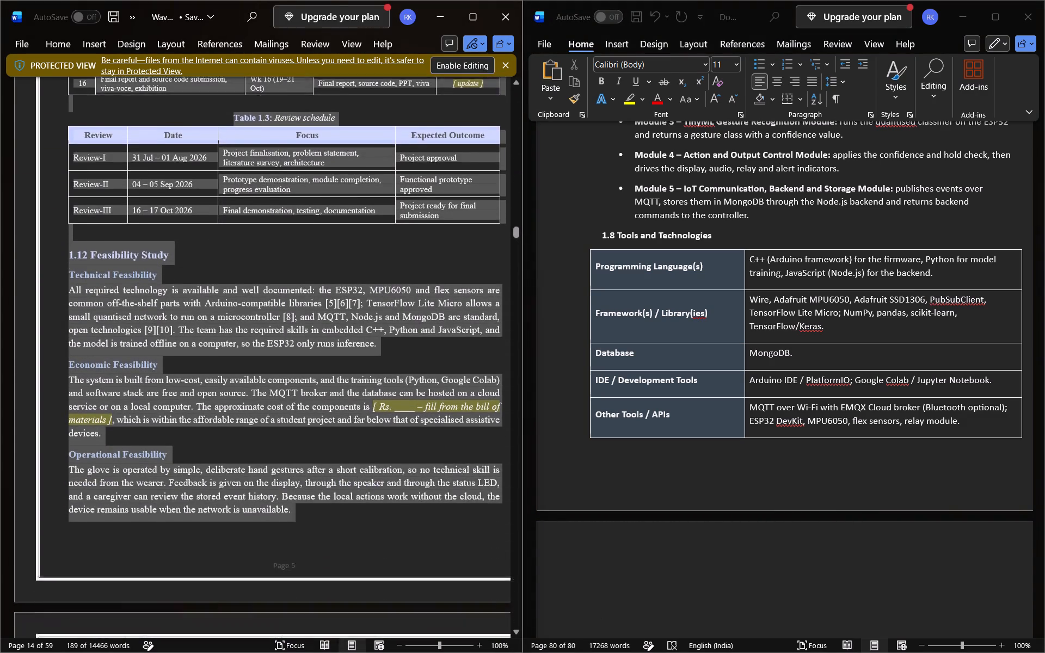
left_click_drag(291, 650, 251, 433)
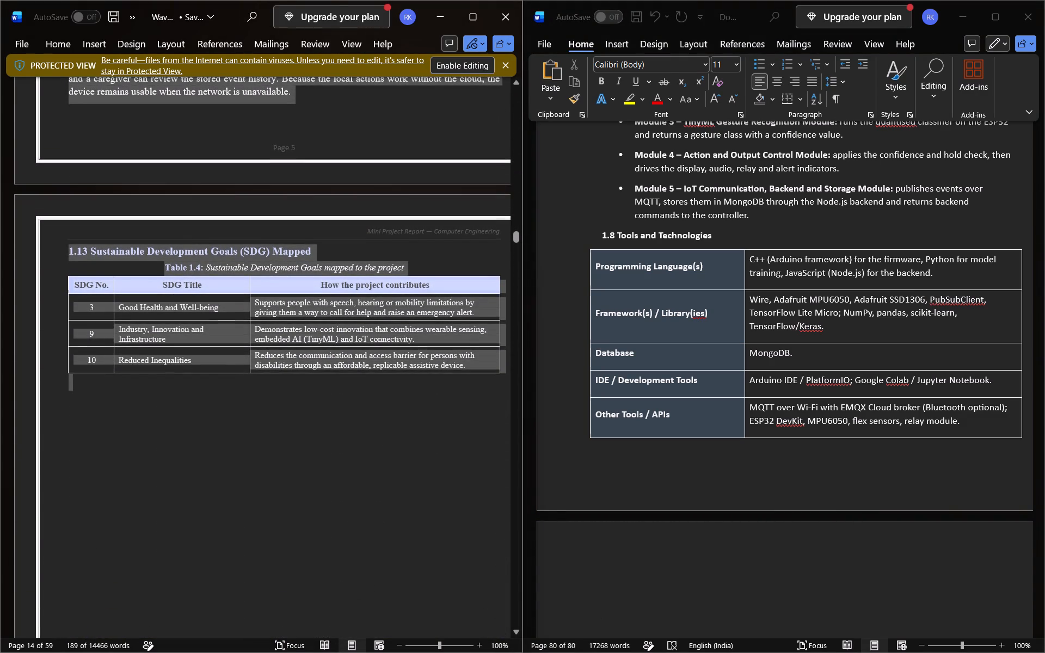
key("ctrl+c")
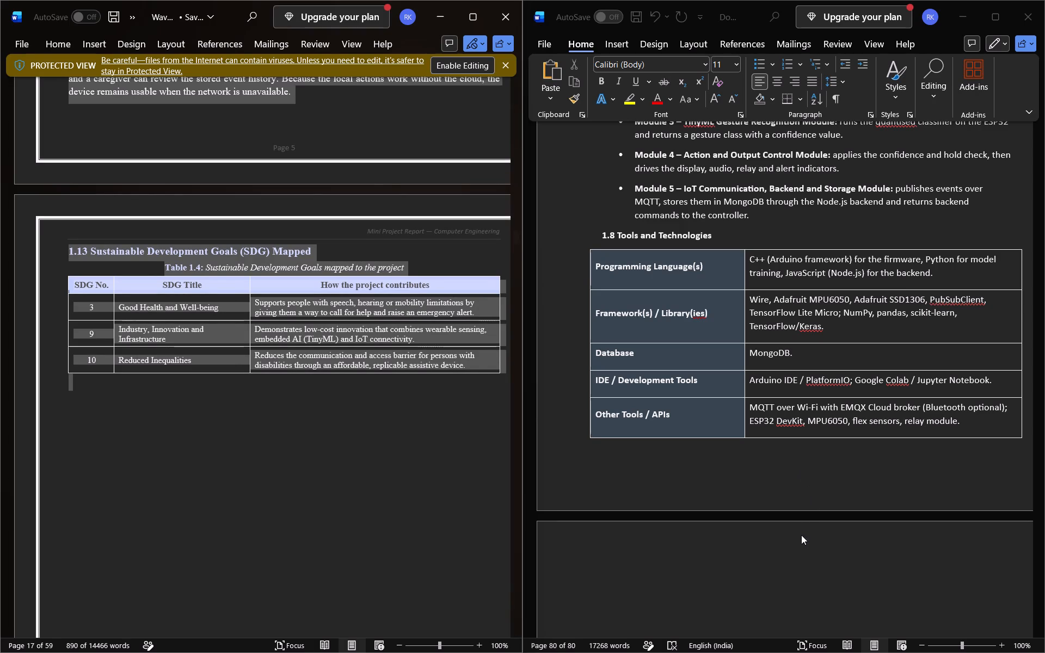
left_click(801, 535)
key("ctrl+v")
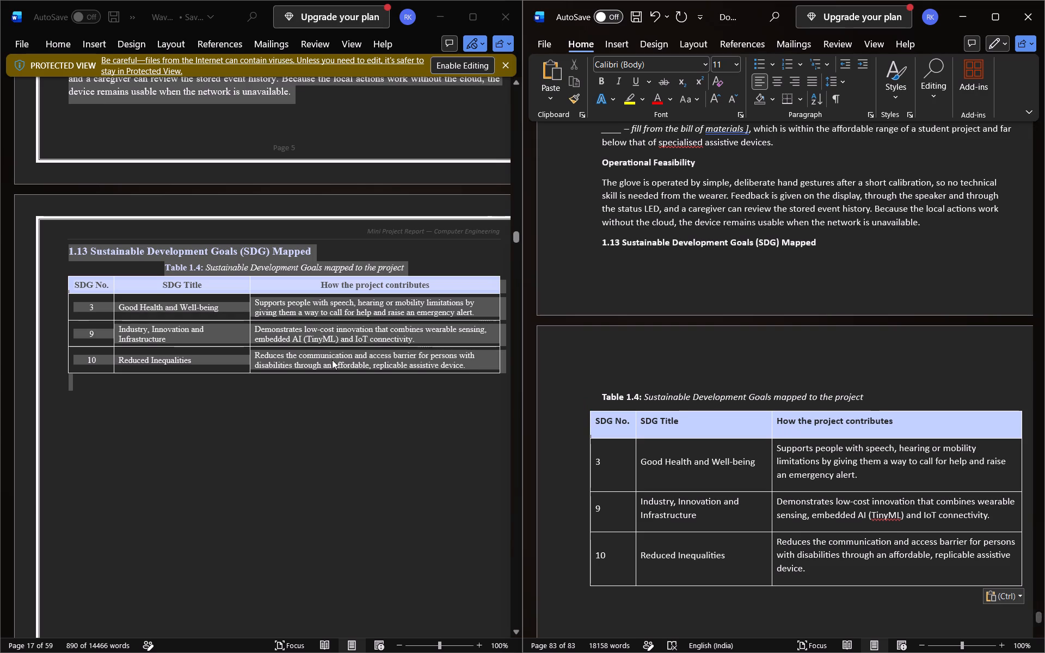
Copy the 2. Literature Survey heading through the 2.2 Review of Existing Research heading and paste it below the pasted SDG table with bold on.
scroll(333, 359, "down", 6)
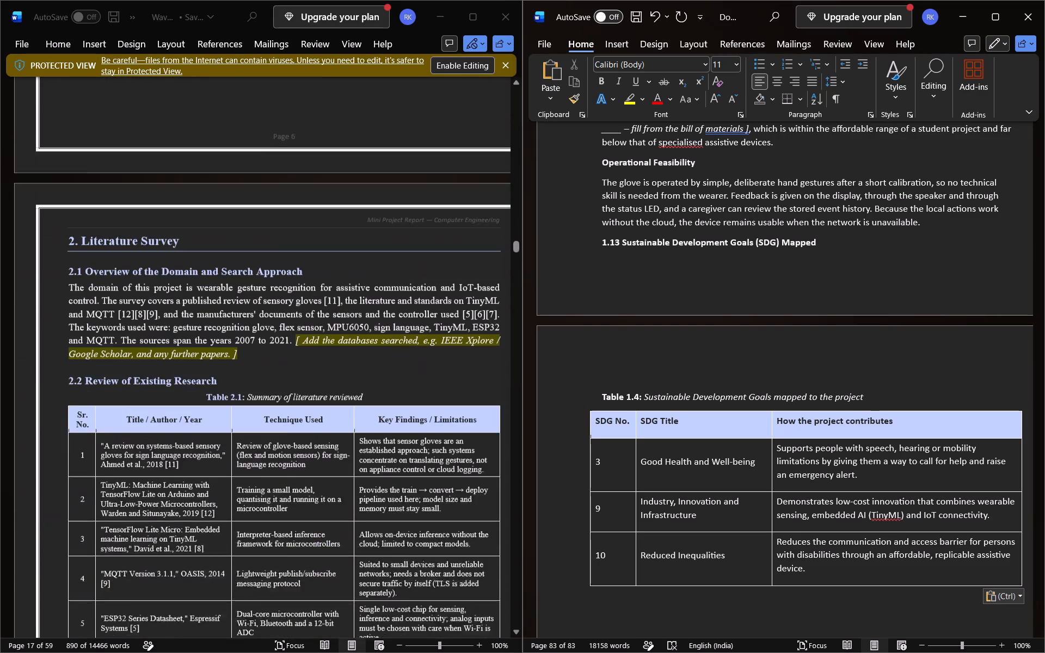
scroll(333, 359, "down", 1)
left_click(70, 193)
left_click_drag(70, 193, 81, 197)
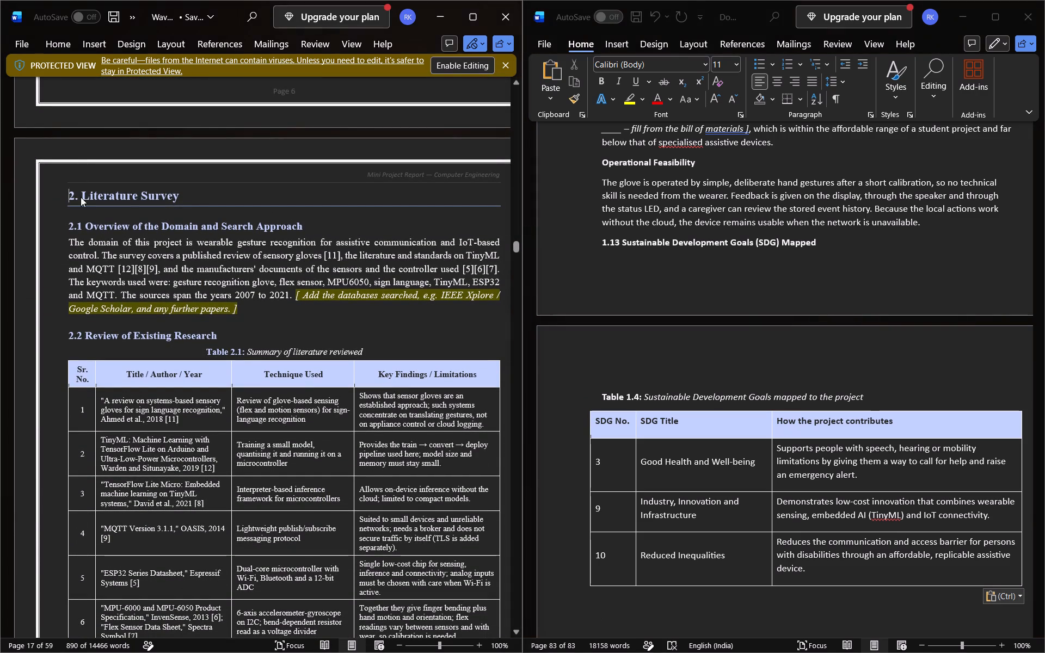
left_click_drag(81, 197, 224, 331)
key("ctrl+c")
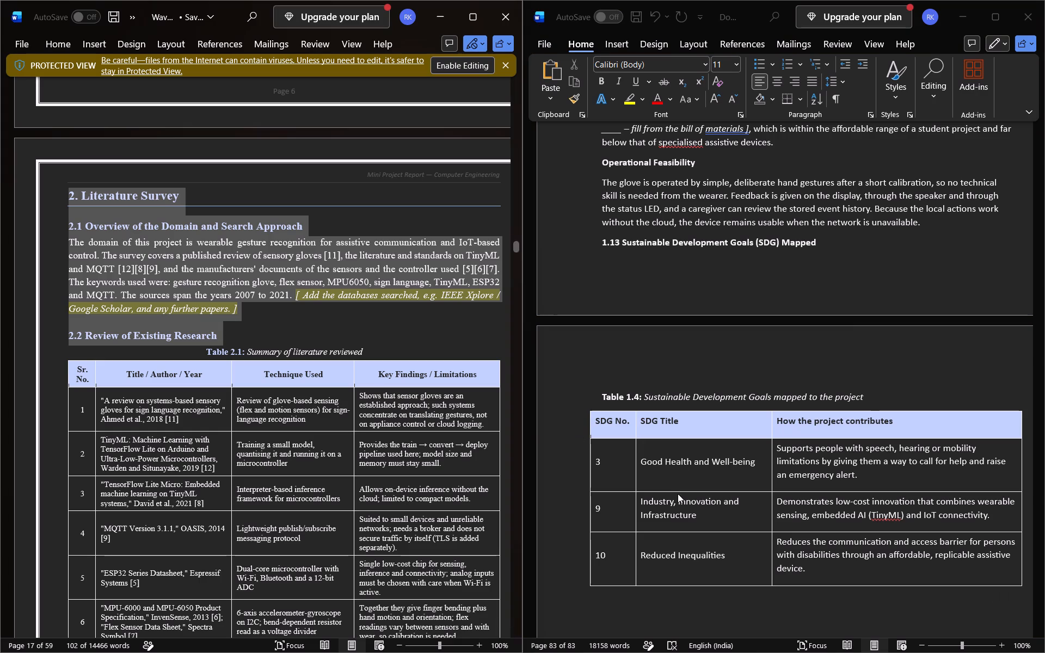
left_click(734, 614)
key("ctrl+b")
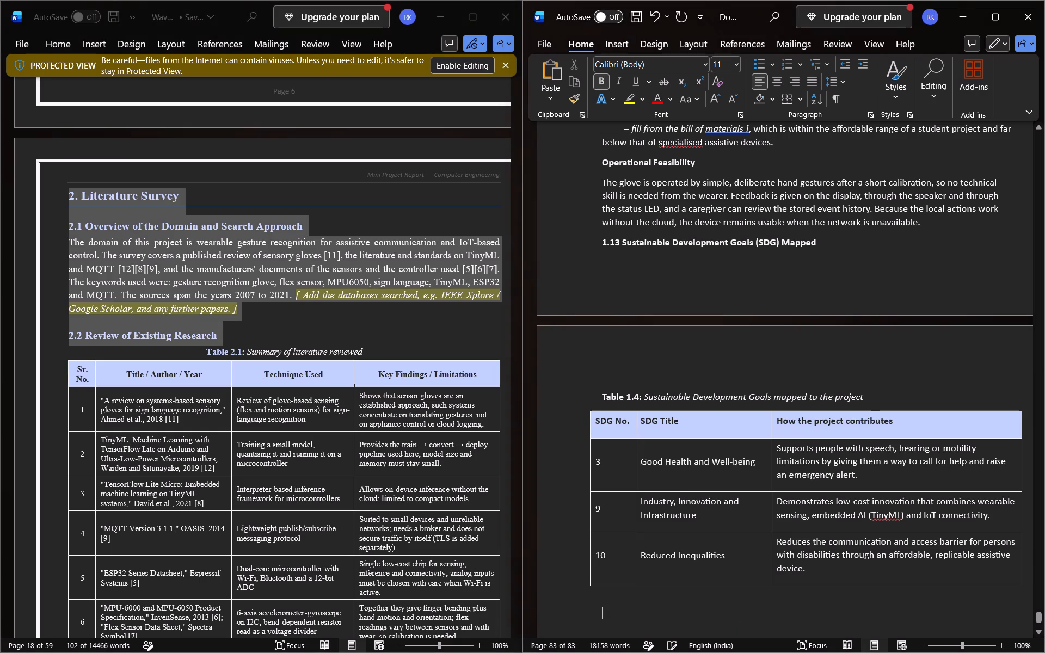
key("ctrl+v")
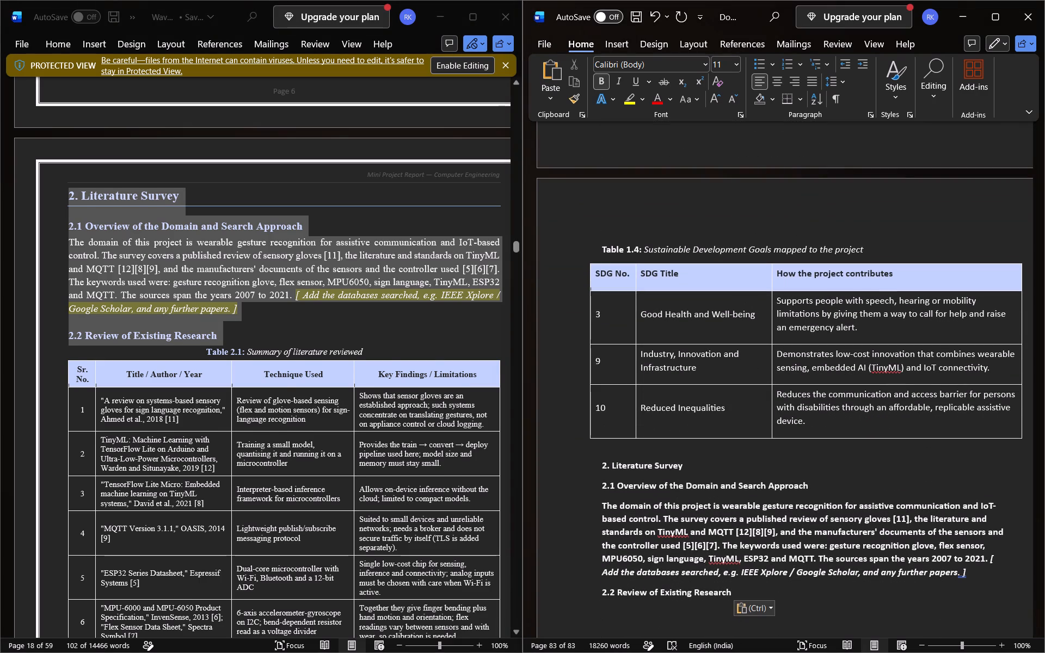
Copy everything from Table 2.1 through the section 2.5 paragraph and paste it after two added blank lines below the pasted 2.2 heading.
scroll(339, 424, "down", 1)
left_click_drag(79, 269, 233, 641)
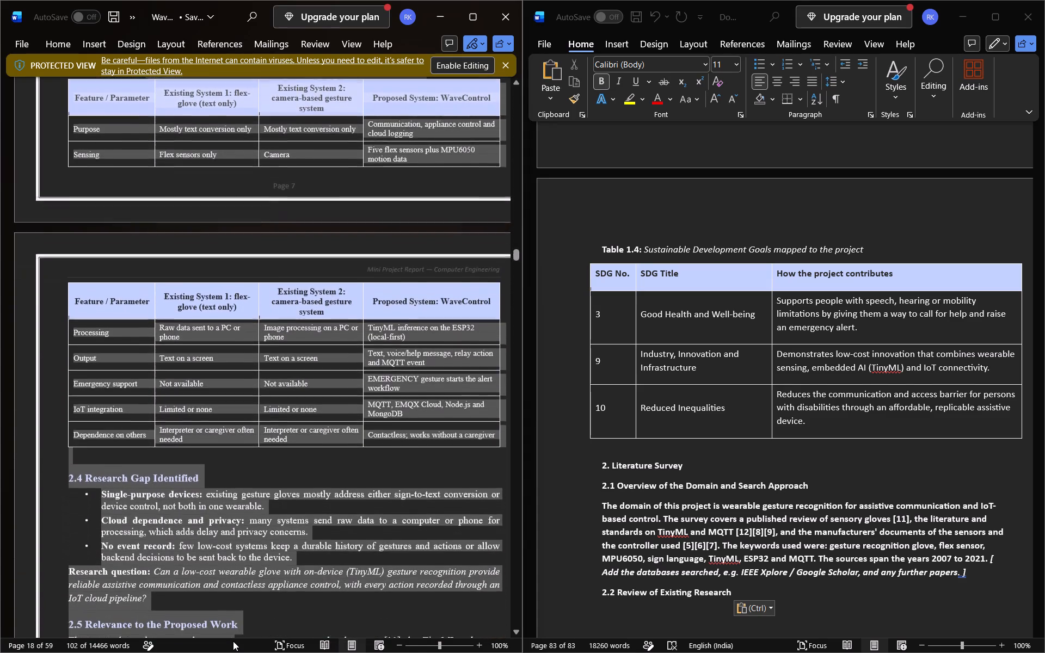
left_click_drag(233, 641, 181, 465)
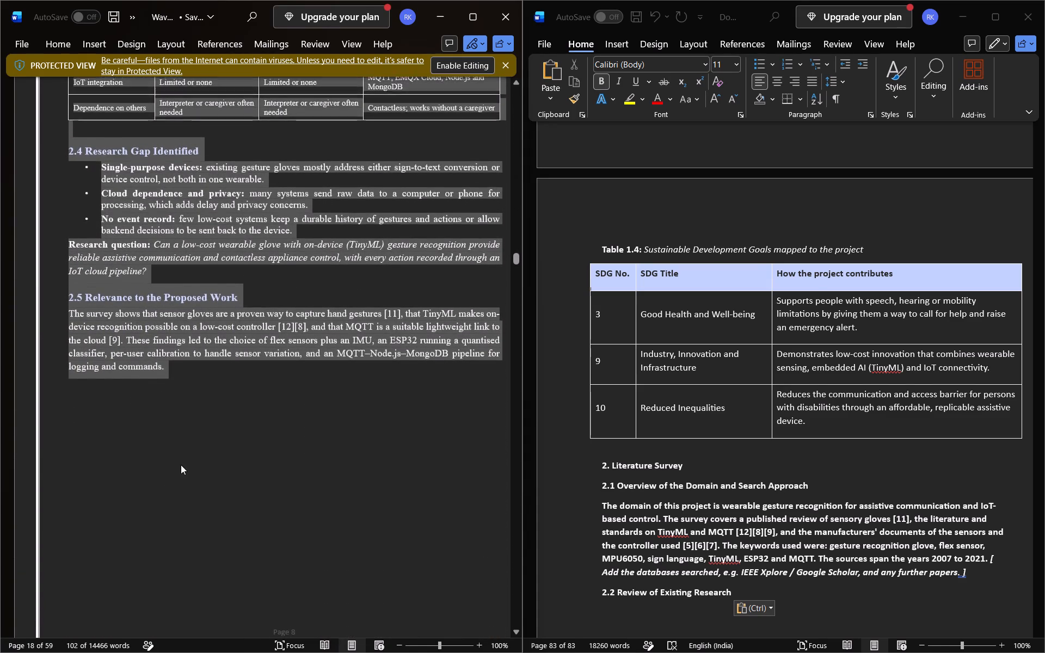
left_click_drag(181, 465, 214, 390)
key("ctrl+c")
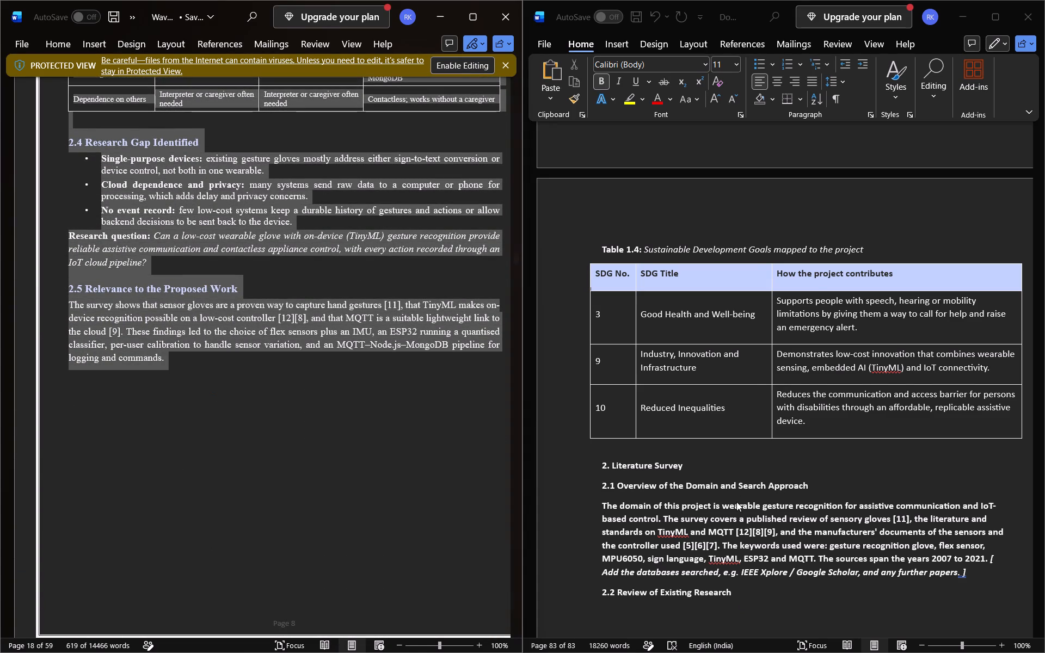
left_click(765, 582)
key("Return")
key("Return")
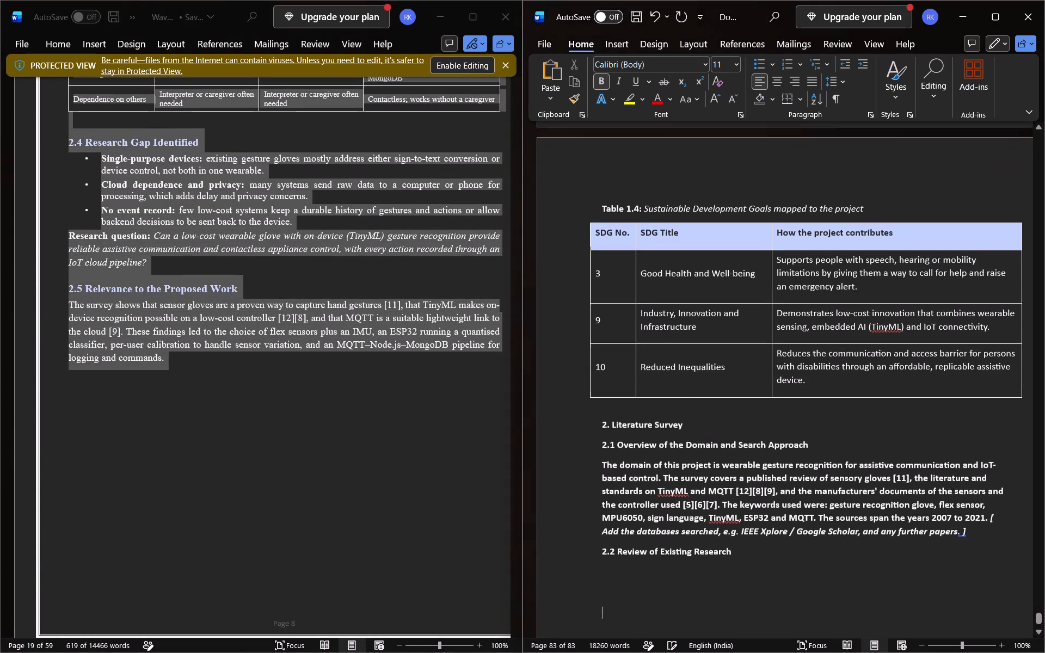
key("ctrl+v")
Copy the chapter 3 heading through the 3.1.3 Definitions, Acronyms and Abbreviations heading and paste it after two added blank lines below section 2.5.
scroll(327, 364, "down", 2)
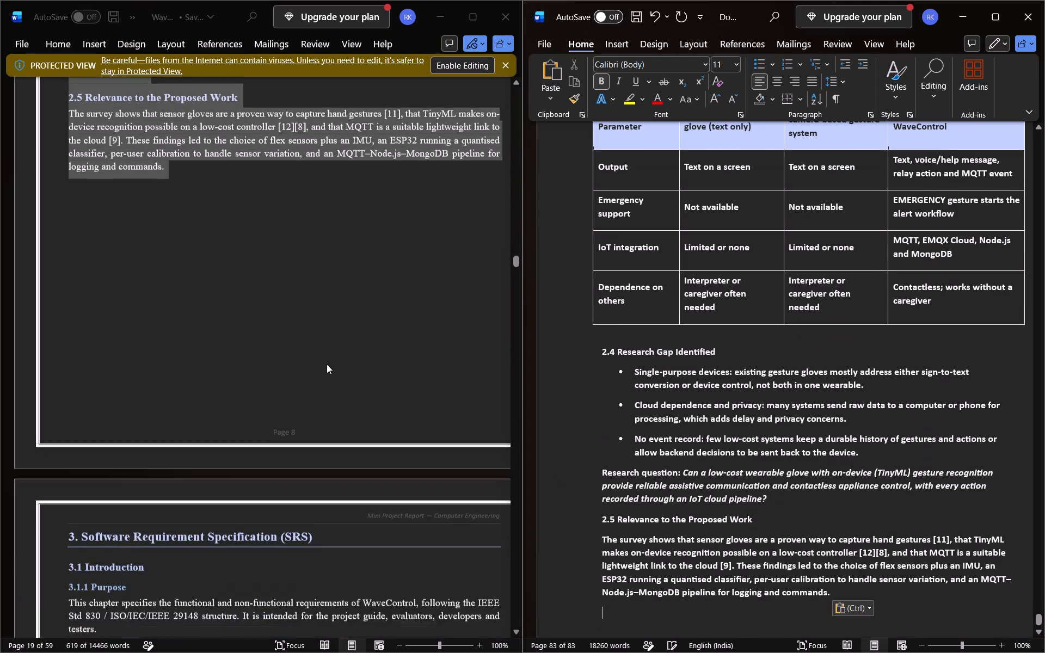
scroll(327, 364, "down", 3)
left_click_drag(70, 230, 295, 426)
key("ctrl+c")
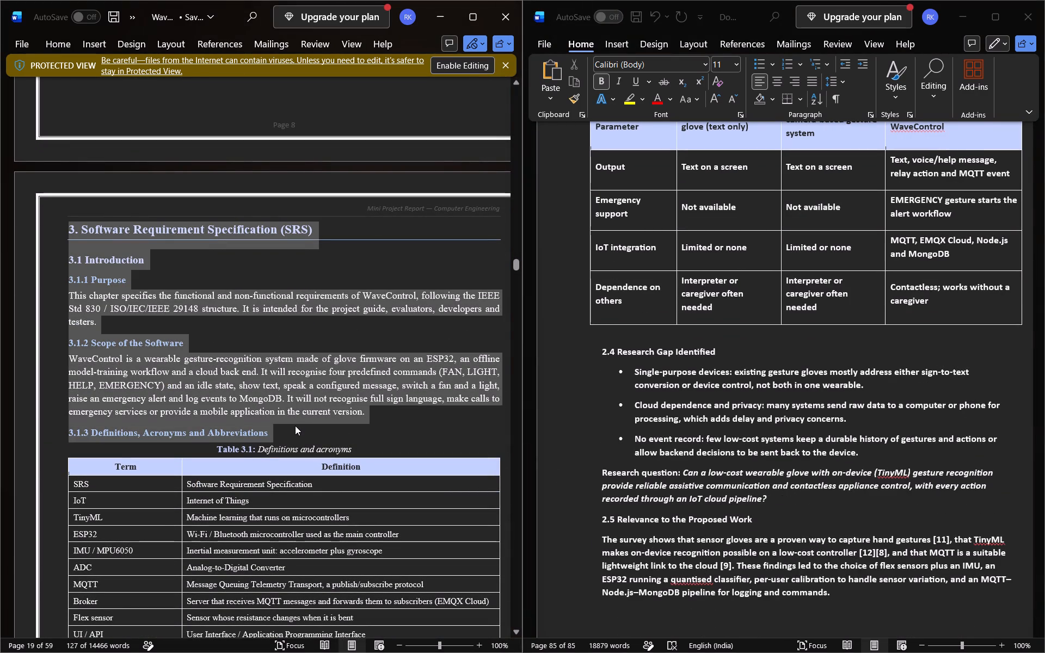
left_click(882, 596)
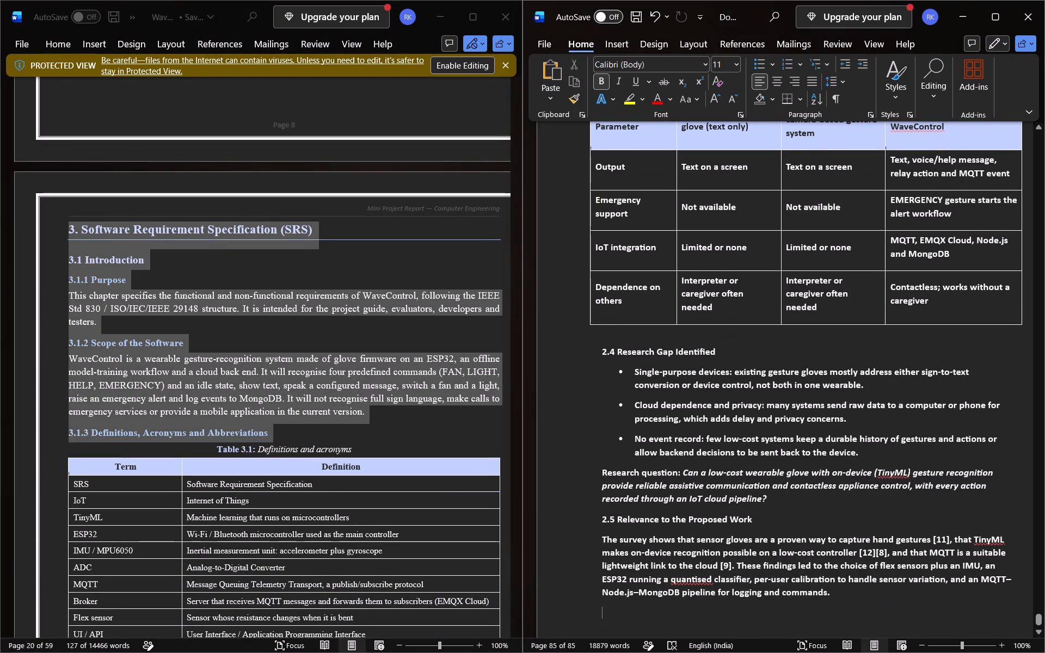
key("Return")
key("Return")
key("ctrl+v")
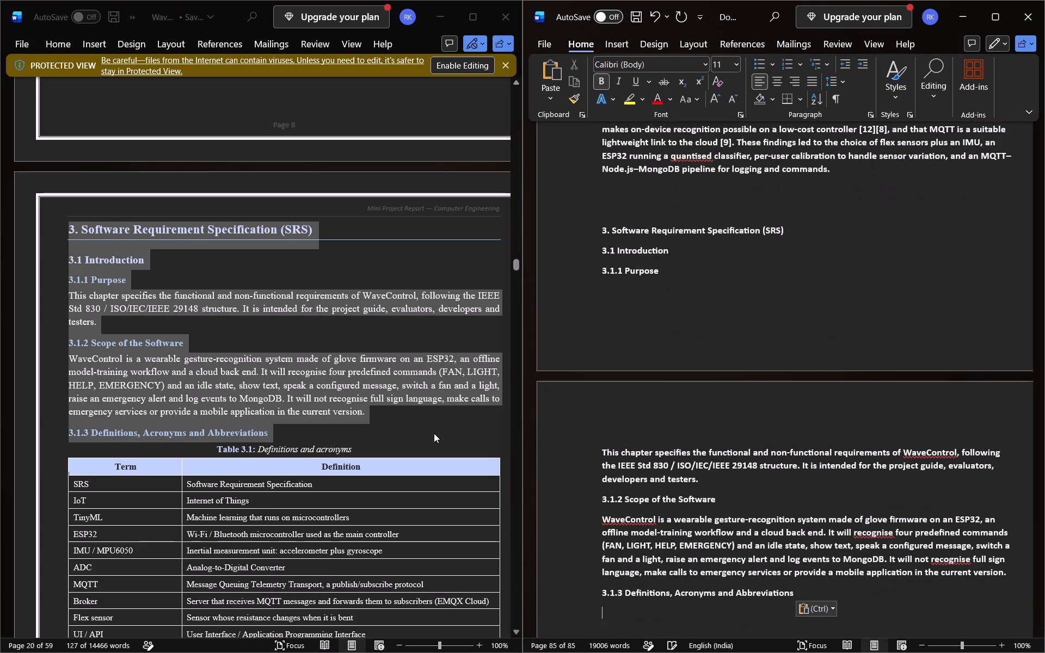
Copy the definitions table through the first four 3.2.2 Product Functions bullets and paste them under the pasted 3.1.3 heading.
scroll(434, 433, "down", 1)
left_click(115, 387)
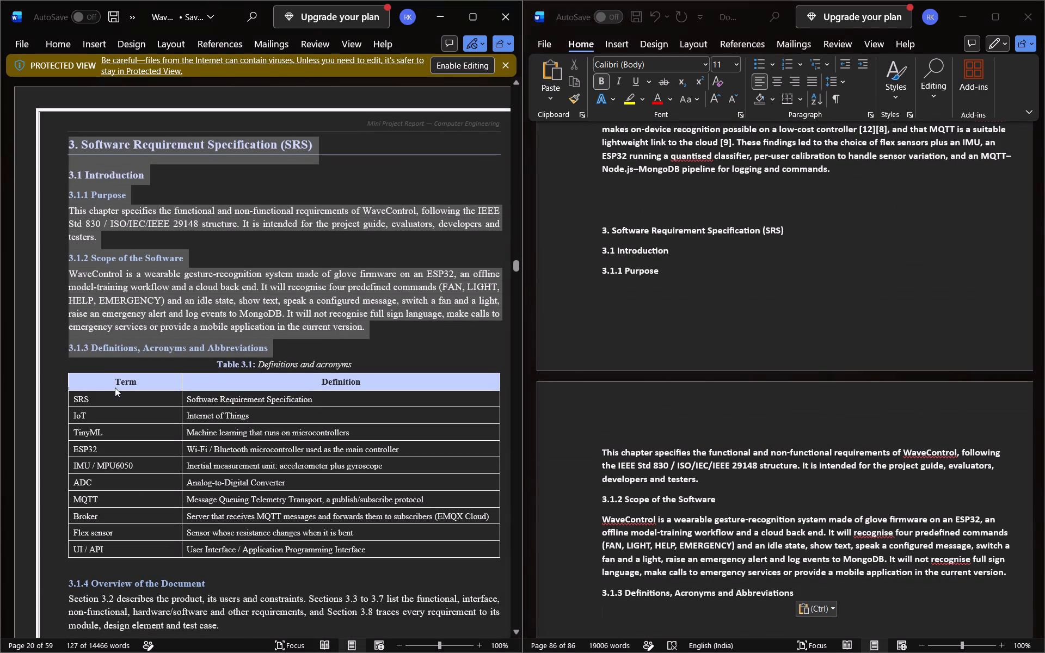
left_click_drag(115, 387, 303, 651)
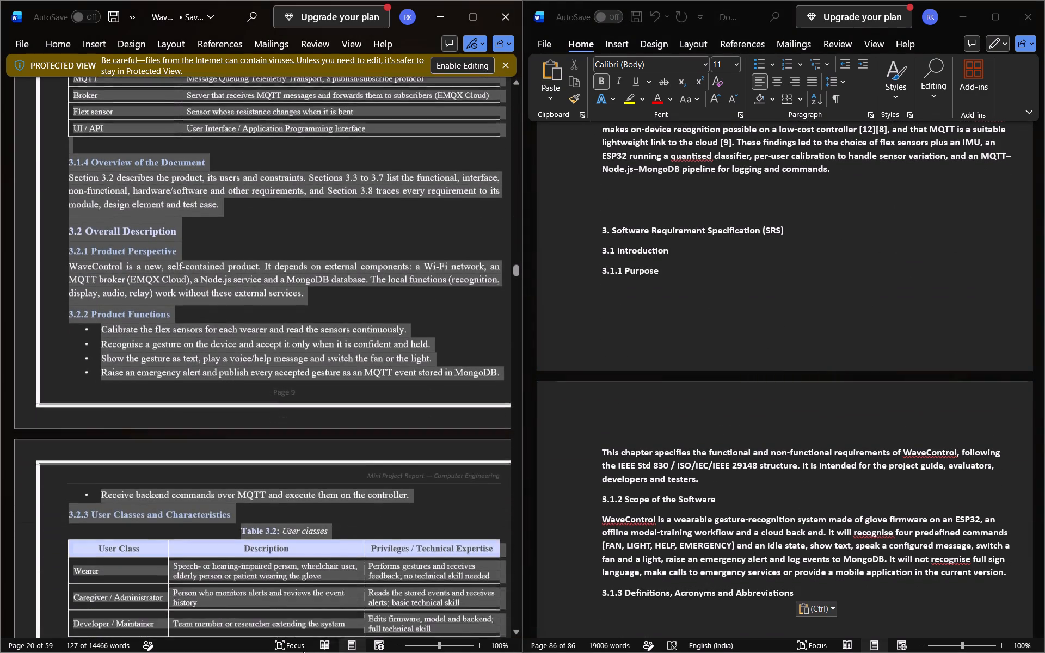
left_click_drag(303, 651, 538, 343)
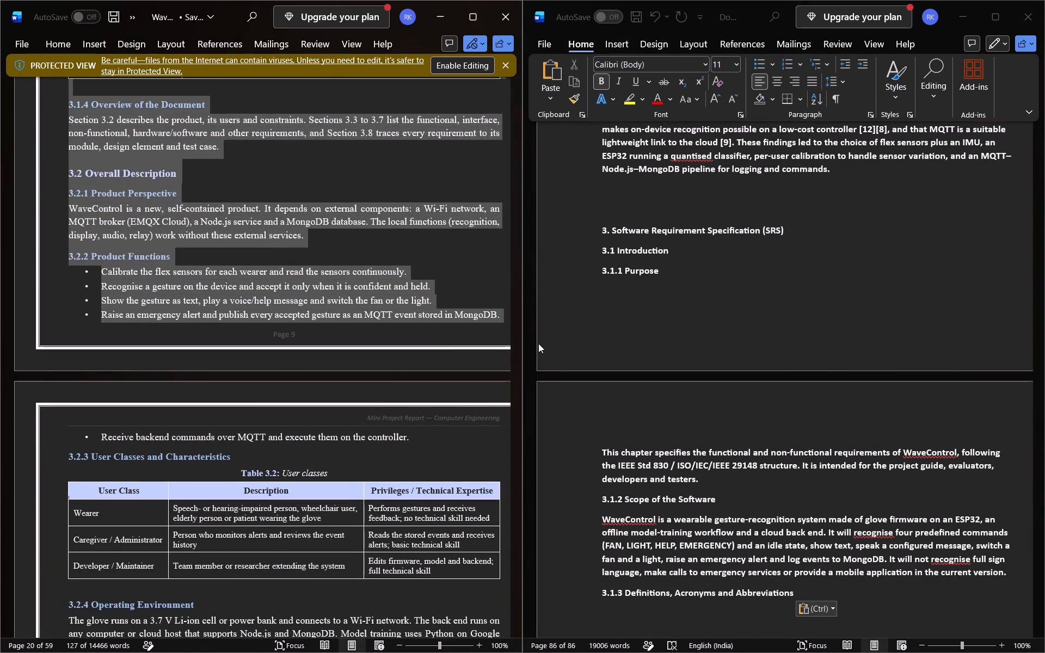
key("ctrl+c")
left_click(837, 607)
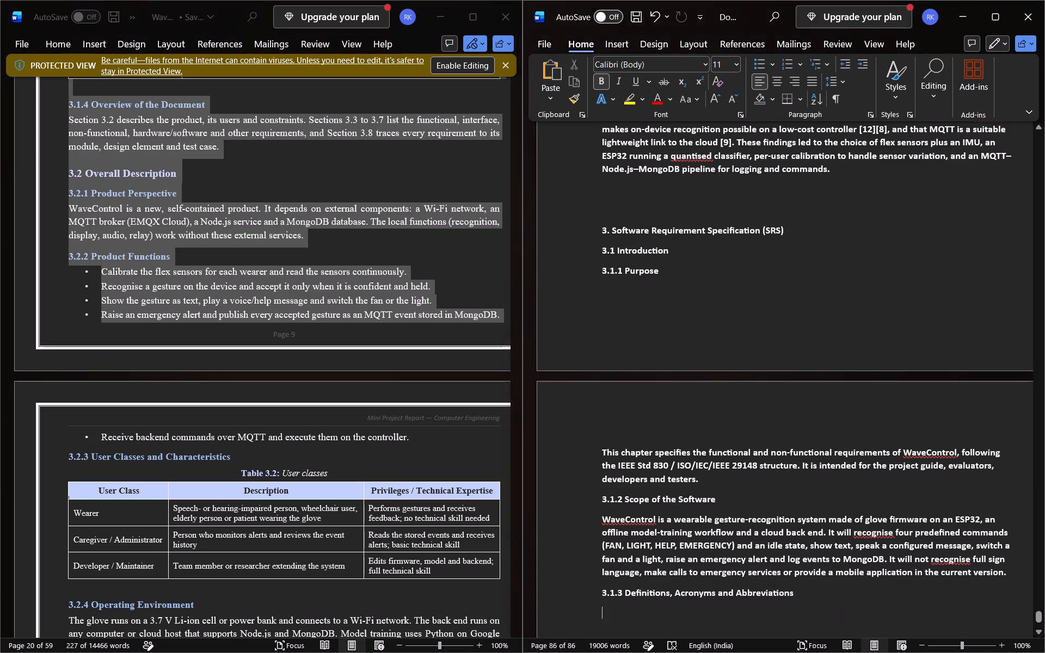
key("ctrl+v")
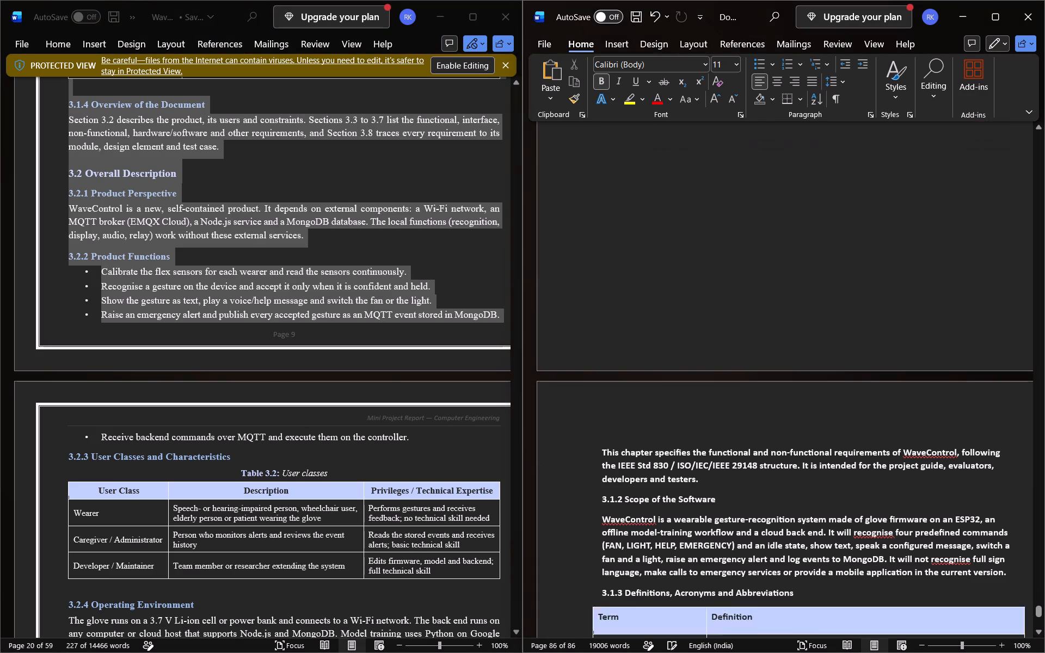
Copy everything from the 3.2.3 User Classes heading through the 4.4.1 DFD Level 0 paragraph and paste it after two added lines below the Product Functions bullets.
scroll(377, 418, "down", 1)
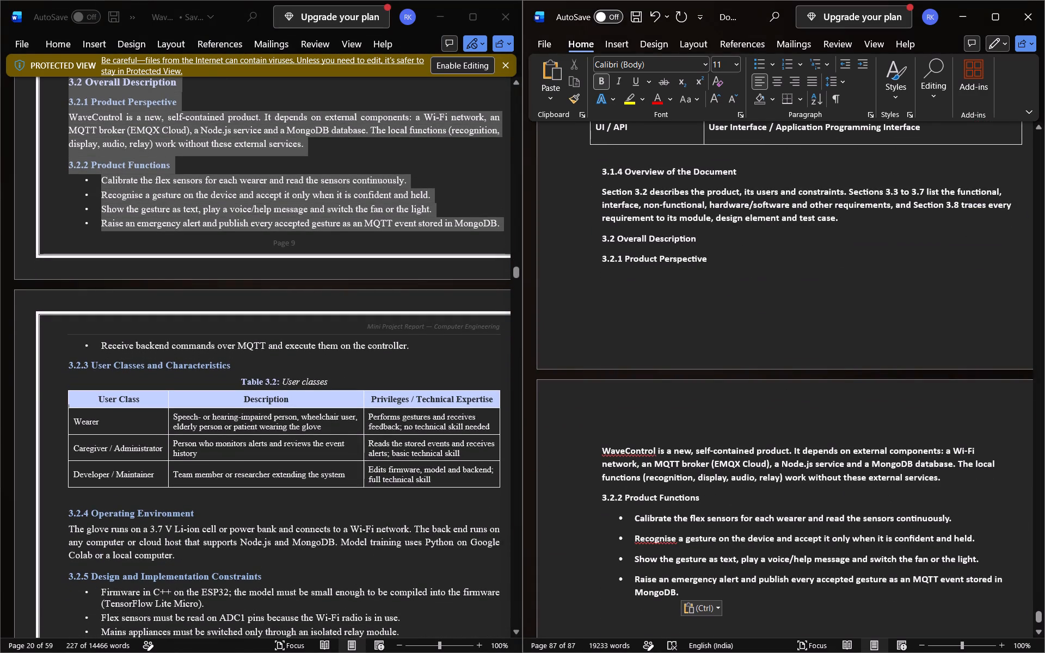
left_click_drag(66, 369, 266, 651)
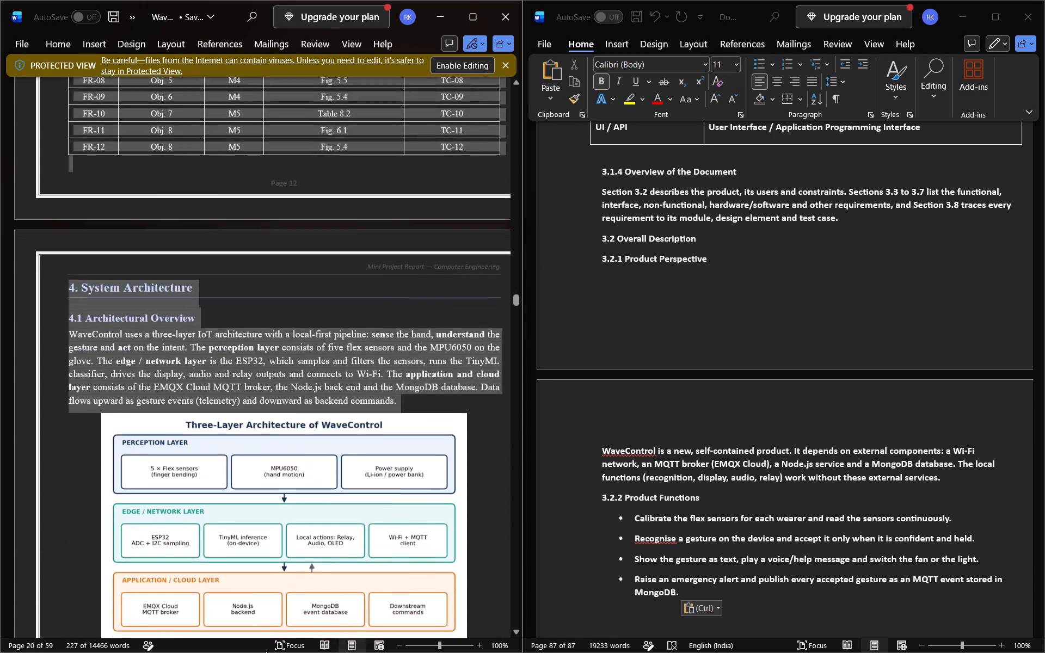
left_click_drag(266, 651, 262, 652)
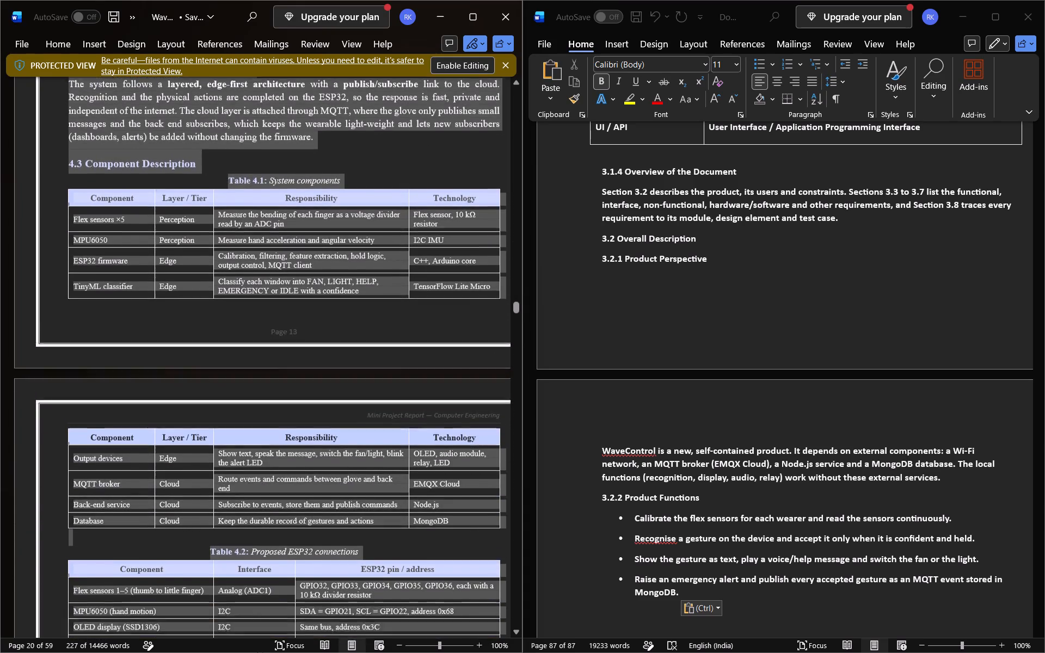
left_click_drag(262, 652, 233, 652)
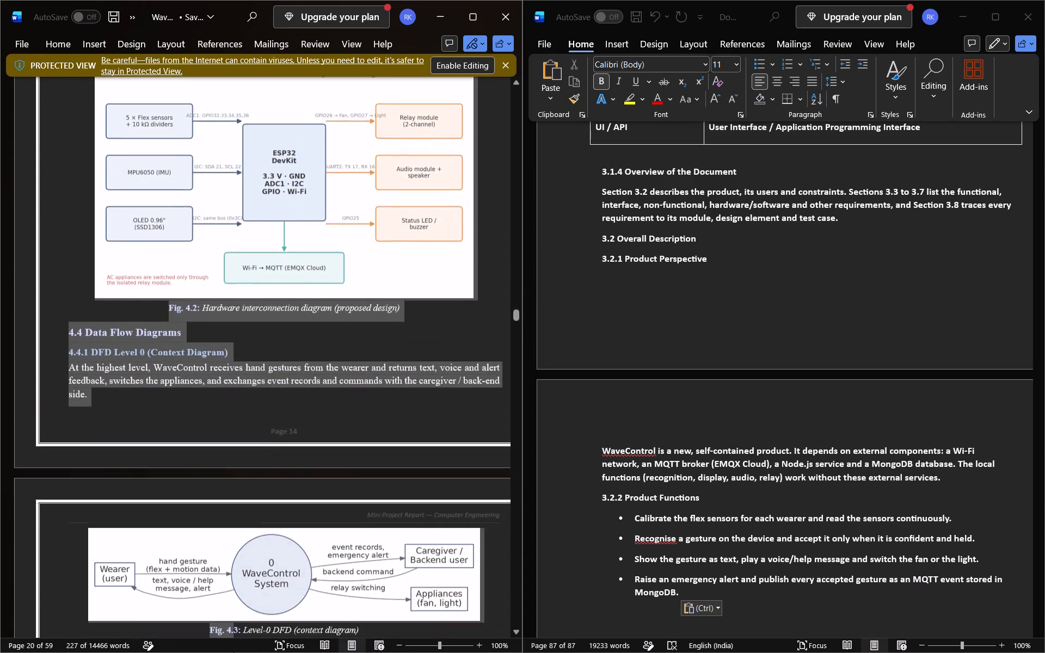
left_click_drag(233, 652, 115, 274)
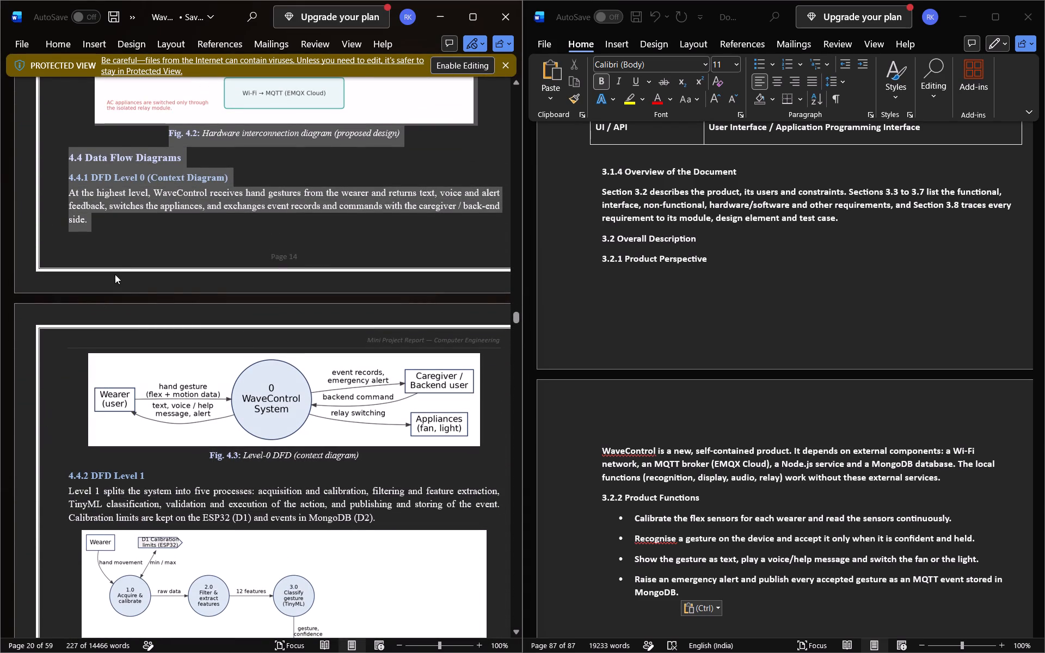
left_click_drag(115, 274, 121, 266)
key("ctrl+c")
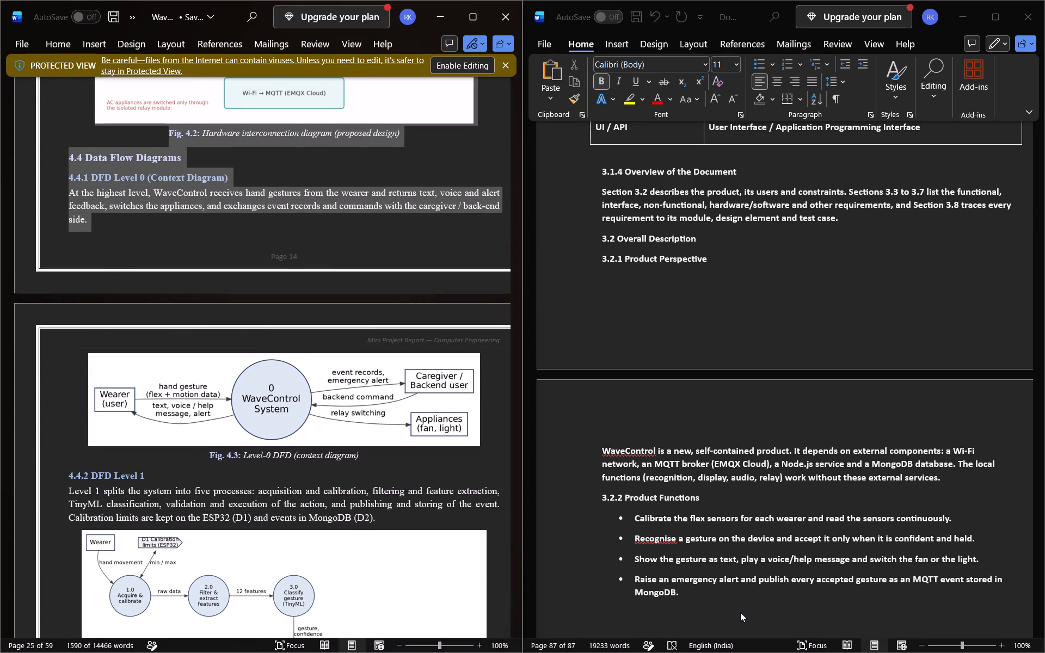
left_click(740, 612)
key("Return")
key("Return")
key("ctrl+v")
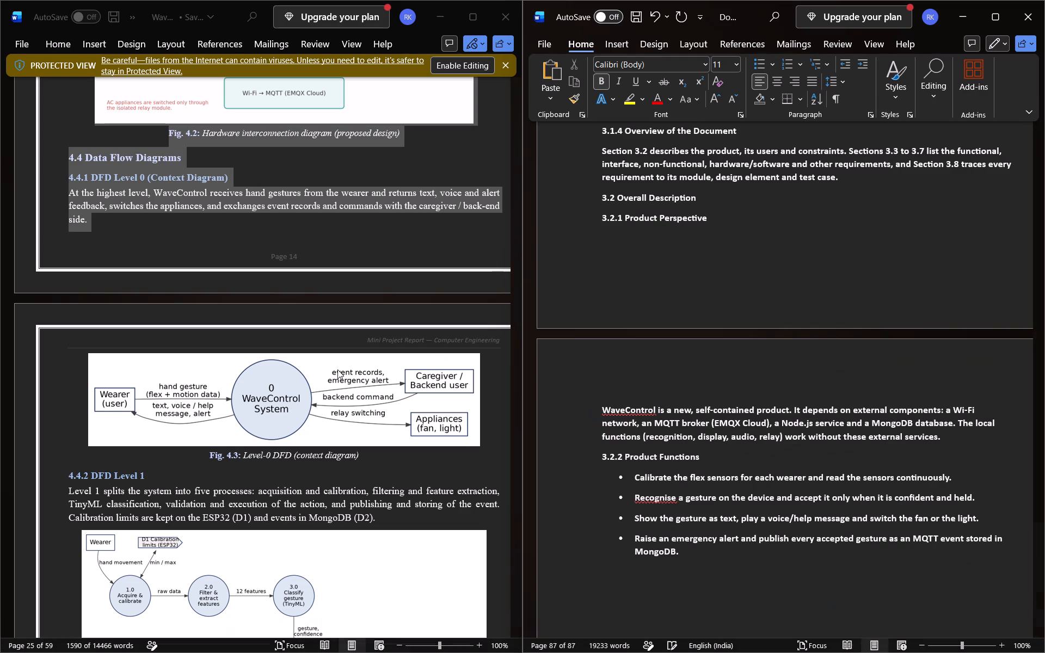
Copy the 4.4.2 DFD Level 1 heading through the 4.5 System Workflow paragraph and paste it after two added lines below the 4.4.1 paragraph.
scroll(337, 369, "down", 3)
scroll(337, 369, "up", 1)
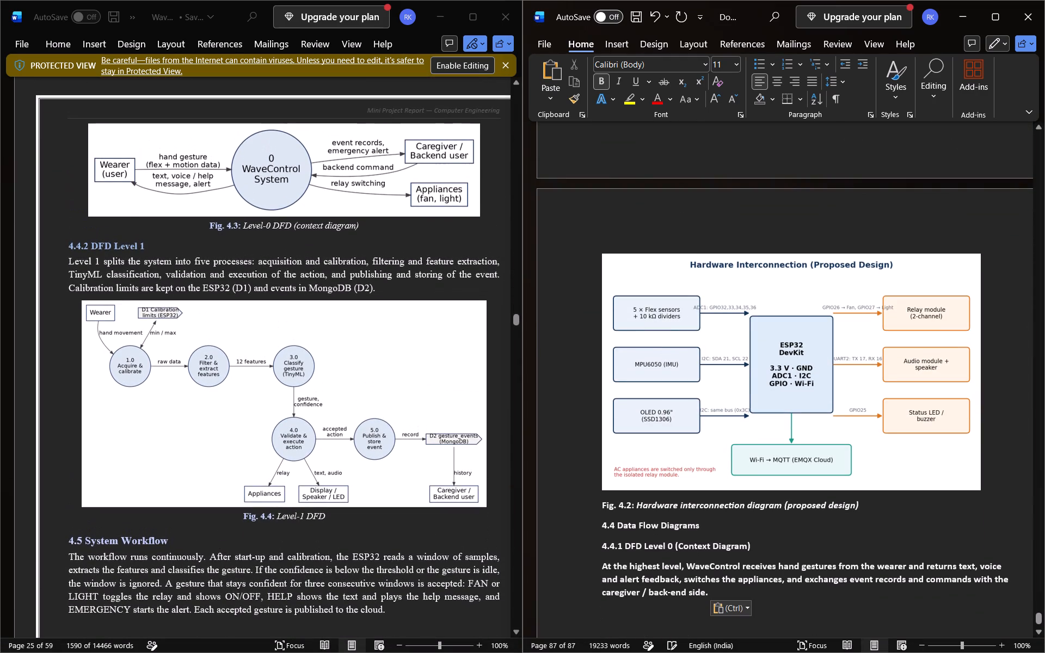
left_click_drag(71, 247, 319, 499)
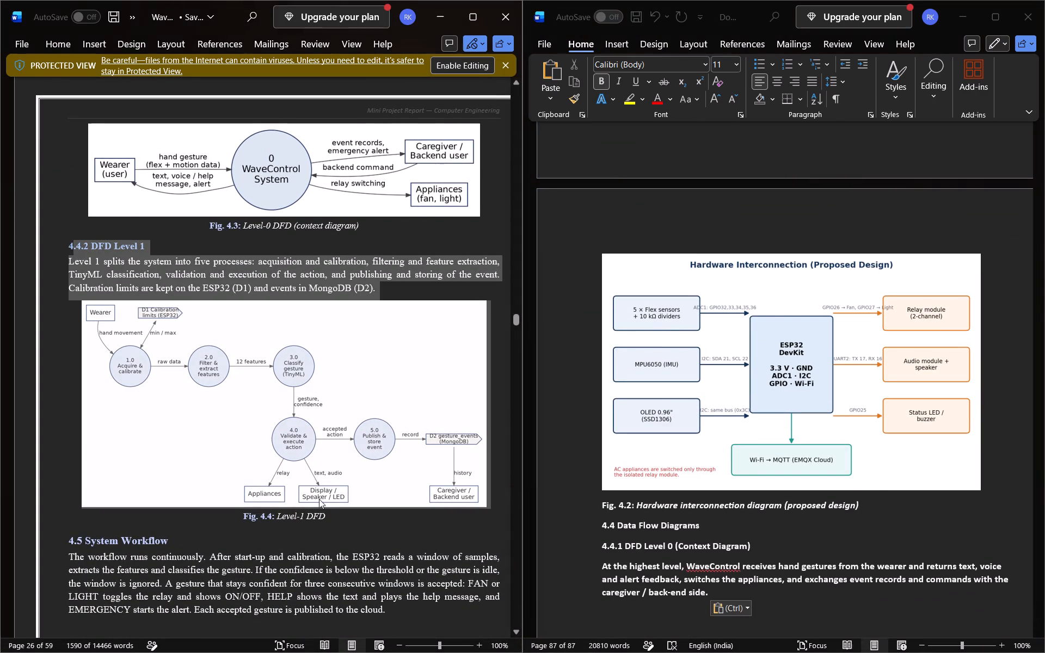
left_click_drag(319, 499, 334, 528)
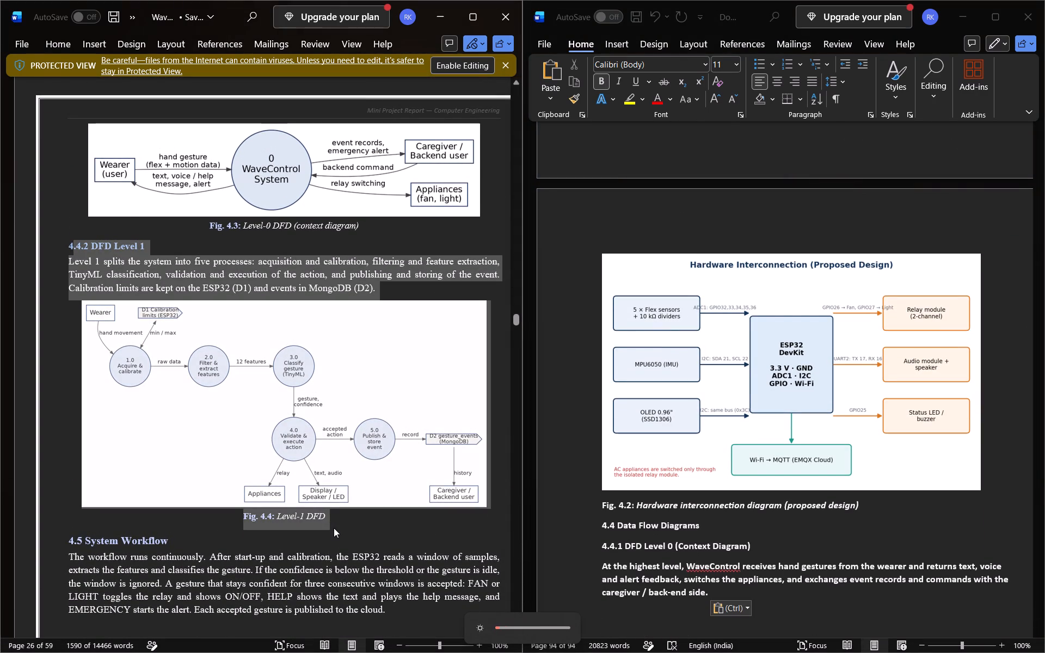
left_click_drag(334, 528, 442, 489)
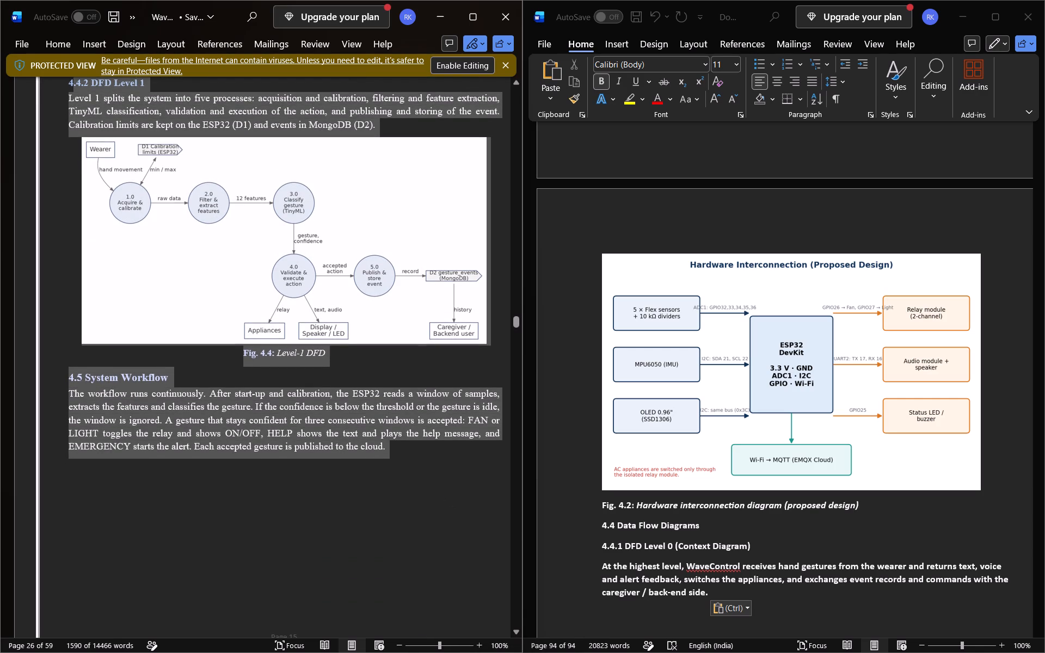
key("ctrl+c")
left_click(772, 614)
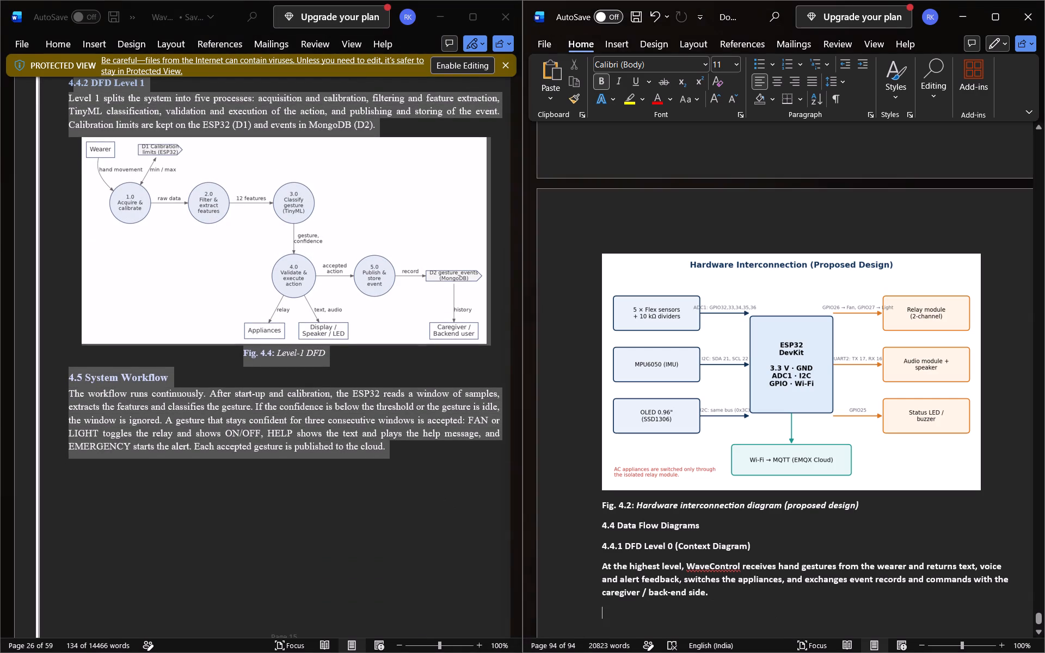
key("Return")
key("Return")
key("ctrl+v")
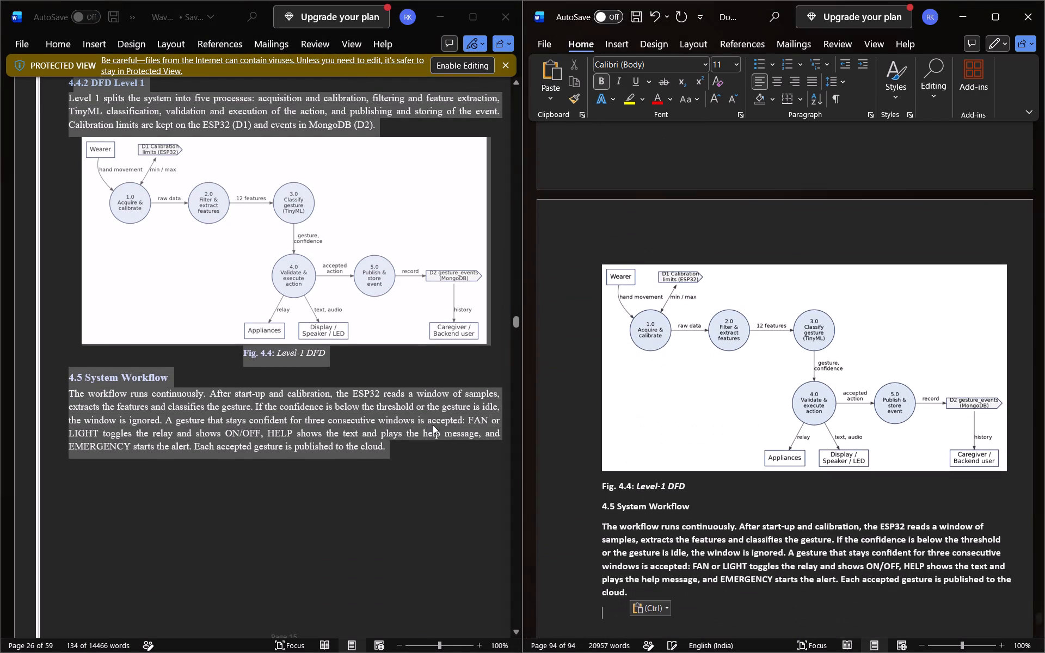
Copy the system workflow flowchart image (Fig. 4.5) without its caption and paste it below the pasted 4.5 System Workflow paragraph.
scroll(433, 425, "down", 6)
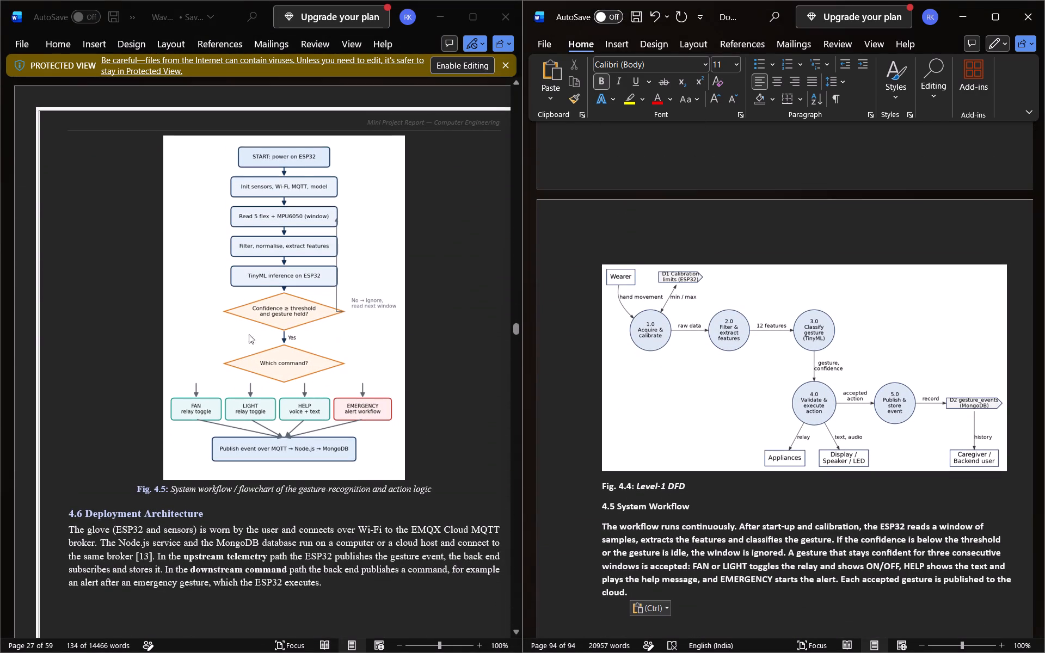
left_click(229, 331)
key("ctrl+c")
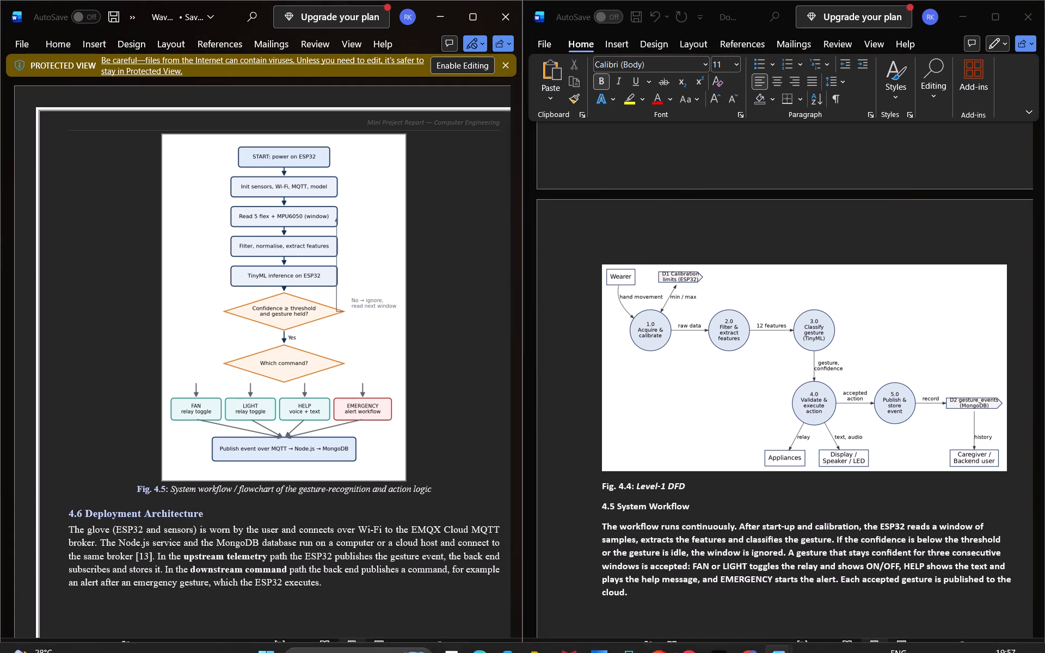
left_click(671, 592)
key("ctrl+v")
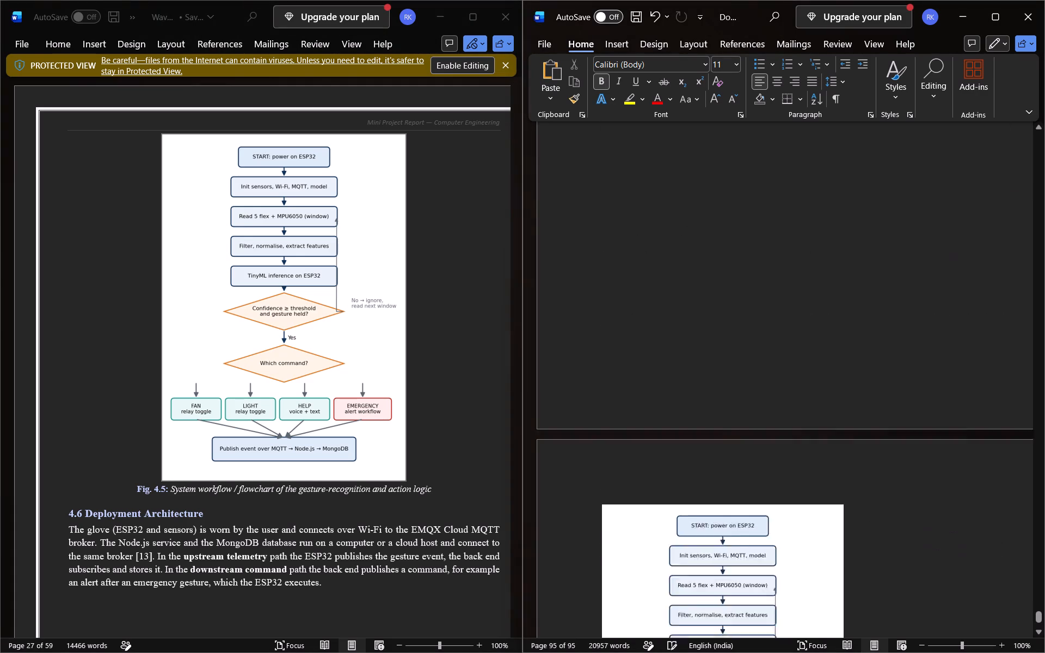
Copy the 4.6 Deployment Architecture heading and paragraph and paste them after two added lines below the pasted flowchart.
scroll(434, 355, "down", 2)
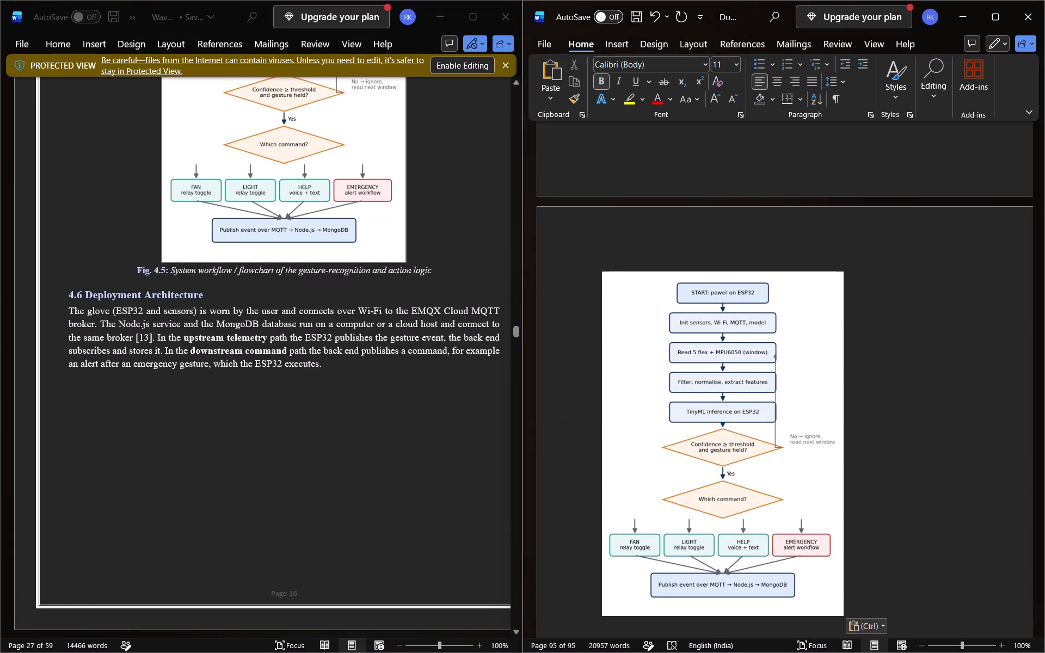
left_click_drag(69, 293, 321, 374)
key("ctrl+c")
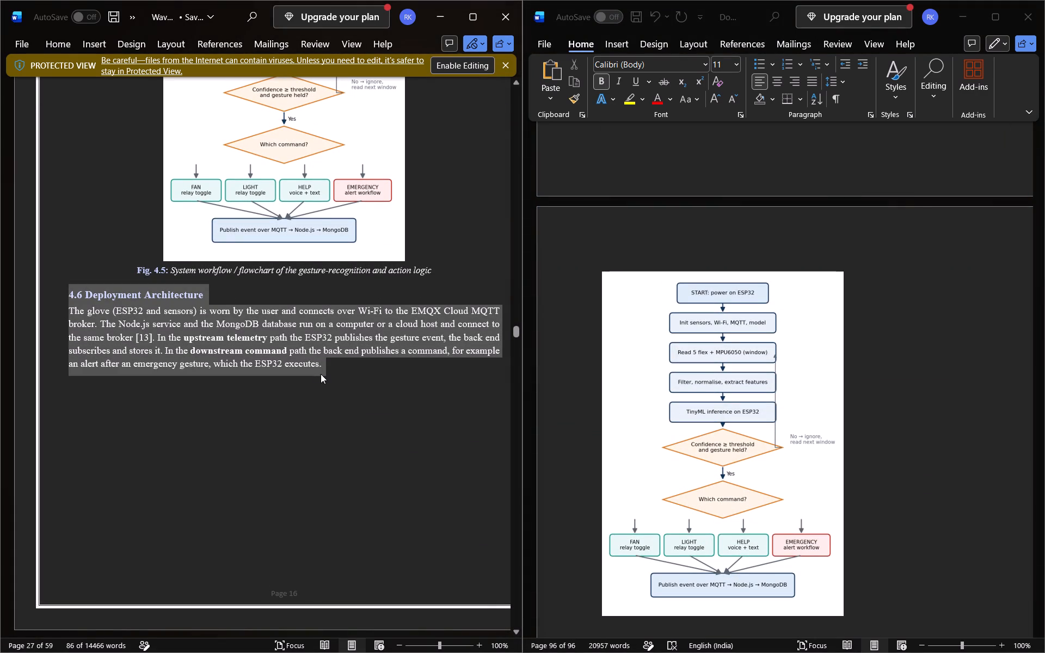
left_click(925, 591)
key("Return")
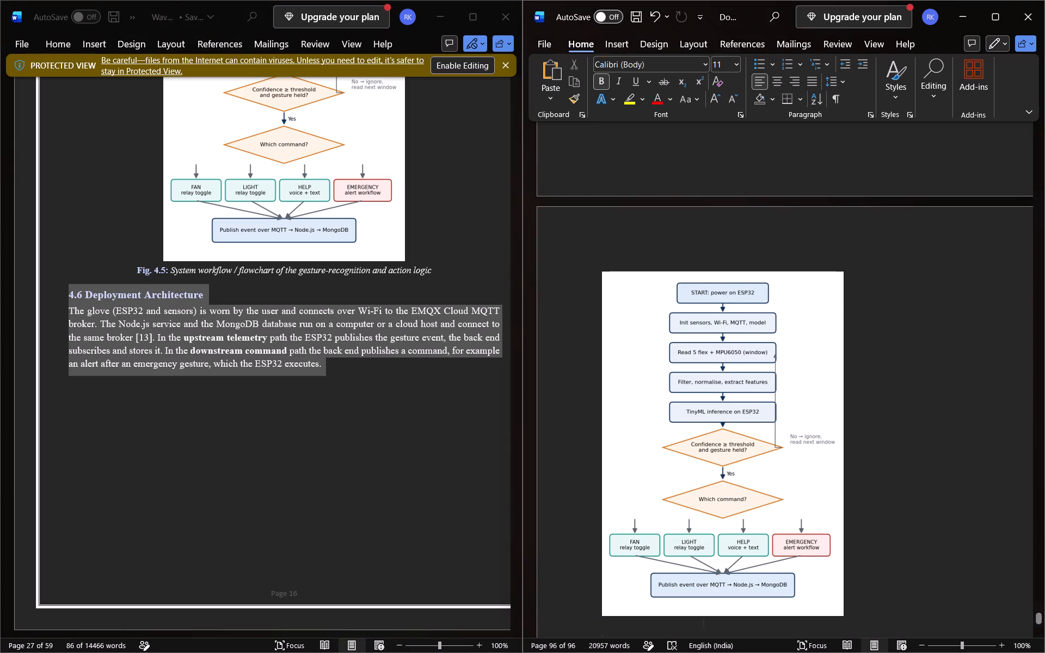
key("Return")
key("ctrl+v")
Copy the IoT & Cloud Data Flow diagram without its caption and paste it below the pasted 4.6 paragraph.
scroll(541, 411, "down", 1)
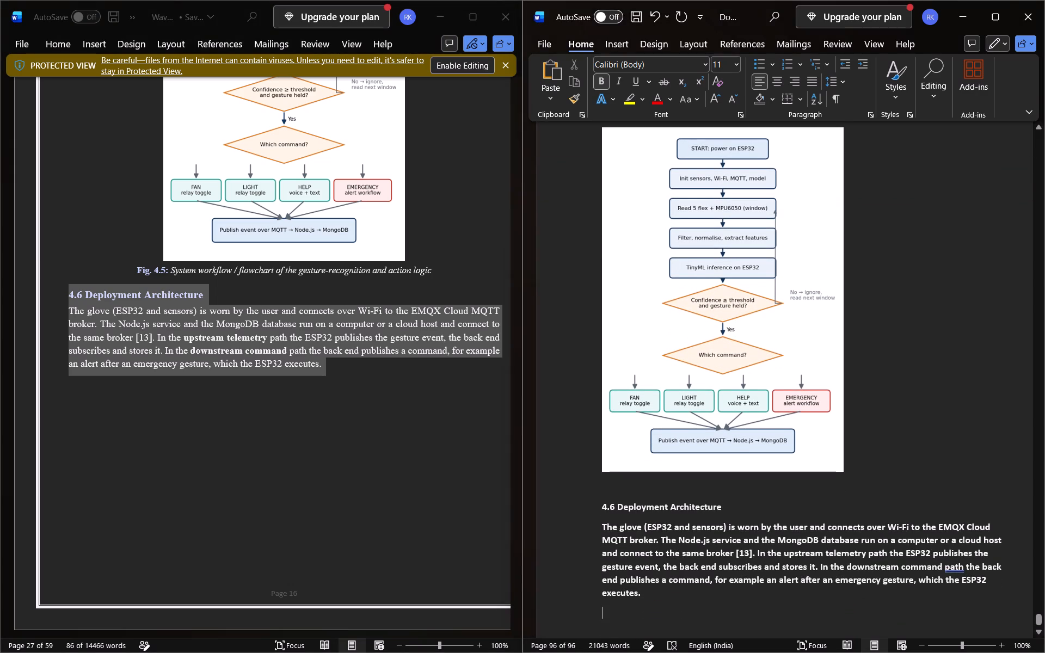
scroll(541, 411, "down", 1)
scroll(401, 425, "down", 4)
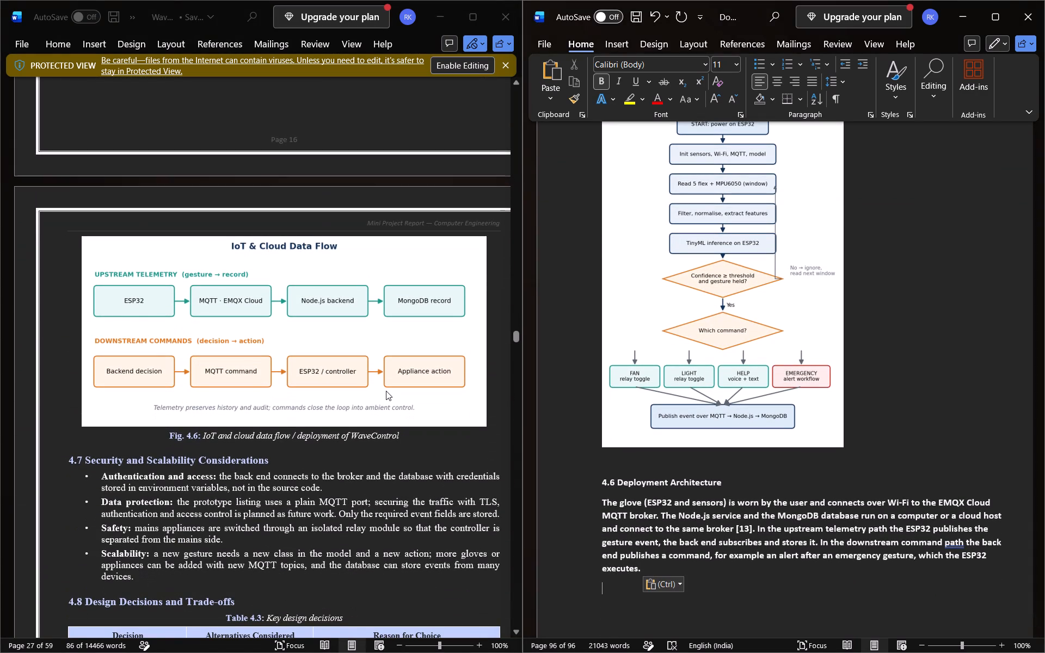
left_click(386, 391)
key("ctrl+c")
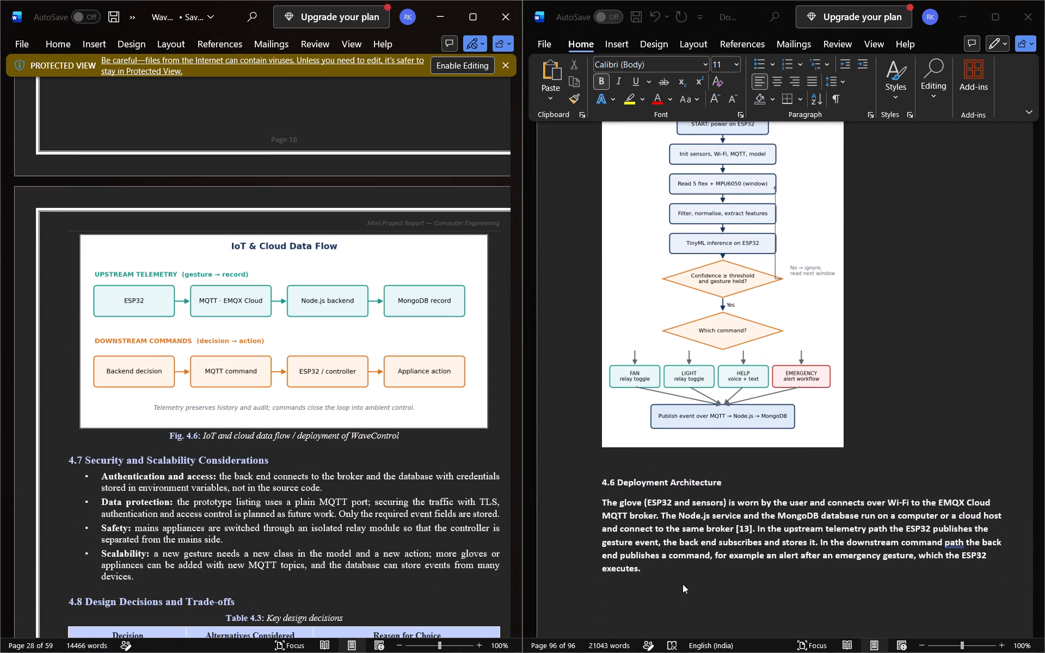
left_click(683, 584)
key("ctrl+c")
key("ctrl+v")
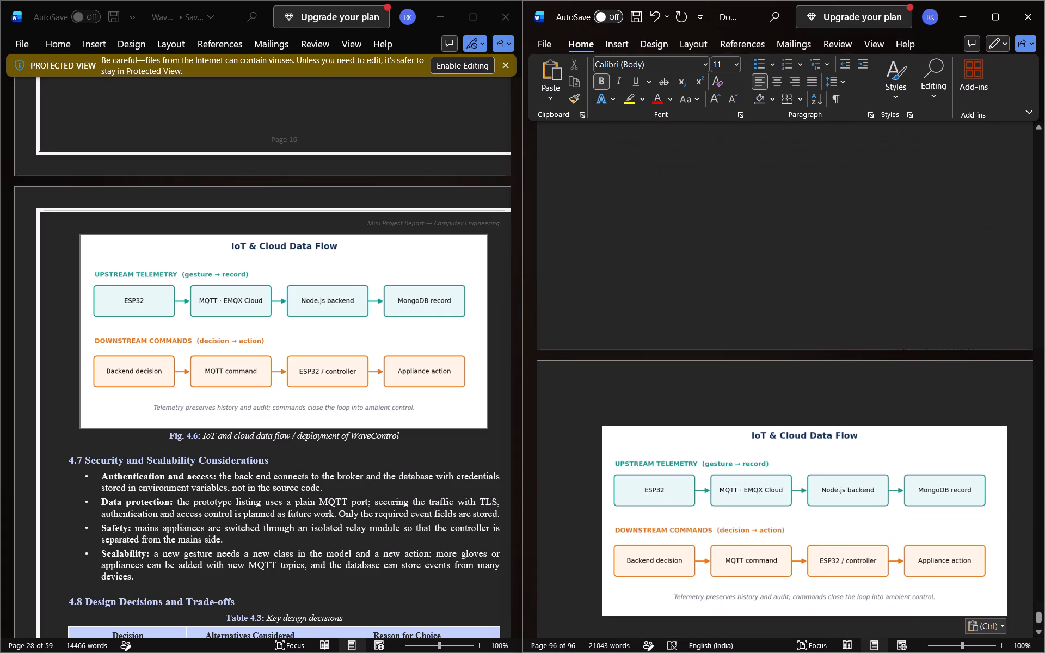
Copy the 4.7 Security and Scalability Considerations heading with its four bullets and paste it after three added lines below the data flow diagram.
scroll(301, 413, "down", 3)
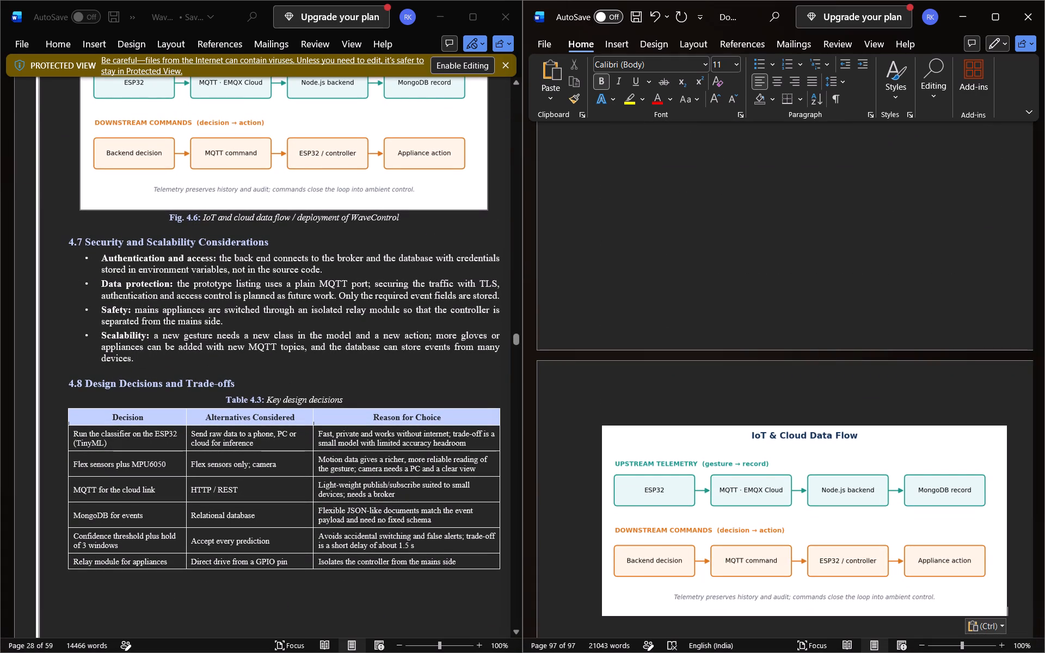
left_click_drag(70, 242, 344, 370)
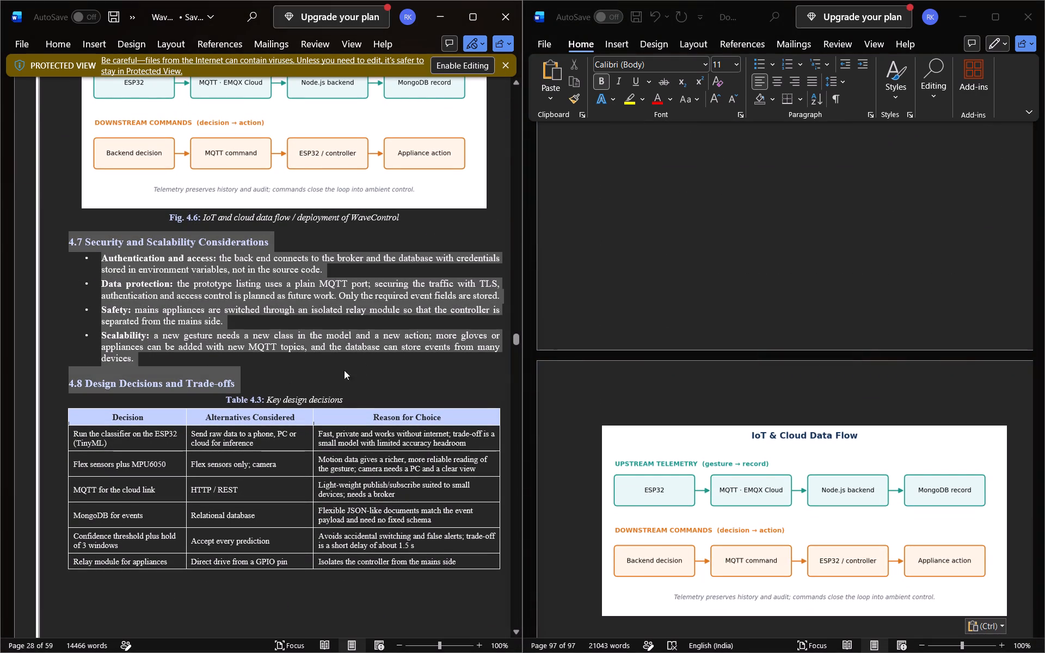
left_click_drag(344, 370, 202, 357)
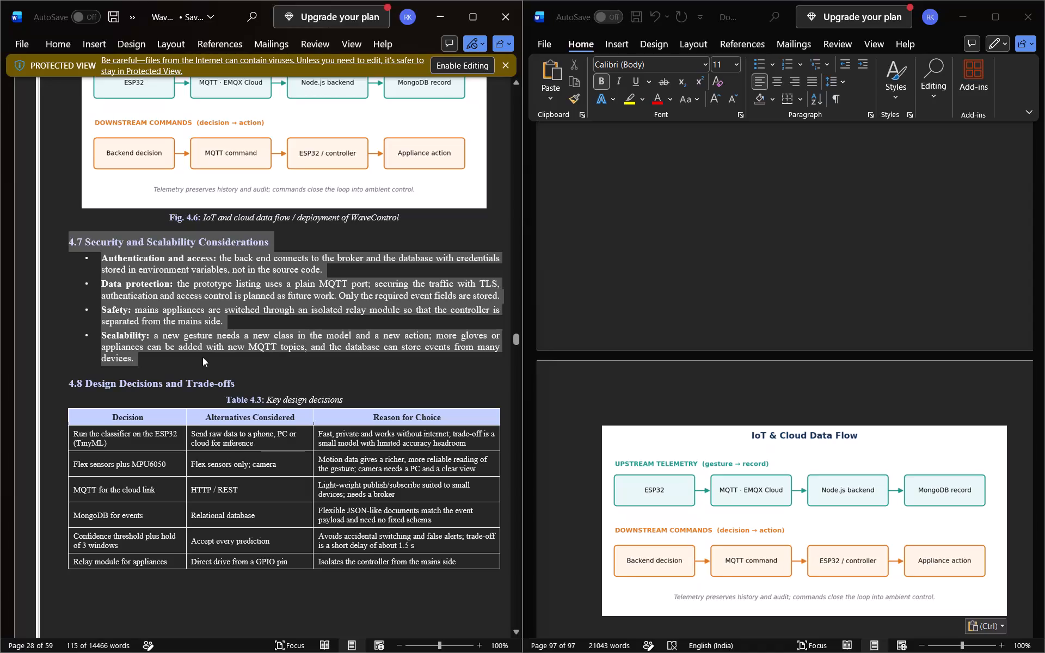
key("ctrl+c")
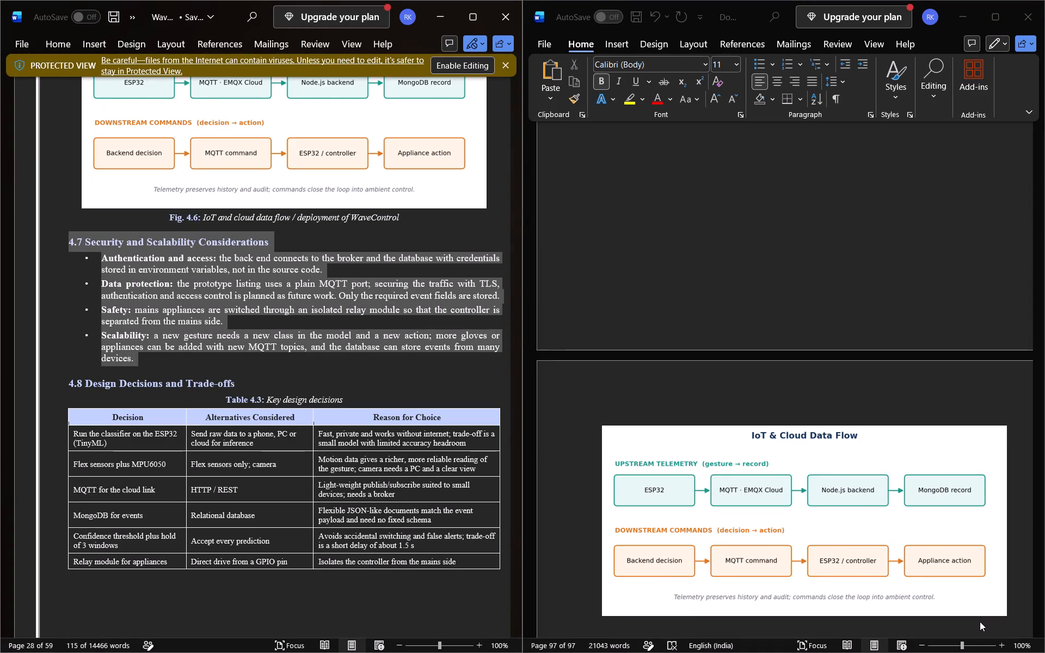
left_click(980, 621)
key("Return")
key("Return")
key("Return")
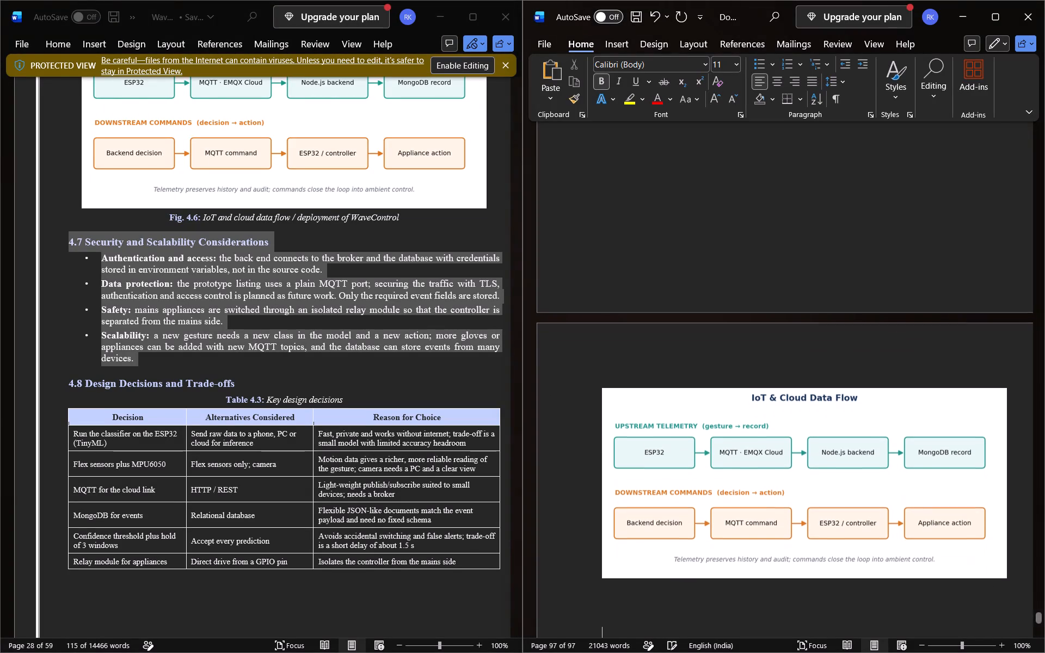
key("ctrl+v")
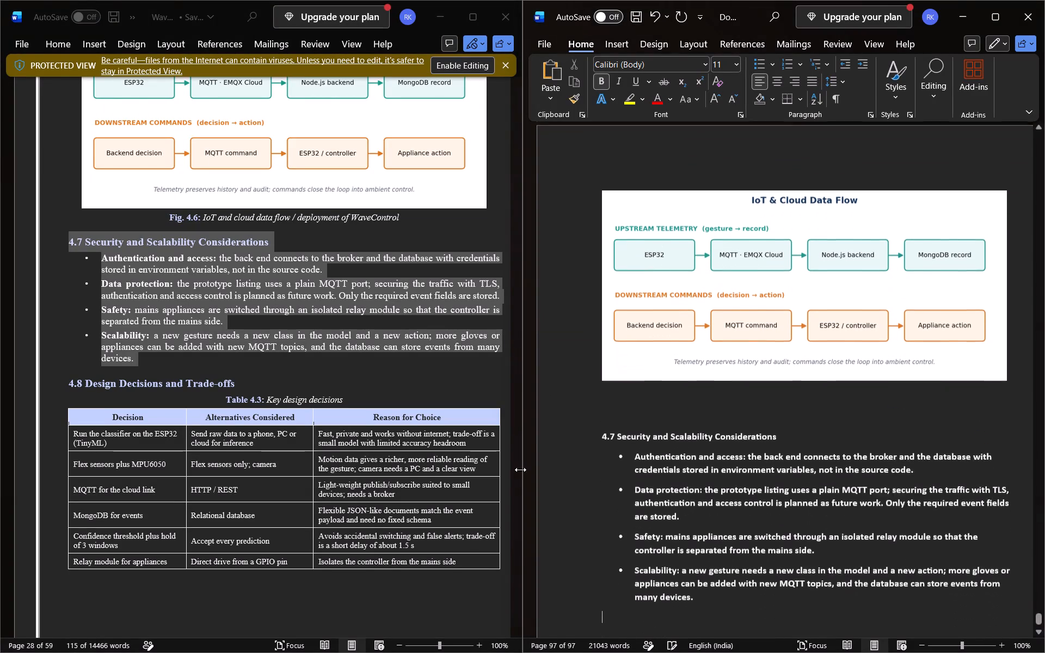
Copy everything from the 4.8 Design Decisions heading through the Fig. 5.7 caption and paste it after three added lines below the 4.7 bullets.
left_click(72, 387)
left_click_drag(72, 387, 124, 409)
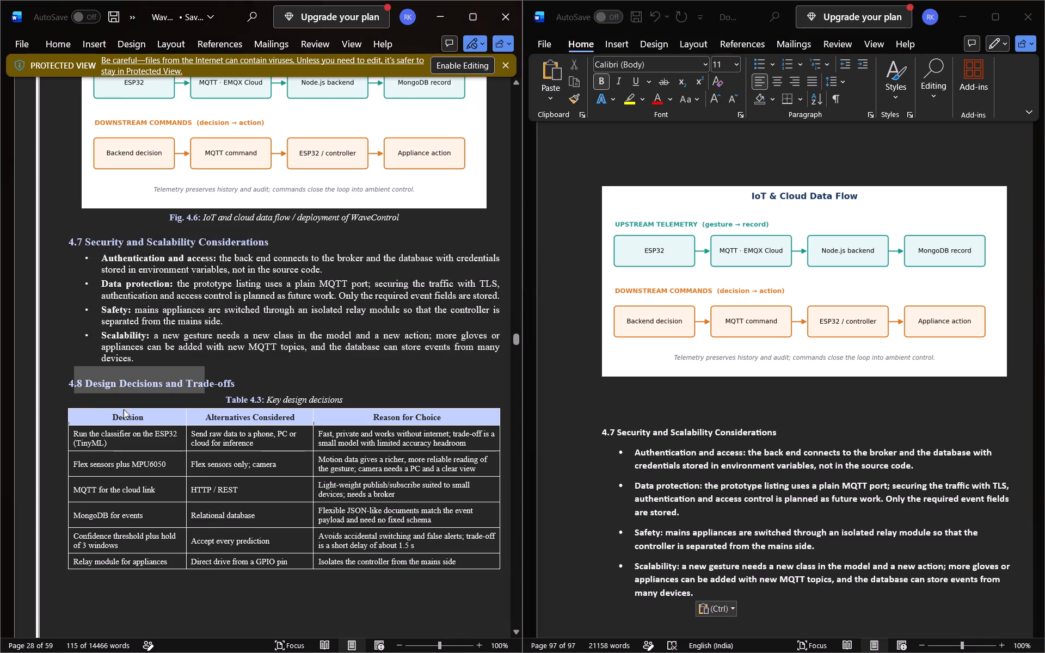
left_click_drag(124, 409, 299, 647)
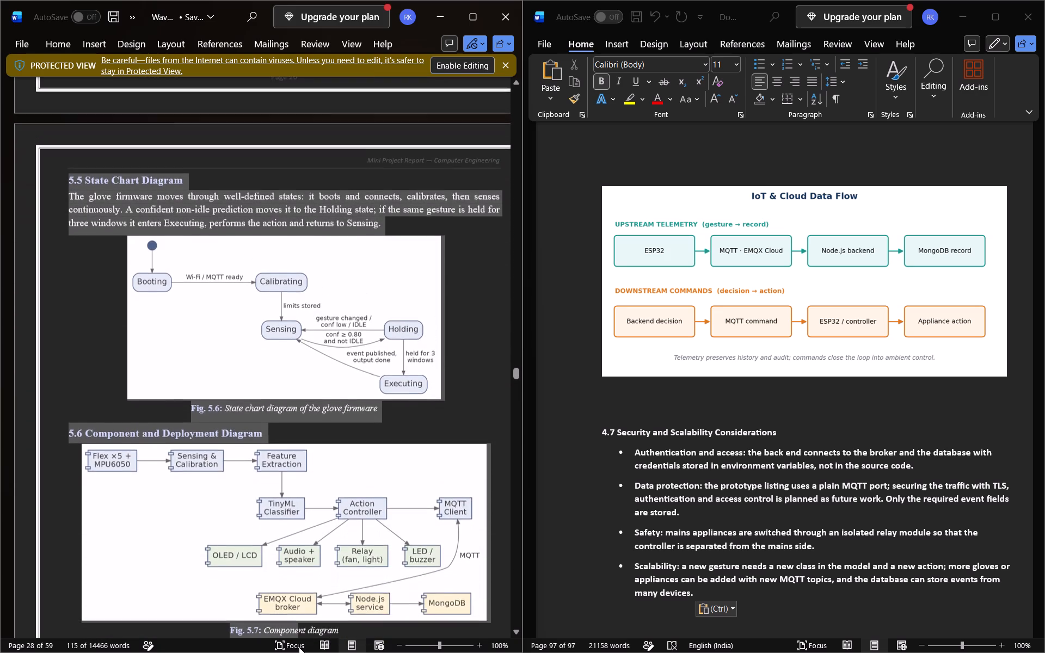
left_click_drag(299, 647, 109, 475)
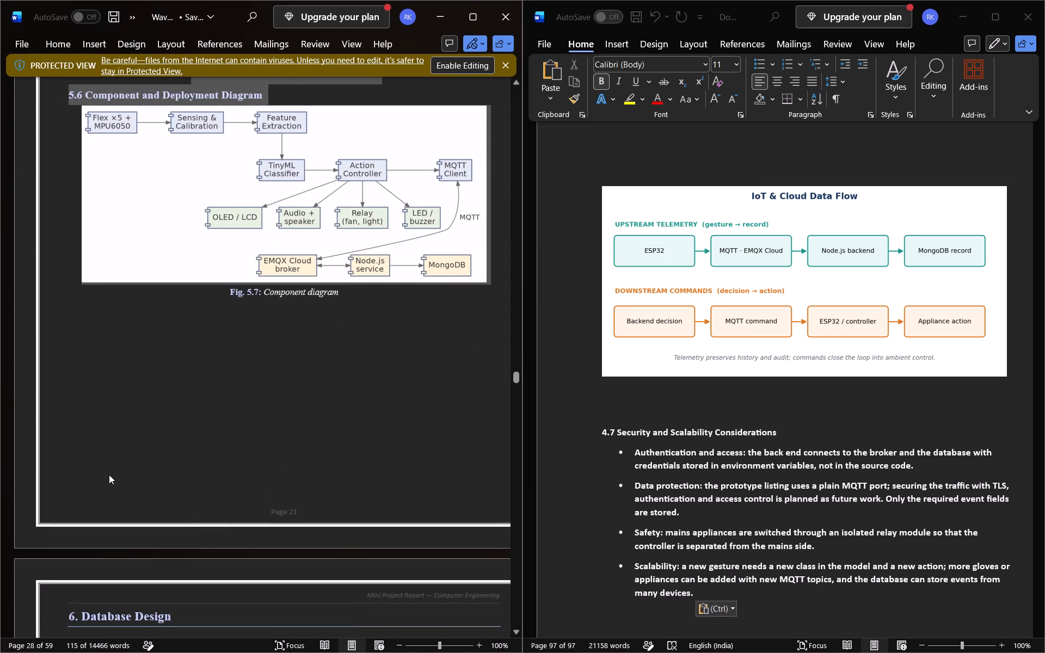
left_click_drag(109, 475, 407, 382)
key("ctrl+c")
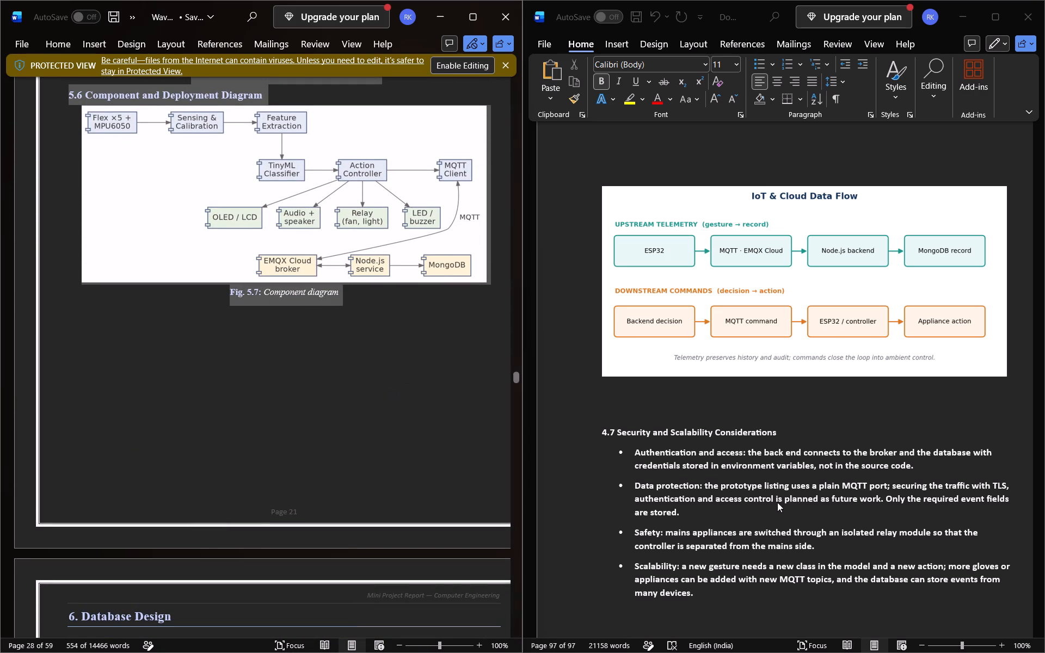
left_click(772, 611)
key("Return")
key("Return")
key("Return")
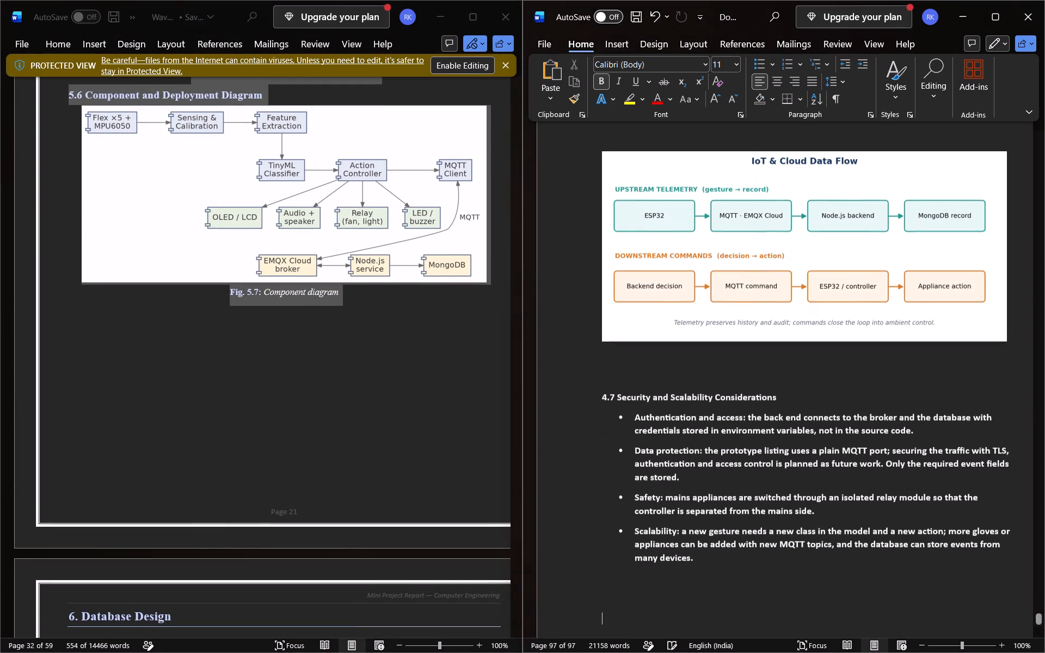
key("ctrl+v")
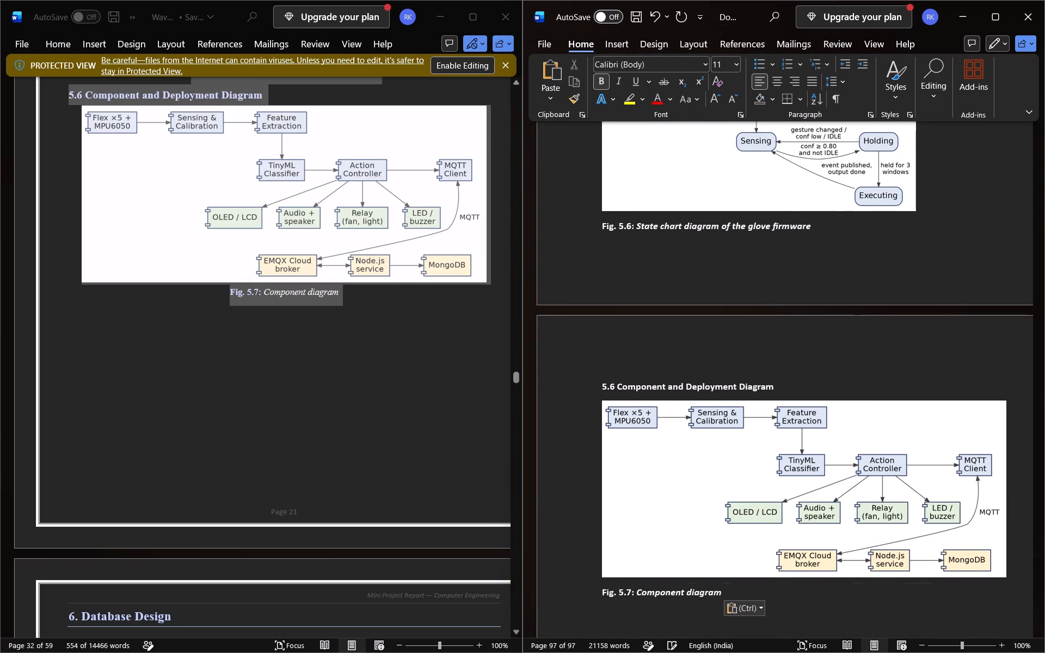
Copy the chapter 6 Database Design heading through the 6.2 paragraph and paste it after two added lines below the pasted Fig. 5.7 caption.
scroll(360, 402, "down", 4)
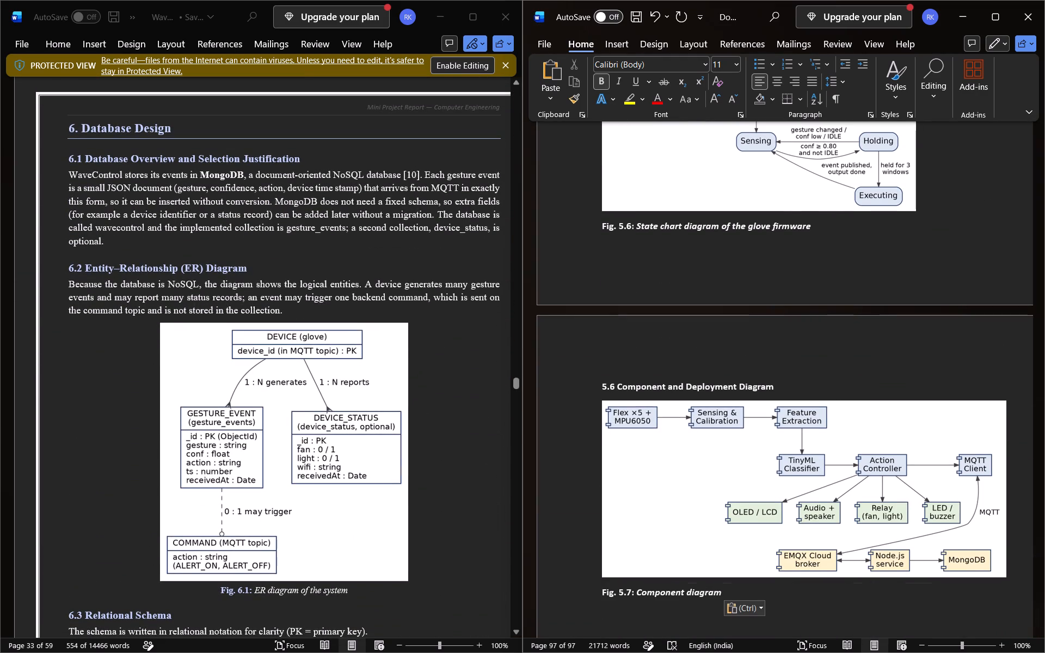
left_click_drag(71, 126, 293, 306)
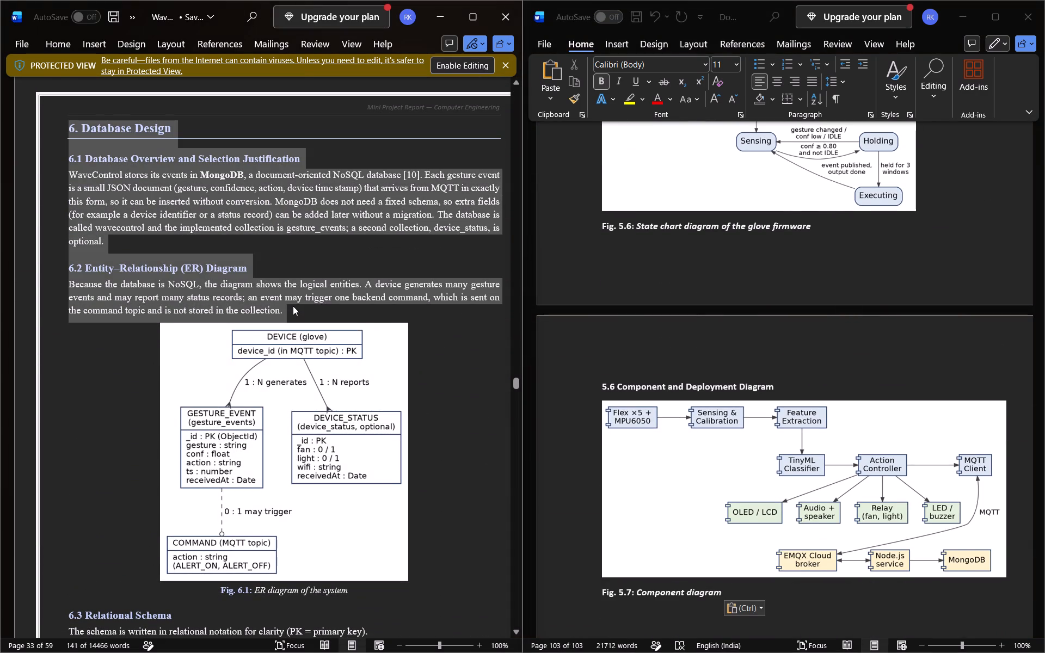
key("ctrl+c")
left_click(784, 583)
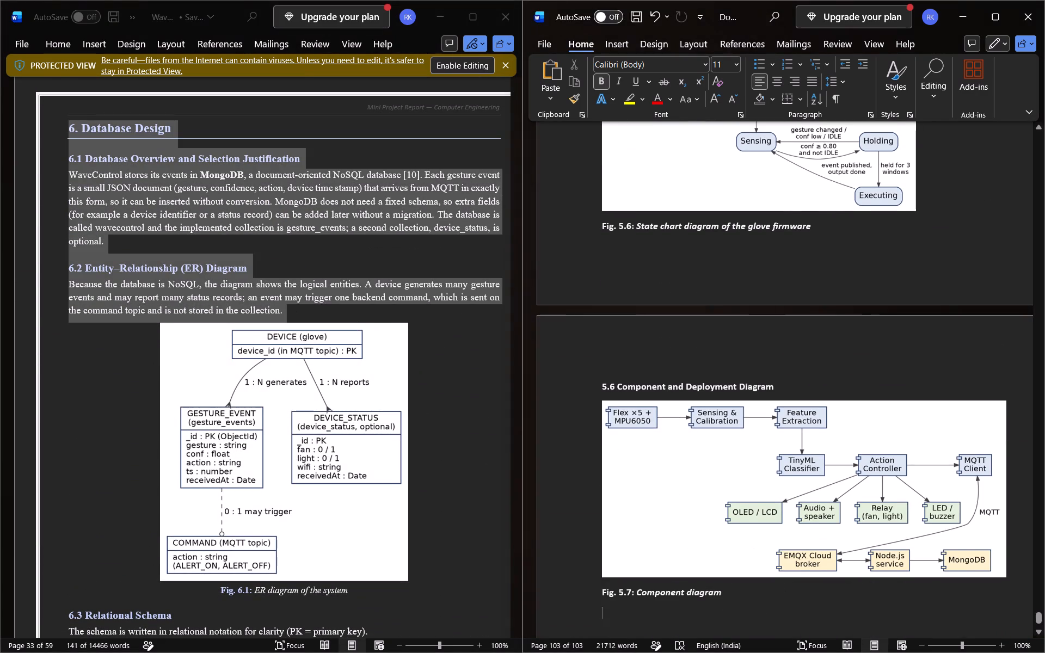
key("Return")
key("Return")
key("ctrl+v")
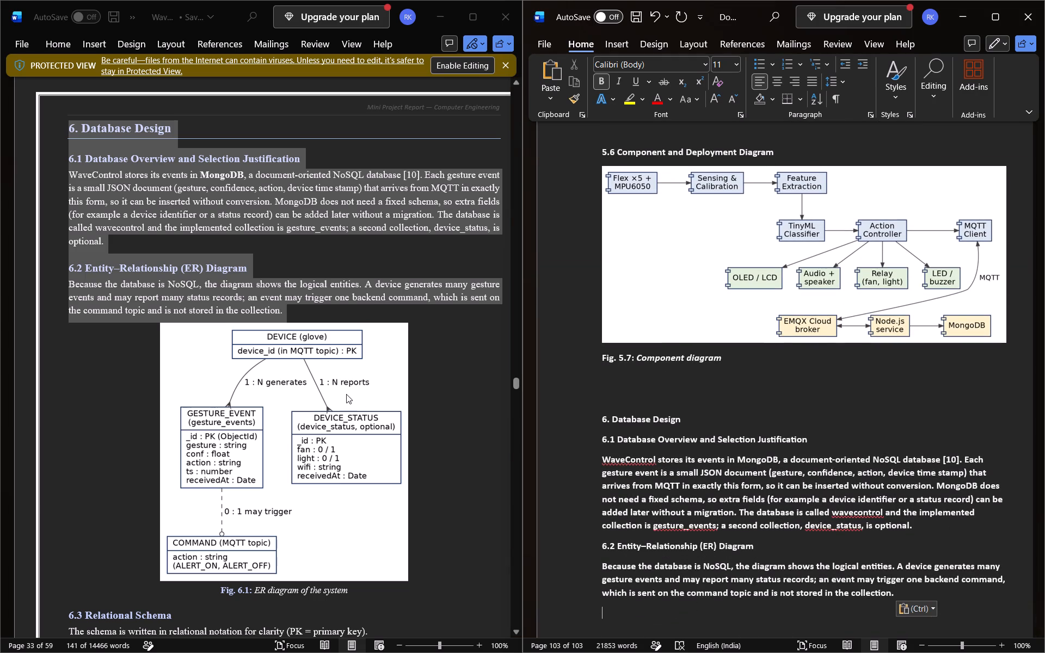
Copy the ER diagram image (Fig. 6.1) without its caption and paste it below the pasted 6.2 paragraph.
left_click(346, 394)
key("ctrl+c")
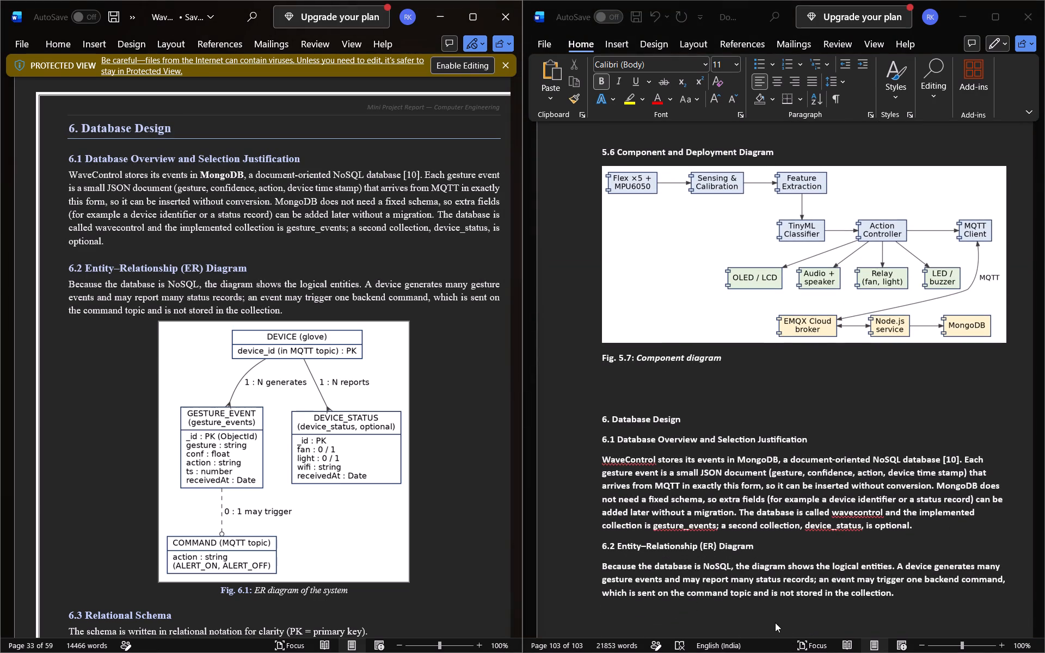
left_click(775, 621)
key("ctrl+v")
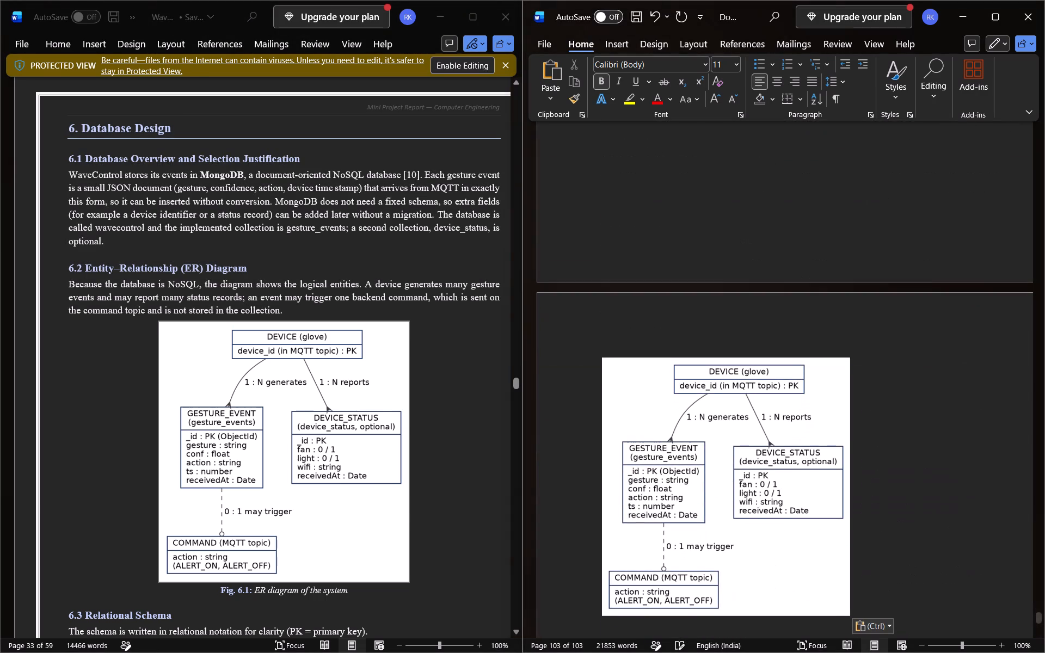
scroll(435, 392, "down", 4)
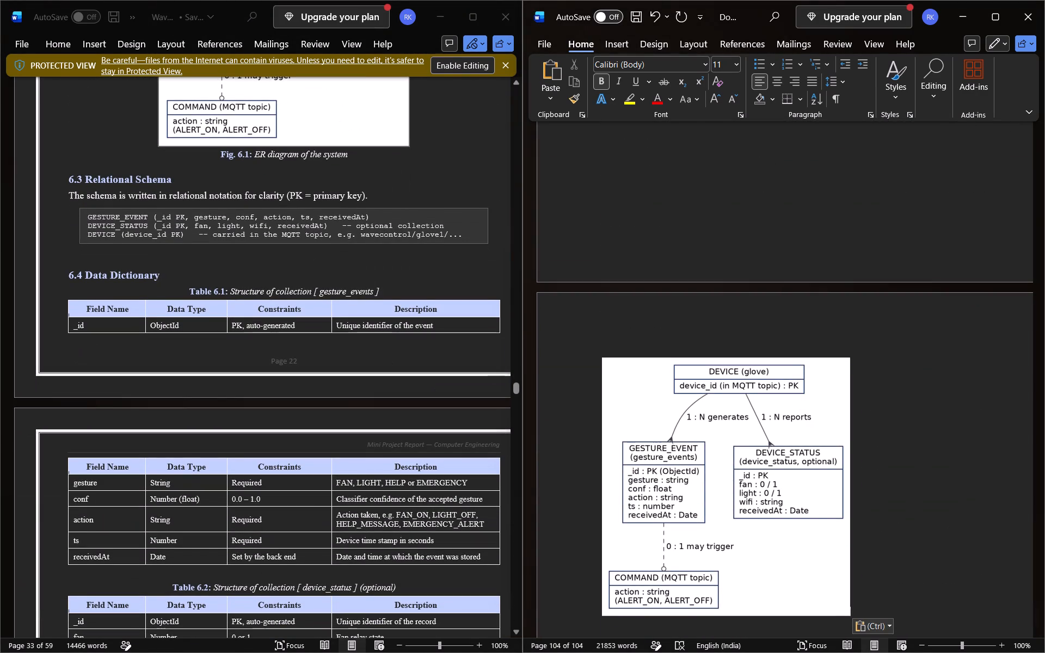
Copy the 6.3 Relational Schema heading through the _id row of Table 6.1 and paste it after two added lines below the ER diagram.
left_click_drag(69, 173, 370, 328)
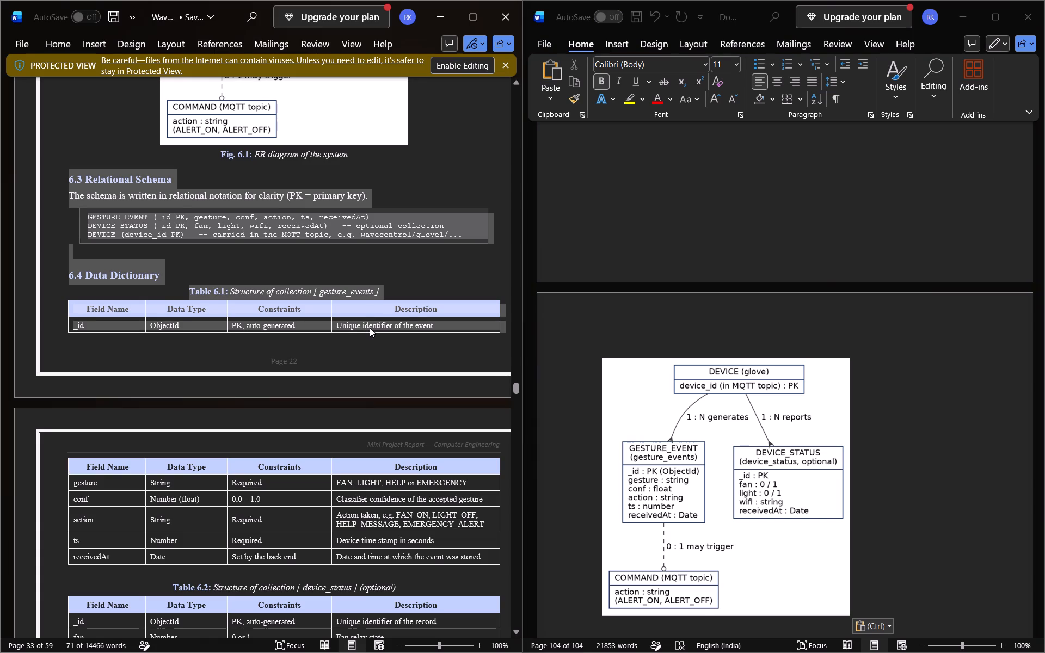
key("ctrl+c")
left_click(914, 617)
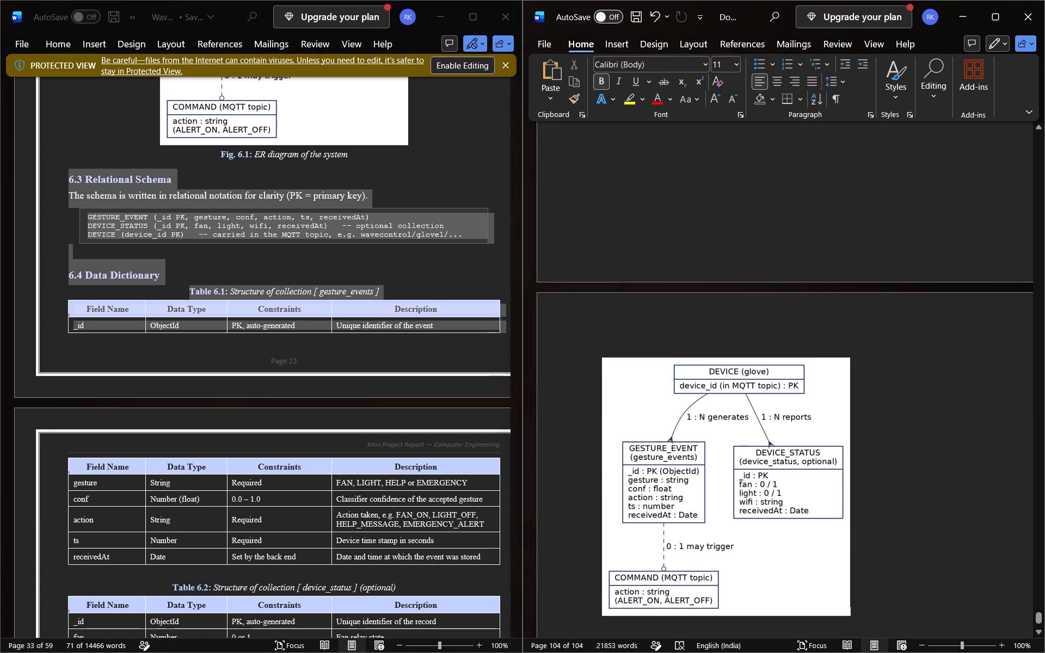
key("Return")
key("Return")
key("ctrl+v")
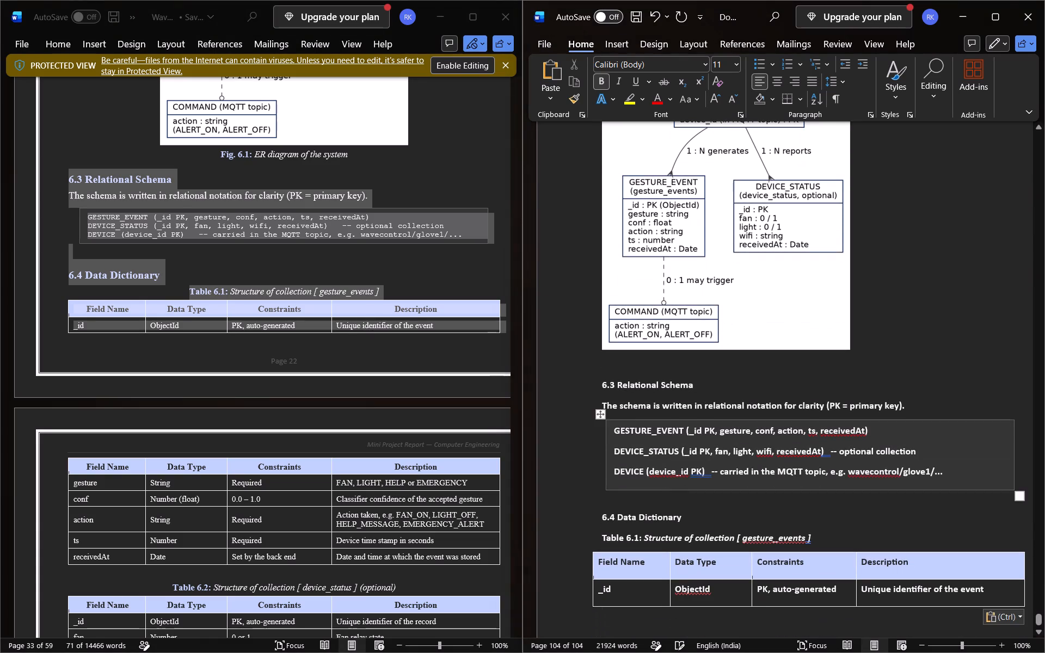
Copy the remaining Table 6.1 rows, gesture to receivedAt, with the Table 6.2 caption and paste them directly below the pasted _id row.
scroll(450, 355, "down", 1)
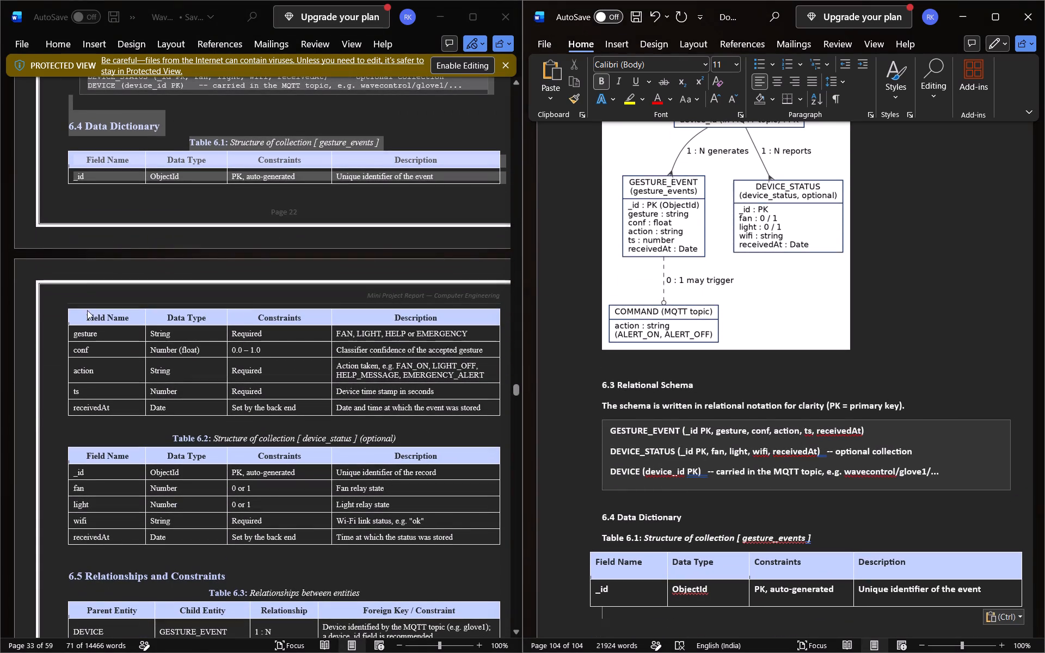
left_click_drag(87, 315, 395, 437)
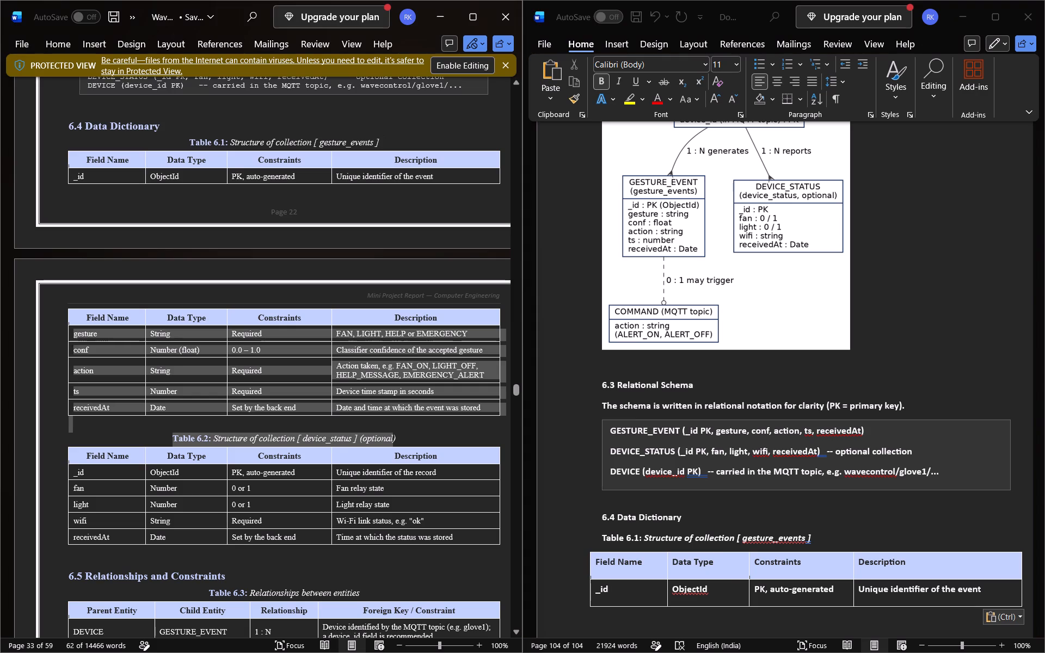
key("ctrl+c")
left_click(726, 614)
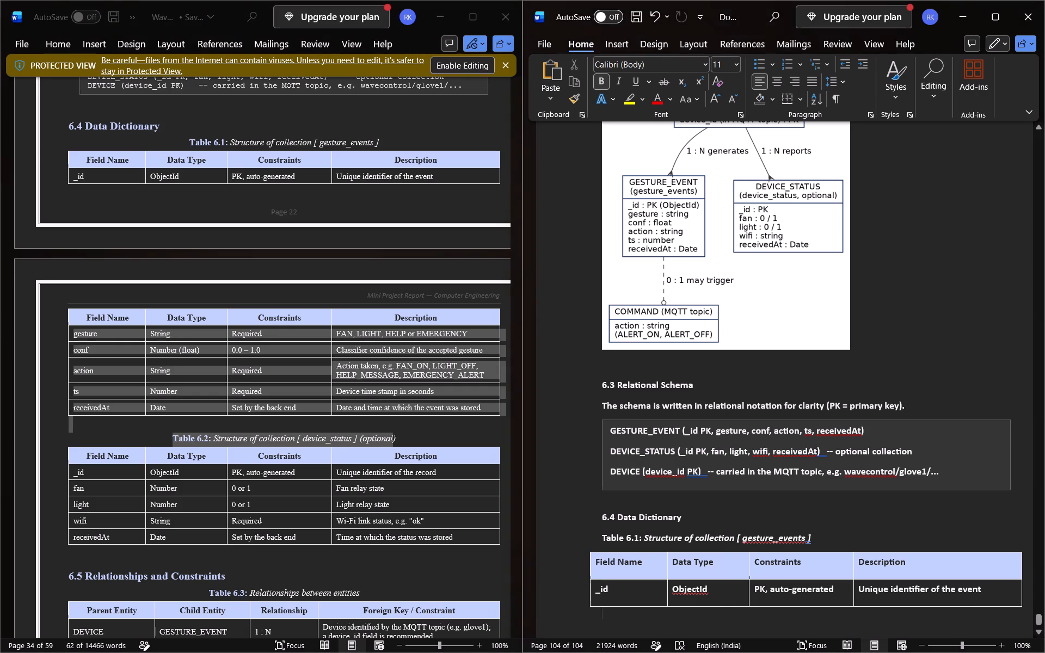
key("ctrl+v")
Copy the device_status table through the 6.5 Relationships and Constraints heading and paste it after two added lines below the pasted Table 6.2 caption.
scroll(262, 316, "down", 2)
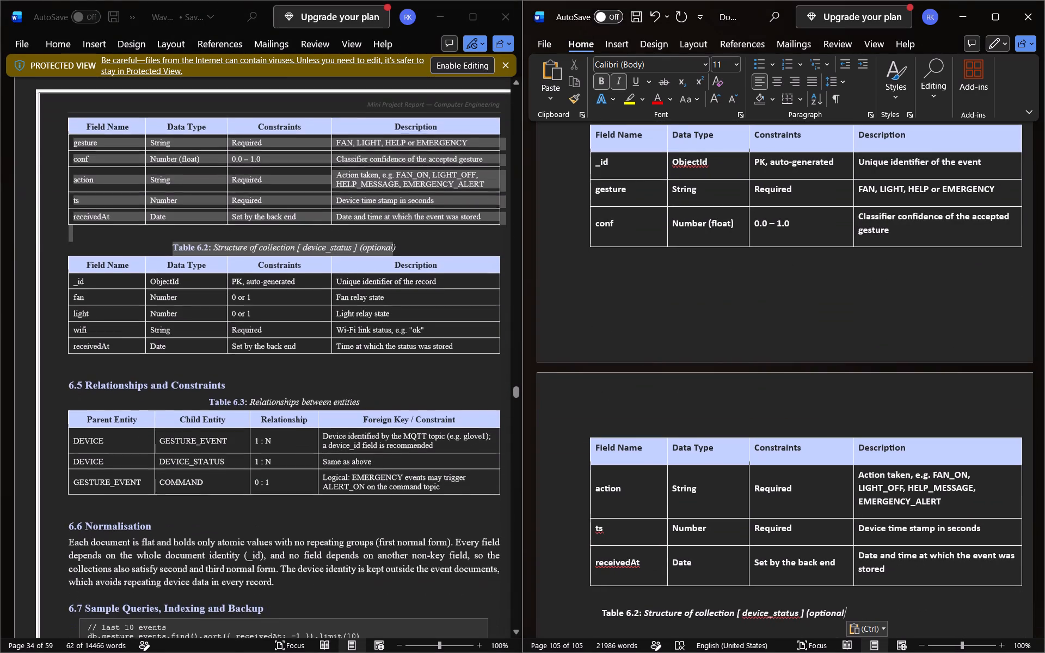
left_click_drag(81, 267, 395, 372)
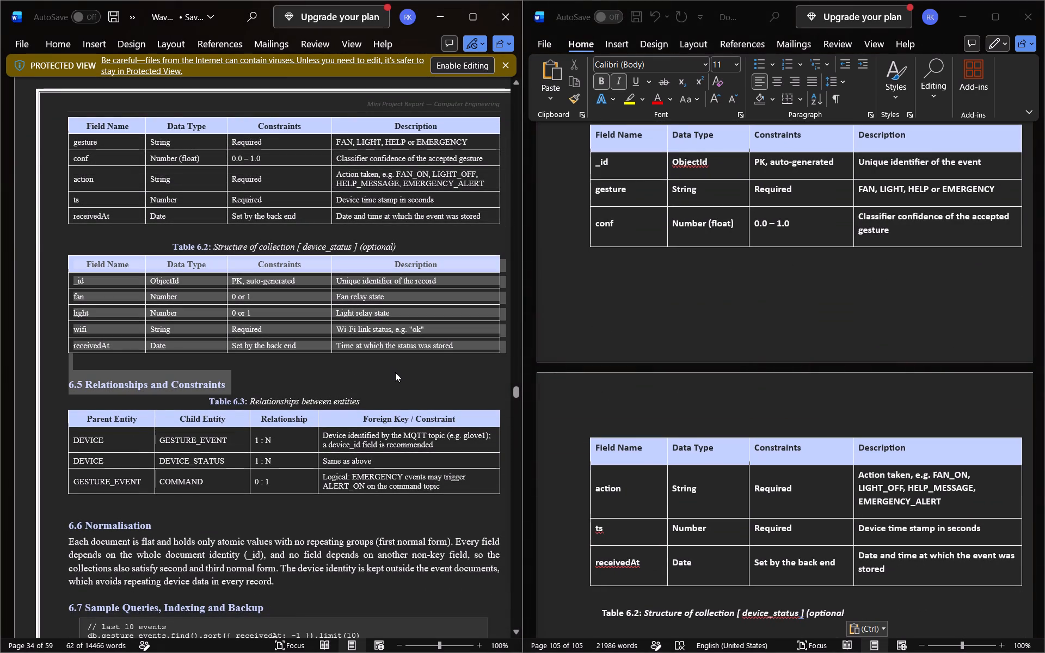
left_click_drag(395, 372, 399, 374)
key("ctrl+c")
left_click(874, 601)
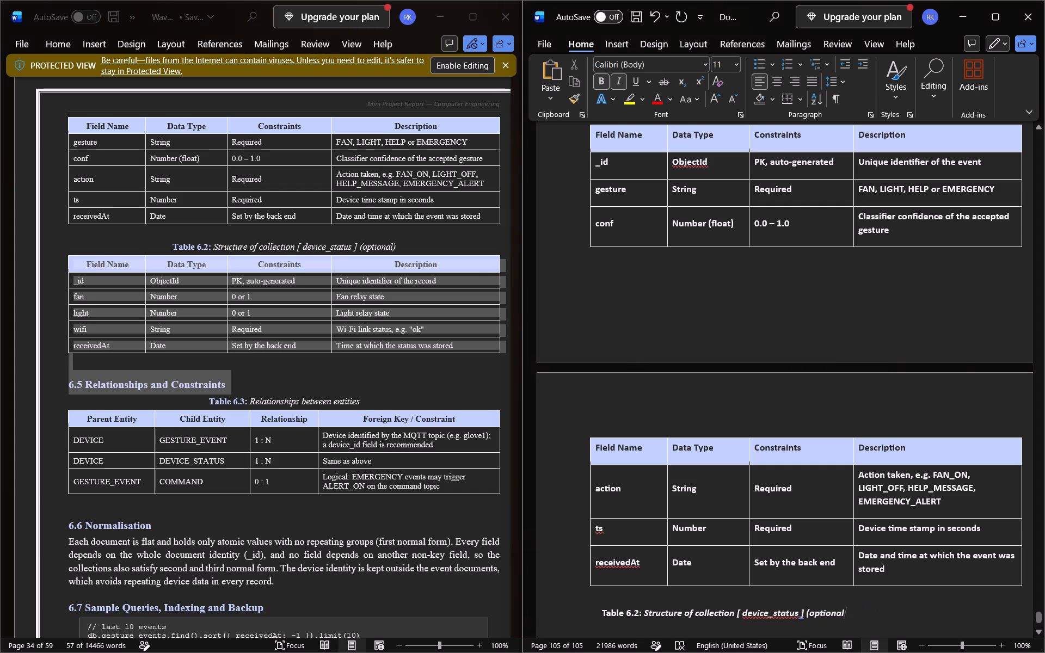
key("Return")
key("Return")
key("ctrl+v")
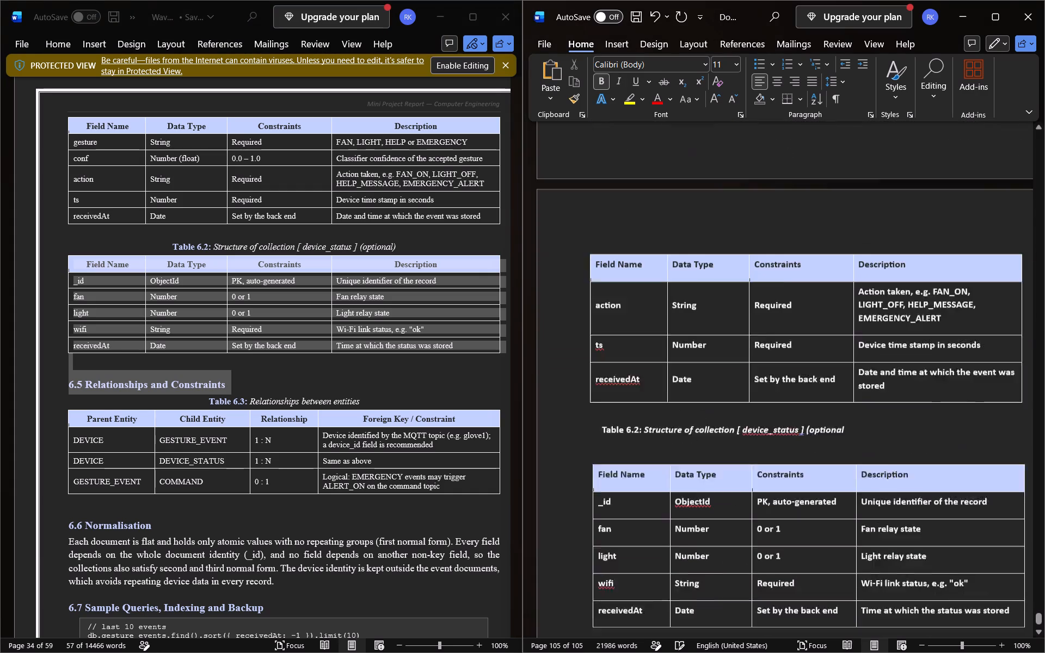
Copy the entity relationships table (Table 6.3) without its caption and paste it below the pasted 6.5 heading.
scroll(391, 356, "down", 1)
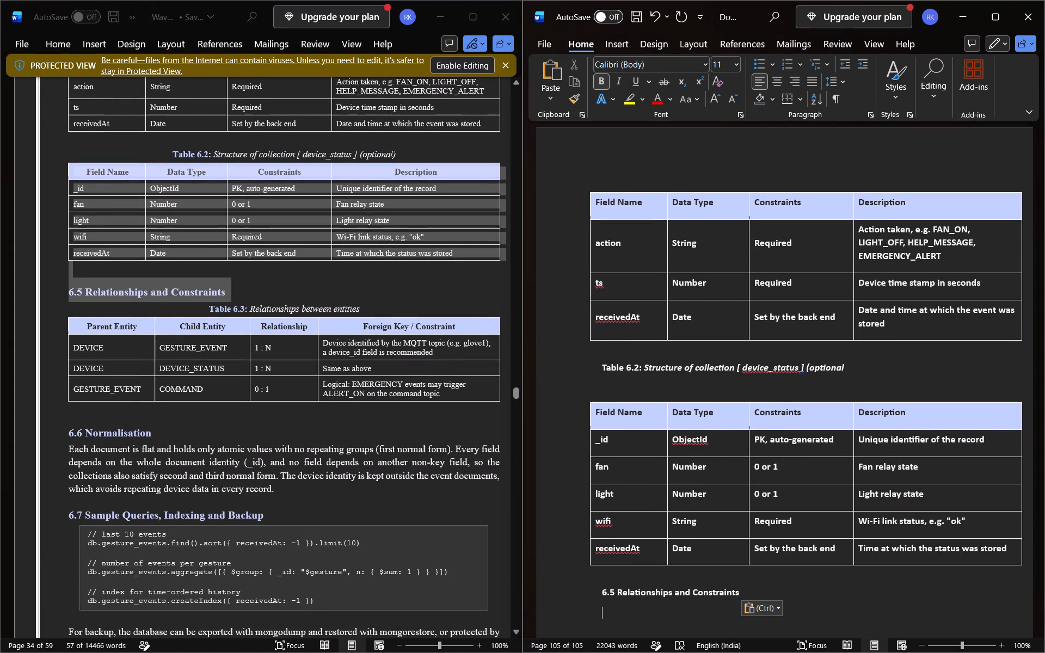
left_click_drag(89, 329, 373, 407)
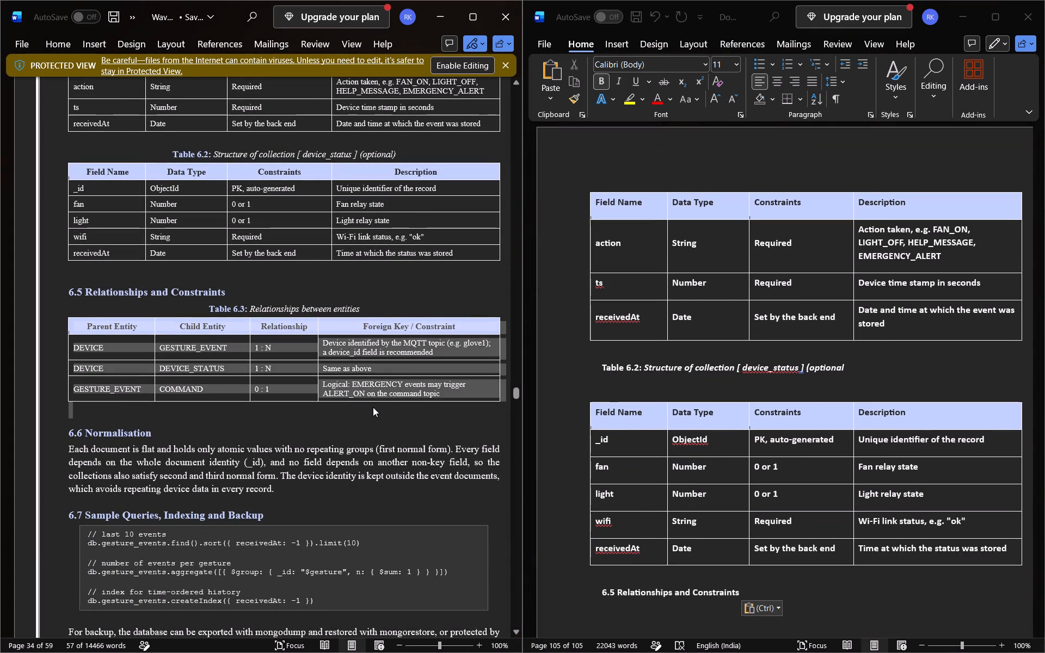
left_click_drag(373, 407, 373, 406)
key("ctrl+c")
left_click(773, 615)
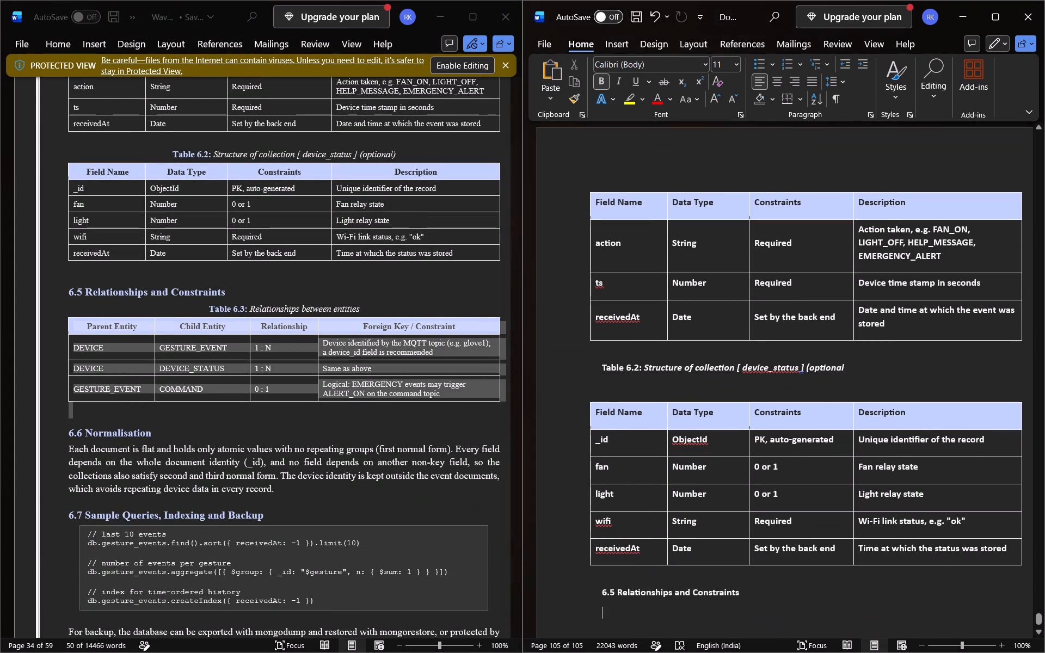
key("ctrl+v")
Copy the 6.6 Normalisation section through the 6.7 Sample Queries, Indexing and Backup heading and paste it below the pasted relationships table.
scroll(316, 464, "down", 2)
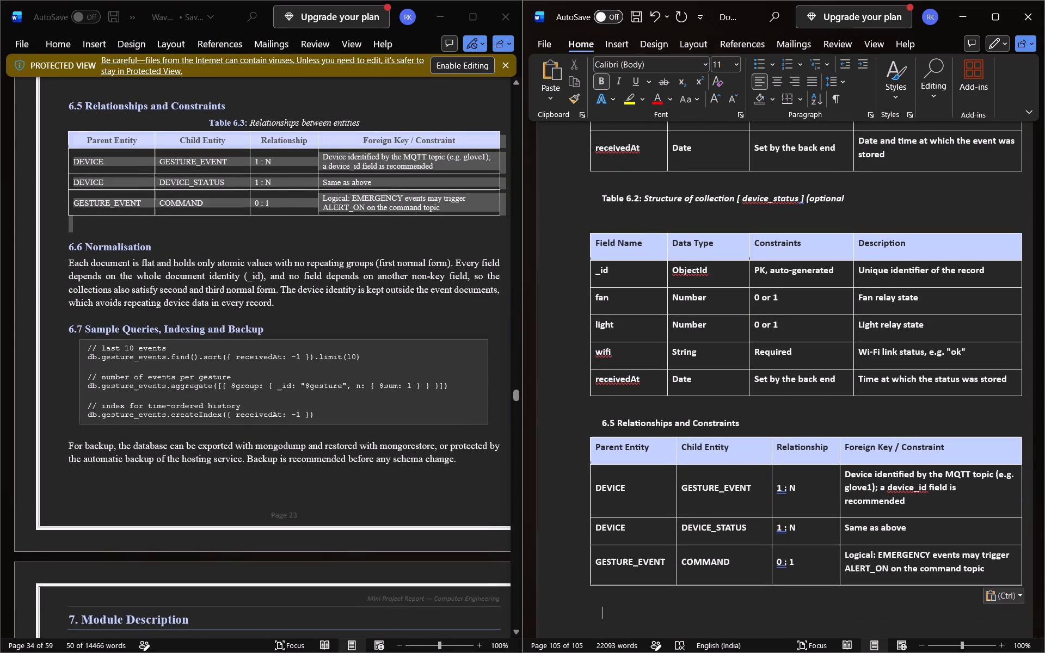
left_click(73, 247)
left_click_drag(73, 247, 266, 335)
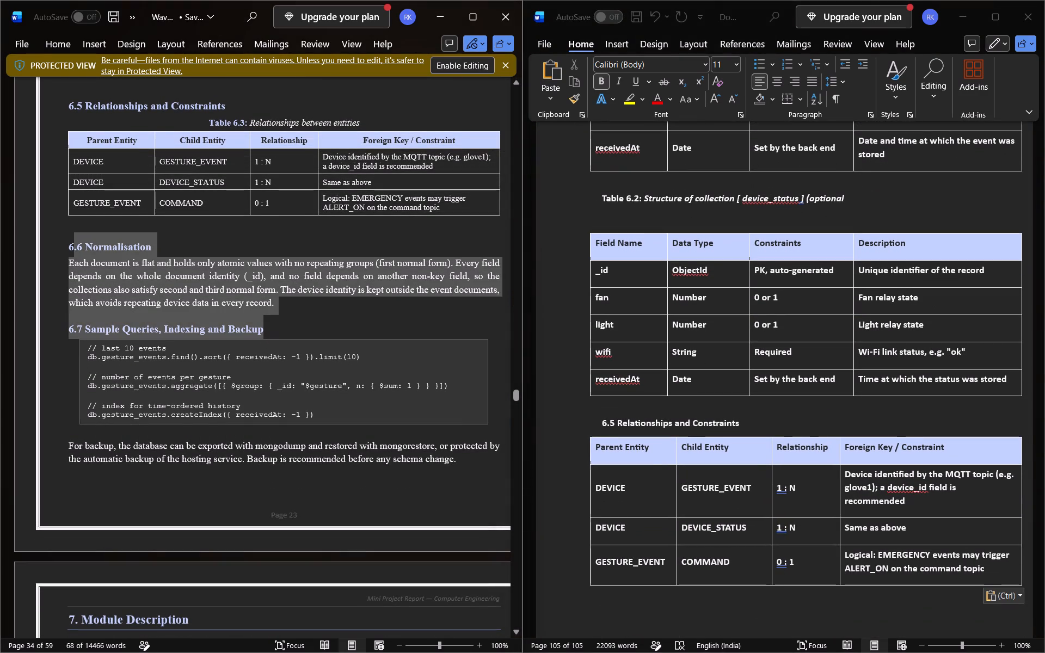
left_click(266, 335, "ctrl")
key("ctrl+c")
left_click(651, 599)
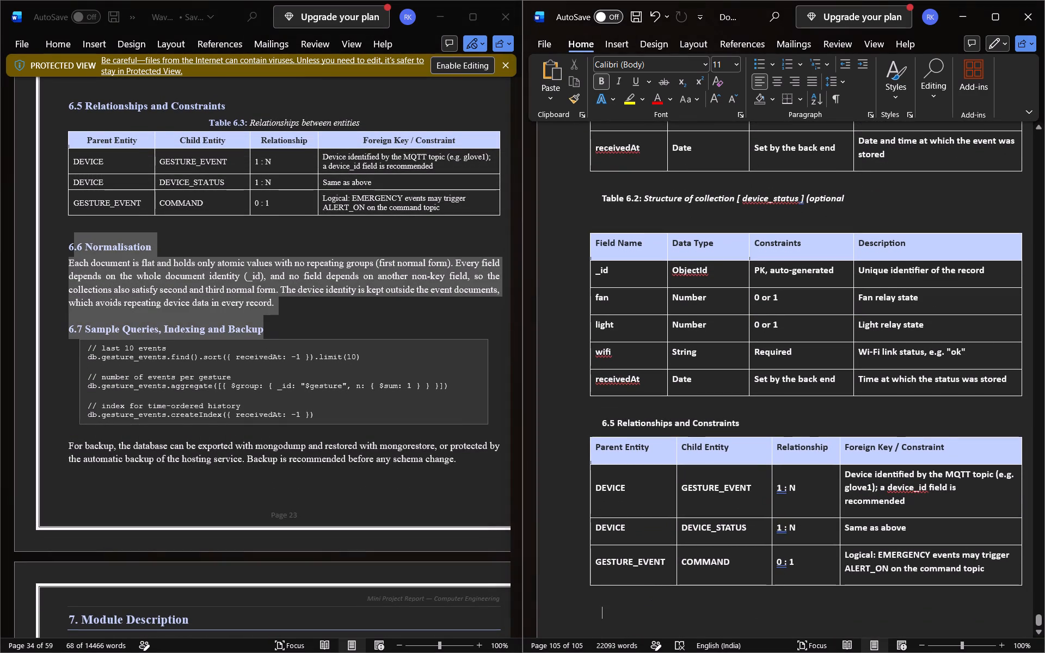
key("ctrl+v")
Copy the backup paragraph below the 6.7 code block, without the code, and paste it after two added lines below the pasted 6.7 heading.
scroll(266, 386, "down", 1)
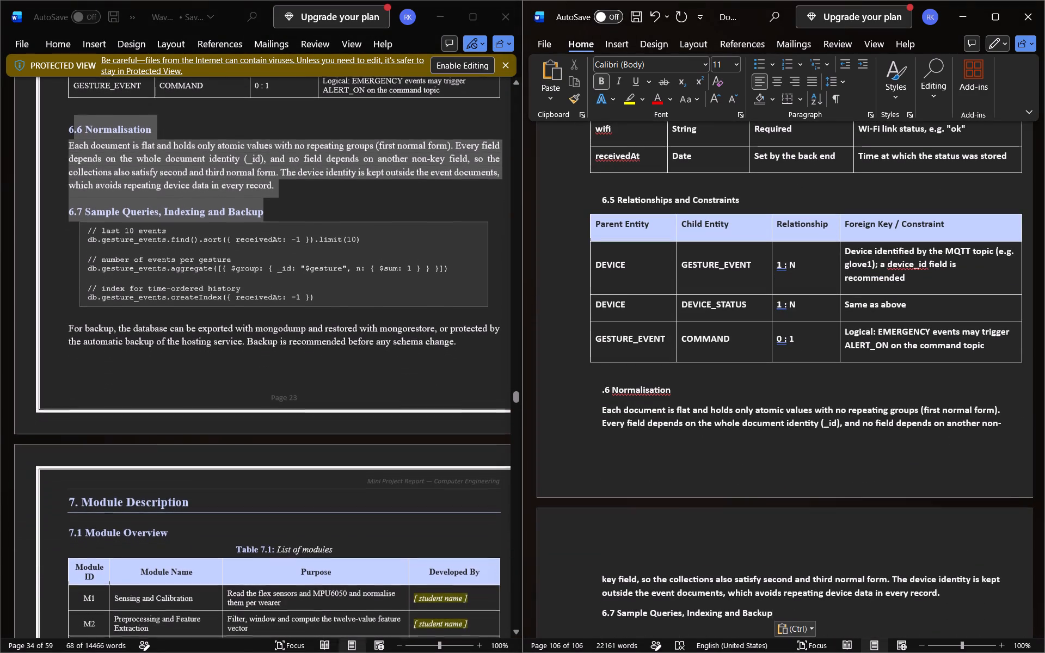
left_click_drag(69, 319, 273, 381)
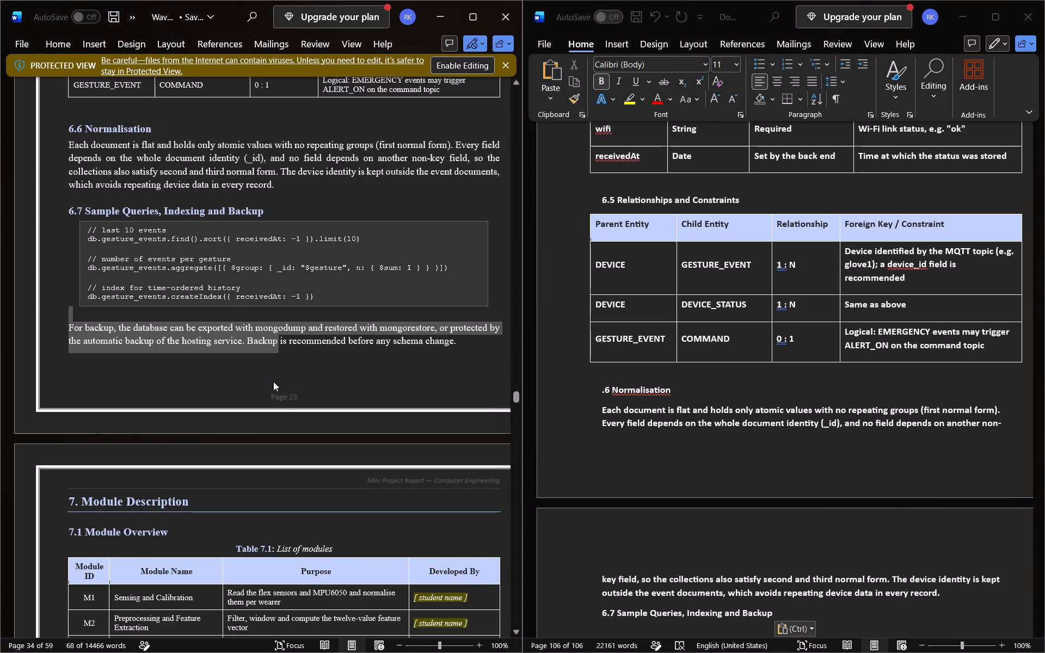
left_click_drag(273, 381, 486, 403)
key("ctrl+c")
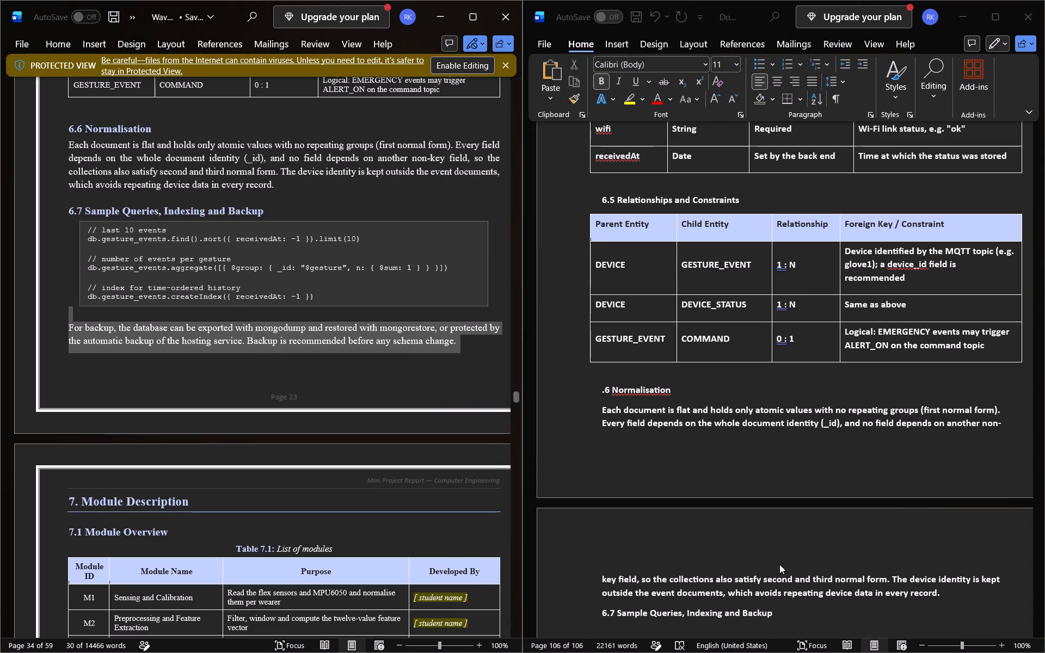
left_click(800, 628)
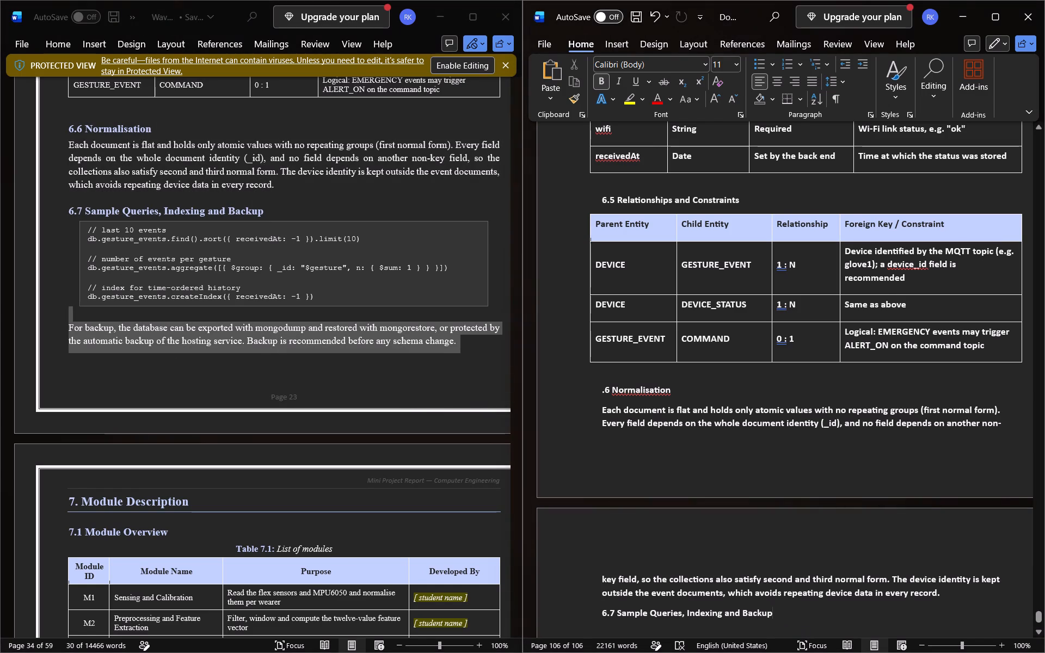
key("Return")
key("Return")
key("ctrl+v")
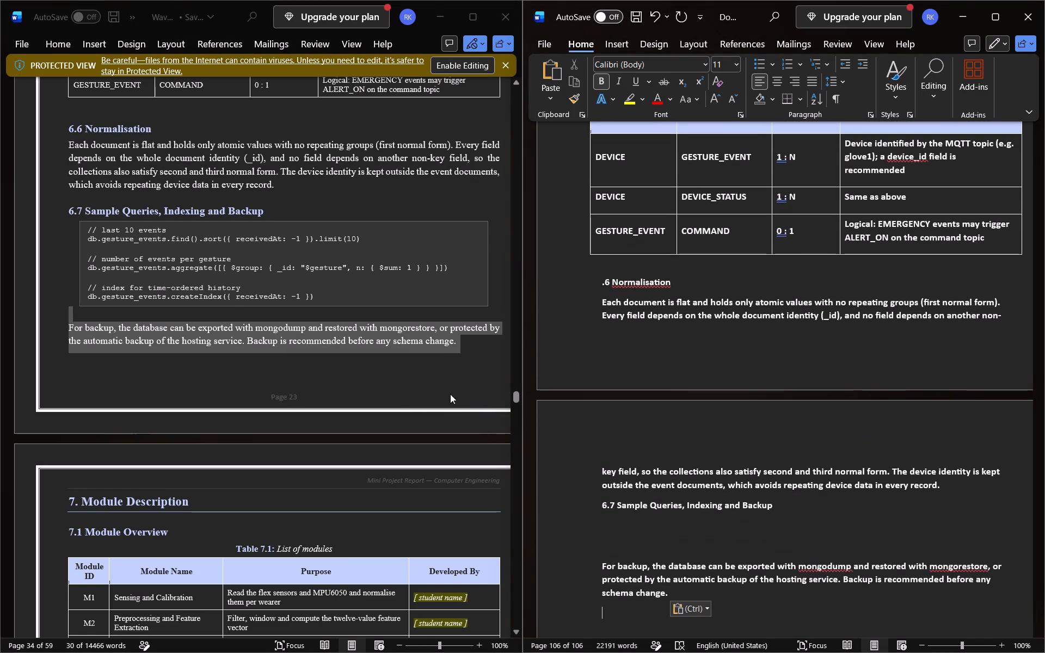
Copy the chapter 7 Module Description heading through the end of Table 7.1 and paste it below the pasted backup paragraph.
left_click(404, 379)
scroll(404, 379, "down", 1)
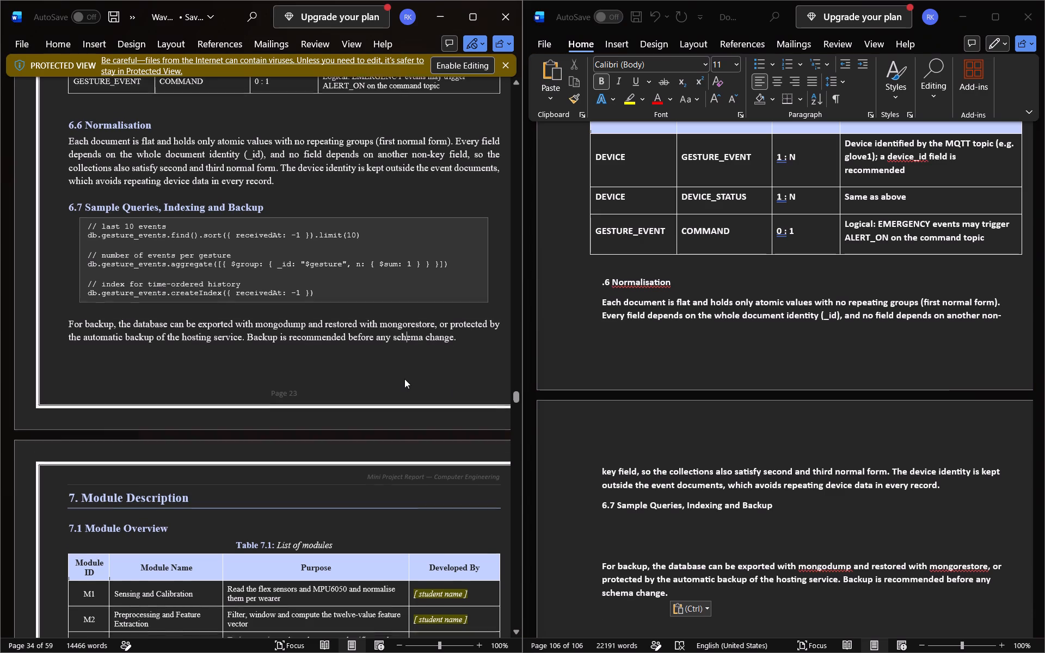
scroll(404, 379, "down", 2)
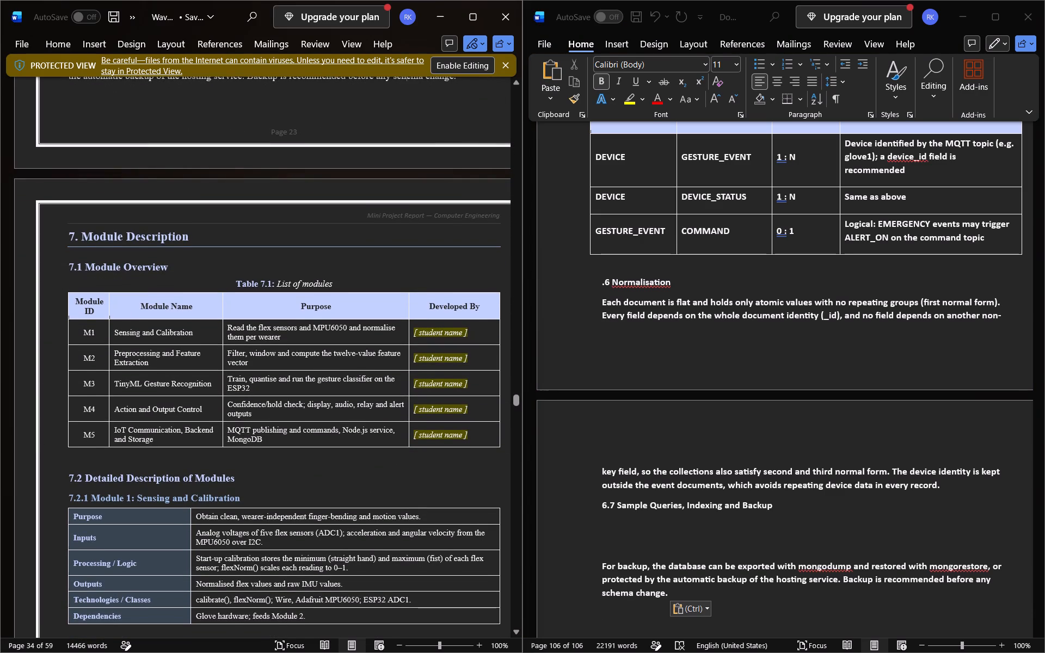
left_click_drag(71, 234, 371, 453)
key("ctrl+c")
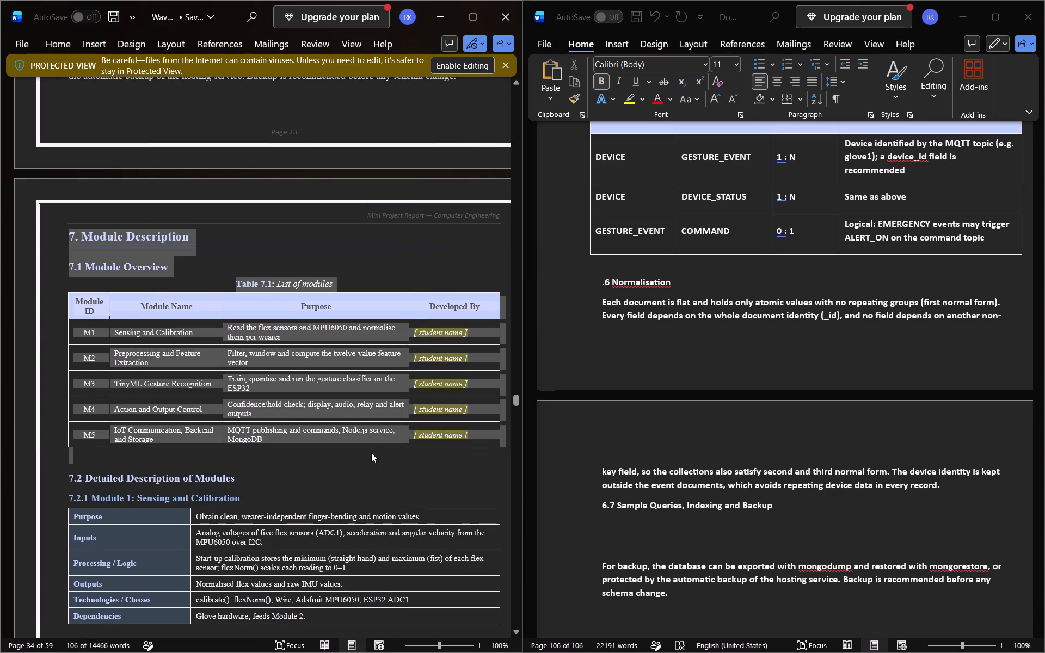
left_click(731, 601)
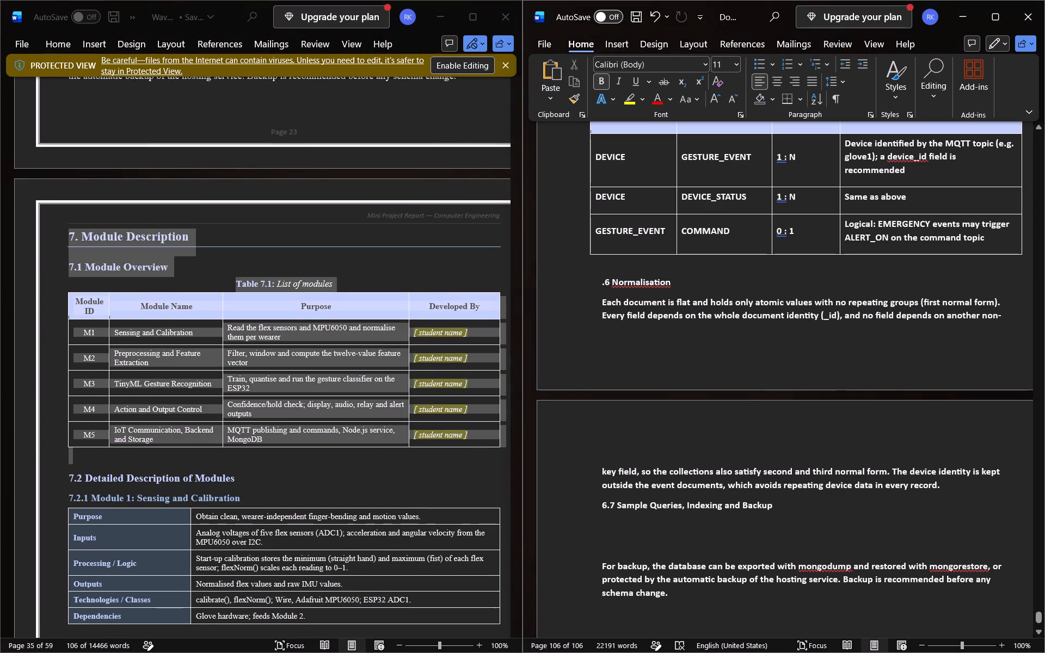
key("ctrl+v")
Copy the 7.2 Detailed Description of Modules heading and the 7.2.1 Module 1 heading with its table, and paste them below the pasted Table 7.1.
scroll(428, 428, "down", 1)
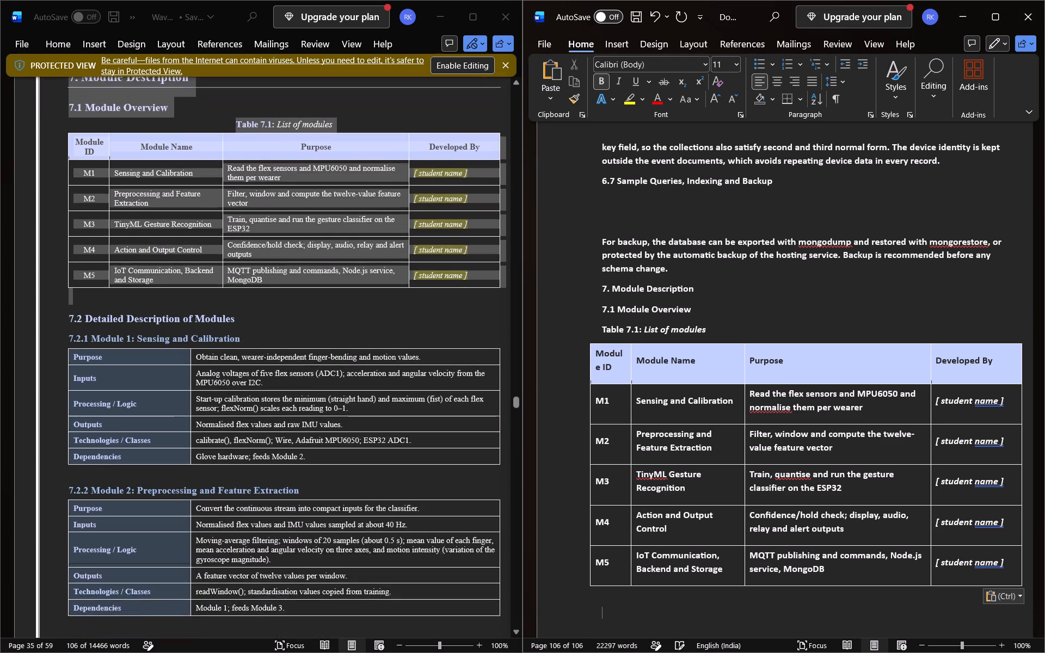
scroll(428, 428, "down", 1)
left_click_drag(69, 285, 328, 423)
key("ctrl+c")
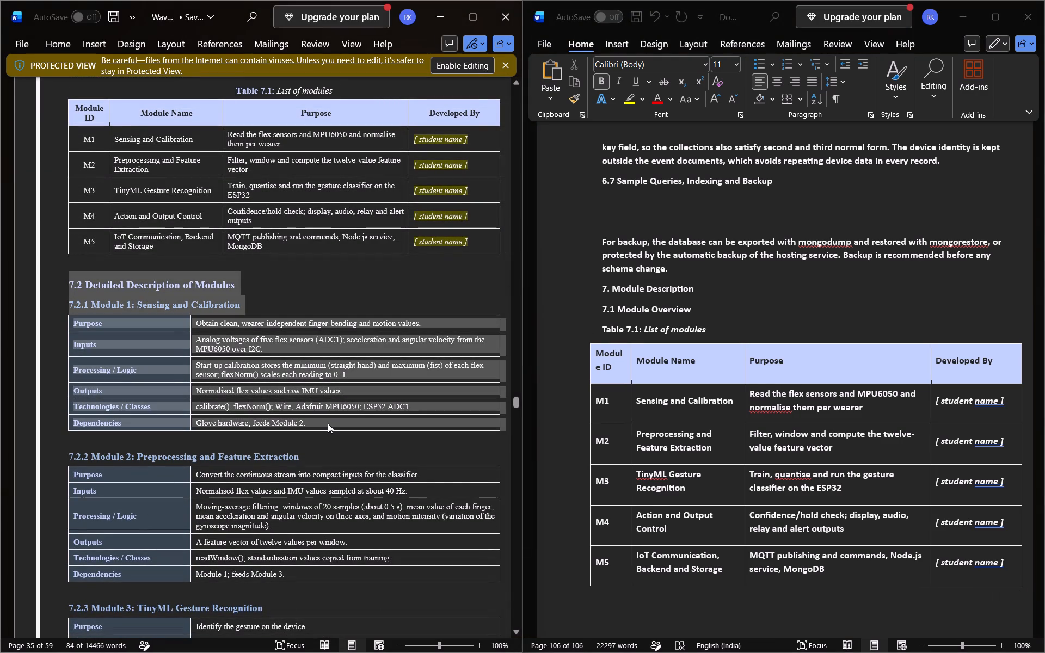
left_click(632, 595)
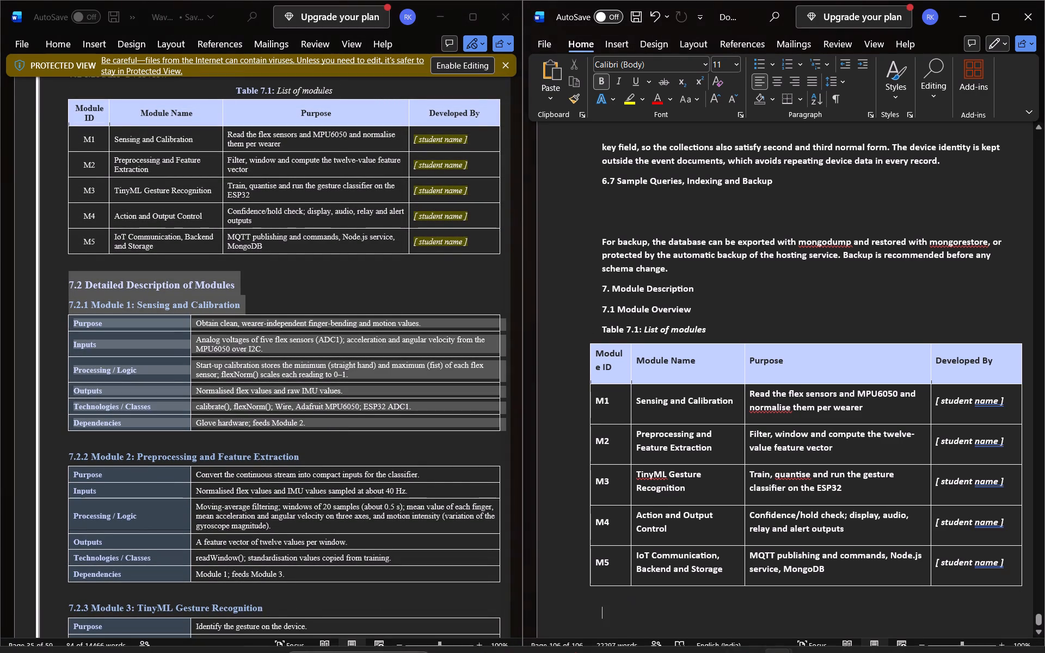
key("ctrl+v")
Copy the 7.2.2 Module 2 heading and table through the 7.2.3 heading and paste it after two added lines below the Module 1 table.
scroll(250, 320, "down", 1)
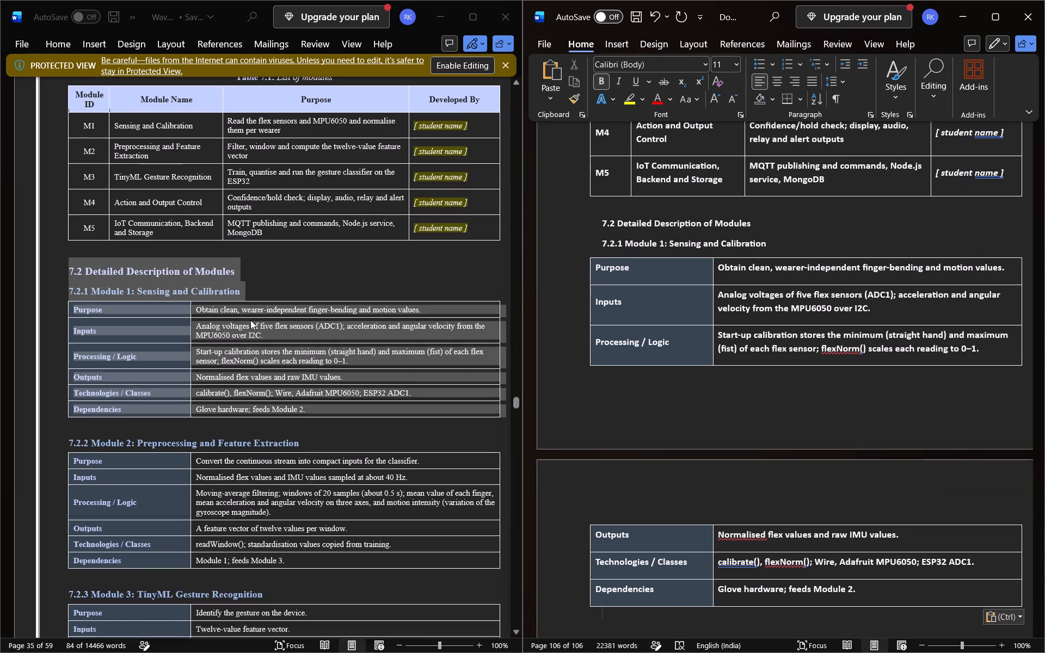
scroll(250, 320, "down", 1)
left_click_drag(70, 352, 361, 505)
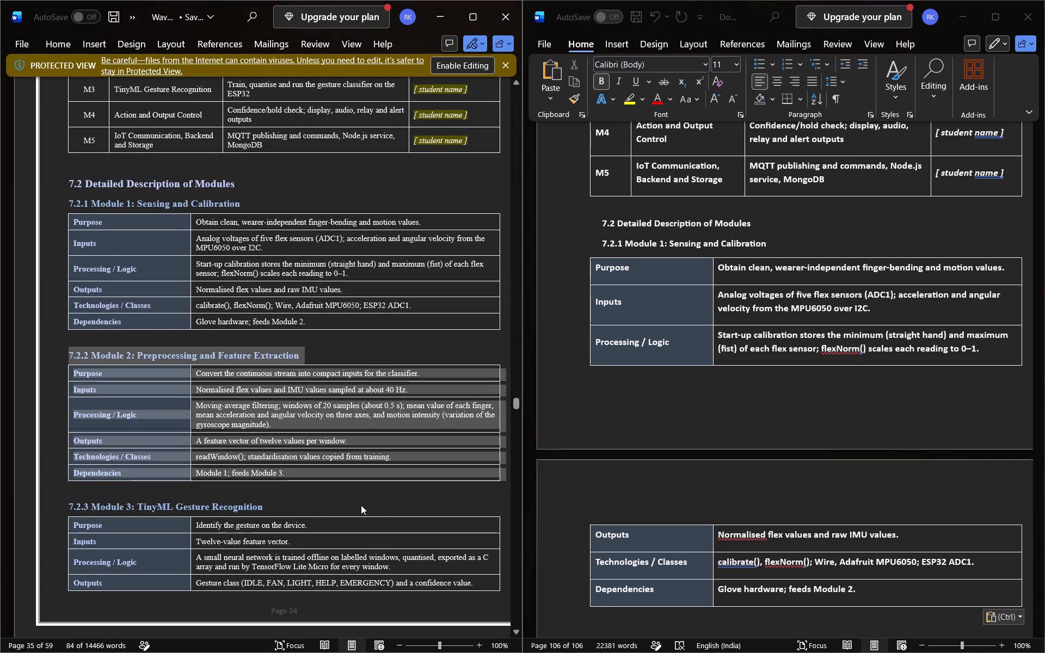
left_click_drag(361, 505, 376, 507)
key("ctrl+c")
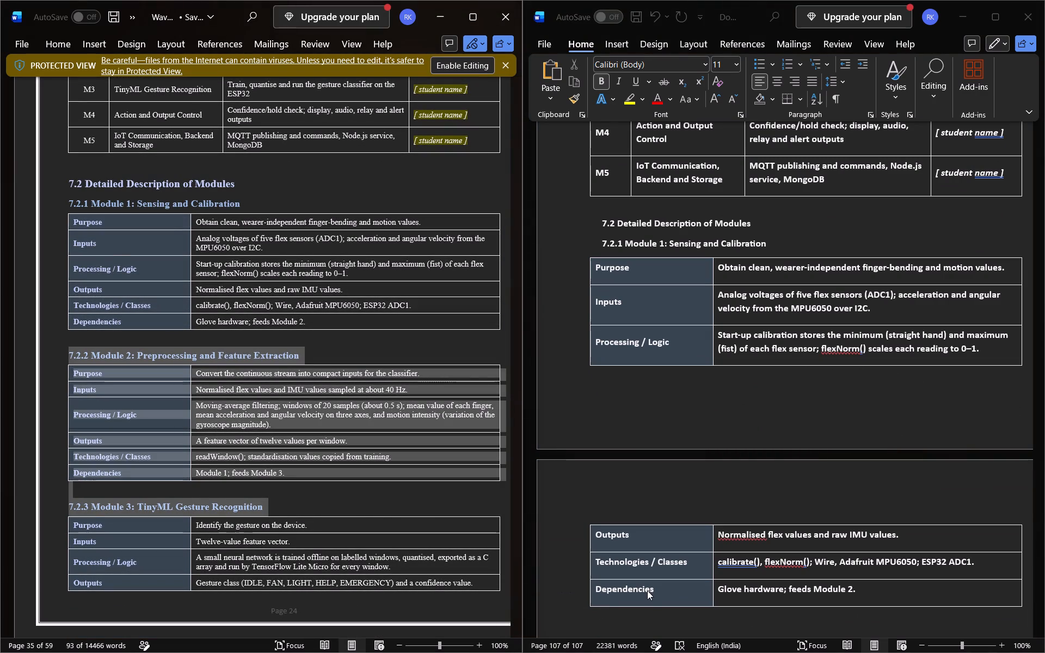
left_click(628, 613)
key("Return")
key("Return")
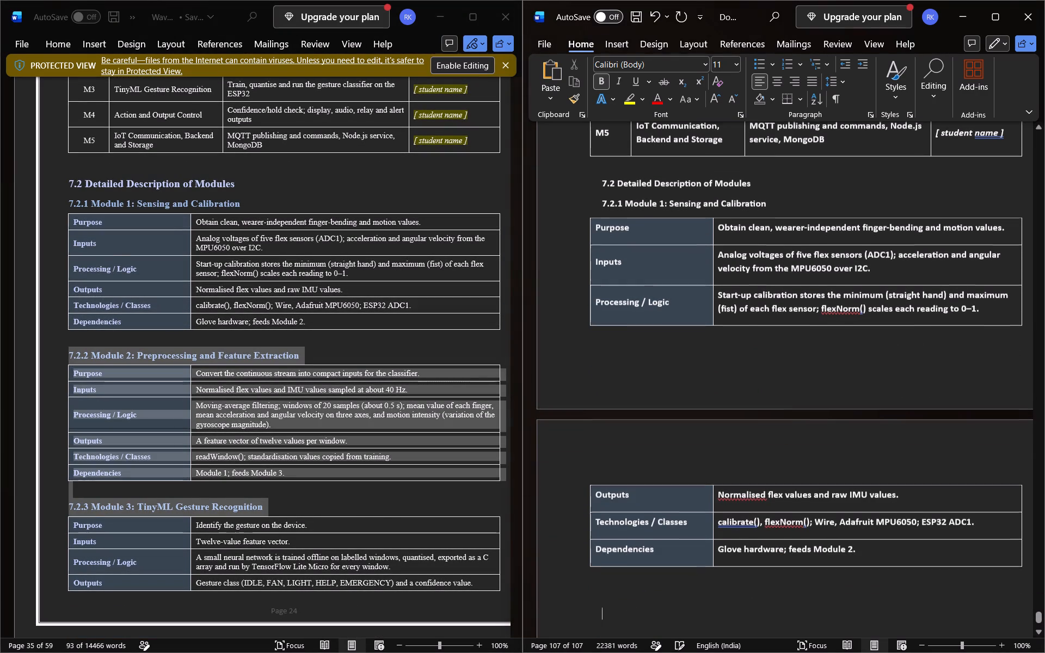
key("ctrl+v")
Copy the Module 3 table rows from Purpose through Outputs and paste them below the pasted 7.2.3 heading.
scroll(196, 394, "down", 1)
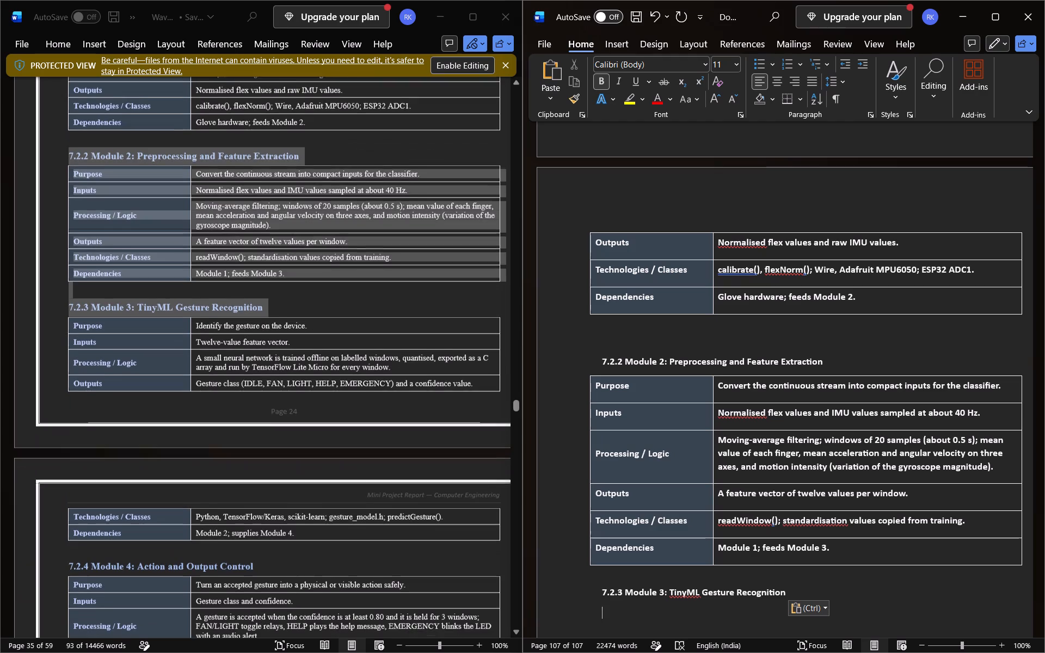
scroll(196, 394, "down", 1)
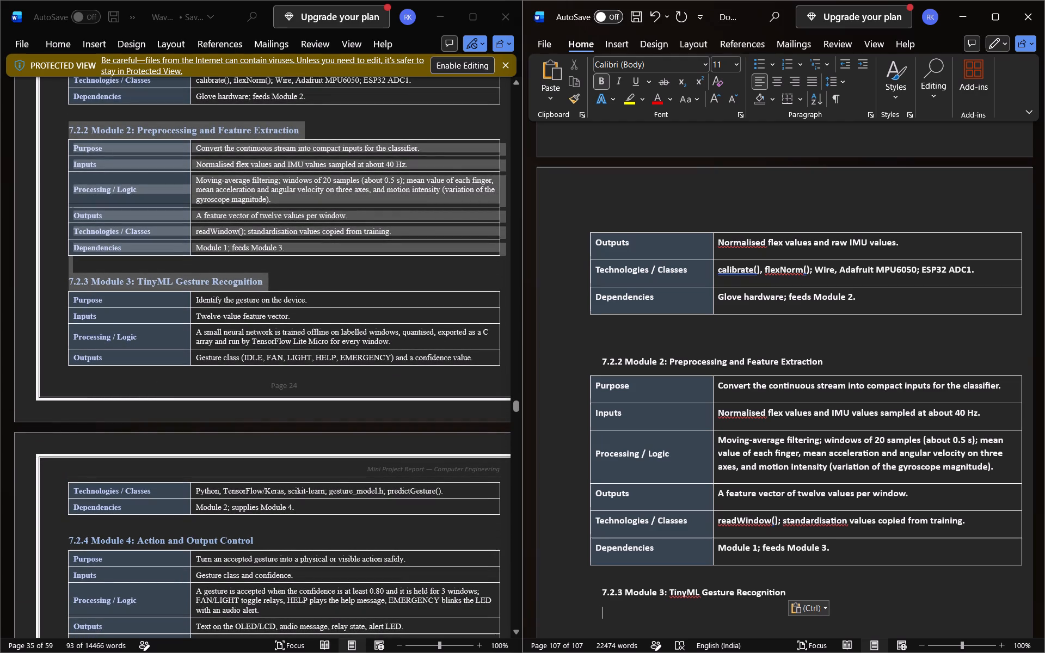
double_click(73, 302)
left_click_drag(73, 302, 134, 323)
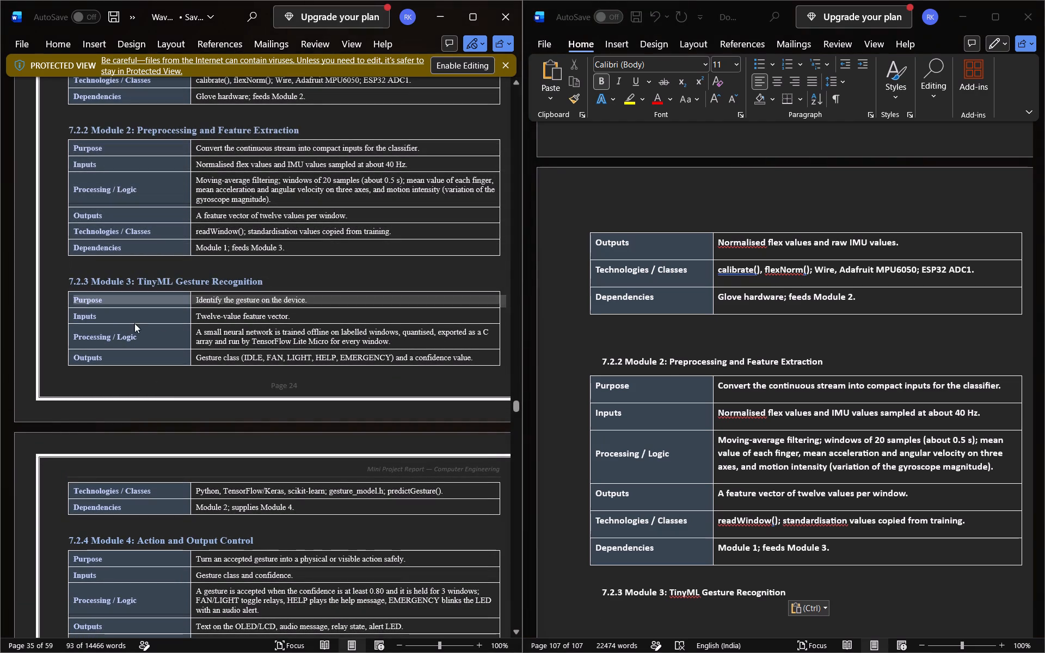
left_click_drag(134, 323, 267, 389)
key("ctrl+c")
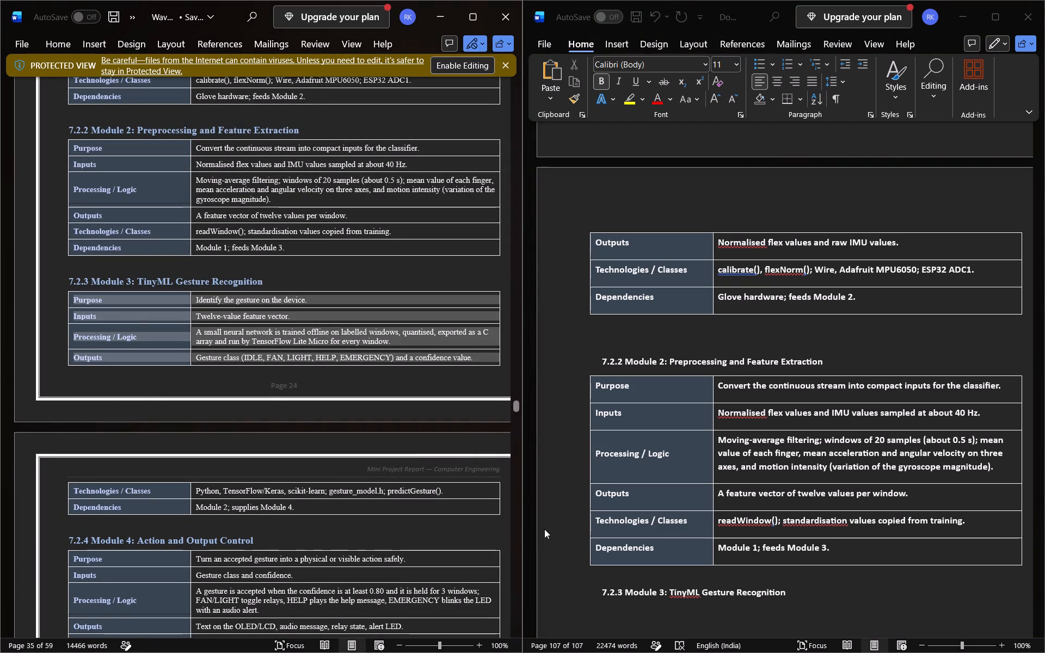
left_click(634, 605)
key("ctrl+v")
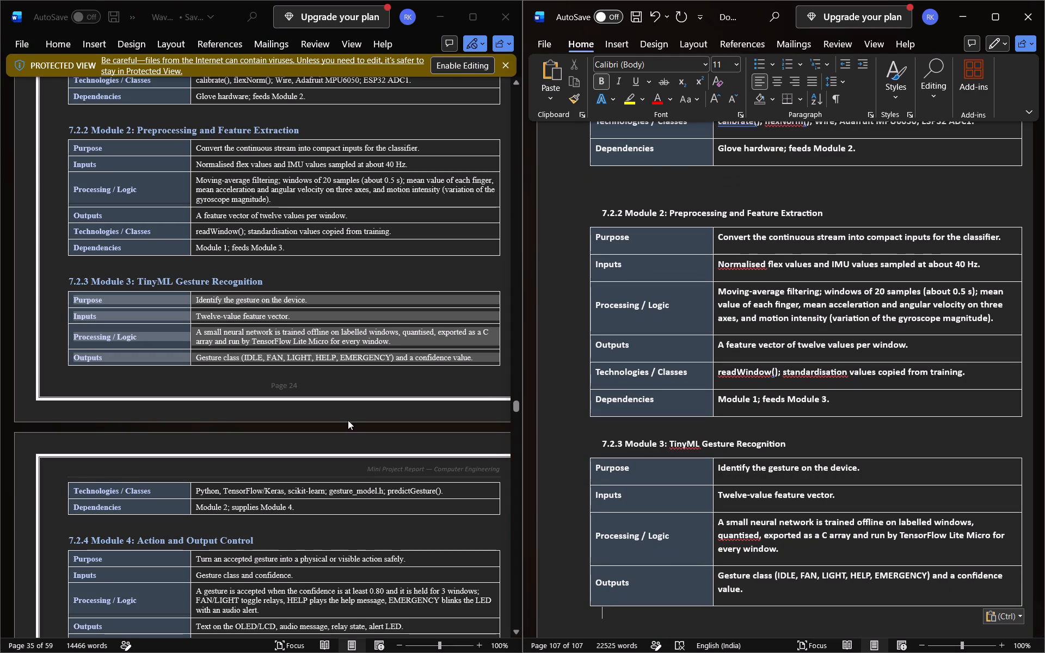
Copy the remaining Module 3 rows, Technologies / Classes and Dependencies, through the 7.2.4 Module 4 heading and paste them directly below the pasted Outputs row.
scroll(348, 420, "down", 2)
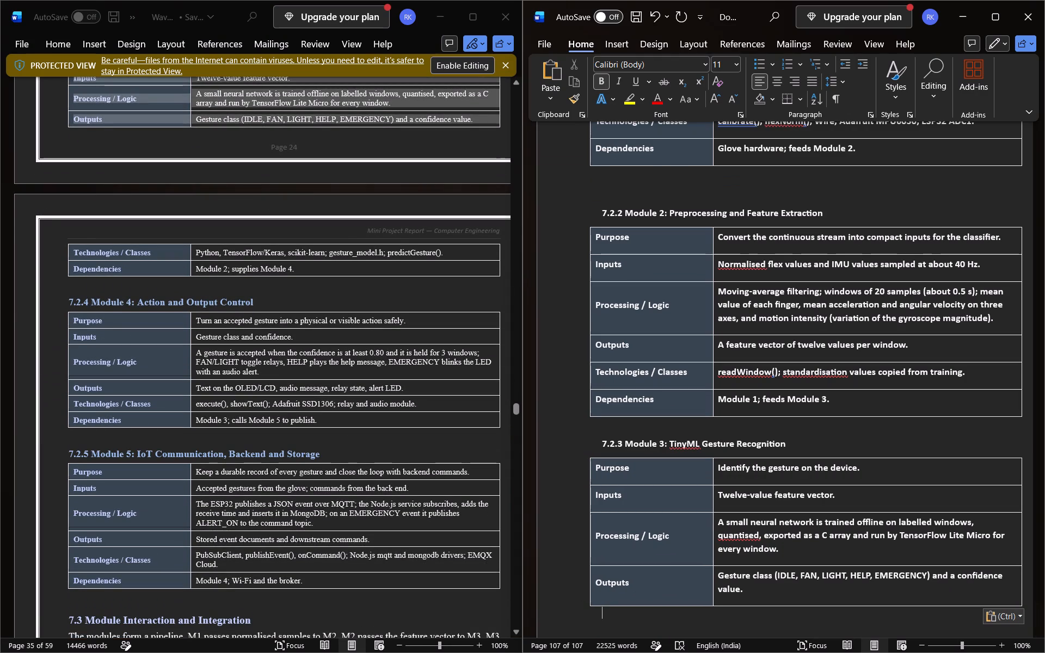
left_click_drag(74, 251, 313, 294)
key("ctrl+c")
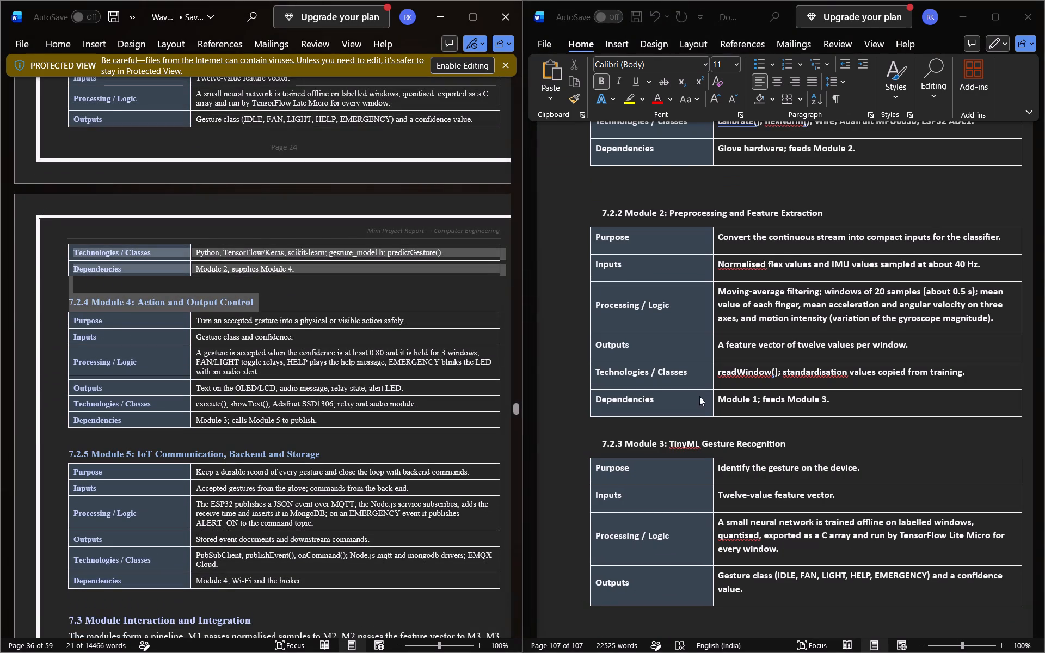
left_click(663, 623)
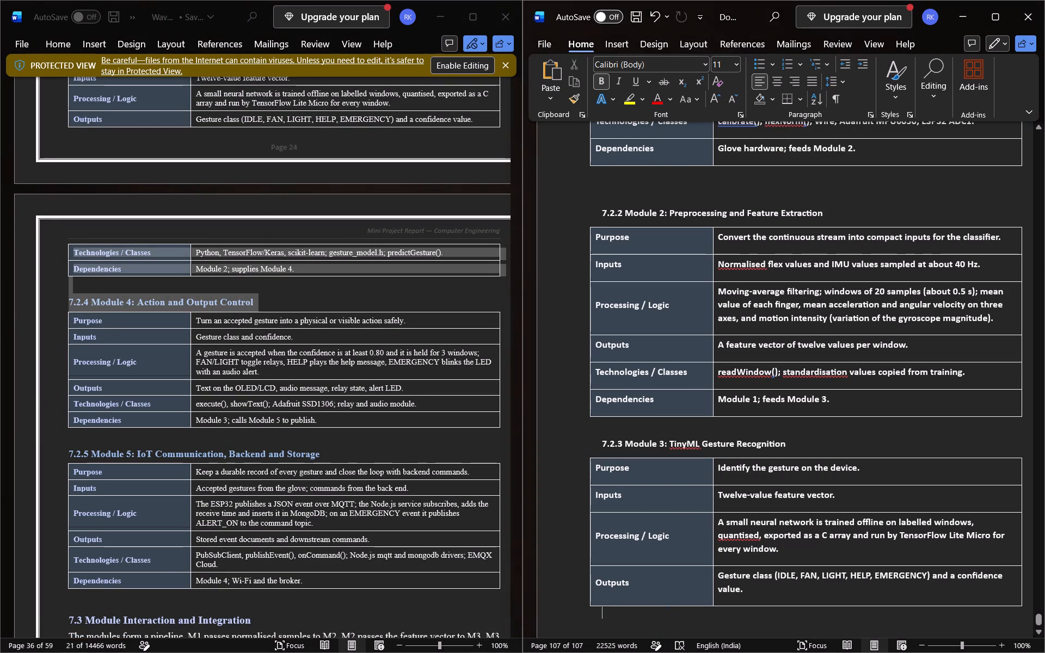
key("ctrl+v")
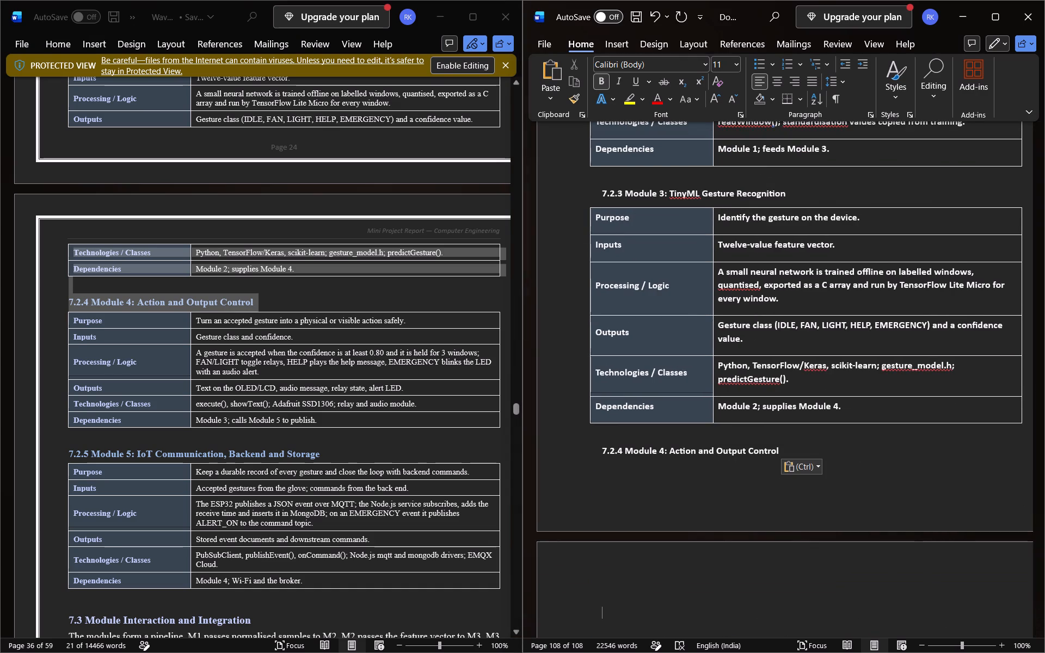
Copy the whole Module 4 table, Purpose through Dependencies, and paste it below the pasted 7.2.4 Action and Output Control heading.
left_click_drag(73, 320, 426, 414)
key("ctrl+c")
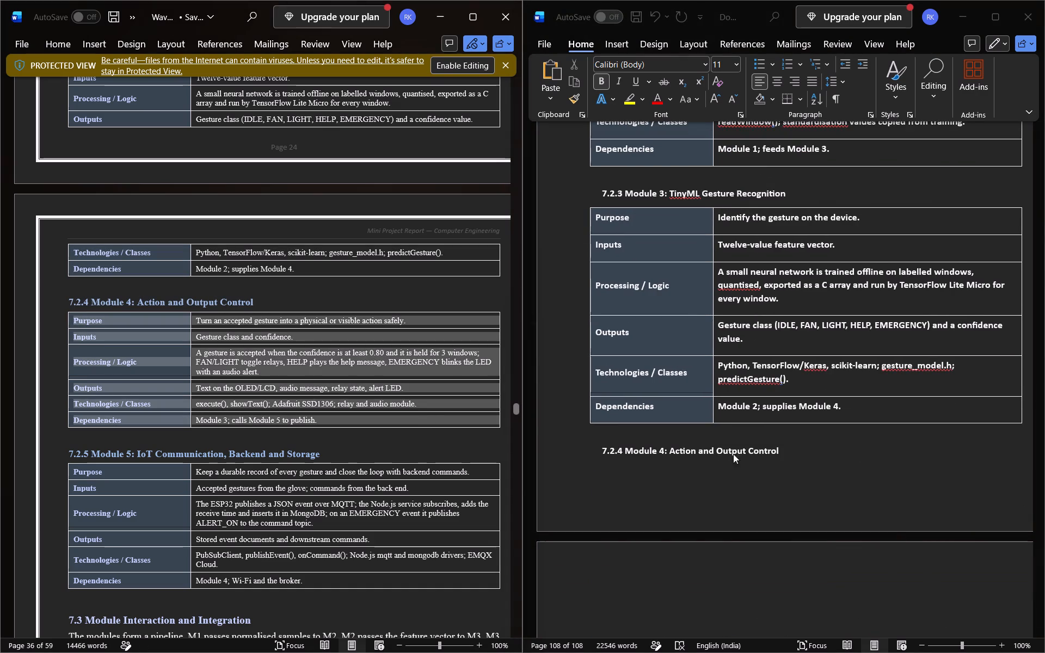
left_click(729, 478)
key("ctrl+v")
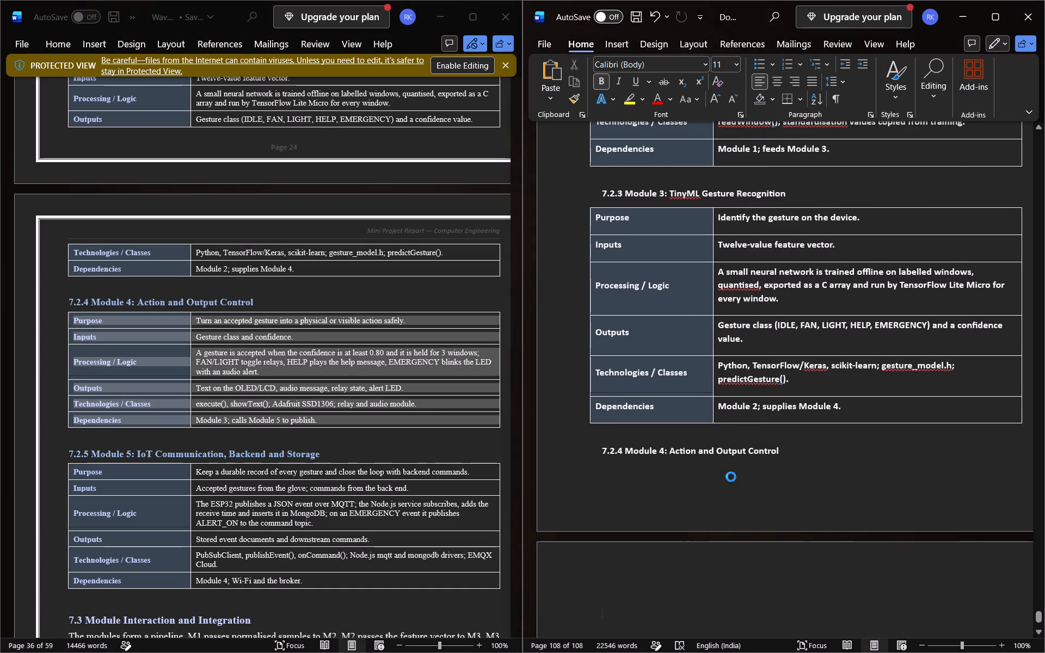
Copy the 7.2.5 Module 5: IoT Communication, Backend and Storage heading with its table and paste it below the Module 4 table.
scroll(374, 309, "down", 2)
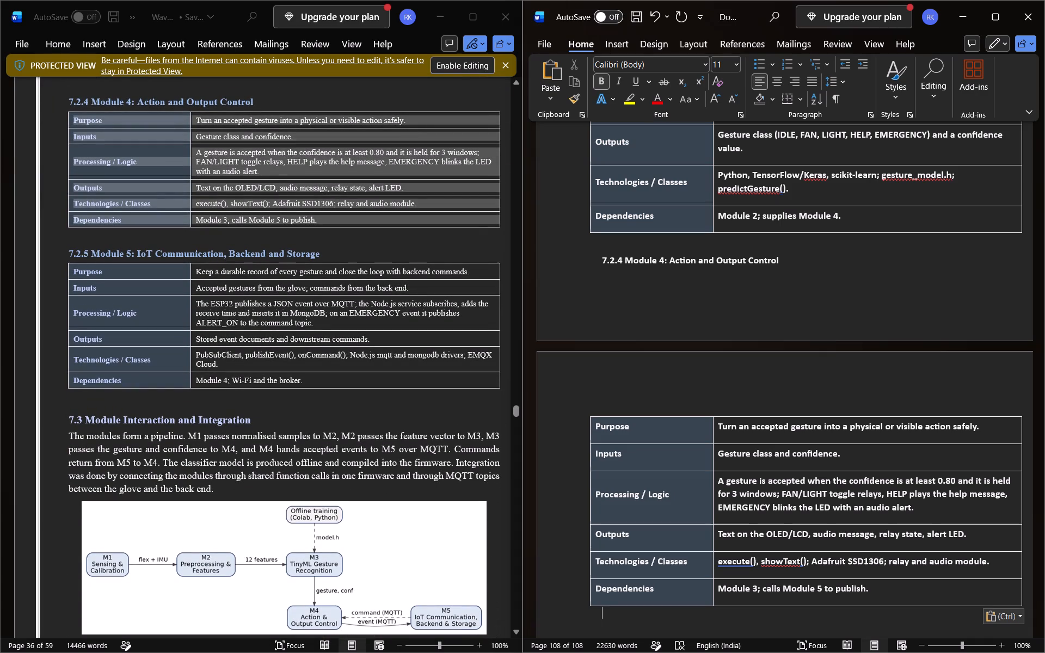
left_click_drag(67, 253, 285, 384)
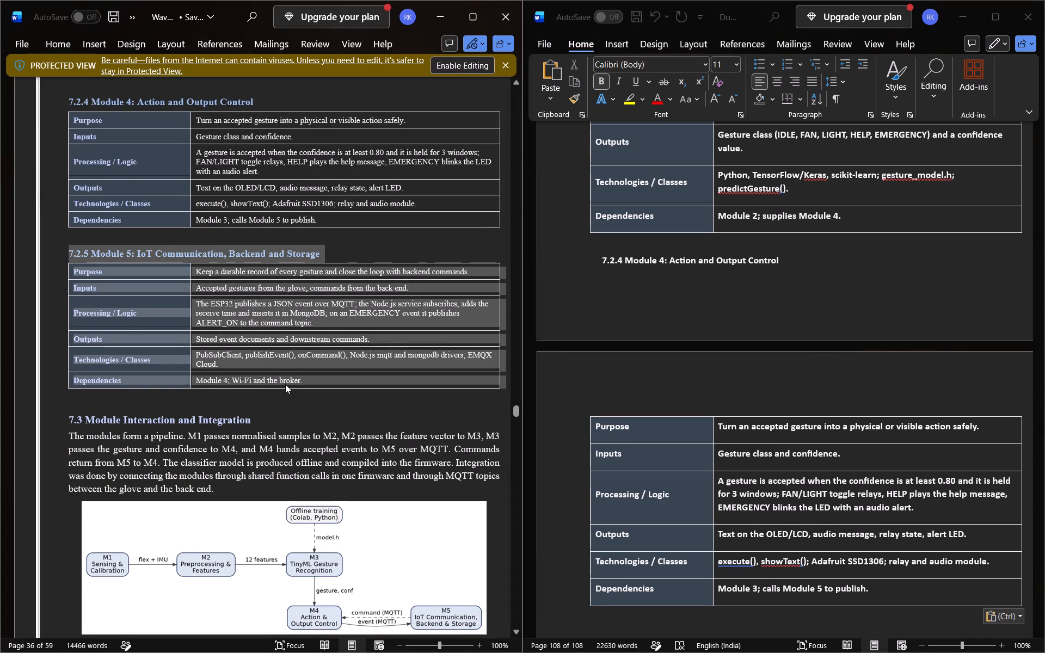
key("ctrl+c")
left_click(656, 621)
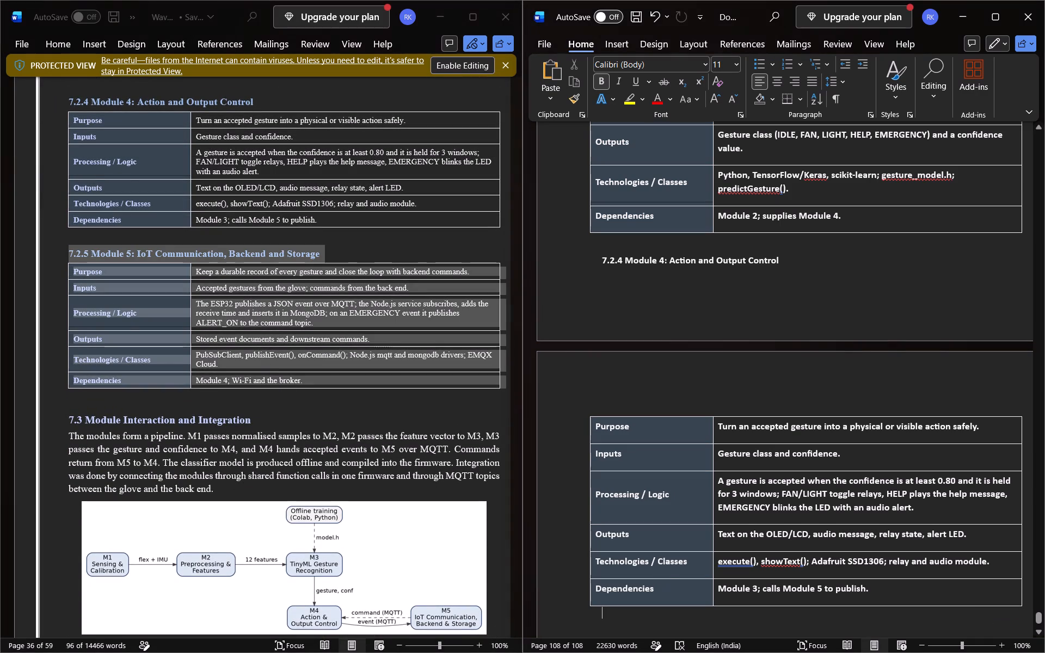
key("ctrl+v")
Copy the 7.3 Module Interaction and Integration section, including its paragraph, the Fig. 7.1 diagram and caption, and paste it below the Module 5 table.
scroll(171, 363, "down", 1)
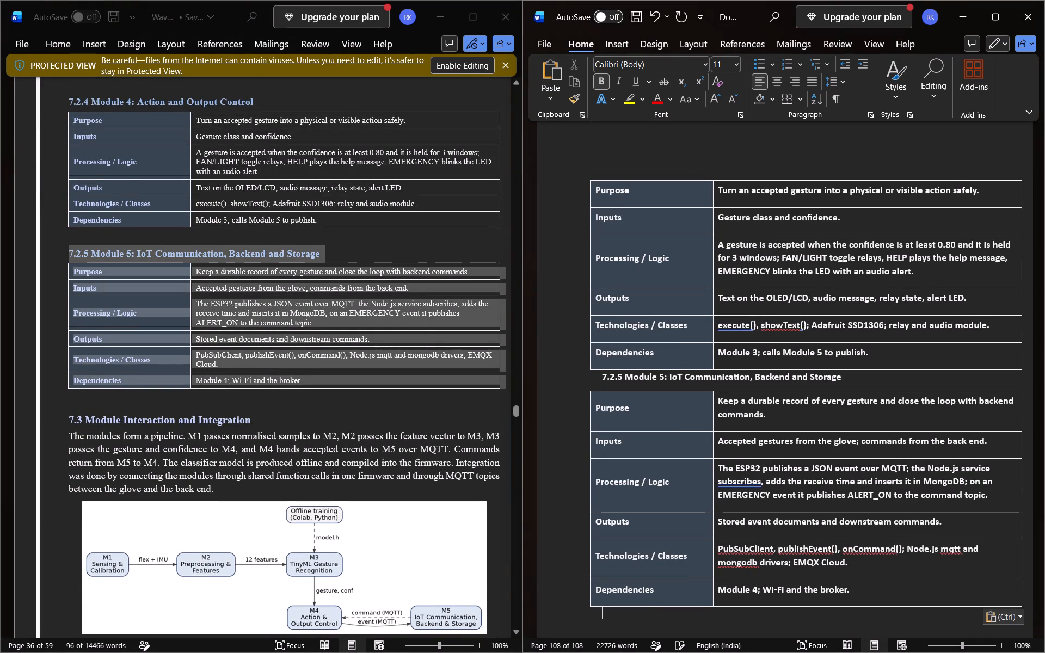
scroll(171, 363, "down", 1)
left_click_drag(71, 330, 348, 550)
key("ctrl+c")
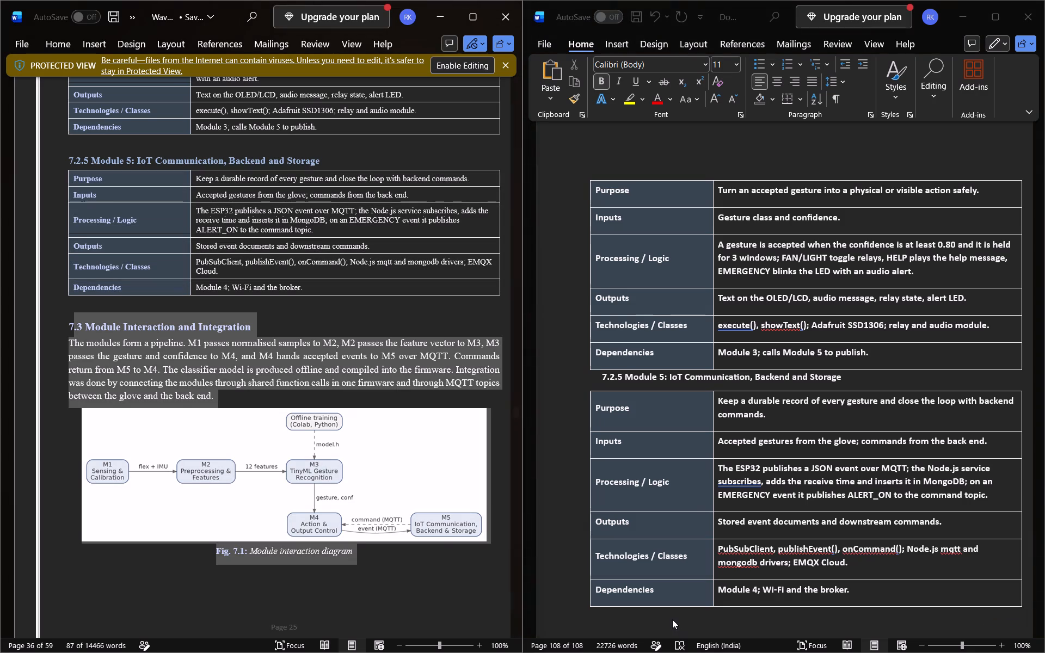
left_click(672, 619)
key("ctrl+v")
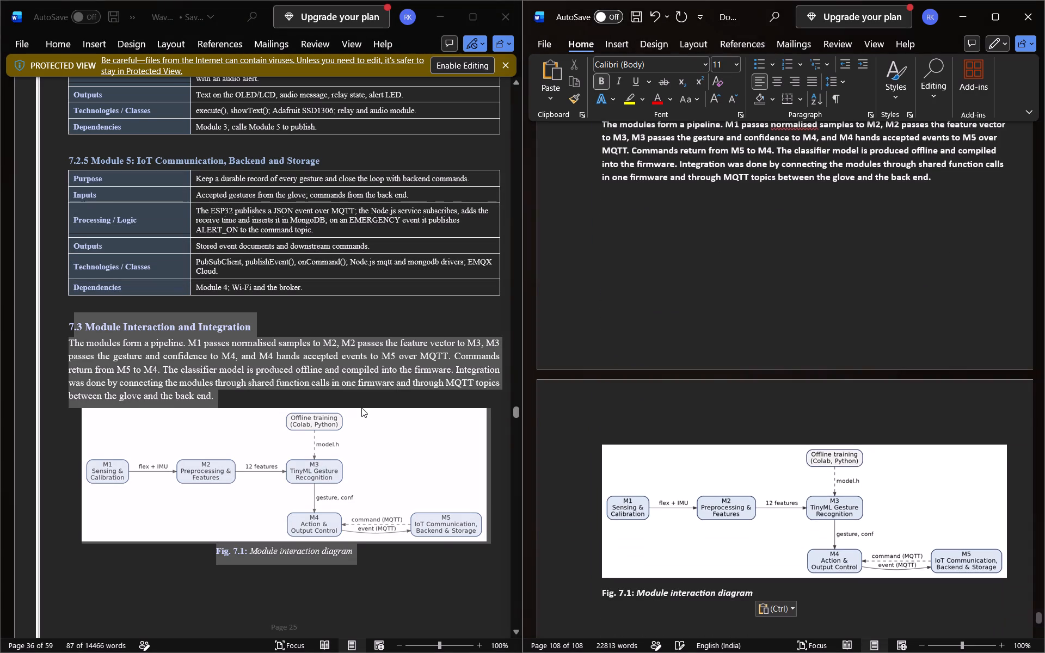
Copy the 7.4 Individual Contribution of Team Members heading with Table 7.2 and paste it below the pasted Fig. 7.1 caption.
scroll(342, 385, "down", 4)
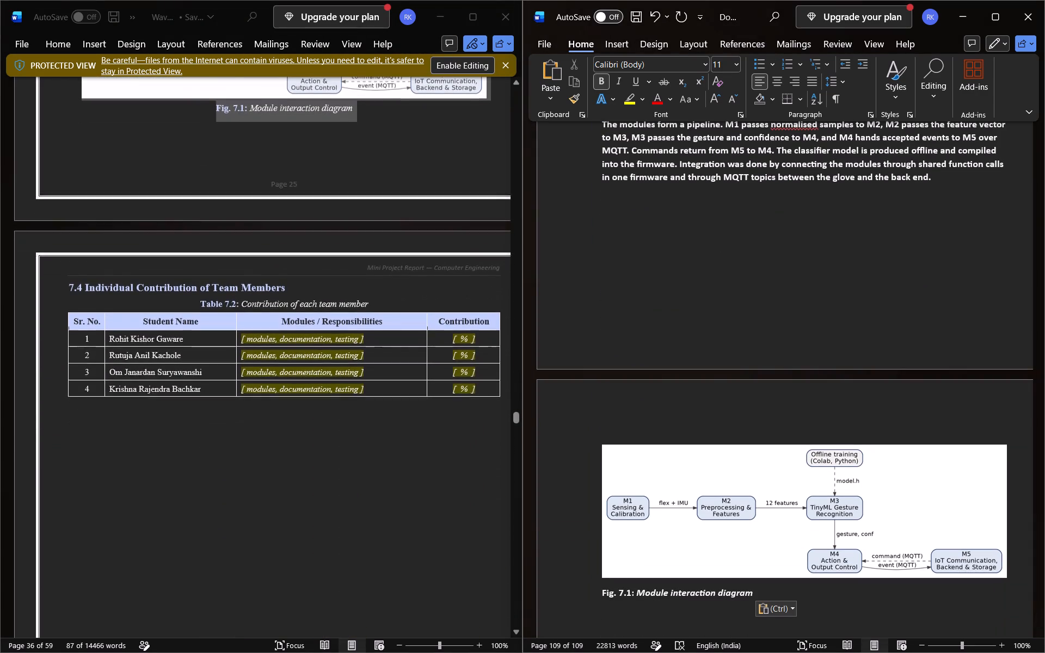
left_click_drag(70, 288, 421, 404)
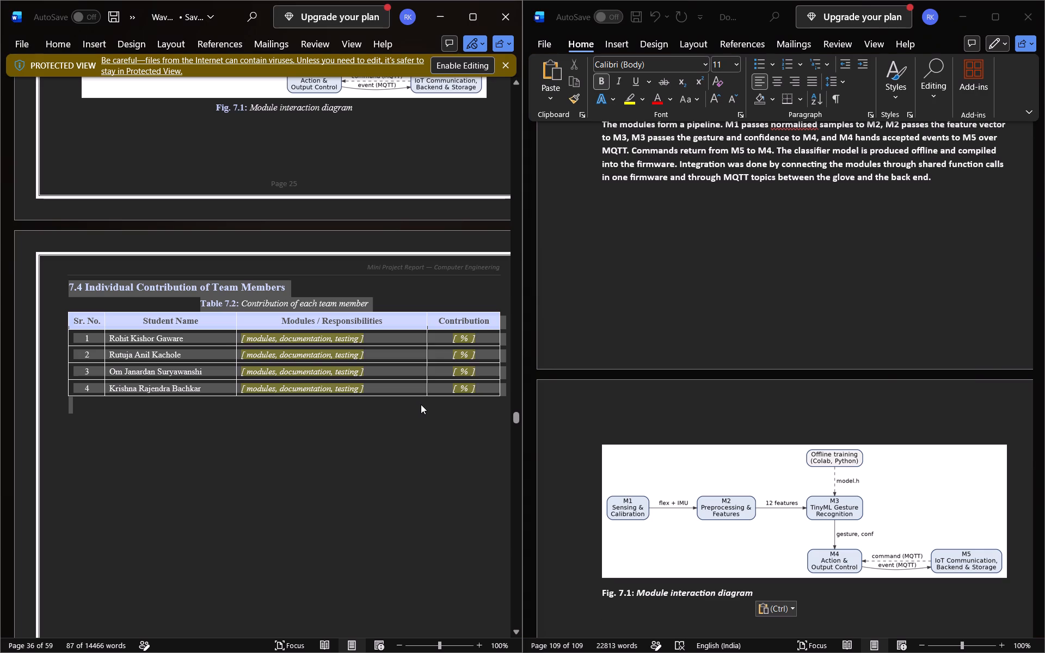
key("ctrl+c")
left_click(636, 605)
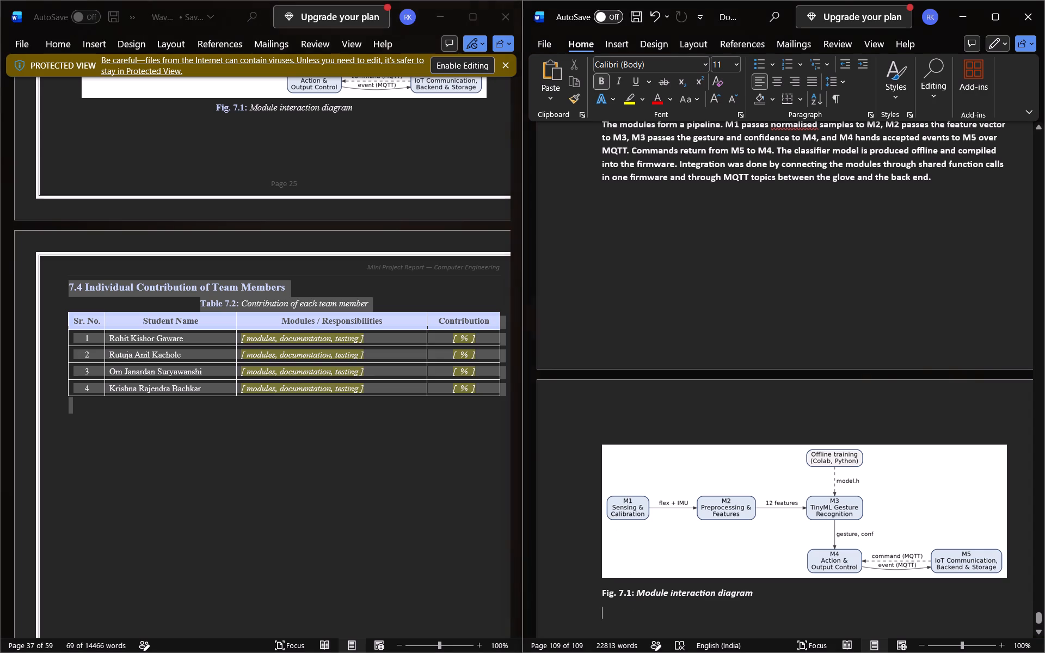
key("ctrl+v")
Copy the chapter 8 Implementation Details heading through the end of Table 8.1 and paste it below the pasted Table 7.2.
scroll(364, 369, "down", 1)
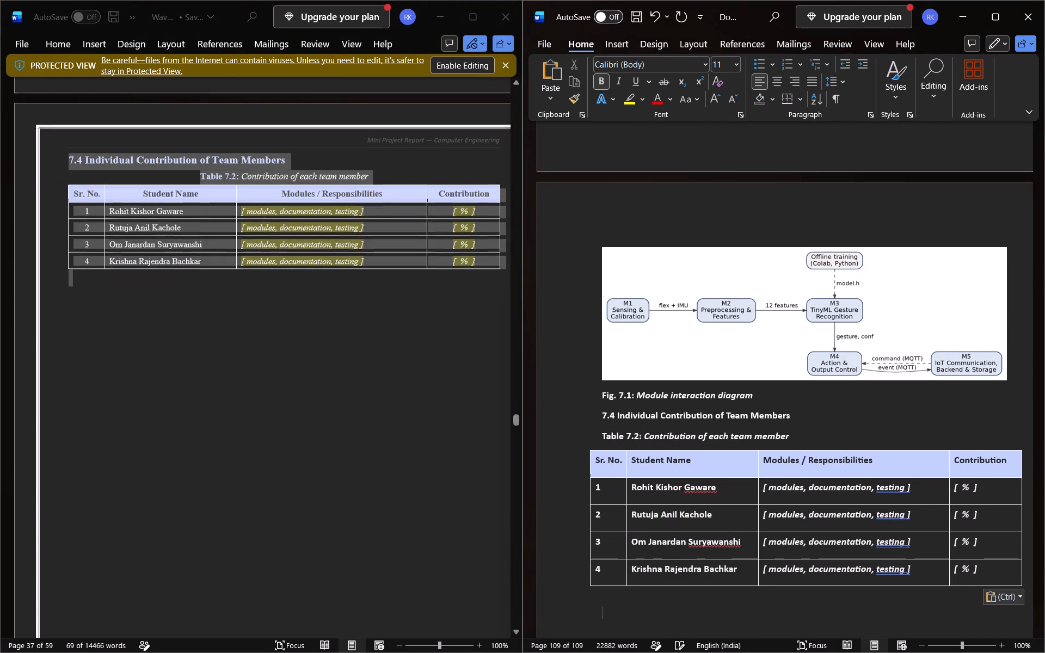
scroll(364, 369, "down", 1)
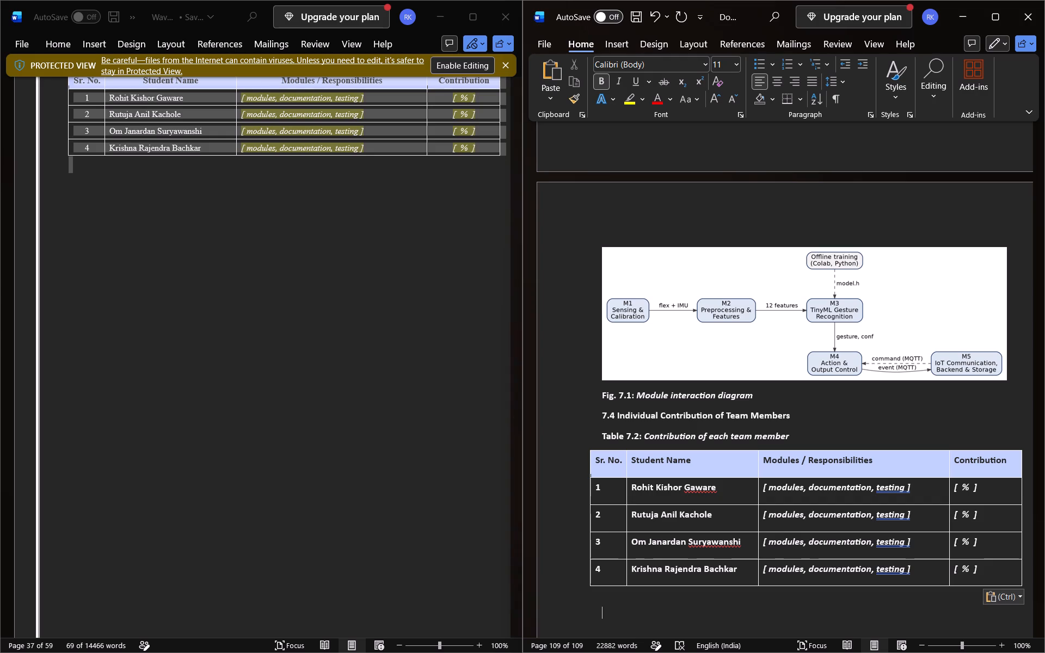
scroll(364, 369, "down", 4)
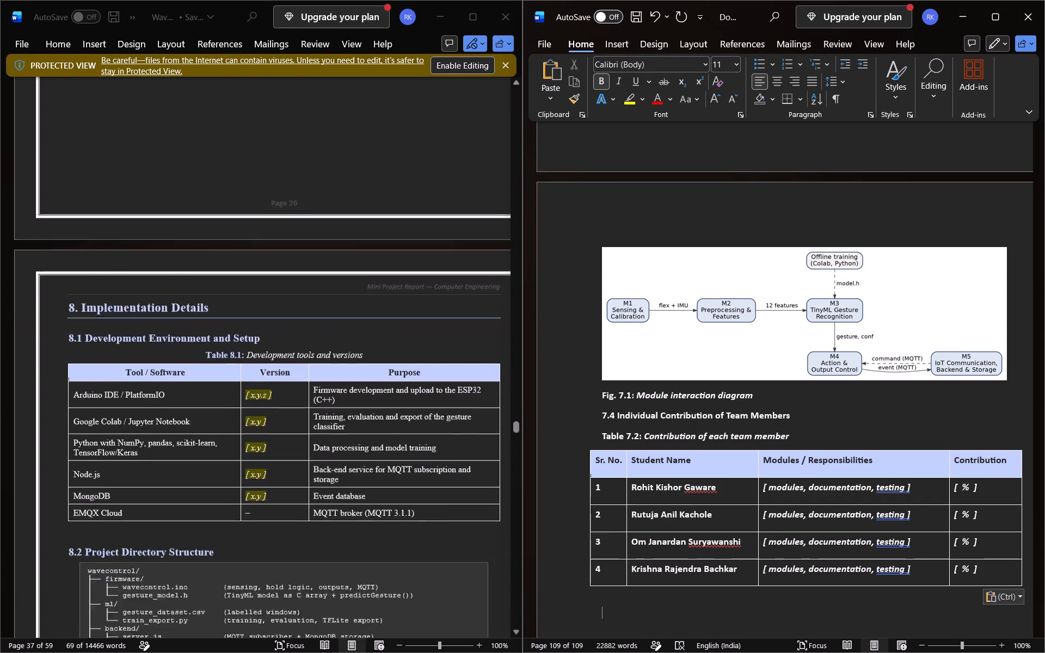
scroll(364, 369, "down", 2)
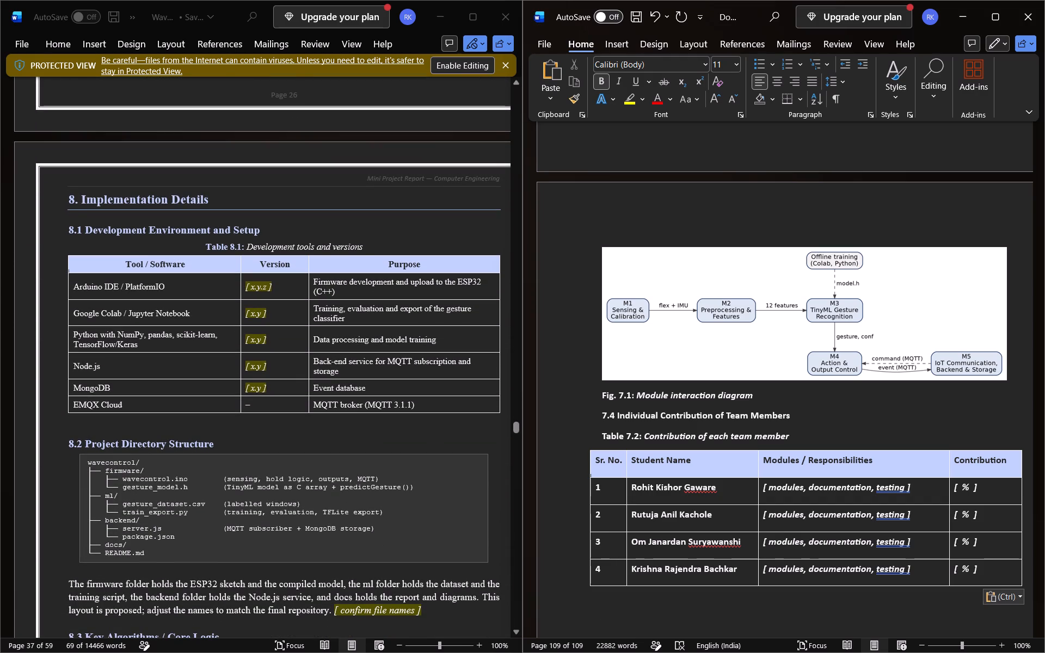
left_click_drag(72, 200, 453, 412)
key("ctrl+c")
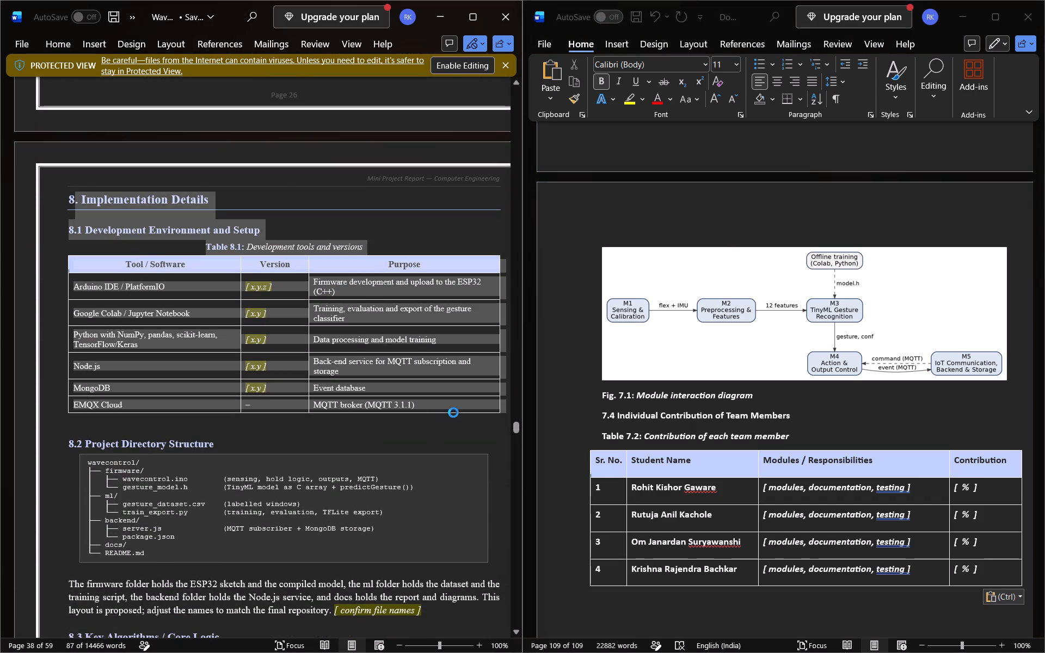
left_click(769, 616)
key("ctrl+v")
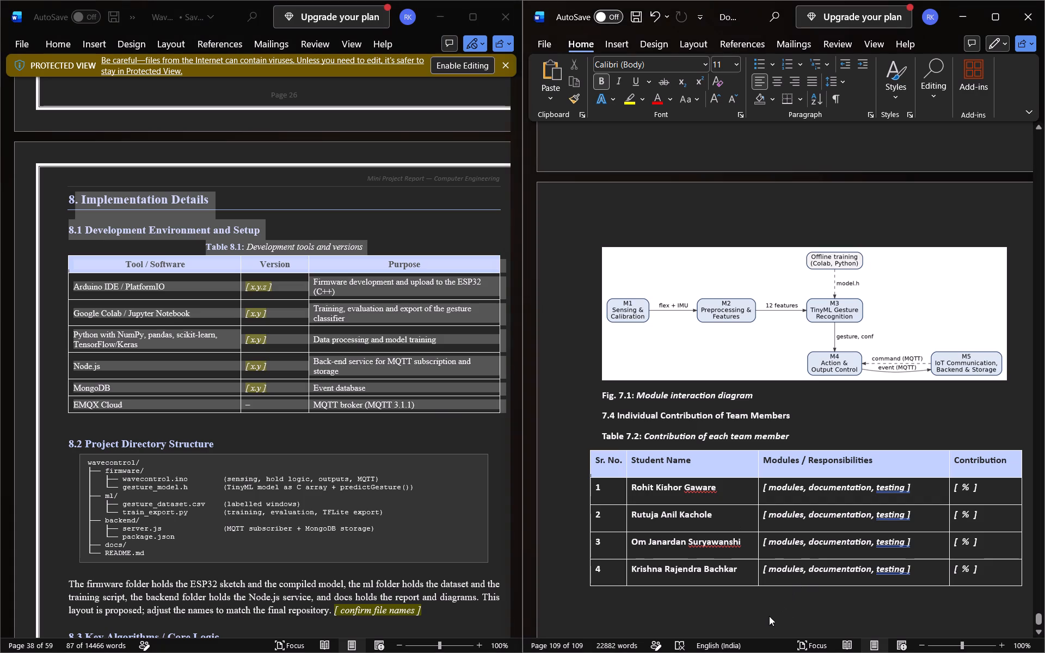
Copy the 8.2 Project Directory Structure heading with its directory tree block and paste it after two added lines below Table 8.1.
scroll(405, 365, "down", 1)
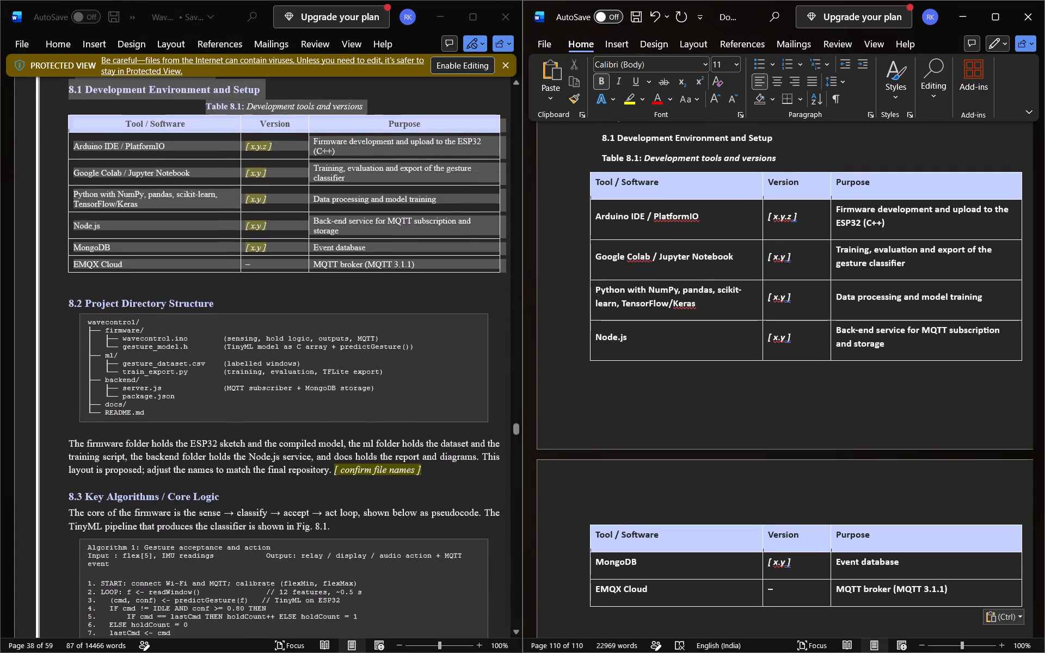
scroll(405, 365, "down", 1)
left_click_drag(70, 184, 319, 275)
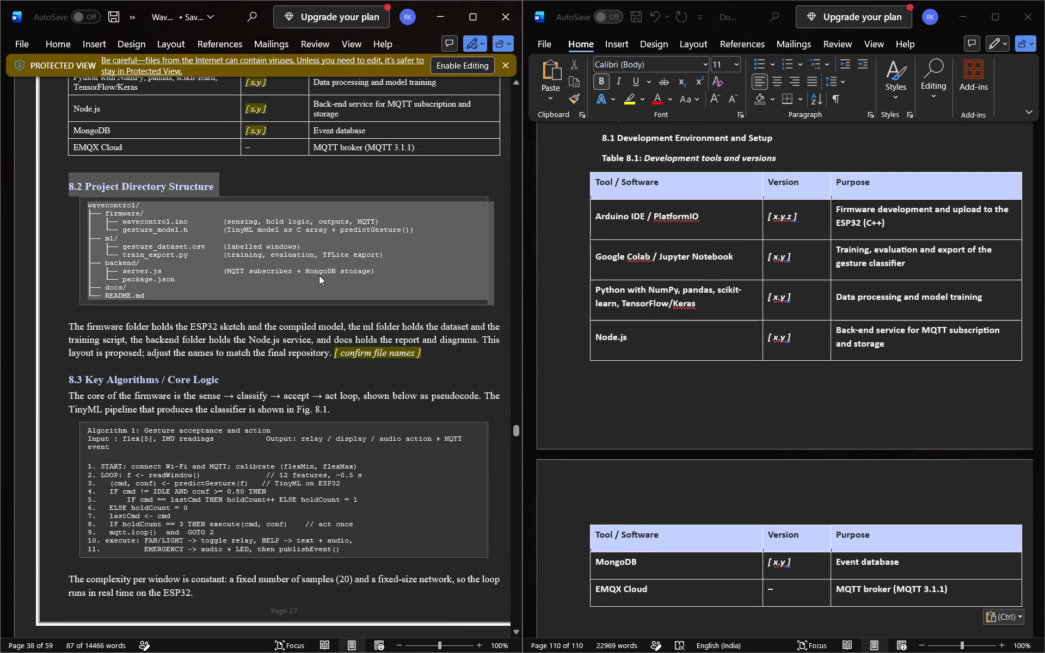
left_click_drag(319, 275, 322, 278)
key("ctrl+c")
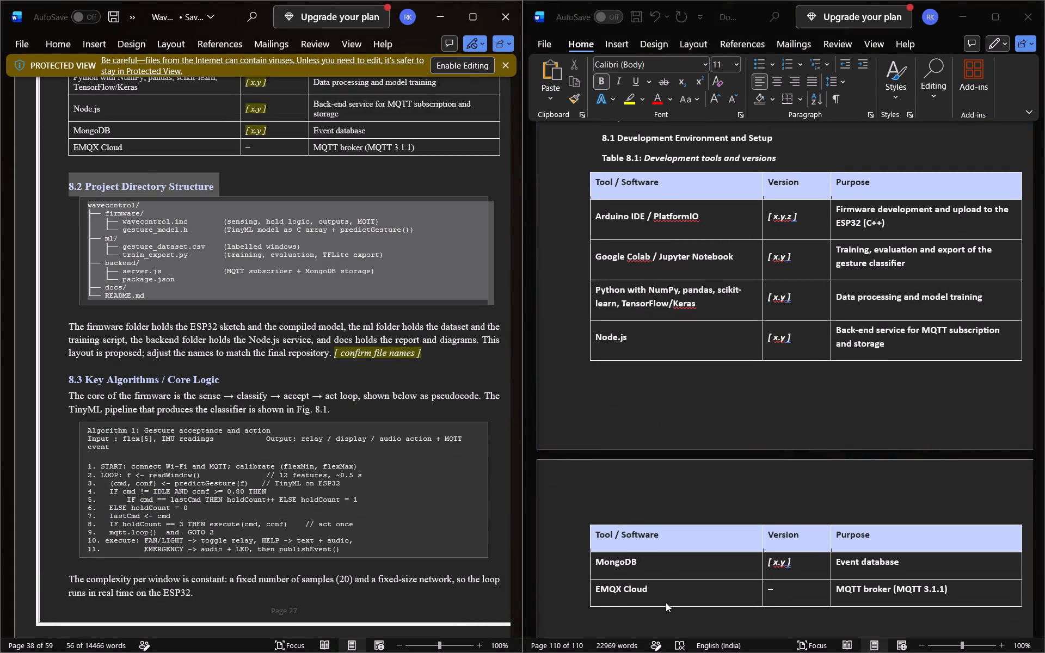
left_click(665, 611)
key("Return")
key("Return")
key("ctrl+v")
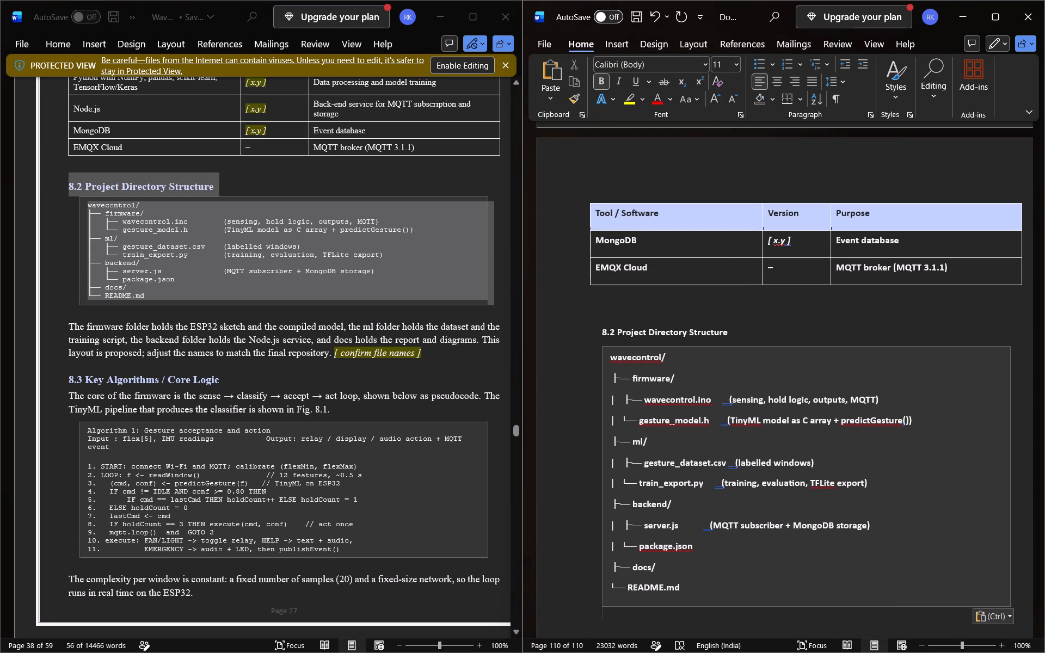
Copy the paragraph about the firmware, ml, backend and docs folders and paste it after two added lines below the pasted directory tree.
left_click_drag(71, 325, 449, 359)
key("ctrl+c")
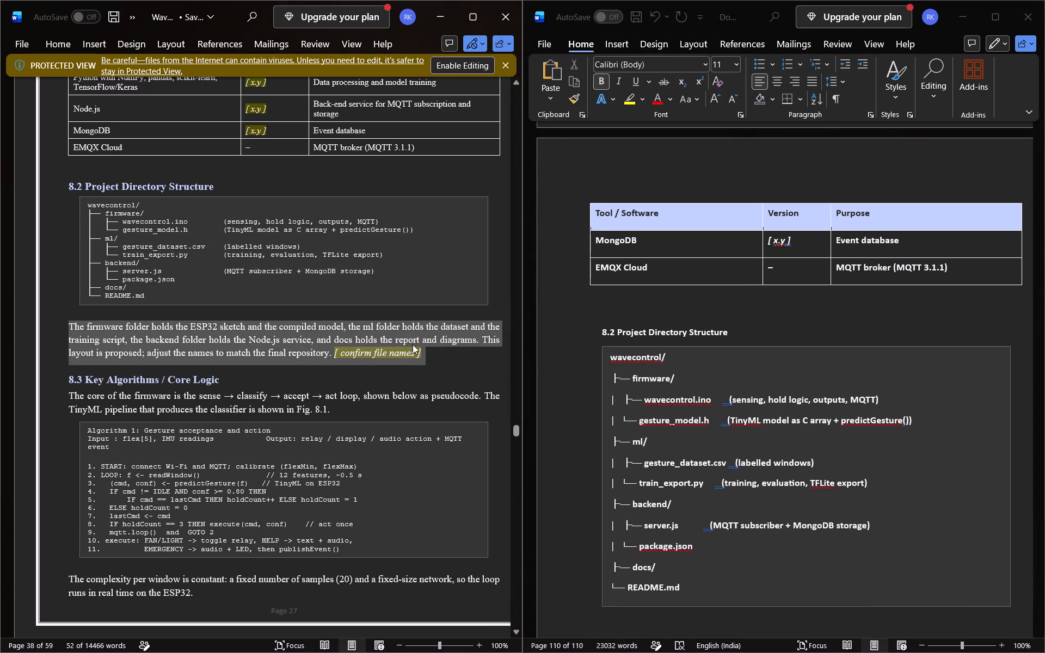
left_click(630, 630)
key("Return")
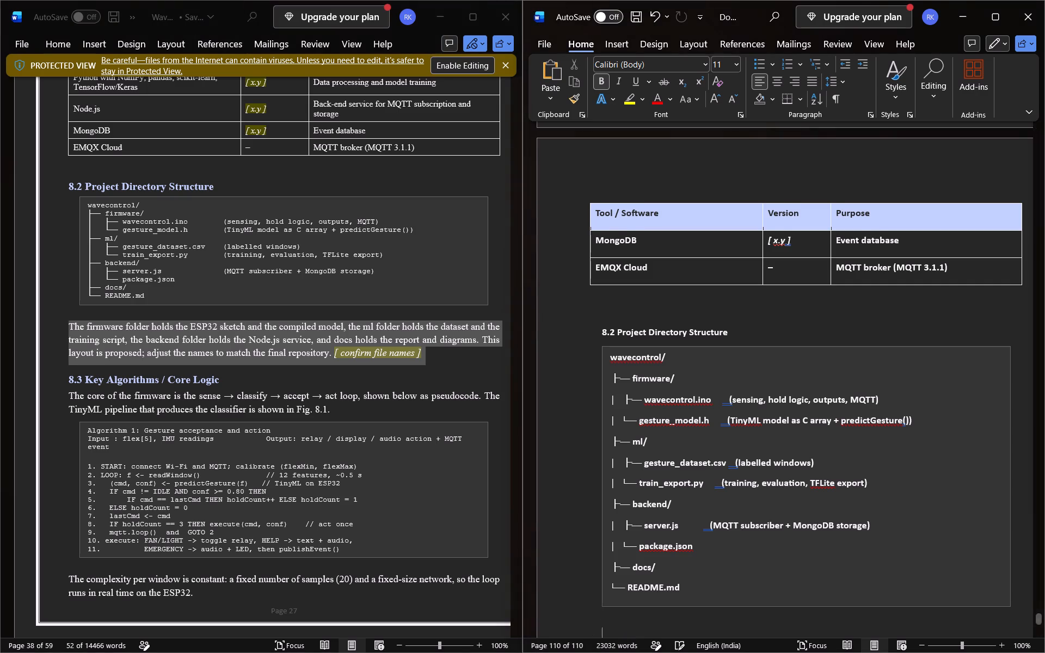
key("Return")
key("ctrl+v")
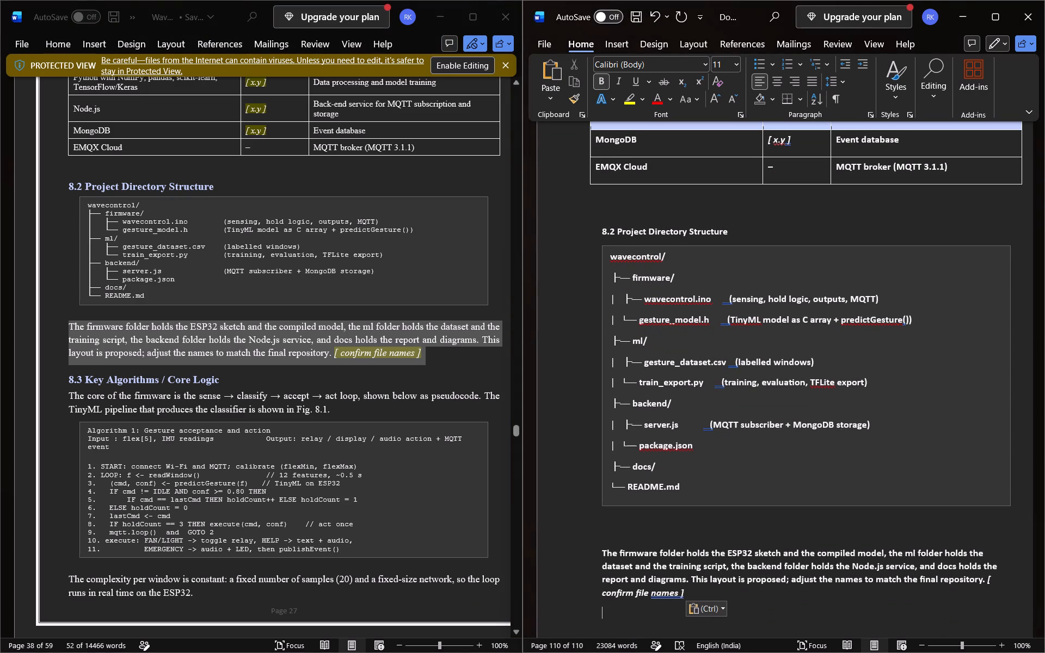
Copy the 8.3 Key Algorithms / Core Logic heading with its introductory paragraph and paste it after one added line below the folder paragraph.
left_click_drag(67, 377, 334, 414)
key("ctrl+c")
left_click(714, 606)
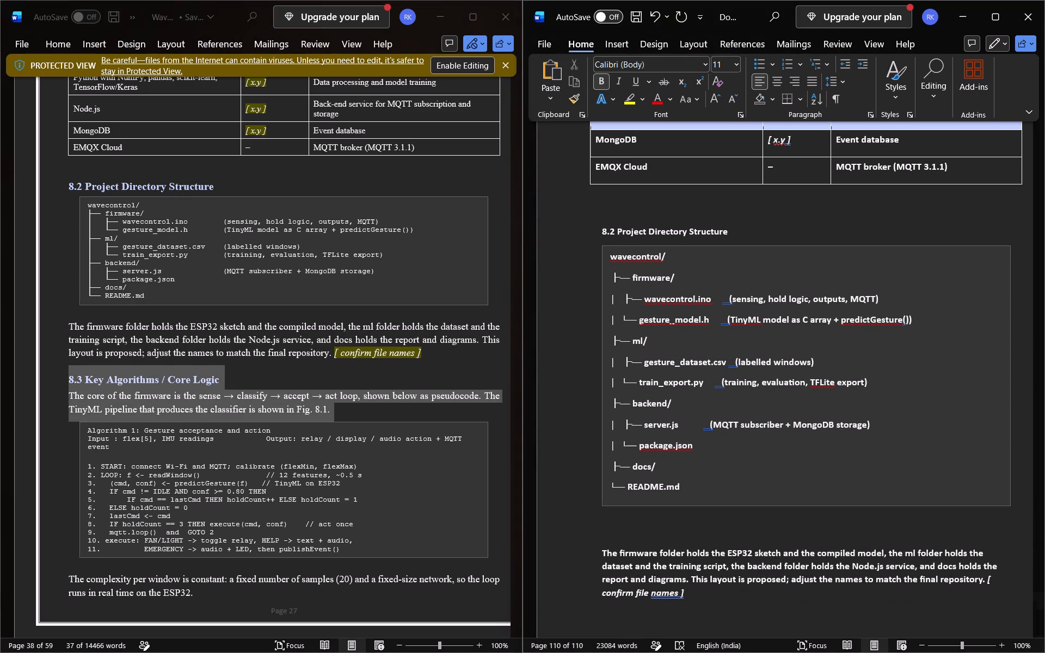
key("Return")
key("ctrl+v")
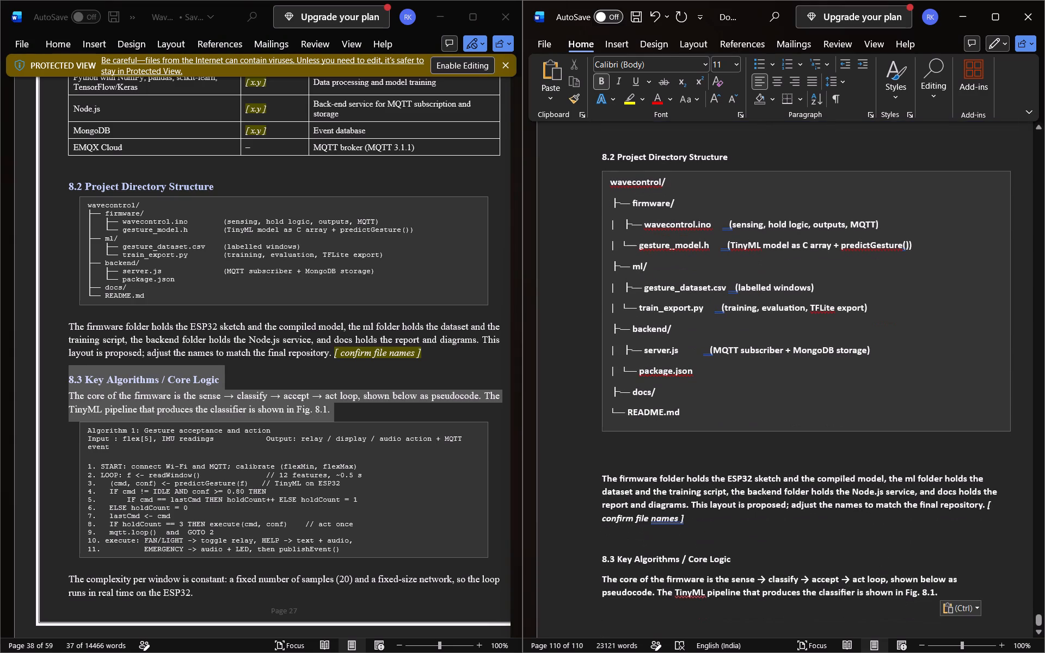
Copy the Algorithm 1 gesture acceptance and action pseudocode block and paste it below the pasted 8.3 introductory paragraph.
scroll(714, 606, "down", 2)
scroll(348, 451, "down", 2)
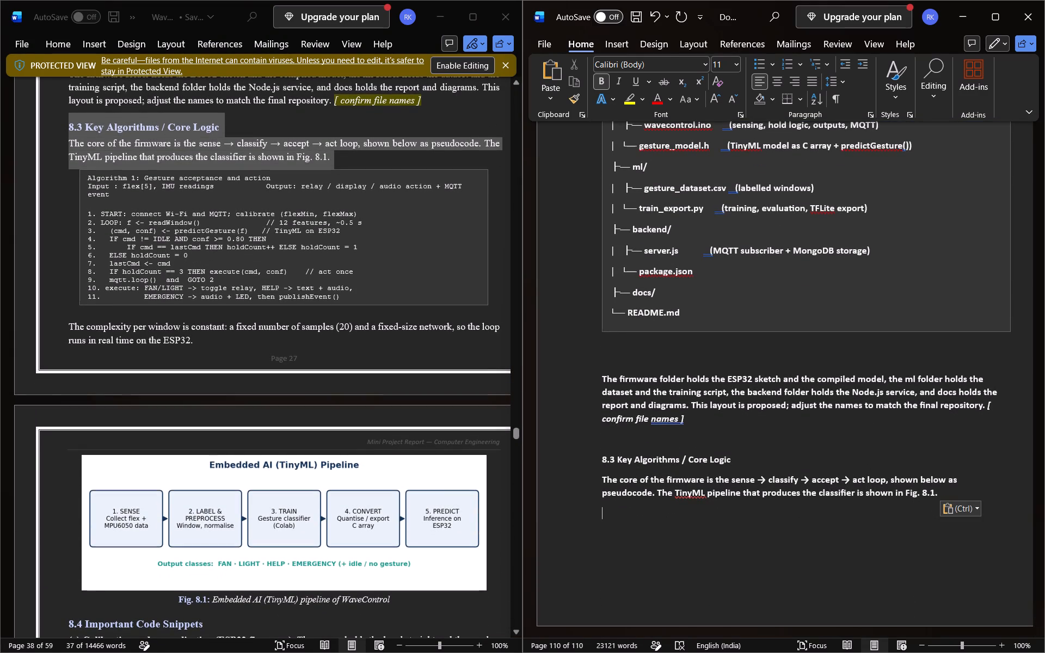
left_click(87, 176)
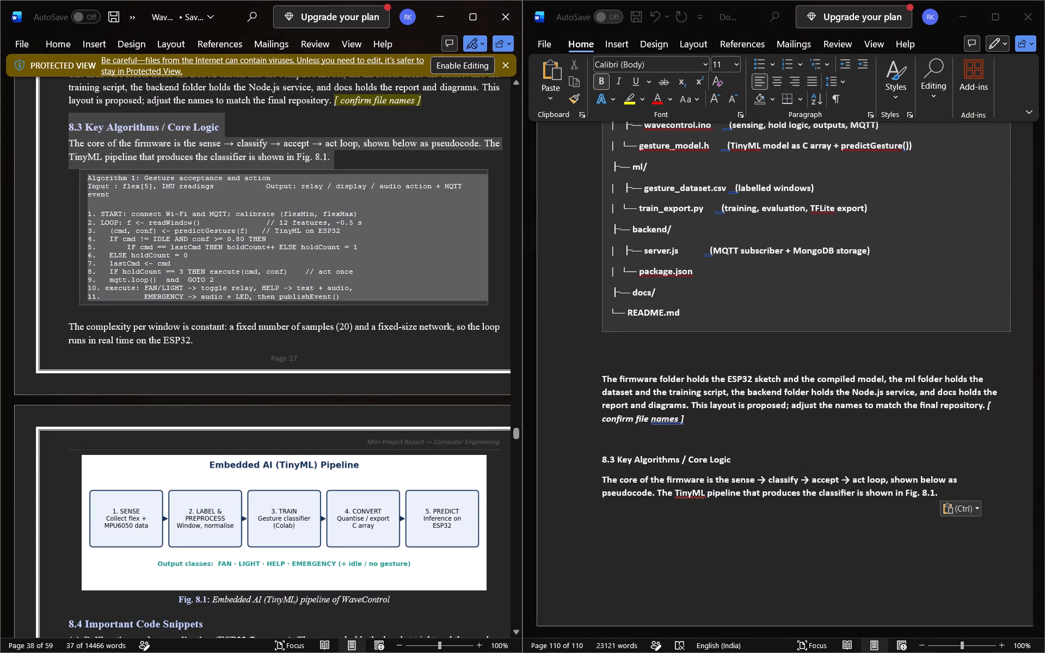
left_click(87, 176)
key("ctrl+c")
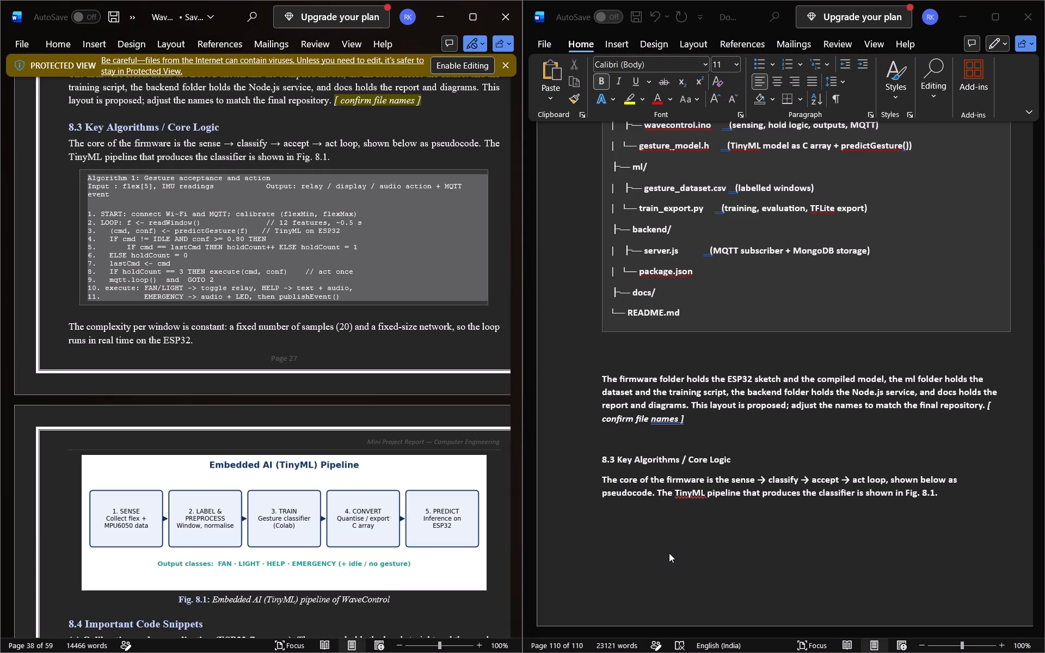
left_click(671, 554)
key("ctrl+v")
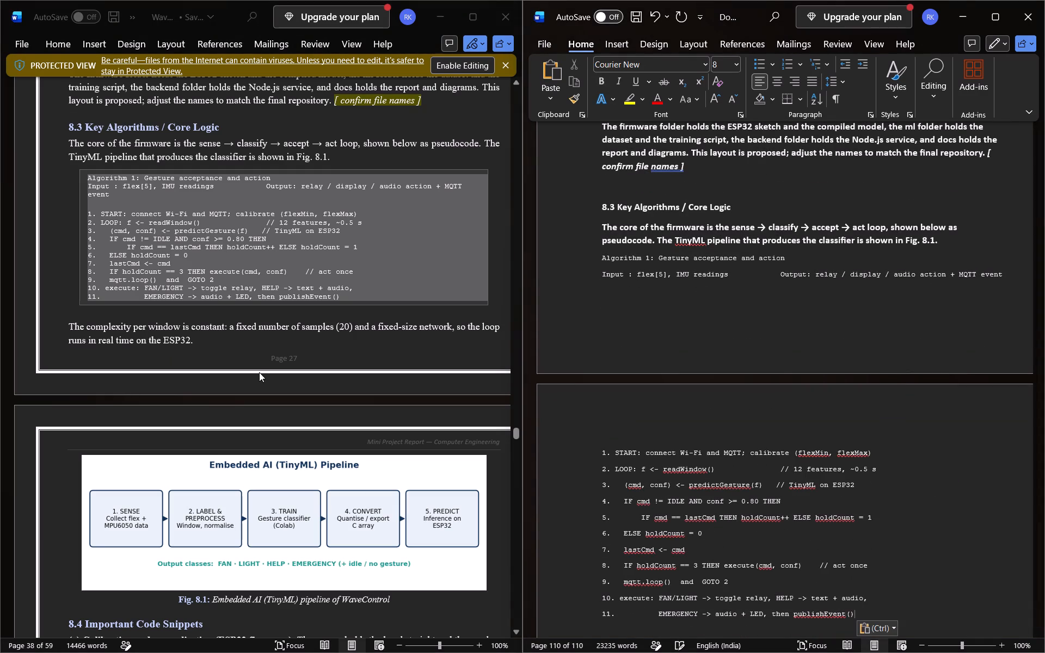
Copy the paragraph about constant complexity per window and paste it after two line breaks added inside EMERGENCY in the last pseudocode line.
left_click_drag(71, 326, 241, 358)
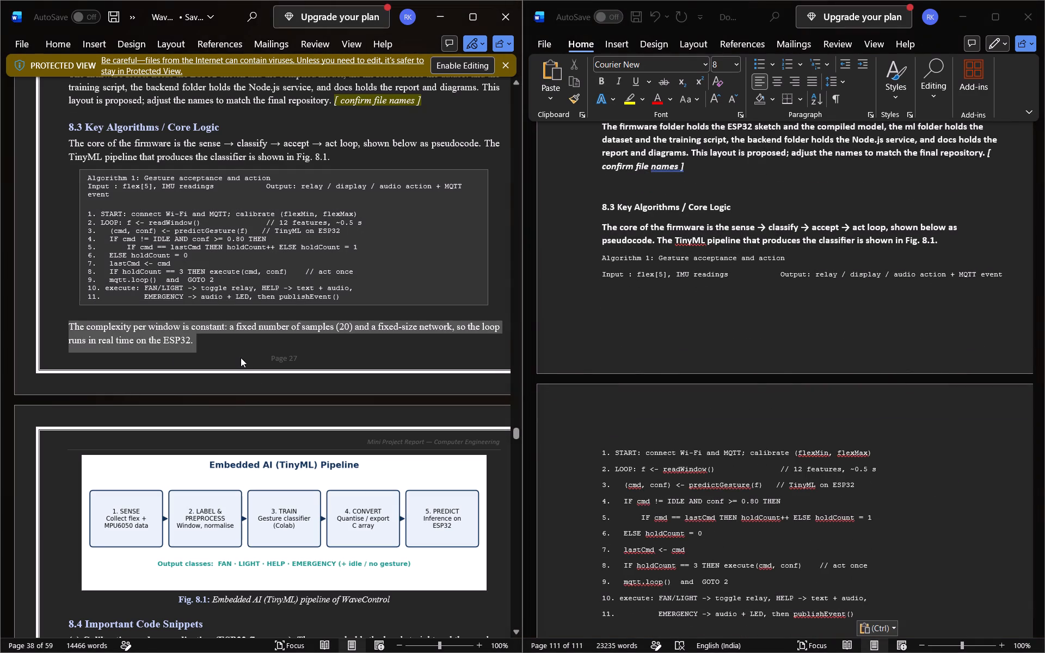
key("ctrl+c")
scroll(687, 542, "down", 2)
left_click(687, 542)
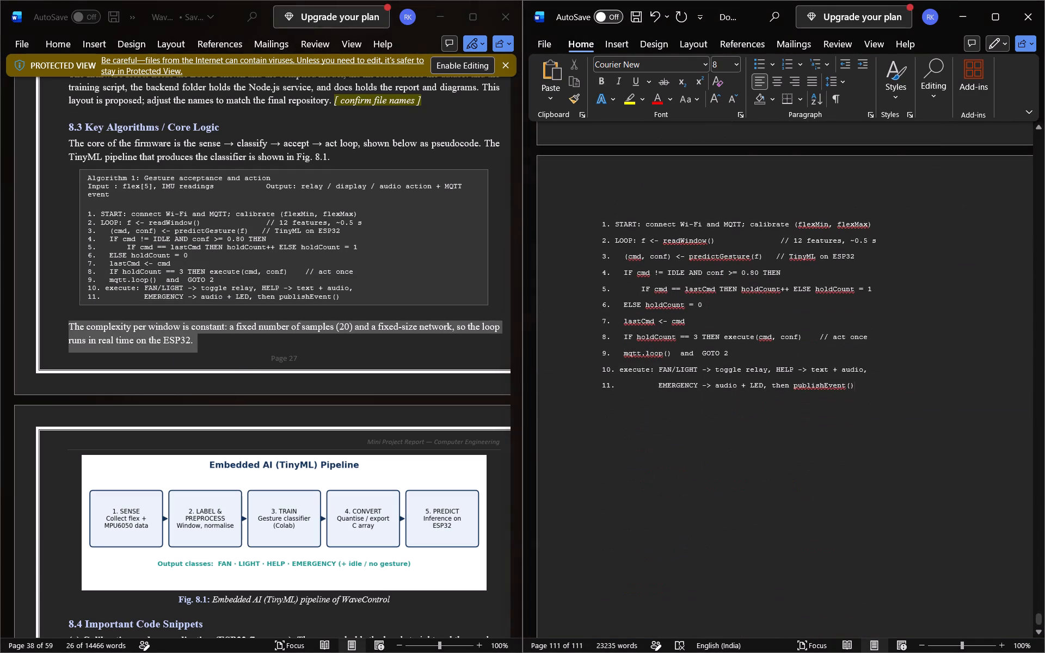
left_click(687, 542)
key("Return")
key("Return")
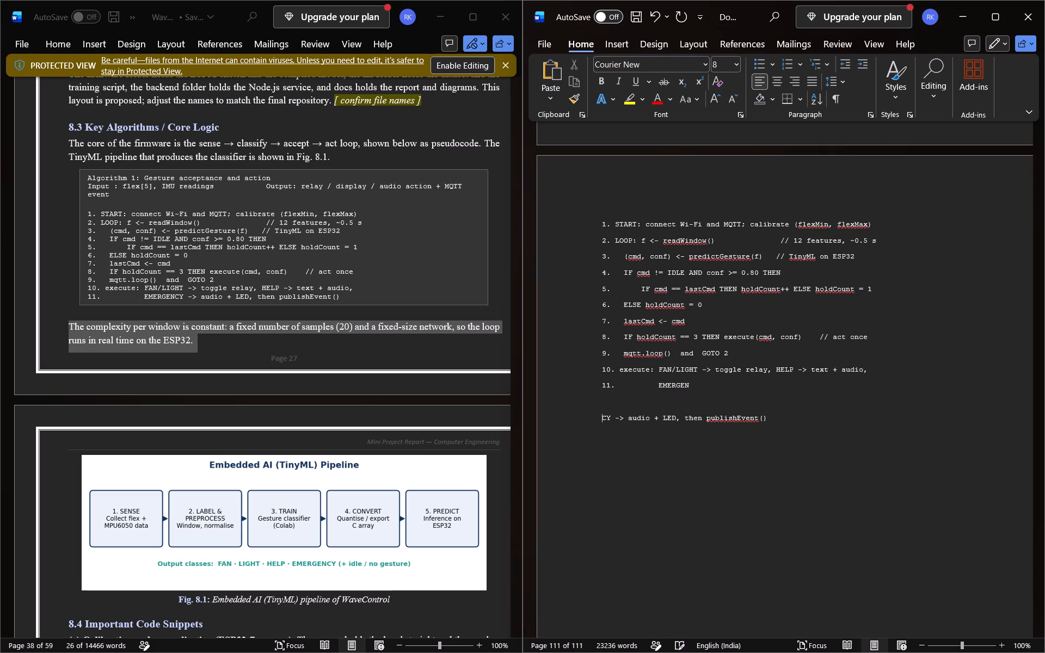
key("ctrl+v")
Copy the Fig. 8.1 Embedded AI (TinyML) Pipeline image and paste it below the pasted complexity paragraph.
scroll(437, 280, "down", 1)
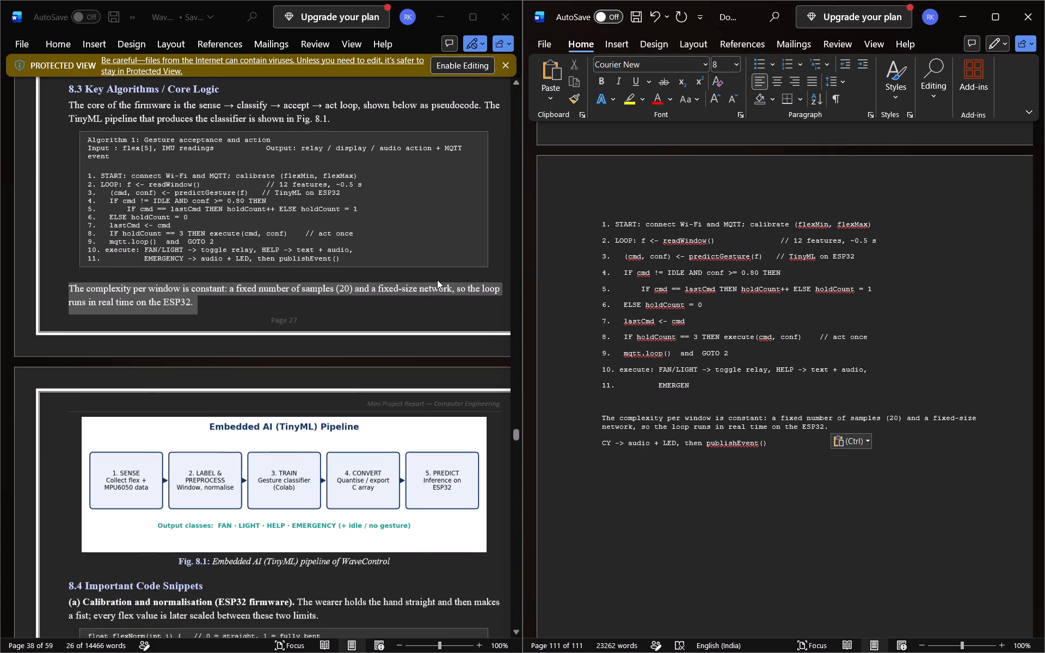
scroll(437, 280, "down", 1)
left_click(176, 306)
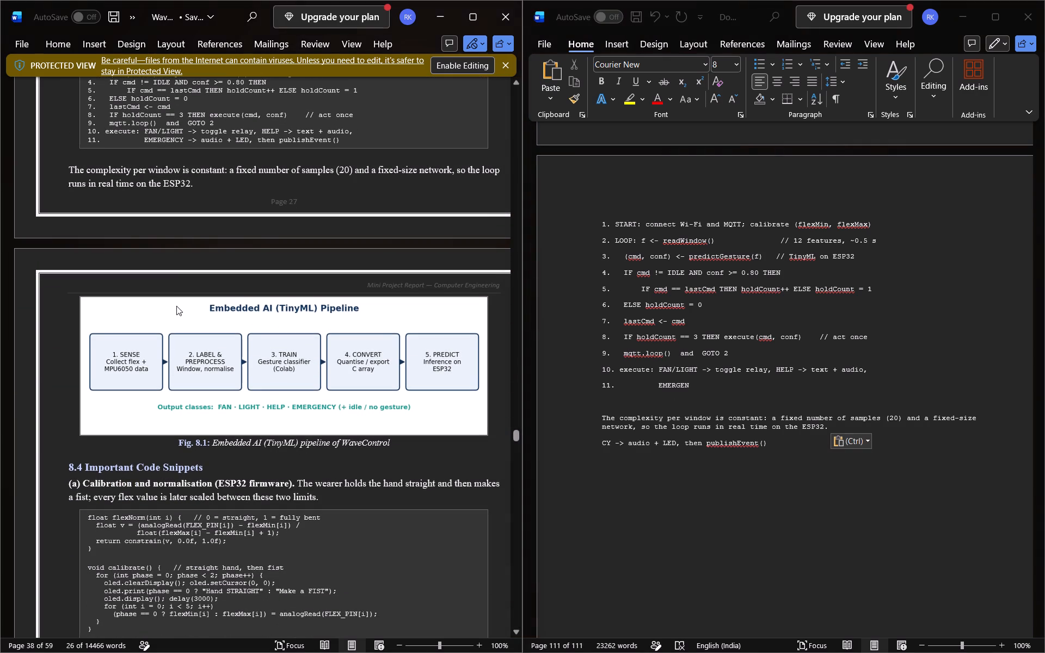
key("ctrl+c")
left_click(642, 485, "ctrl")
key("ctrl+v")
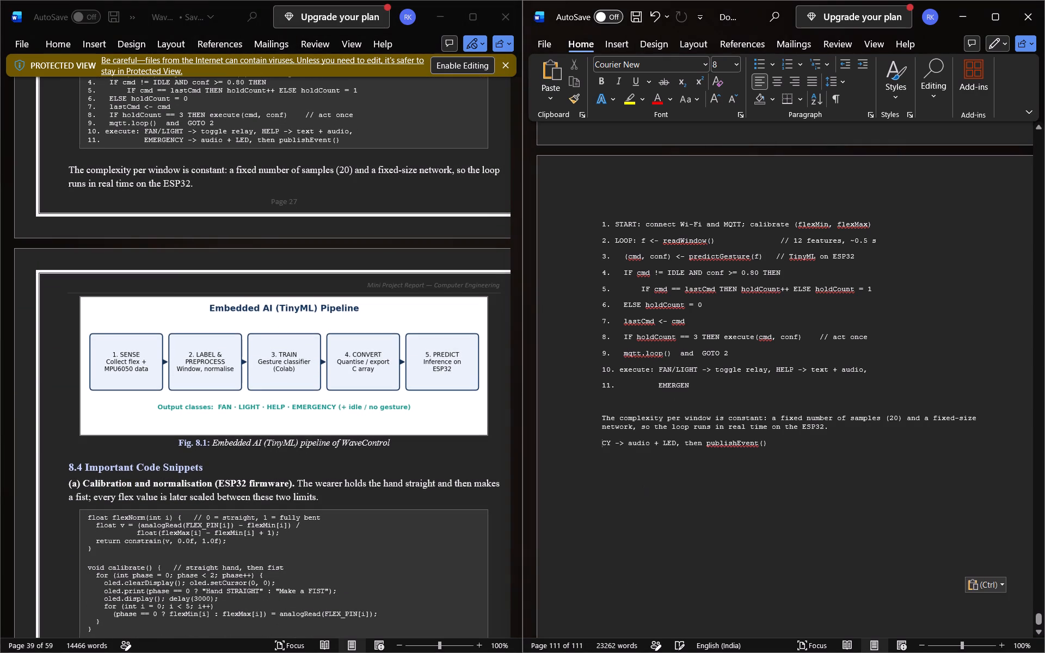
Copy the 8.4 Important Code Snippets heading with the (a) Calibration and normalisation paragraph and paste it on a new line after the publishEvent() line.
scroll(319, 396, "down", 2)
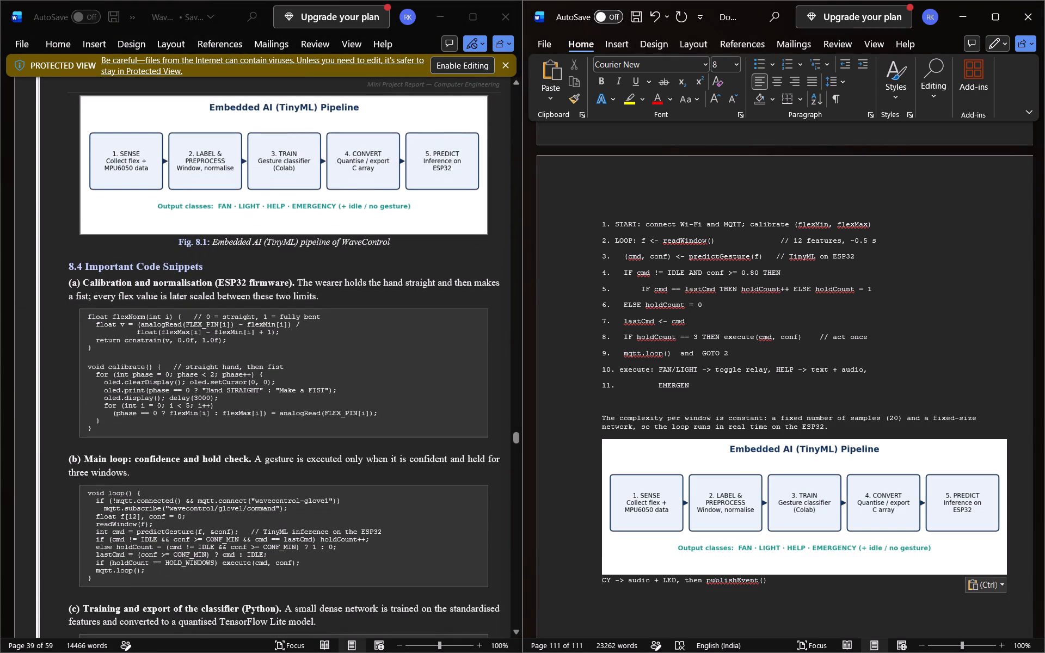
left_click_drag(67, 266, 336, 294)
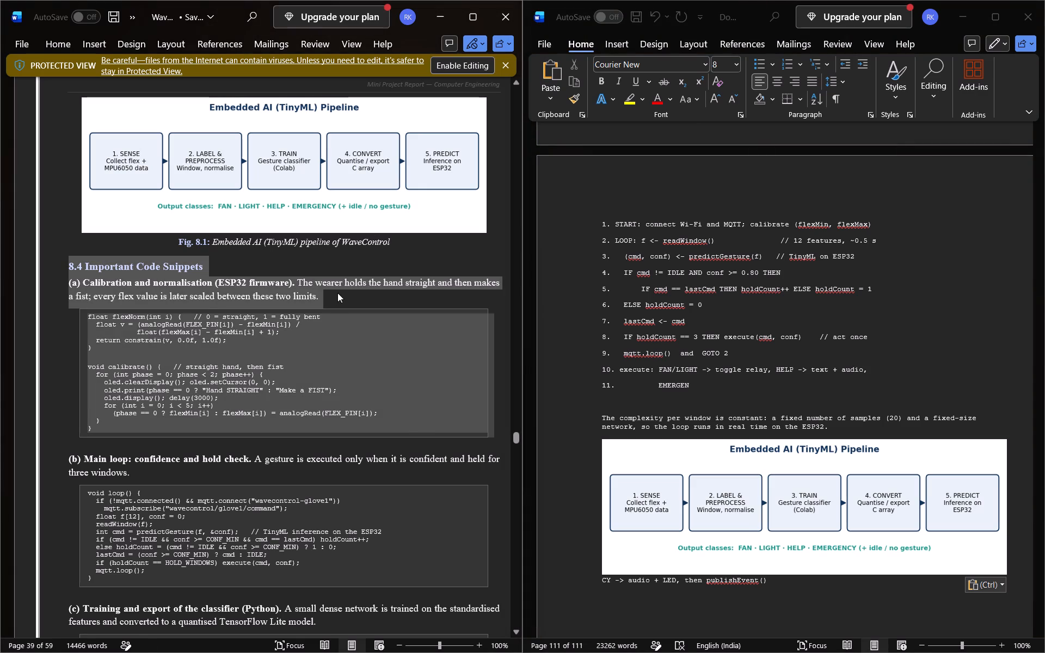
key("ctrl+c")
left_click(788, 619)
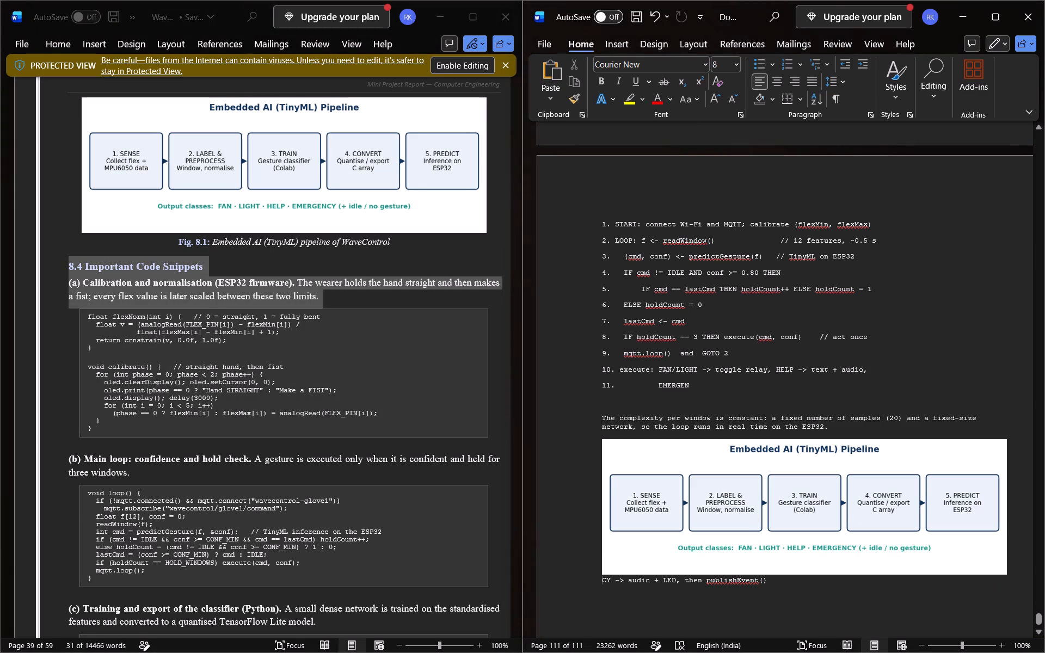
key("Right")
key("Right")
key("Right")
key("Right")
key("Right")
key("Right")
key("Right")
key("Right")
key("Right")
key("Right")
key("Right")
key("Right")
key("Right")
key("Right")
key("Right")
key("Right")
key("Right")
key("Right")
key("Right")
key("Right")
key("Return")
key("ctrl+v")
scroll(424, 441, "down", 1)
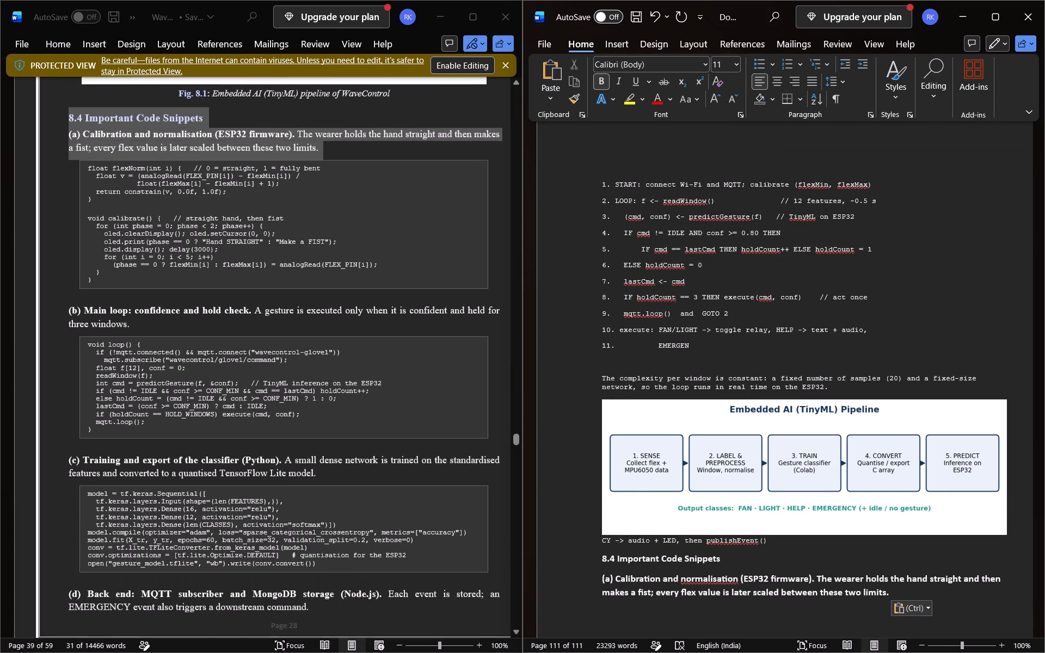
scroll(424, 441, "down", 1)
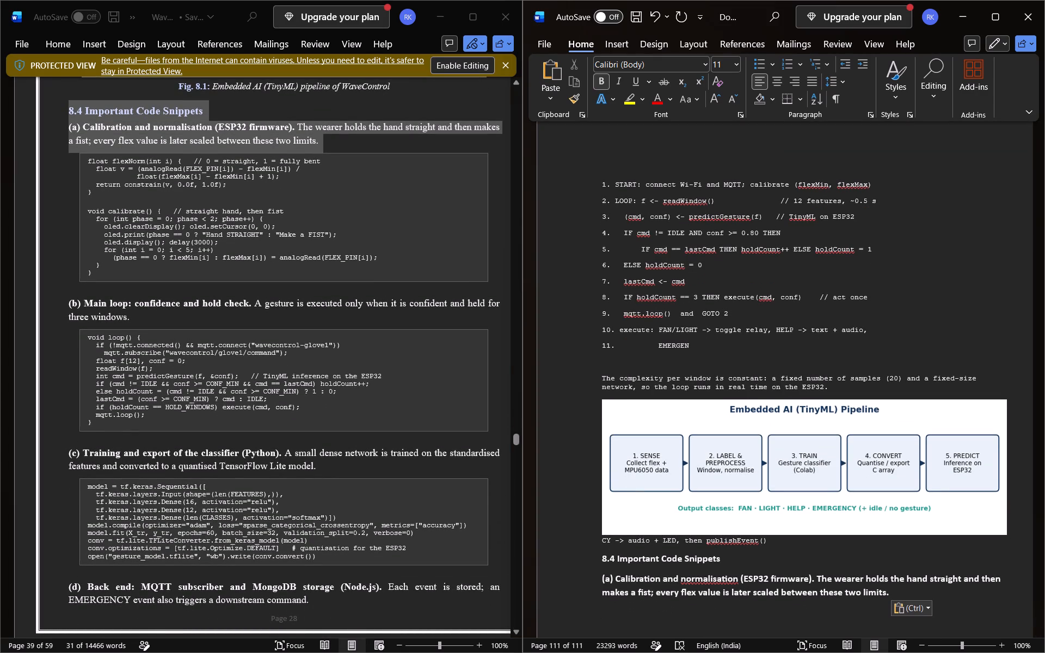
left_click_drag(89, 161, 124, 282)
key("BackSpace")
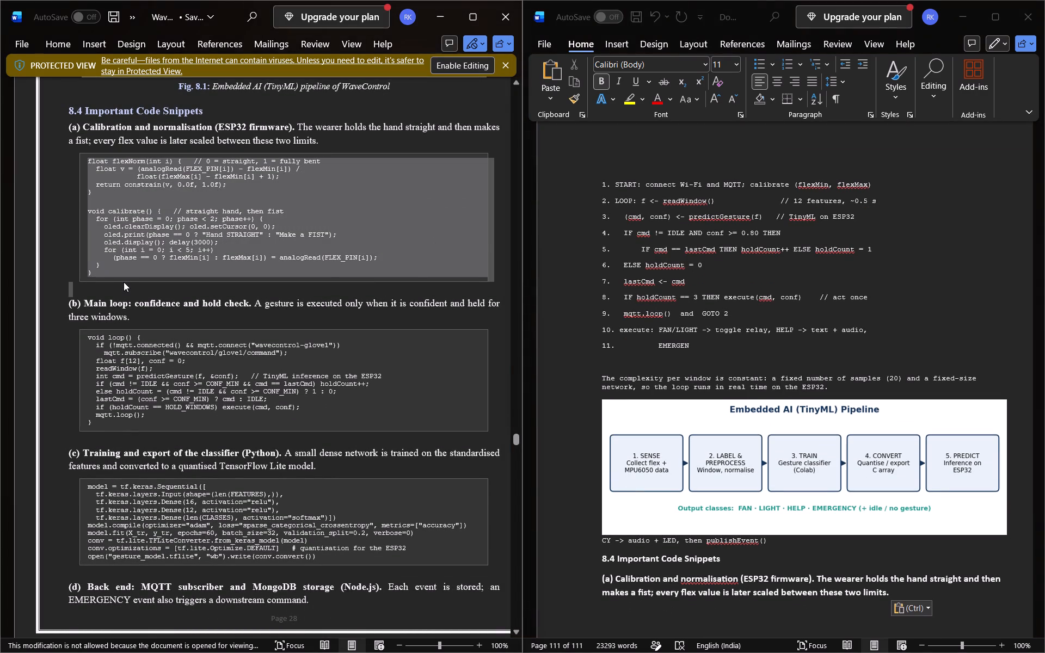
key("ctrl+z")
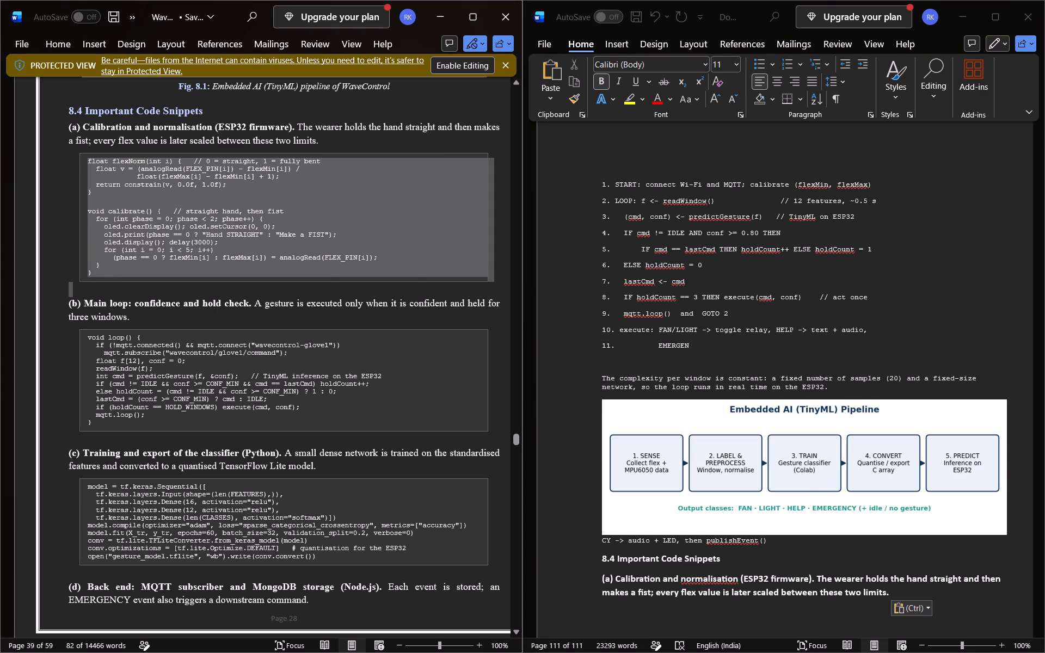
Copy the (b) Main loop: confidence and hold check paragraph and paste it below the pasted (a) paragraph.
left_click_drag(72, 302, 147, 322)
key("ctrl+c")
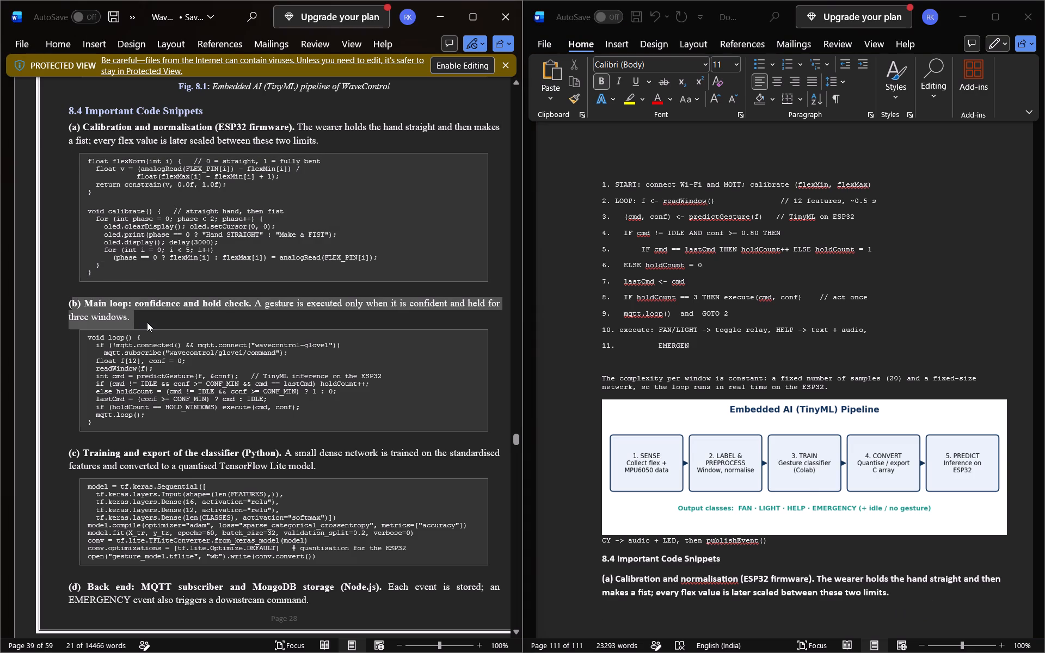
left_click(694, 607)
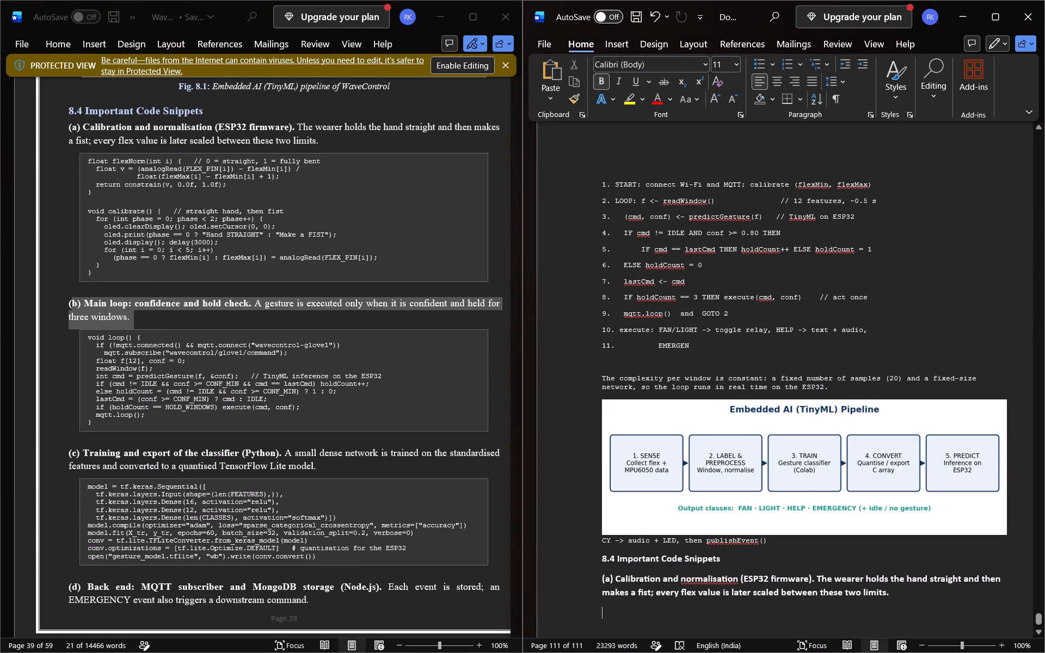
key("ctrl+v")
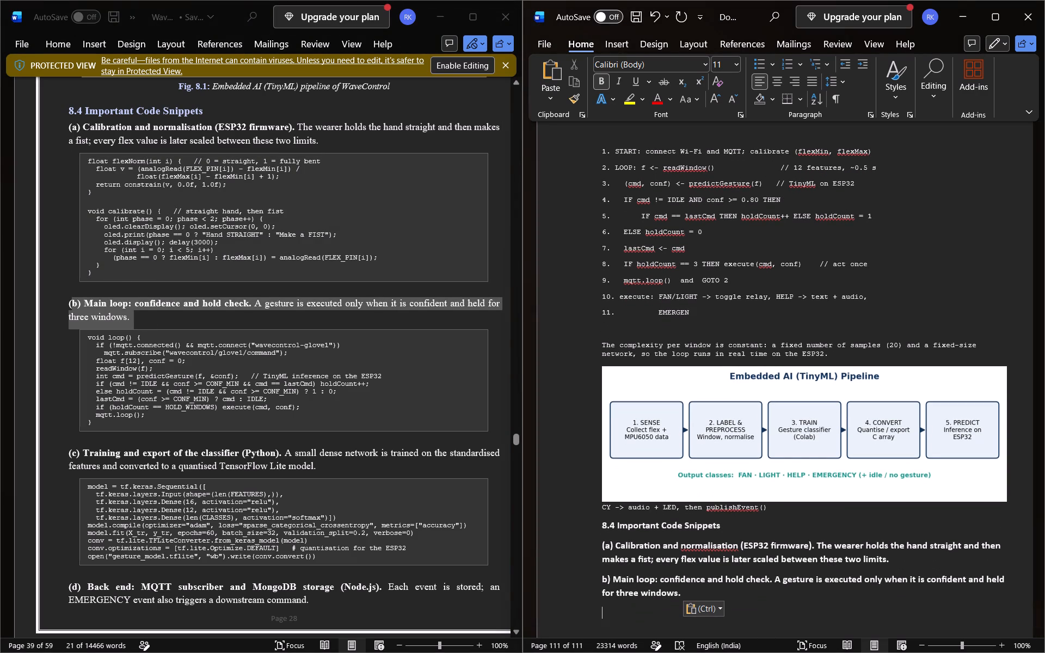
Copy the void loop() code block through the (c) Training and export of the classifier paragraph and paste it below the pasted (b) paragraph.
scroll(143, 359, "down", 5)
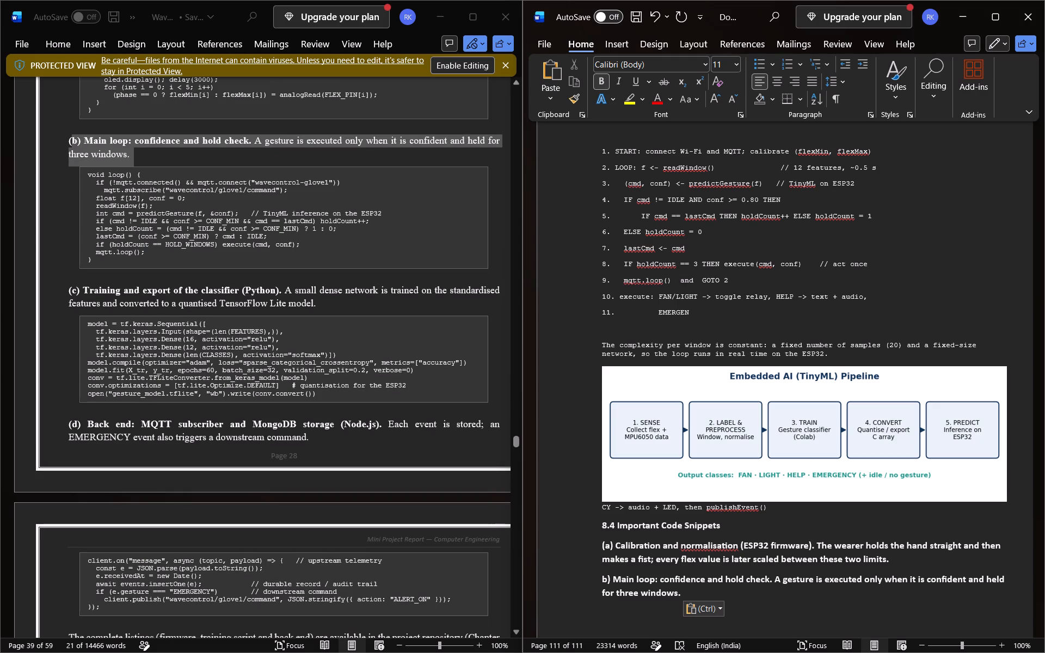
left_click_drag(88, 175, 331, 304)
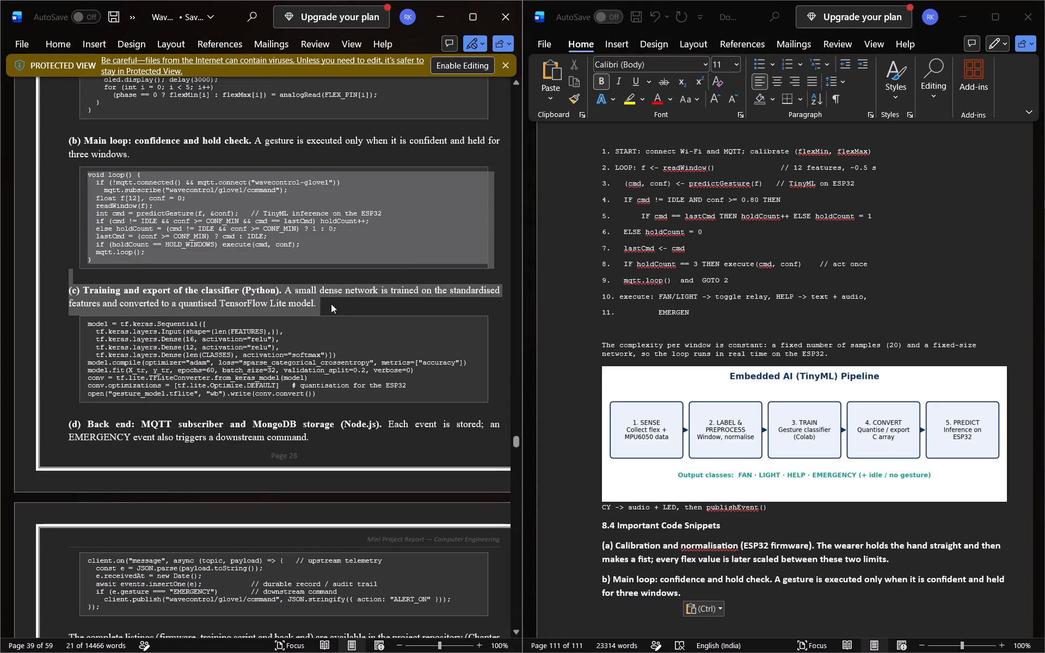
left_click_drag(331, 304, 364, 304)
key("ctrl+c")
left_click(746, 607)
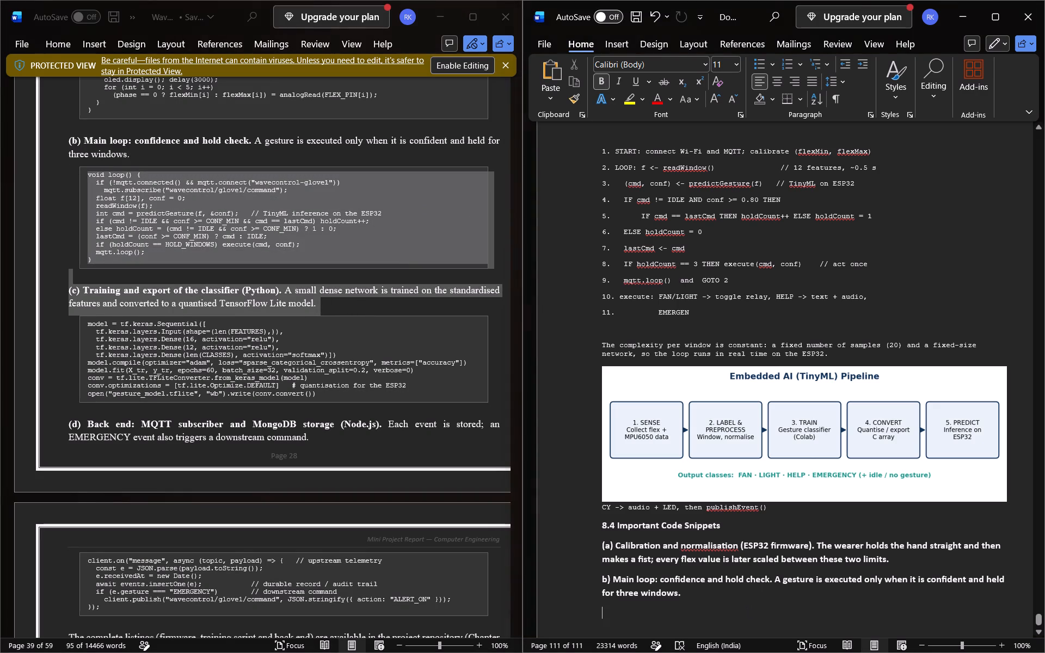
key("ctrl+v")
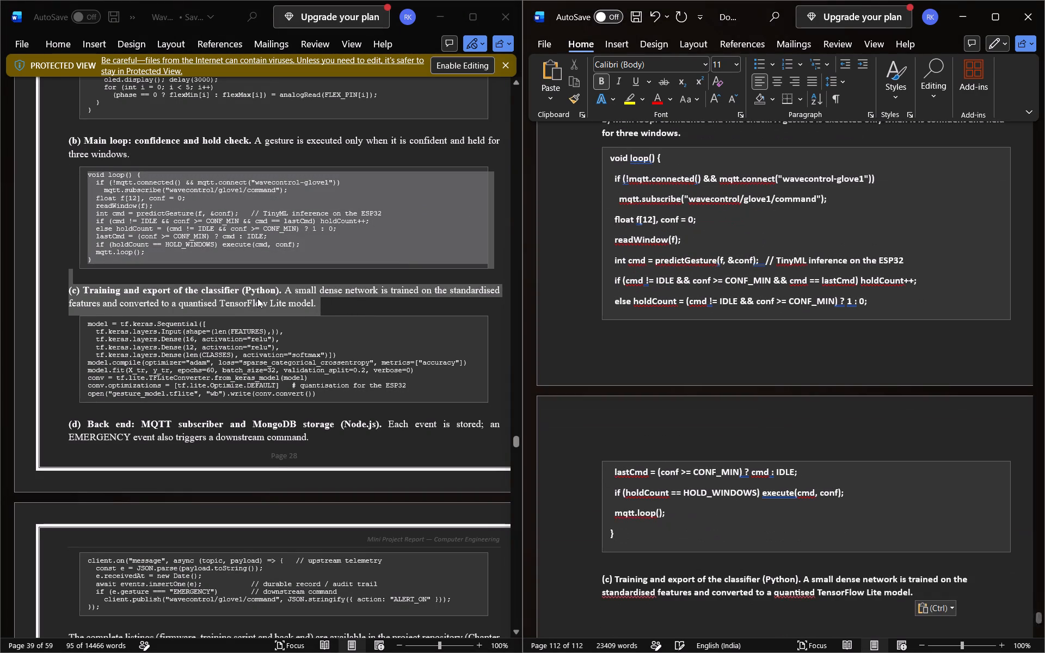
Copy the (d) Back end paragraph, its client.on code block and the complete listings sentence, and paste them below the pasted (c) paragraph.
scroll(257, 298, "down", 3)
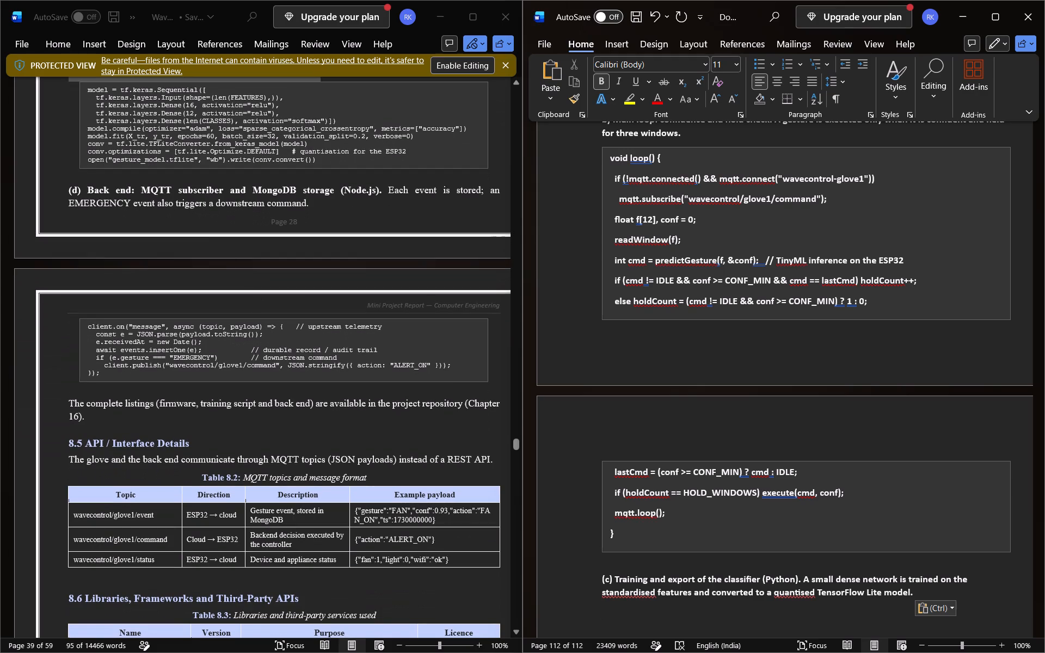
left_click_drag(71, 187, 296, 372)
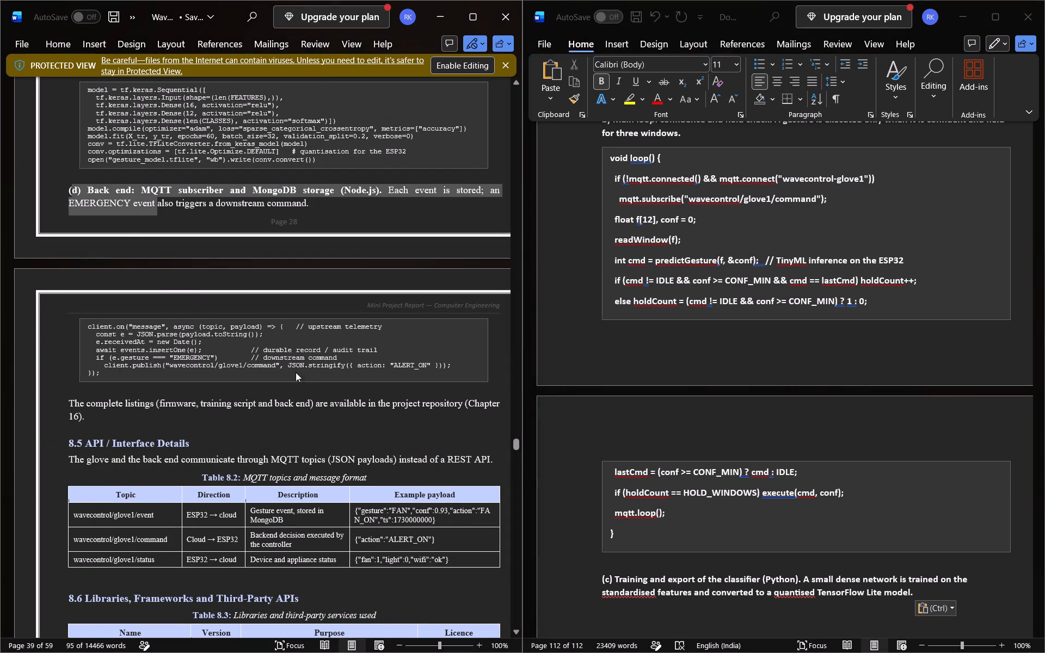
left_click_drag(296, 372, 303, 418)
key("ctrl+c")
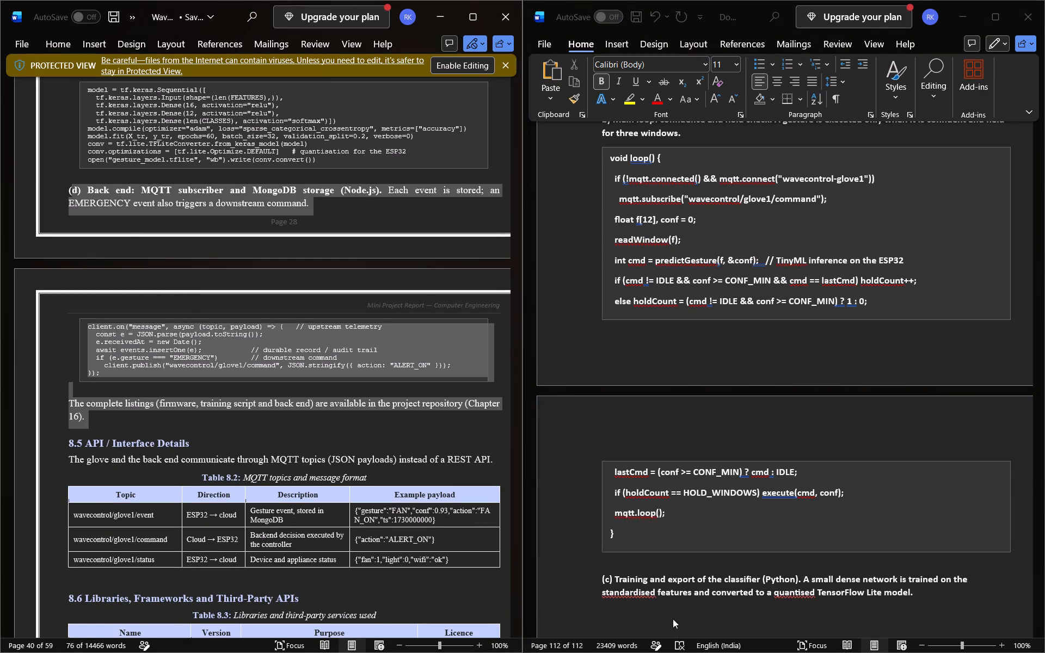
left_click(679, 630)
key("ctrl+v")
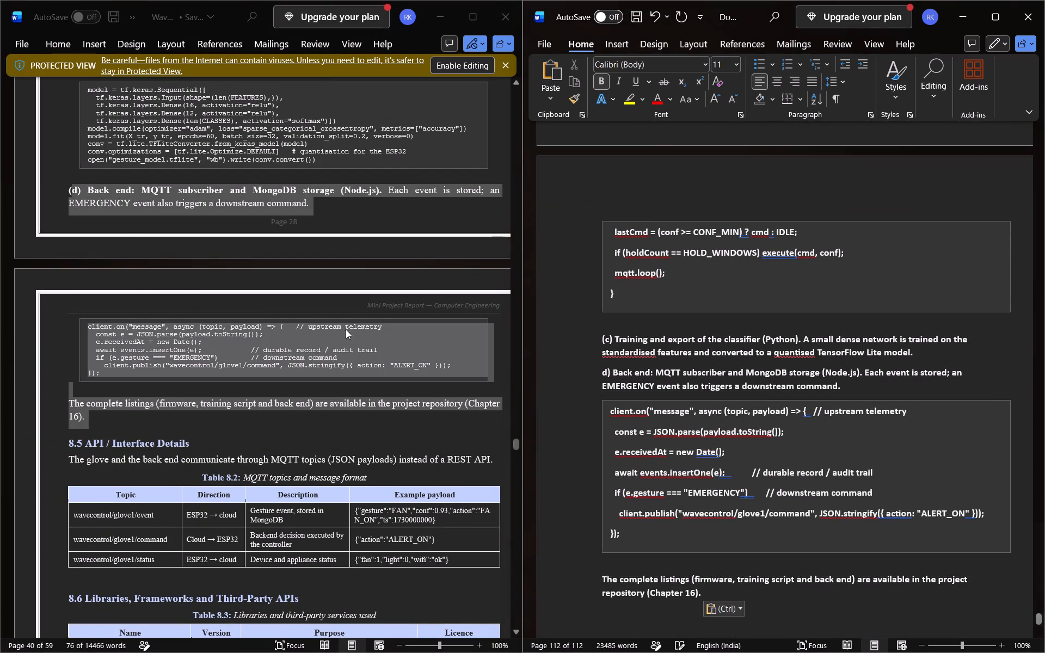
Copy the 8.5 API / Interface Details heading through the end of Table 8.2 and paste it after one added line below the complete listings sentence.
scroll(335, 317, "down", 2)
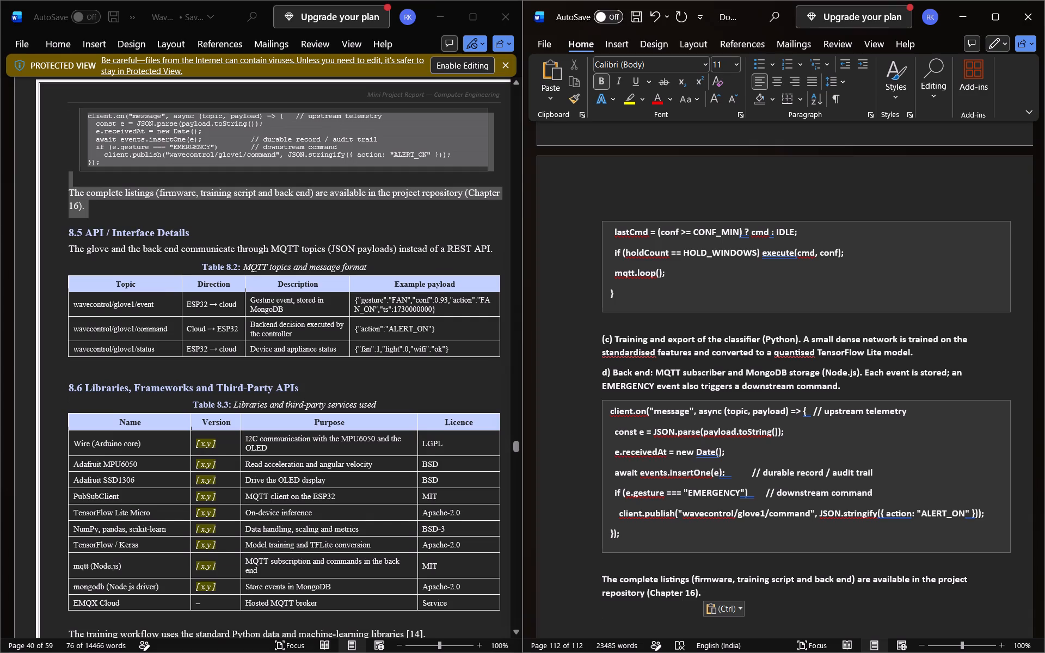
left_click_drag(70, 230, 474, 343)
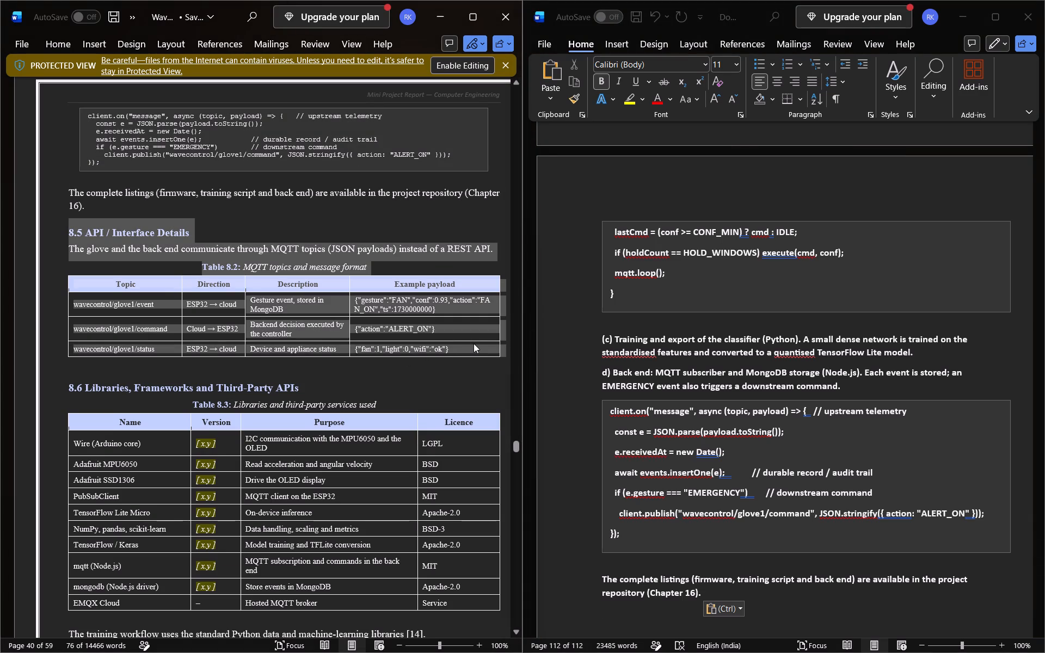
key("ctrl+c")
left_click(724, 597)
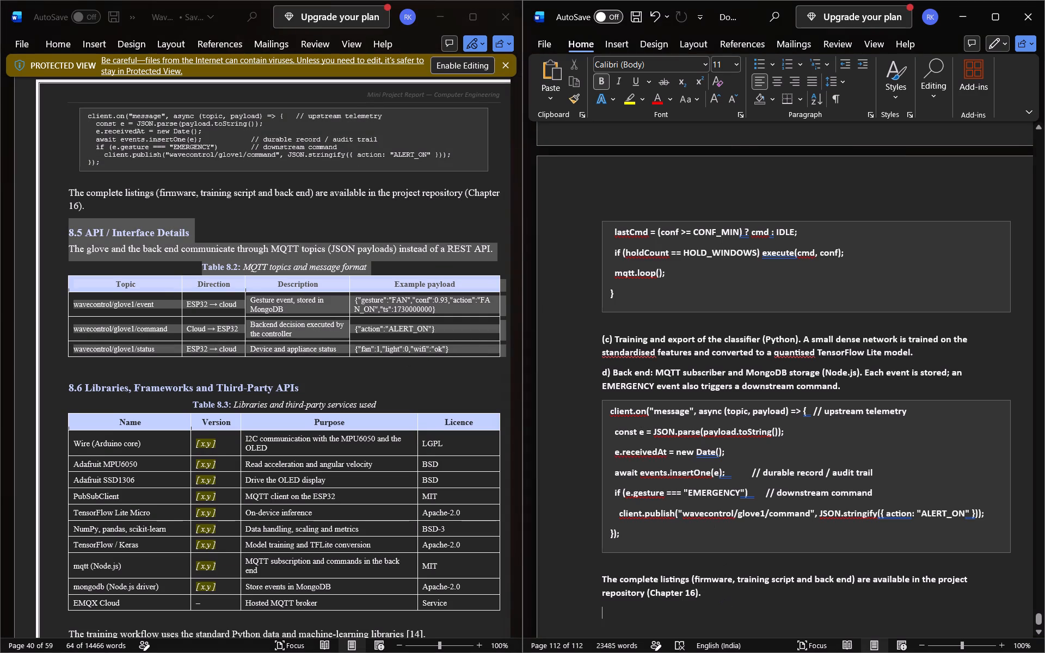
key("Return")
key("ctrl+v")
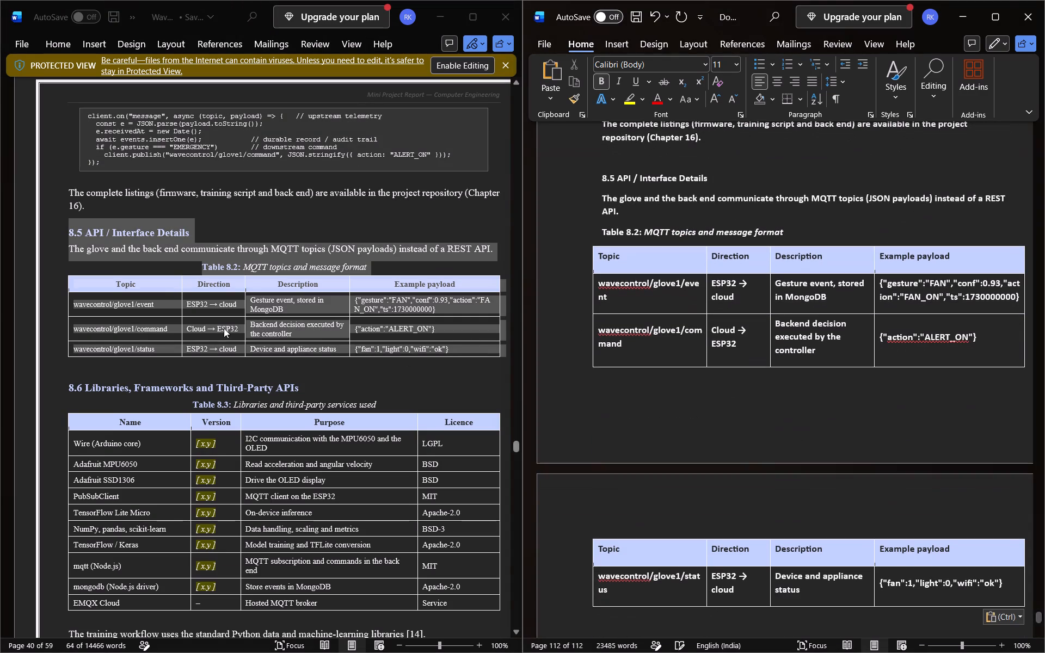
scroll(146, 376, "down", 1)
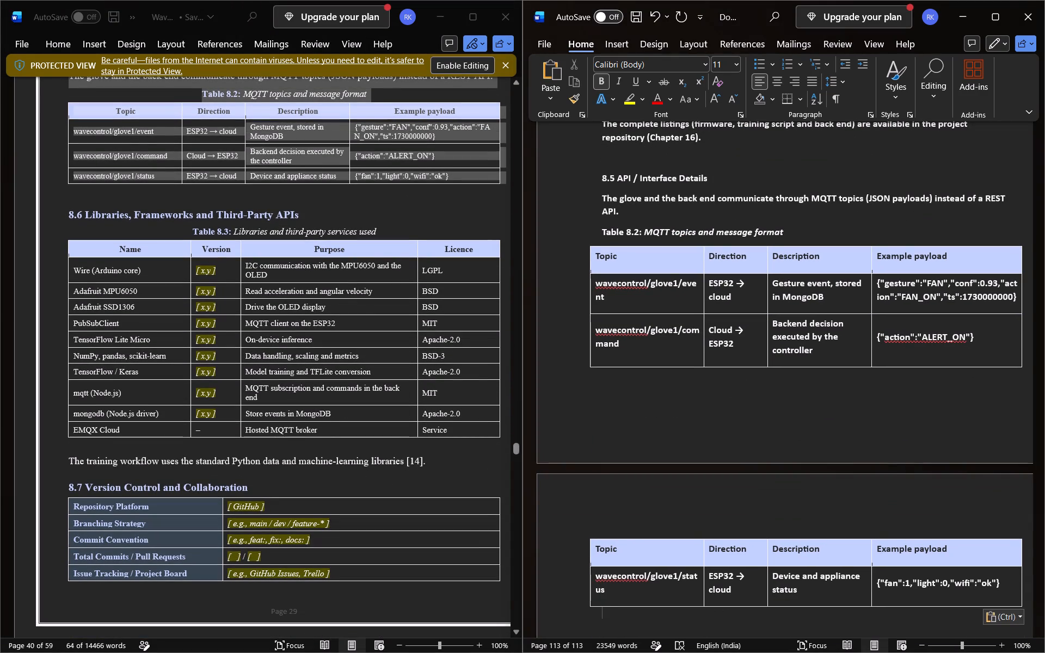
Copy the 8.6 Libraries, Frameworks and Third-Party APIs heading through the end of Table 8.3 and paste it after three added lines below Table 8.2.
left_click_drag(66, 207, 411, 447)
key("ctrl+c")
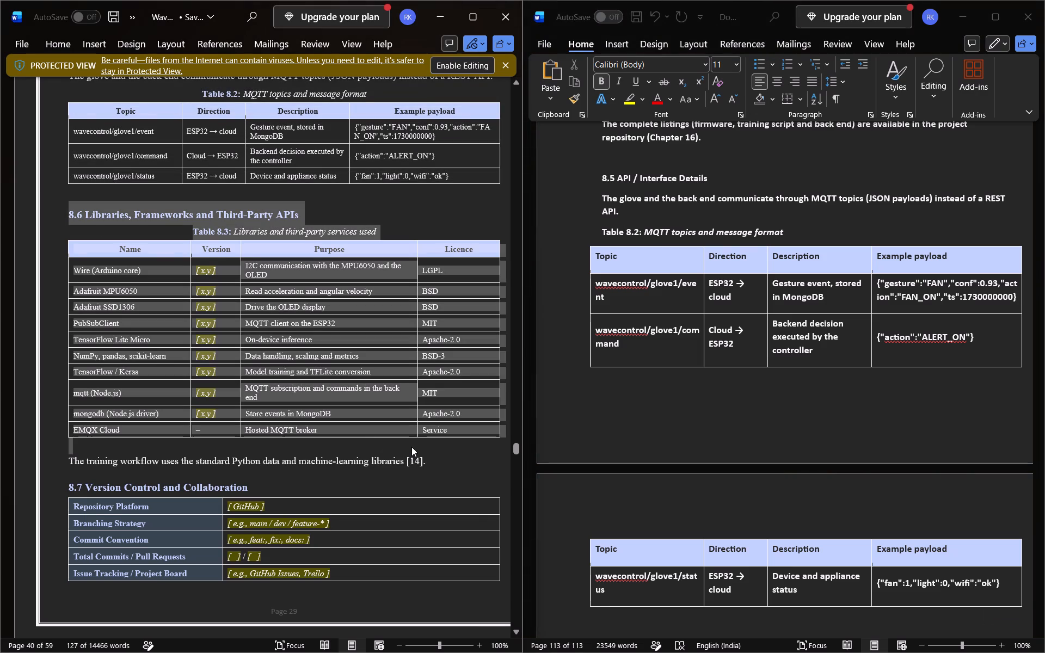
left_click(721, 617)
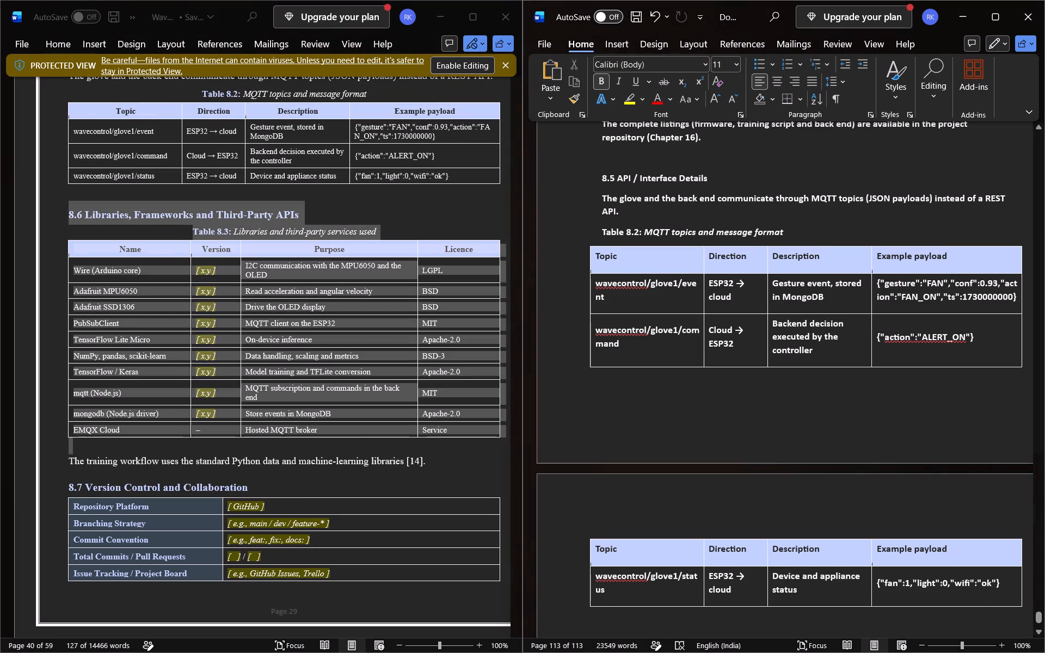
key("Return")
key("Return")
key("Return")
key("ctrl+v")
Copy the training workflow sentence, the 8.7 heading with its table and the 8.8 heading, and paste them below the pasted Table 8.3.
scroll(267, 343, "down", 1)
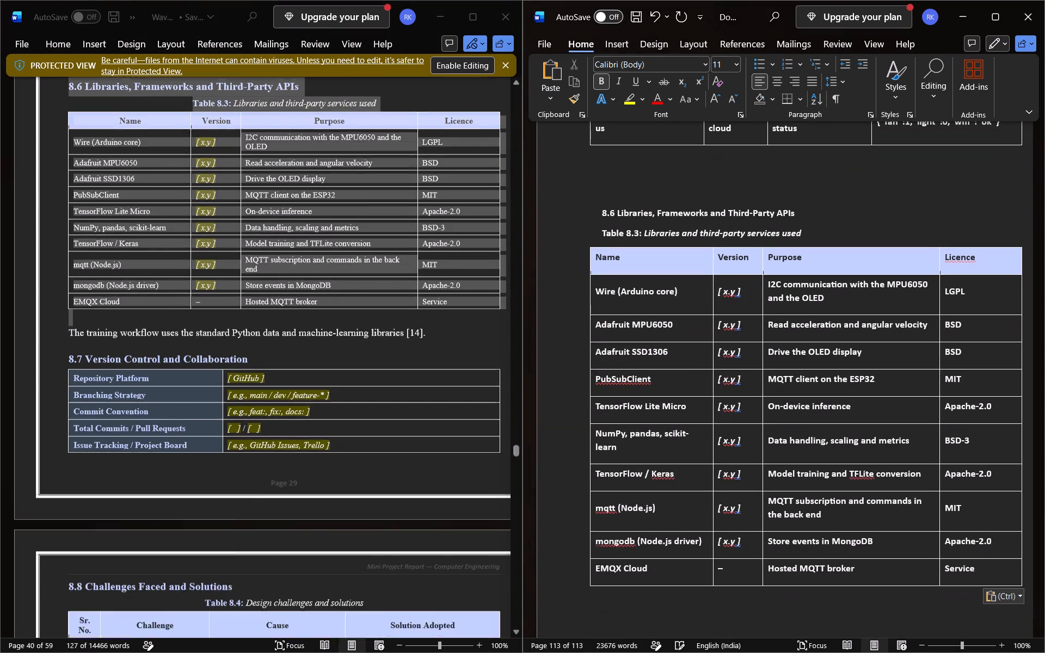
scroll(267, 343, "down", 1)
left_click_drag(68, 261, 341, 442)
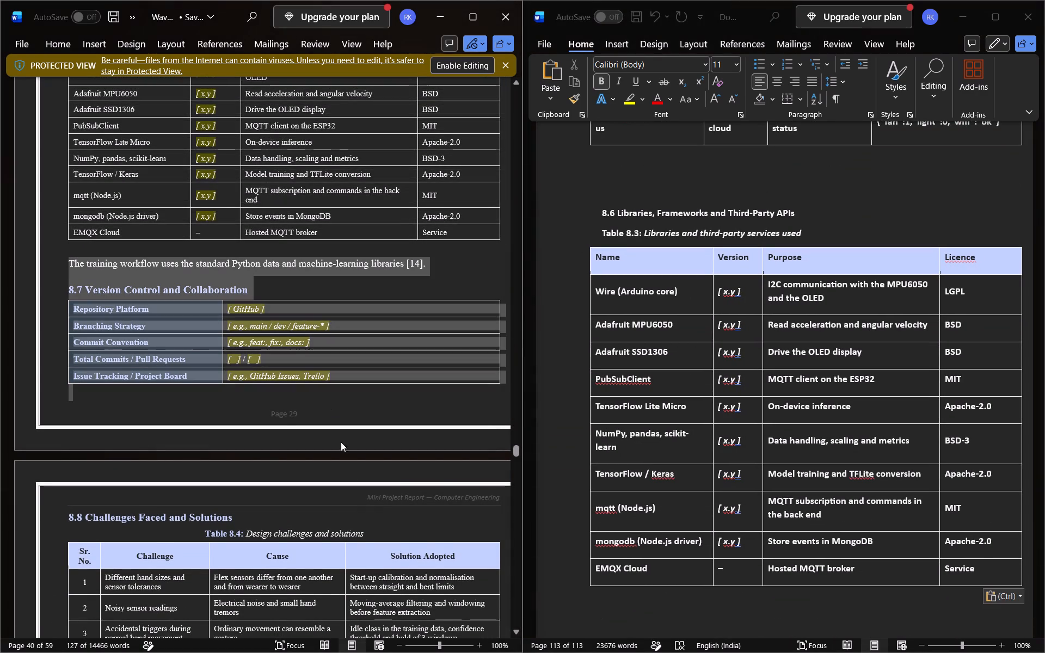
left_click_drag(341, 442, 317, 494)
key("ctrl+c")
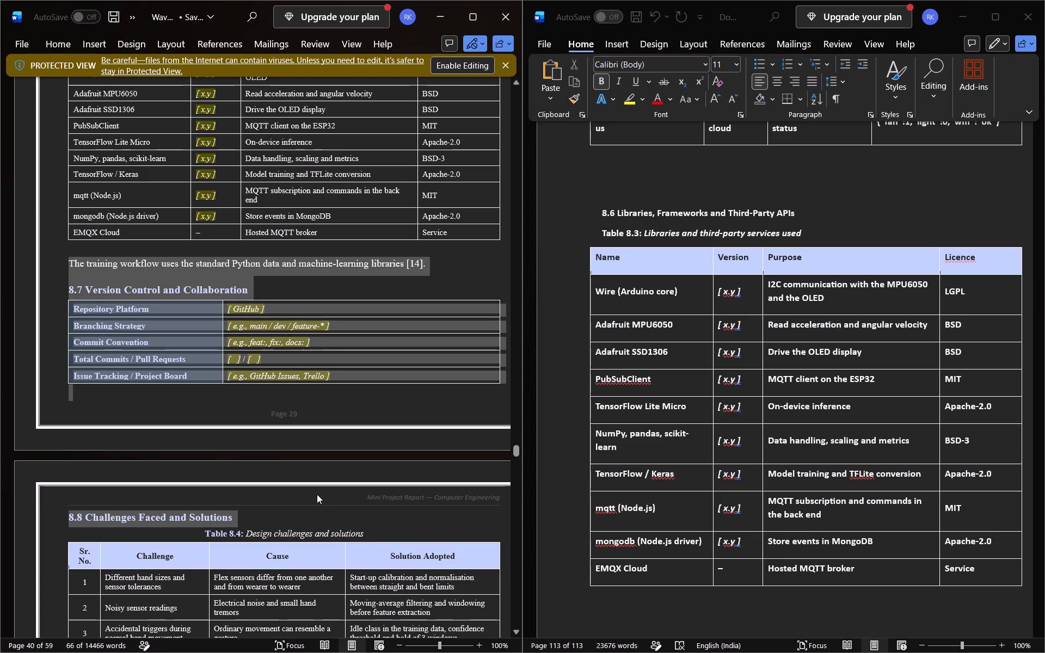
left_click(652, 612)
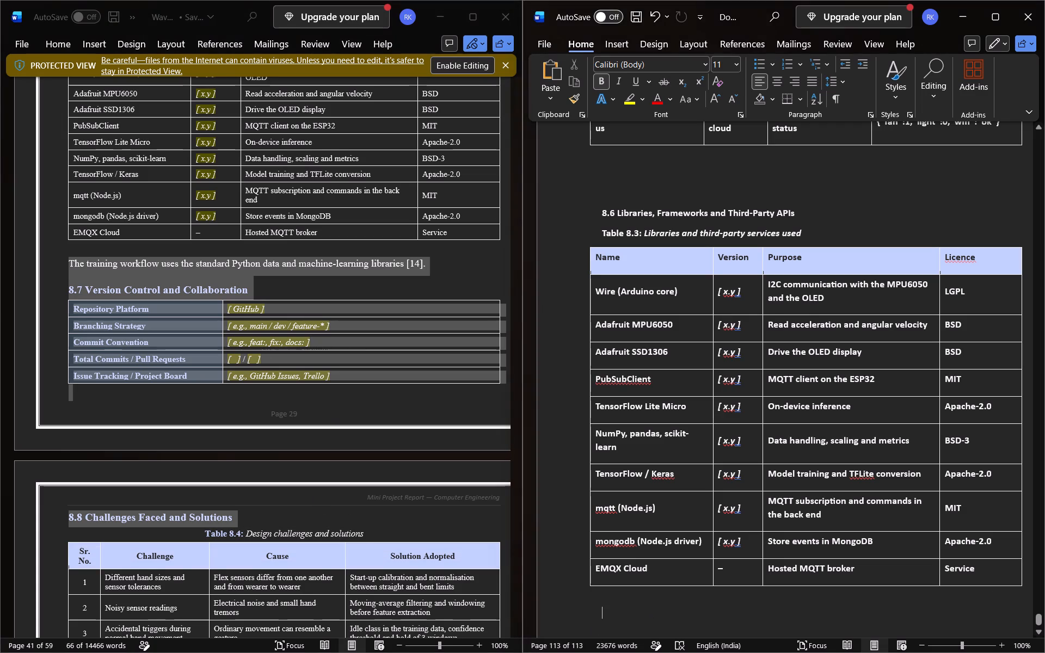
key("ctrl+v")
Copy the design challenges and solutions table without its caption and paste it below the pasted 8.8 Challenges Faced and Solutions heading.
scroll(306, 373, "down", 2)
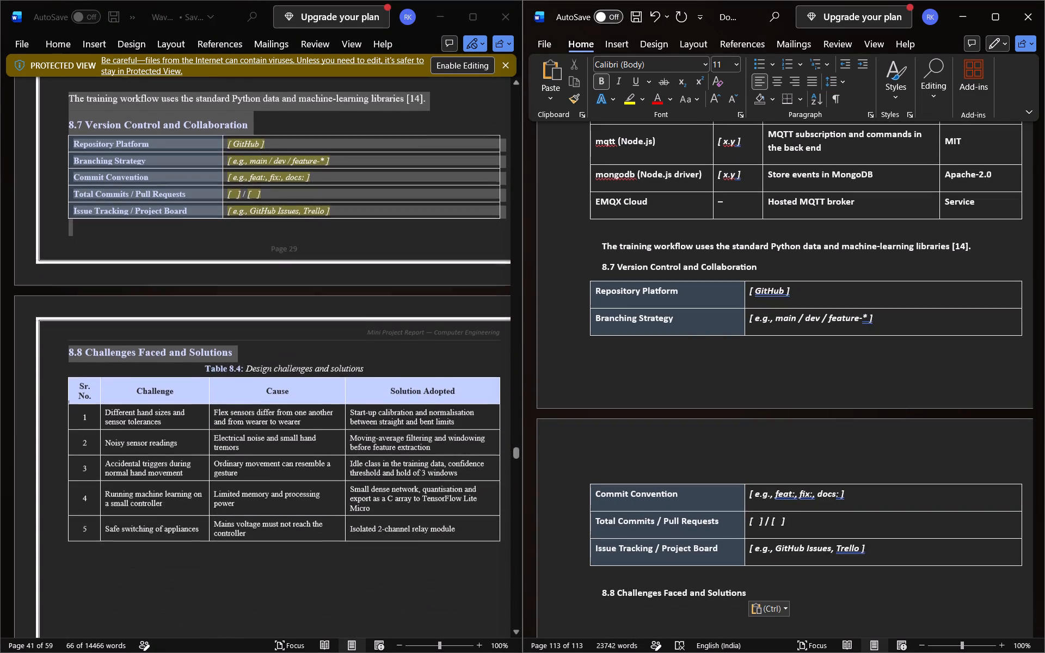
scroll(306, 373, "down", 1)
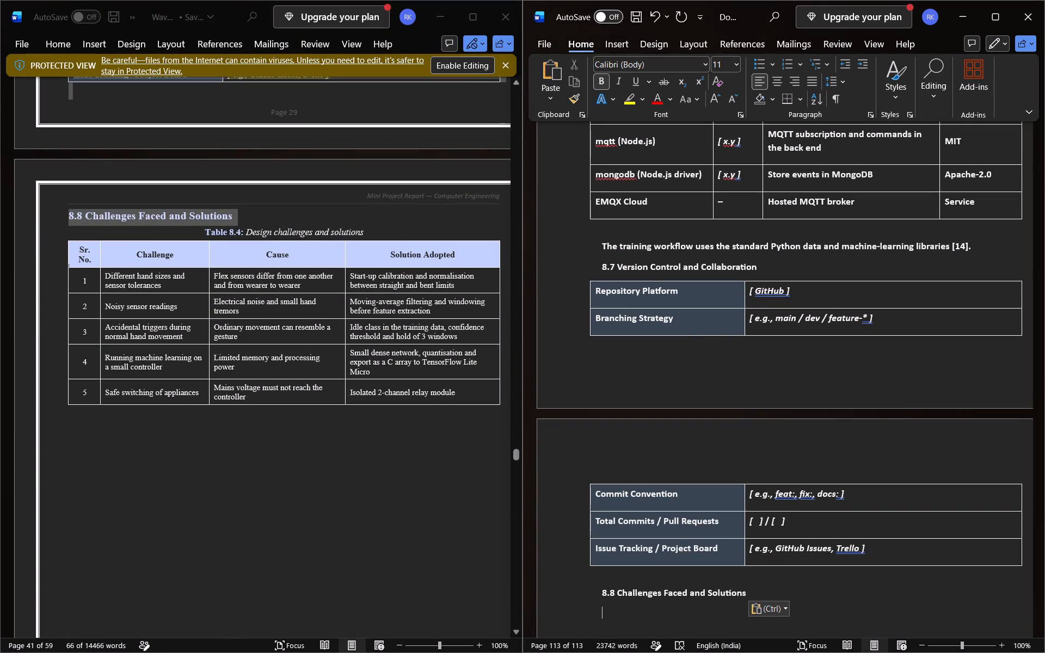
left_click_drag(77, 248, 173, 269)
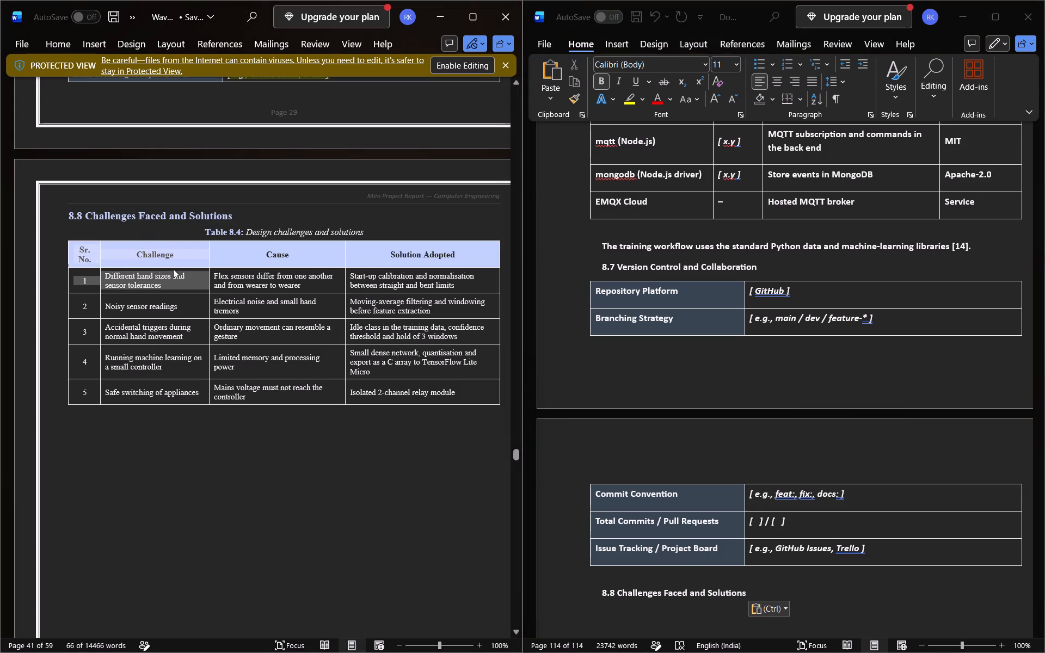
left_click_drag(173, 269, 505, 412)
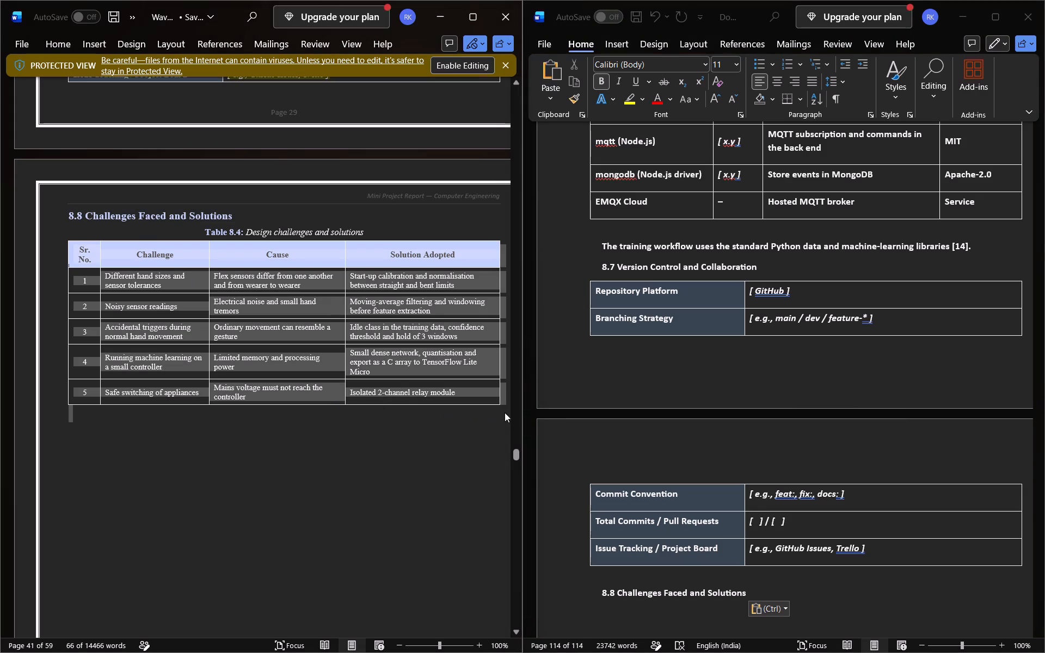
left_click_drag(505, 412, 661, 480)
key("ctrl+c")
left_click(792, 599)
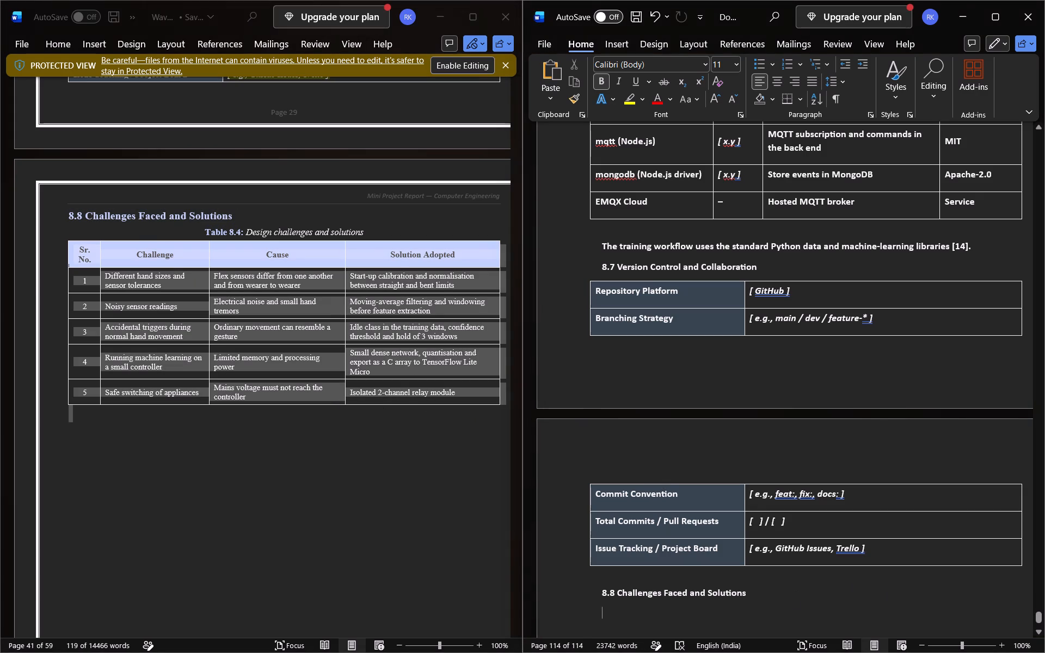
key("ctrl+v")
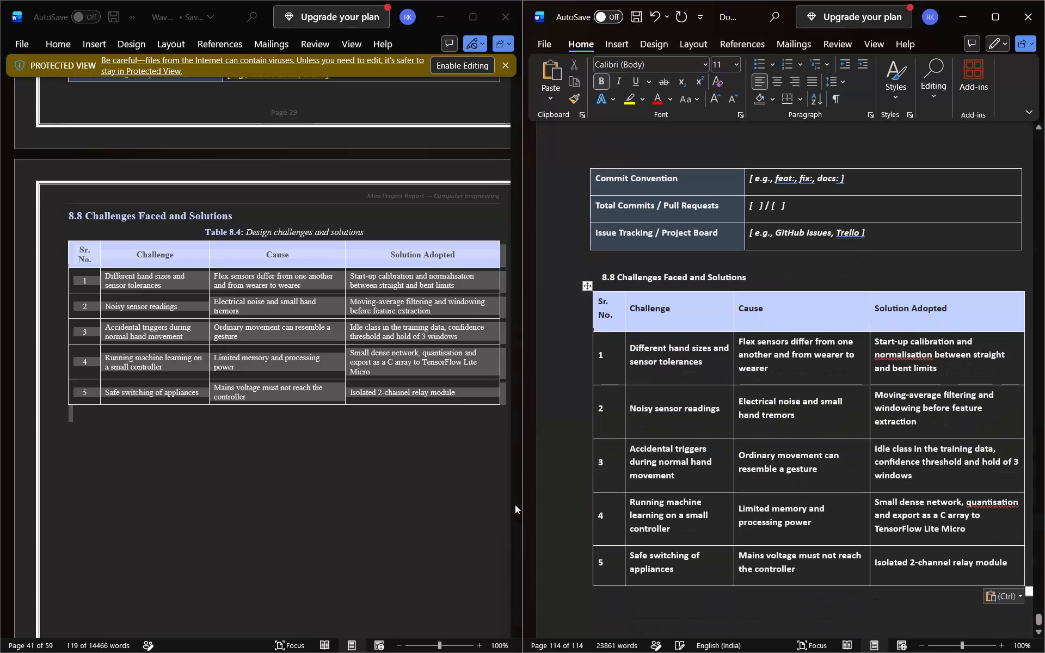
Copy chapter 9 from the Testing Report heading through the 9.7 Performance Test Results paragraph and paste it below the challenges table.
scroll(449, 450, "down", 7)
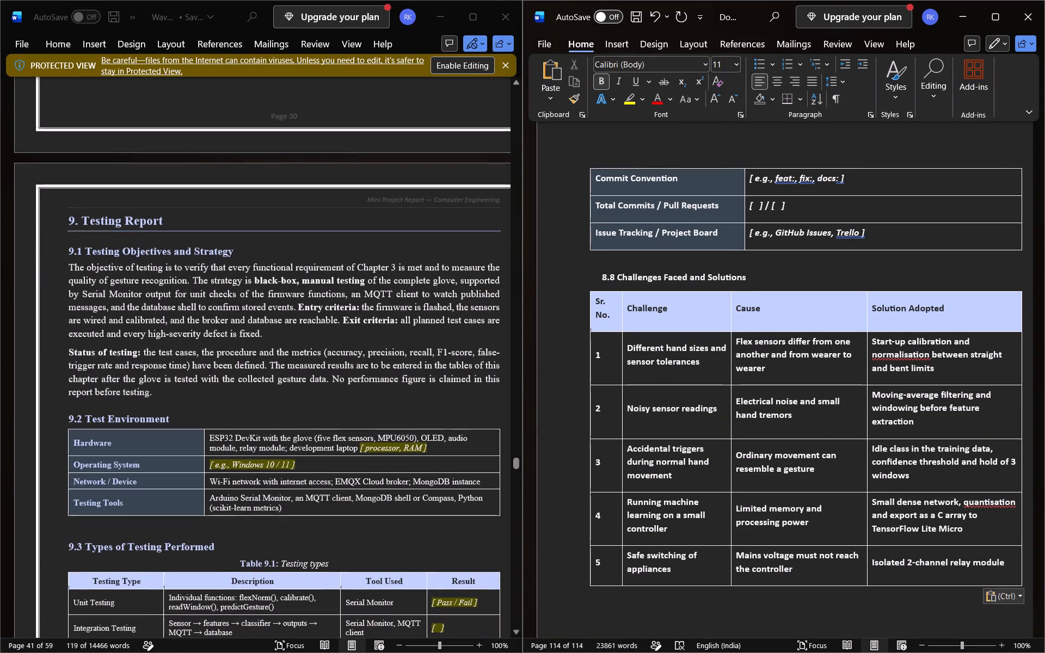
left_click_drag(67, 218, 202, 331)
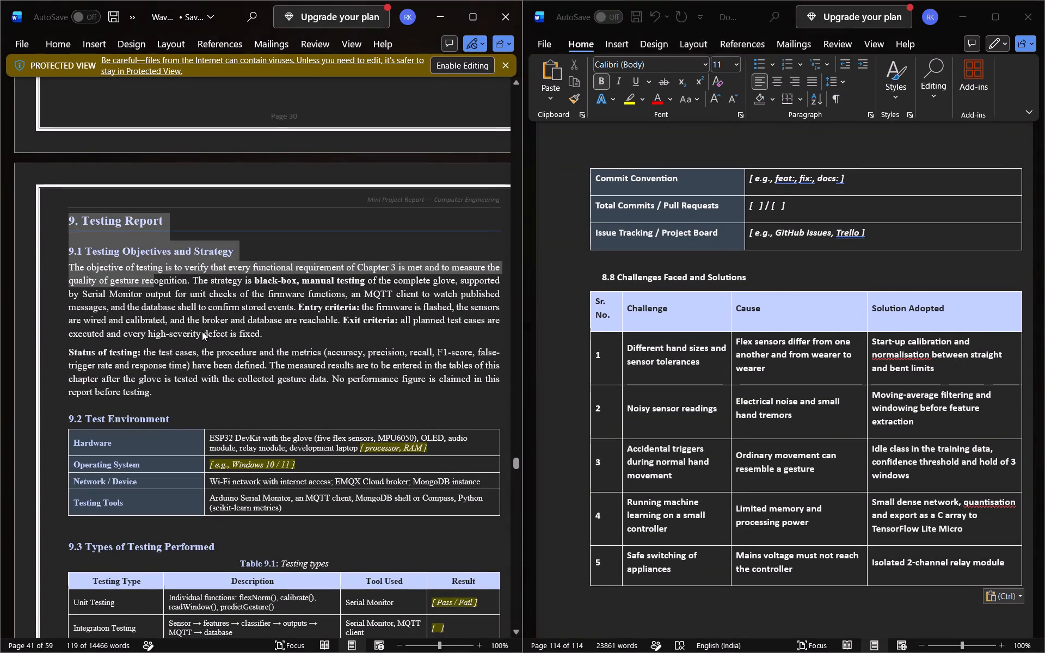
left_click_drag(202, 331, 292, 652)
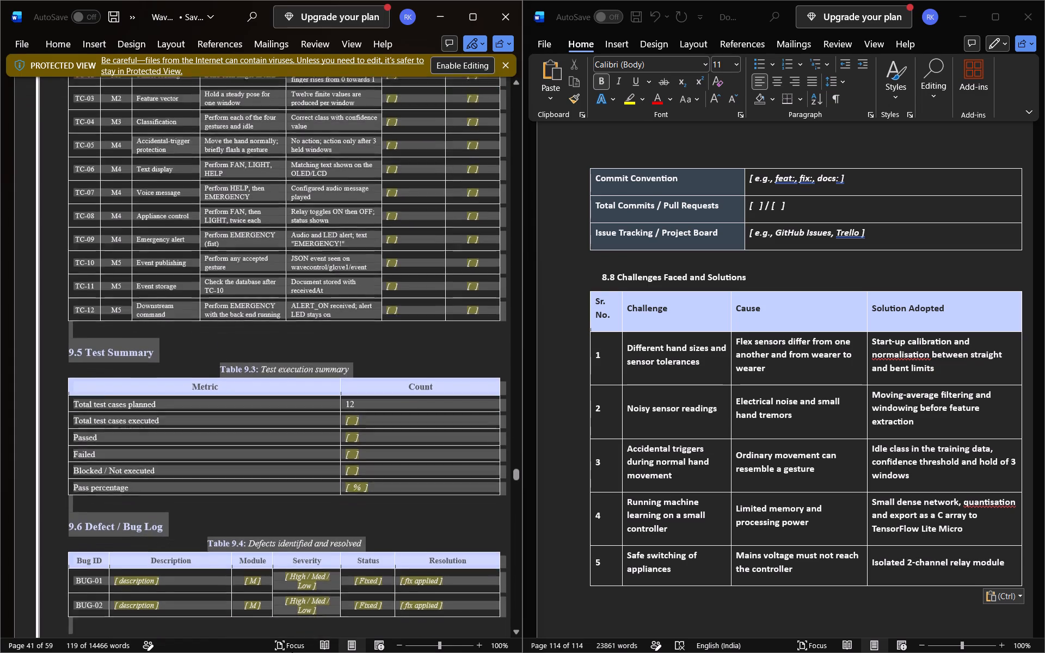
left_click_drag(292, 652, 259, 264)
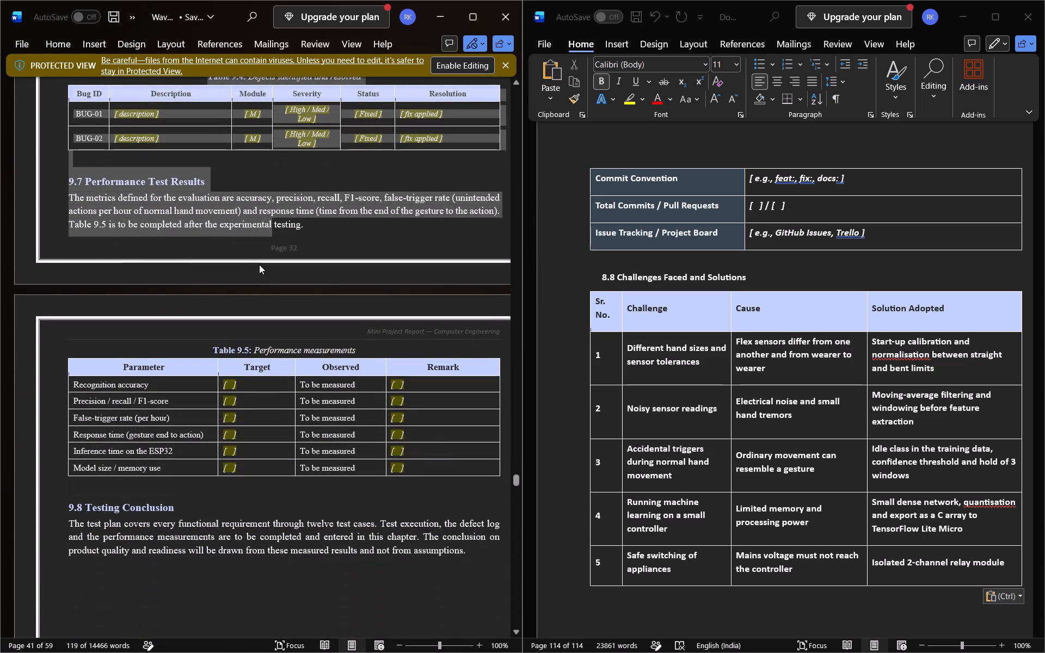
left_click_drag(259, 264, 397, 258)
key("ctrl+c")
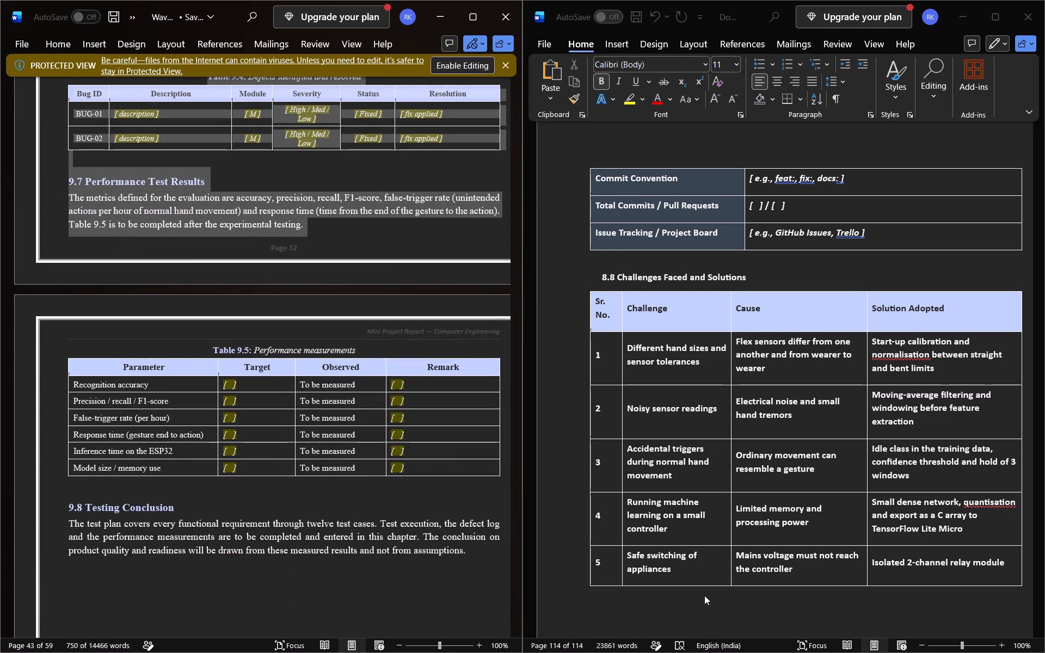
left_click(704, 595)
key("ctrl+v")
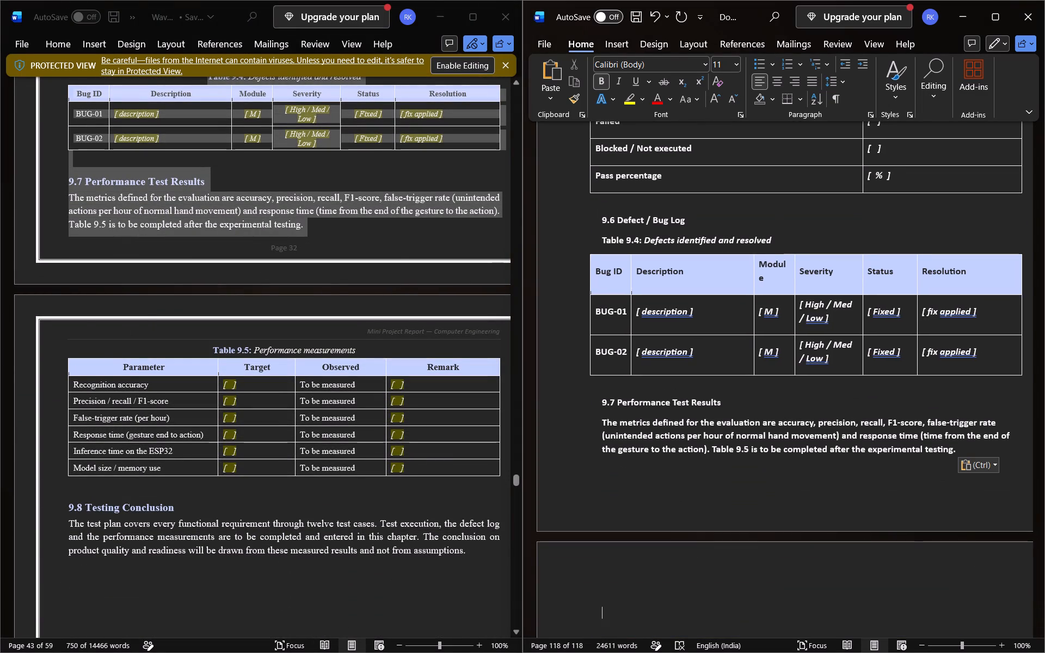
Copy the performance measurements table and the 9.8 Testing Conclusion section, and paste them below the pasted 9.7 paragraph.
left_click_drag(120, 368, 345, 642)
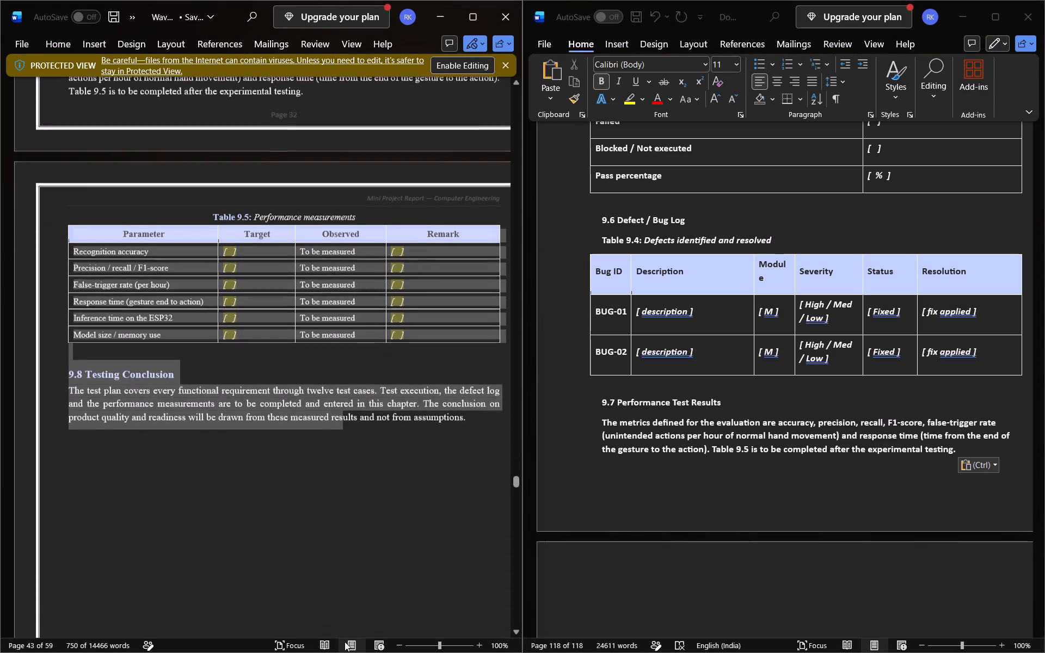
left_click_drag(345, 642, 490, 499)
key("ctrl+c")
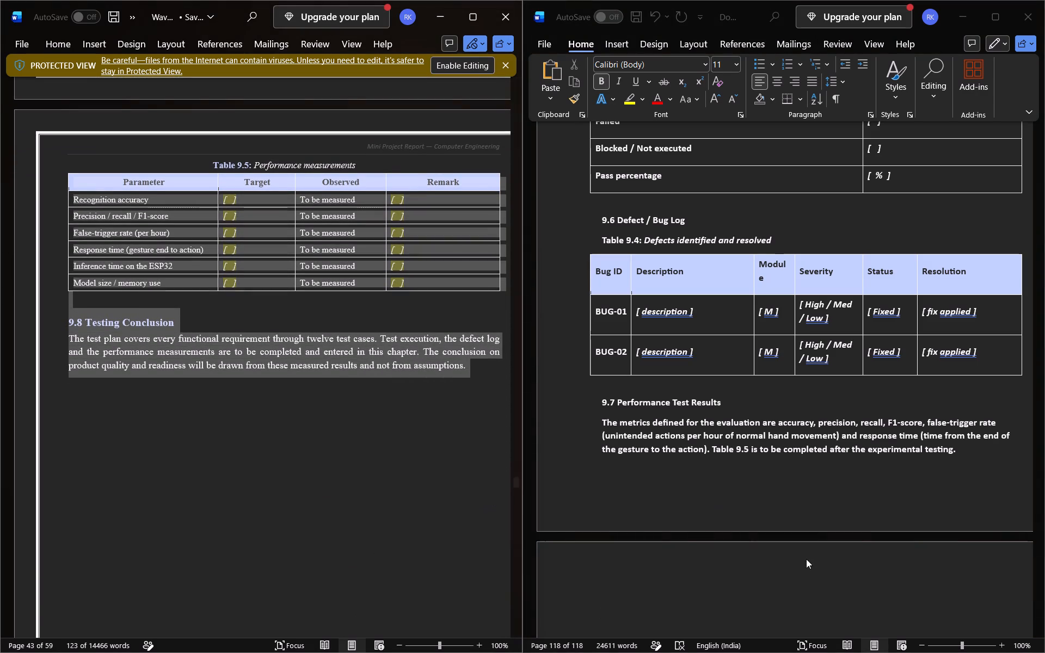
left_click(774, 576)
key("ctrl+v")
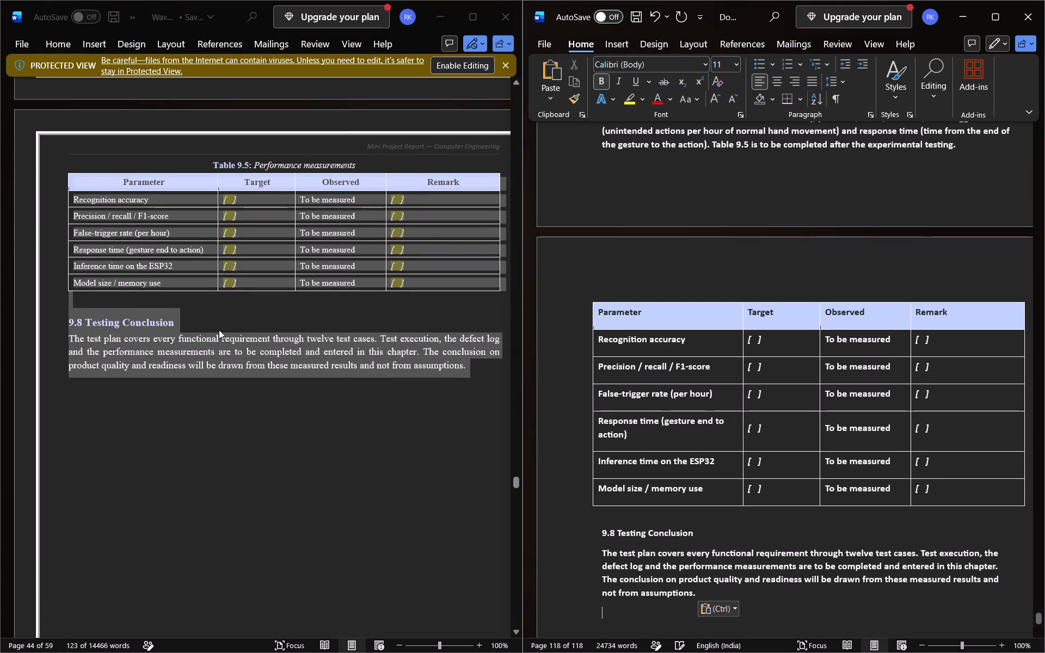
Try to copy the 10. Screenshots heading through the 10.1 glove figure and paste it after two added lines below the testing conclusion.
scroll(219, 330, "down", 7)
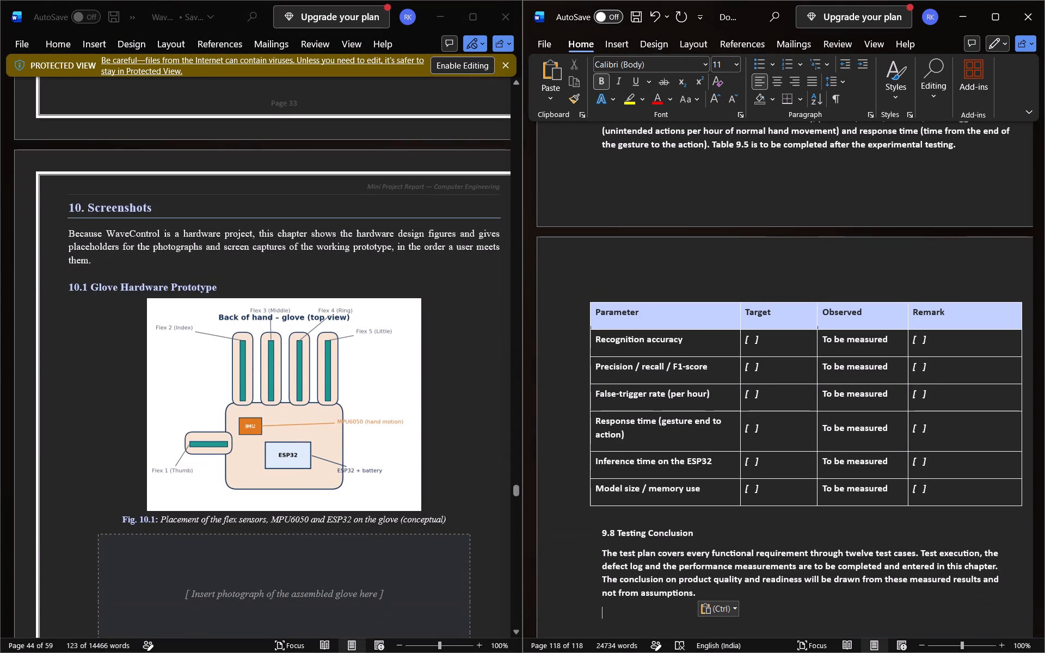
left_click_drag(70, 207, 113, 273)
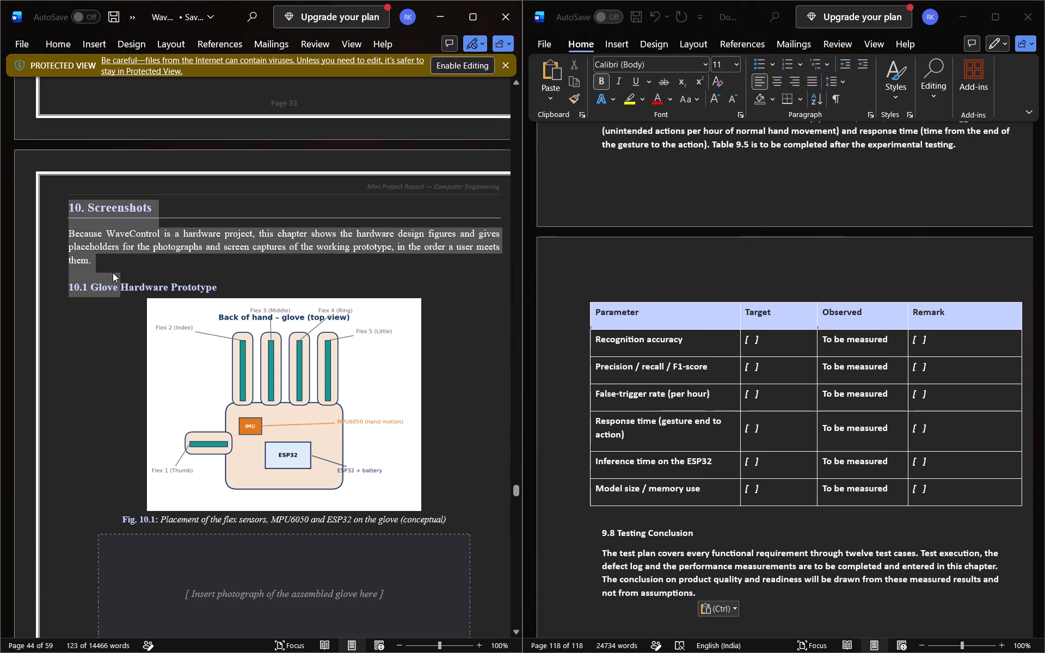
left_click_drag(113, 273, 401, 477)
key("ctrl+c")
left_click(776, 626)
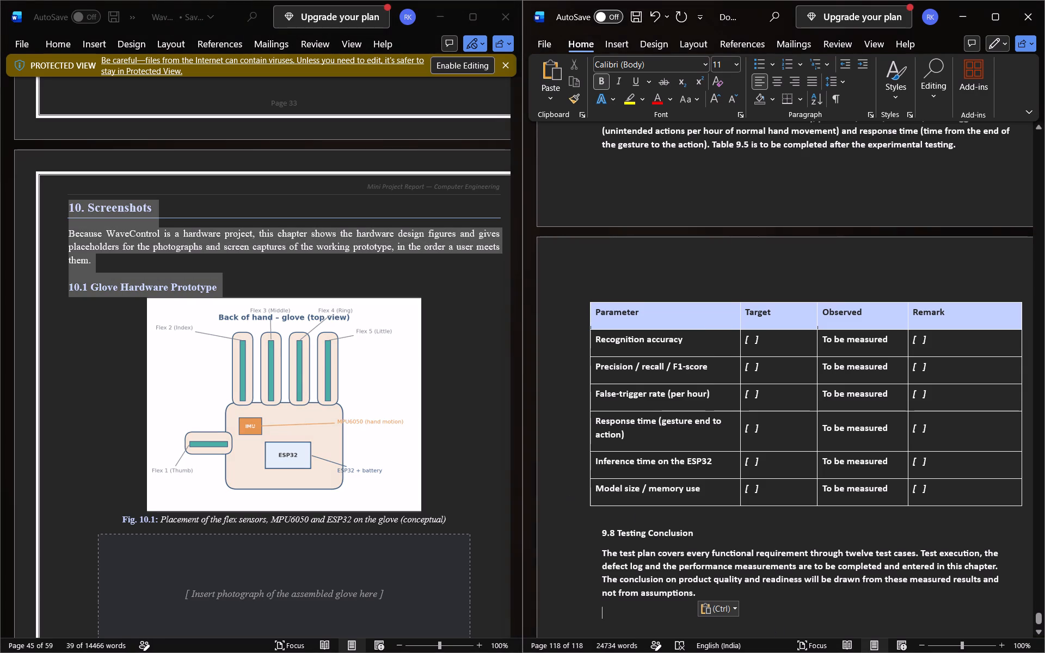
key("Return")
key("Return")
key("ctrl+v")
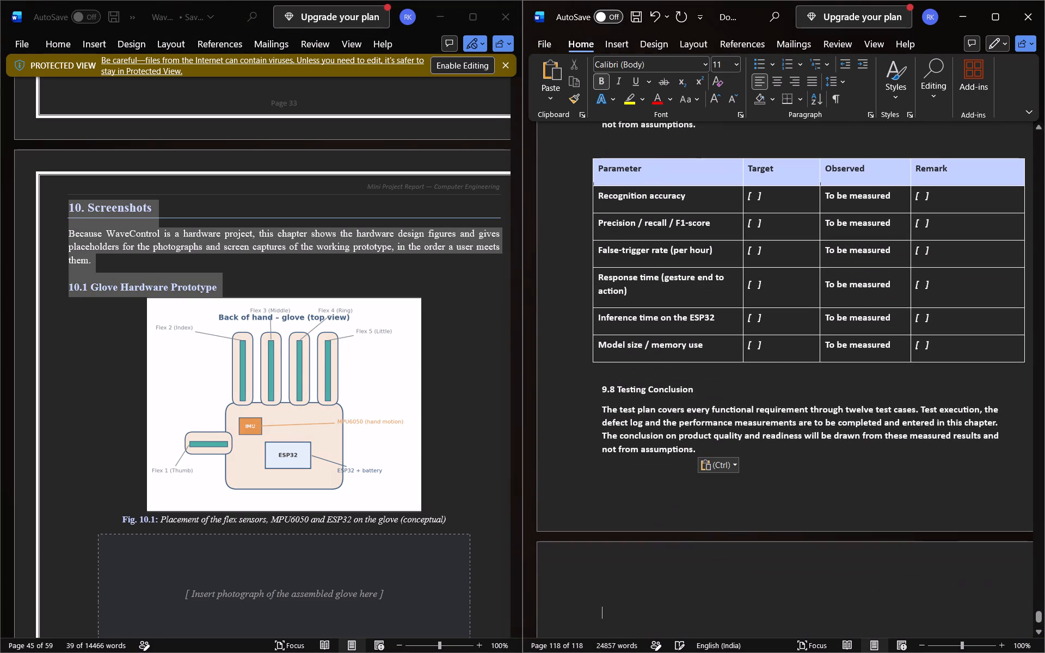
Copy the 10.2 Hardware Interconnection heading through the Fig. 10.3 caption and paste it at the end of the new document.
scroll(309, 323, "down", 2)
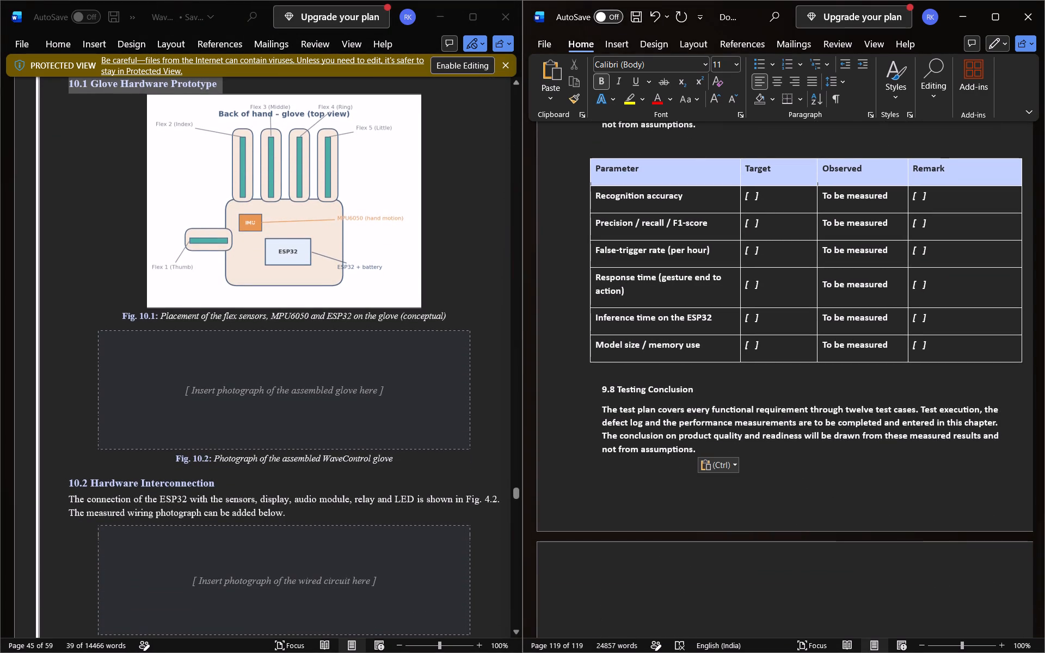
scroll(268, 246, "down", 3)
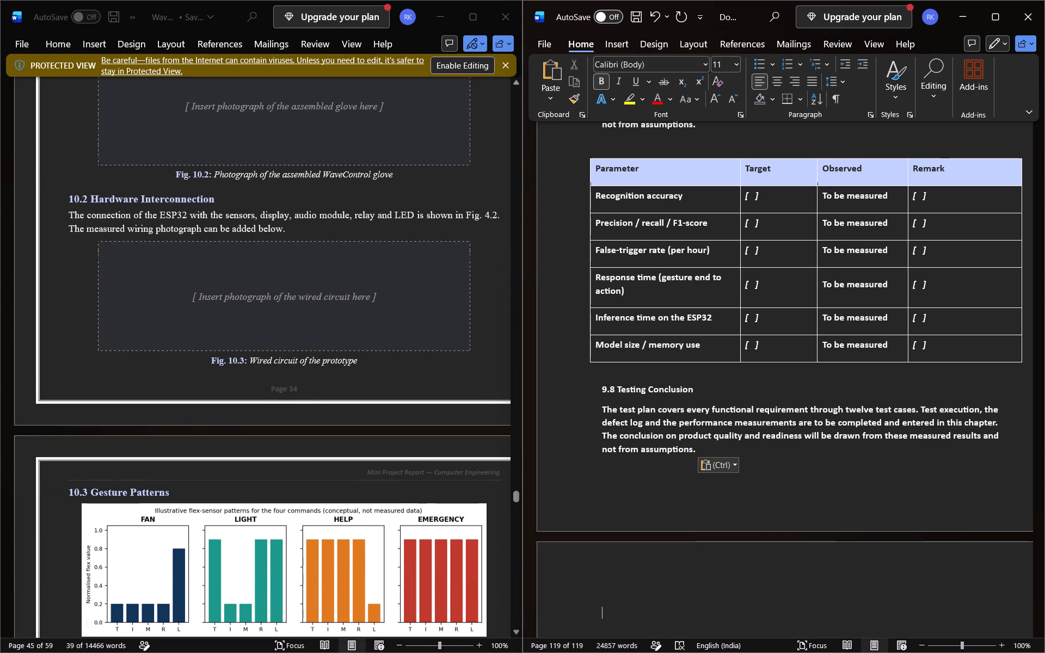
left_click_drag(66, 202, 374, 373)
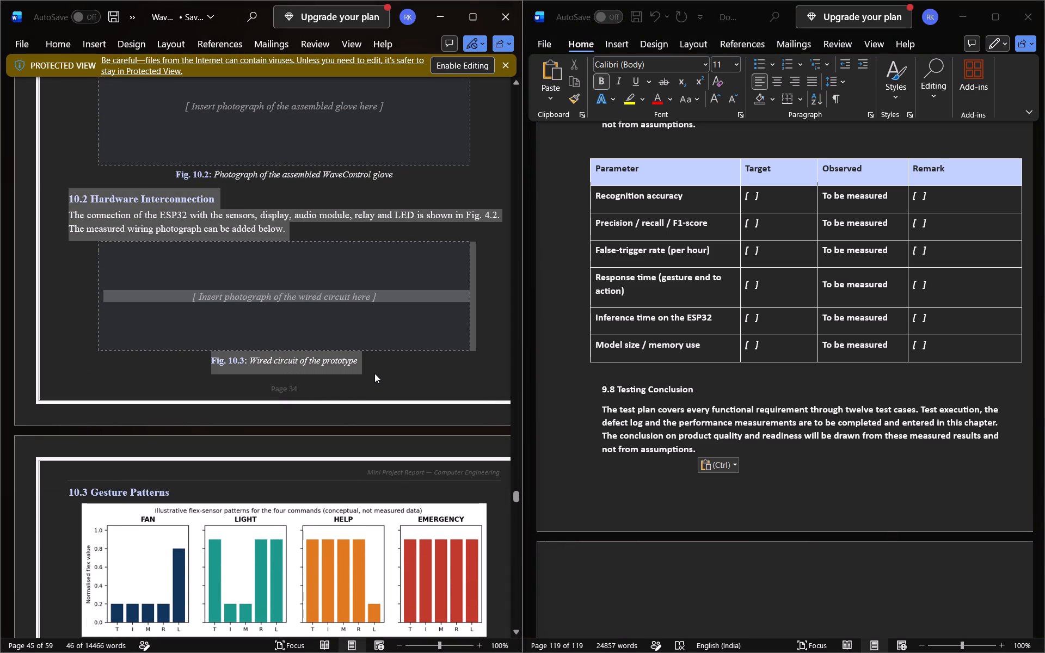
key("ctrl+c")
left_click(681, 587)
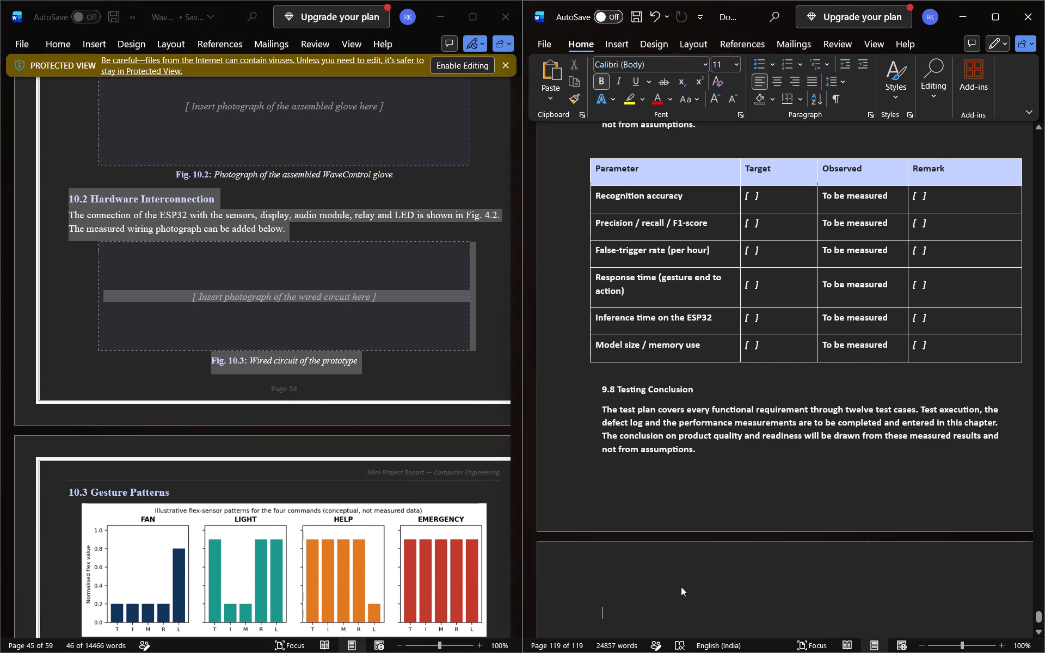
key("ctrl+v")
Copy the 10.3 Gesture Patterns heading through the 10.4 Text Output on the Display heading and paste it below the Fig. 10.3 caption.
scroll(279, 440, "down", 3)
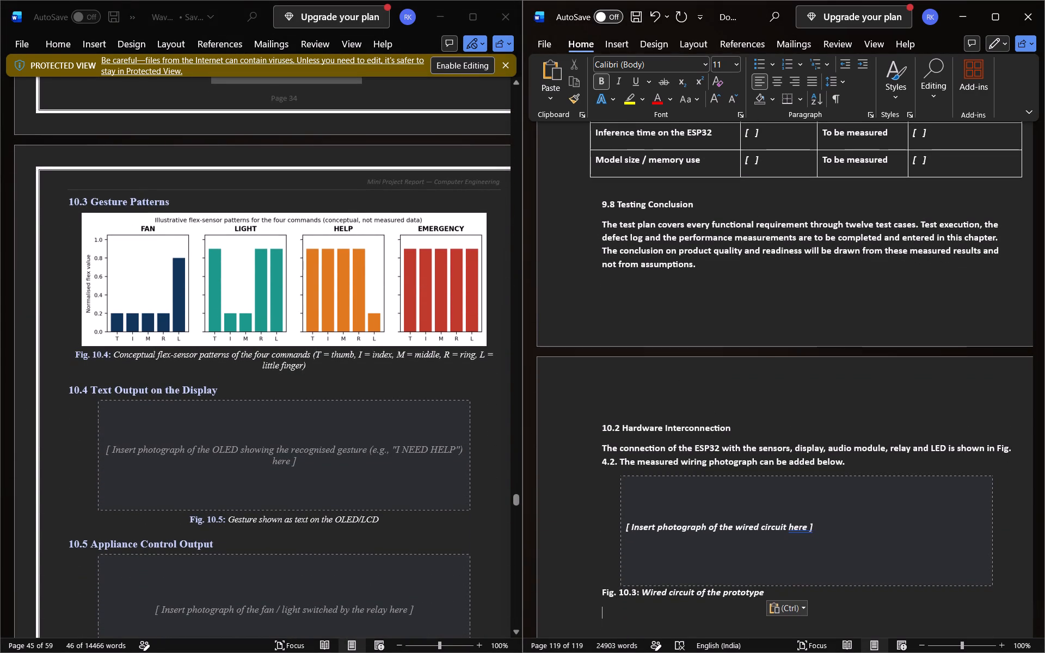
left_click_drag(72, 200, 398, 386)
key("ctrl+v")
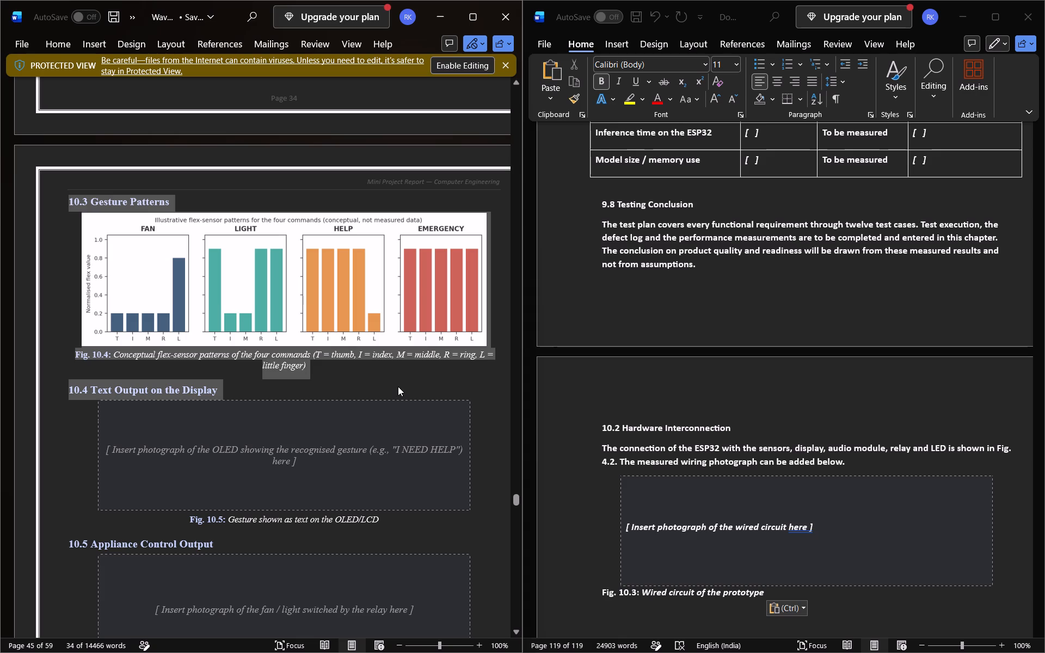
key("ctrl+c")
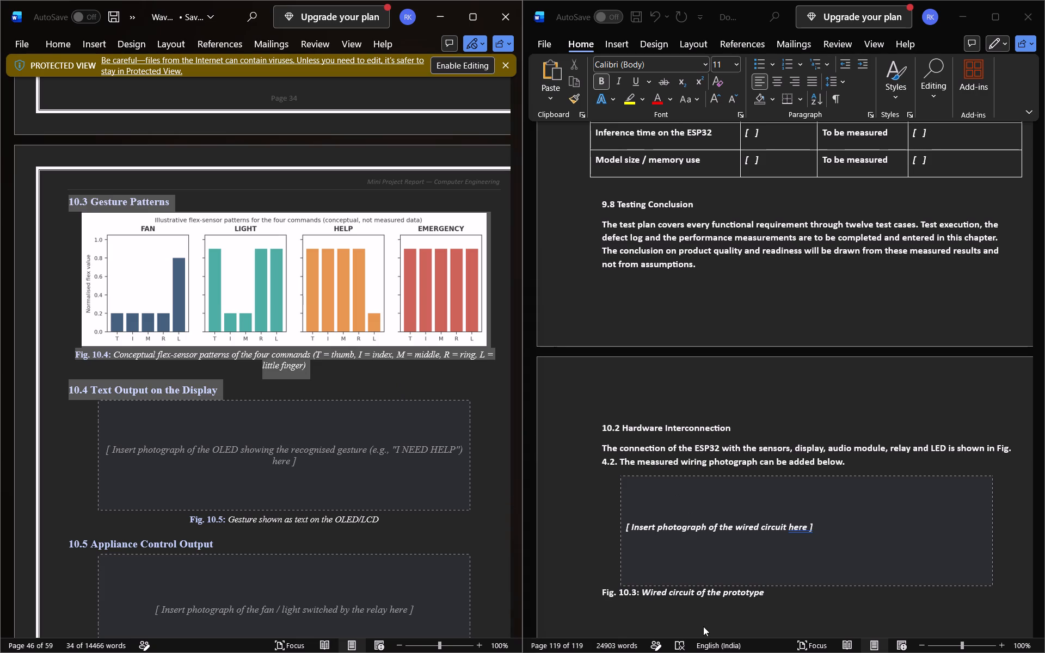
left_click(703, 626)
key("ctrl+v")
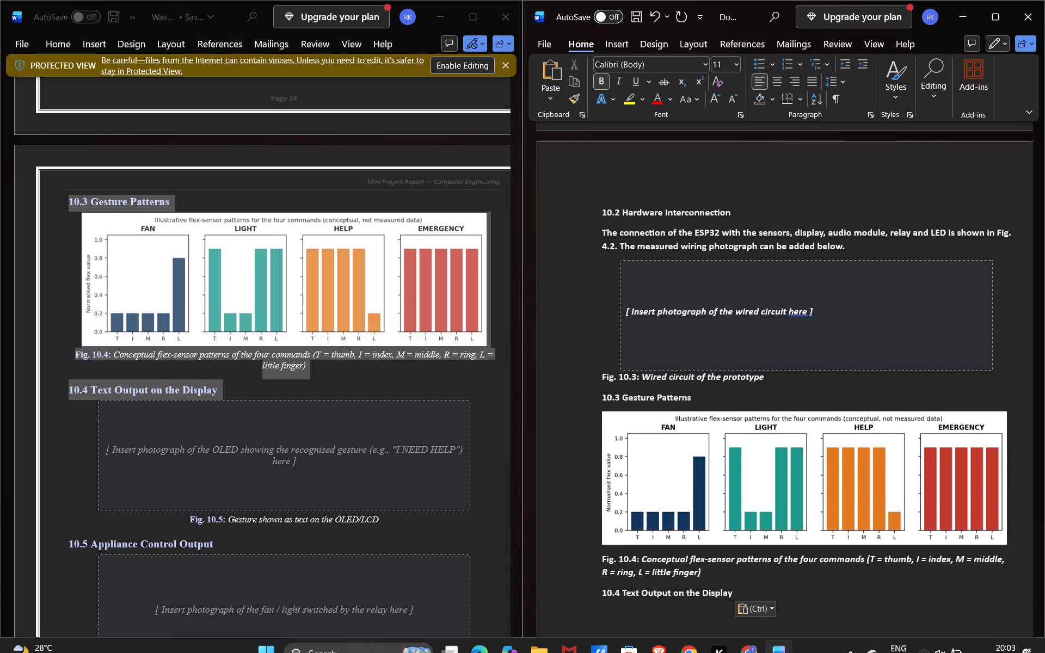
scroll(406, 230, "down", 2)
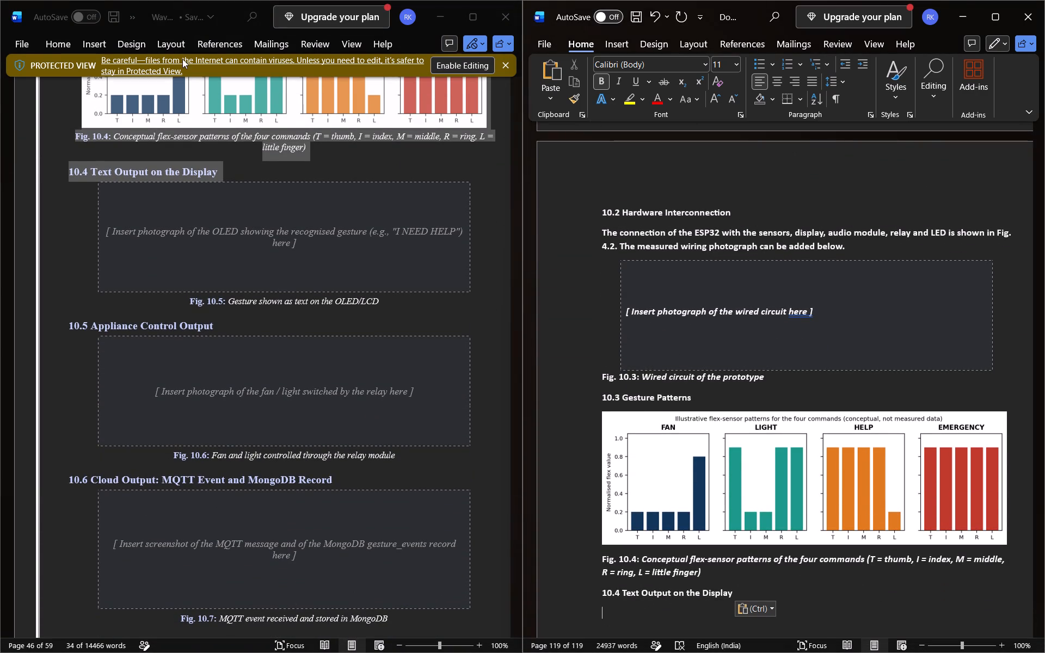
Copy from the OLED photo placeholder under 10.4 through the Fig. 10.8 caption and paste it after two added lines below the pasted 10.4 heading.
scroll(182, 59, "down", 3)
left_click_drag(110, 233, 288, 518)
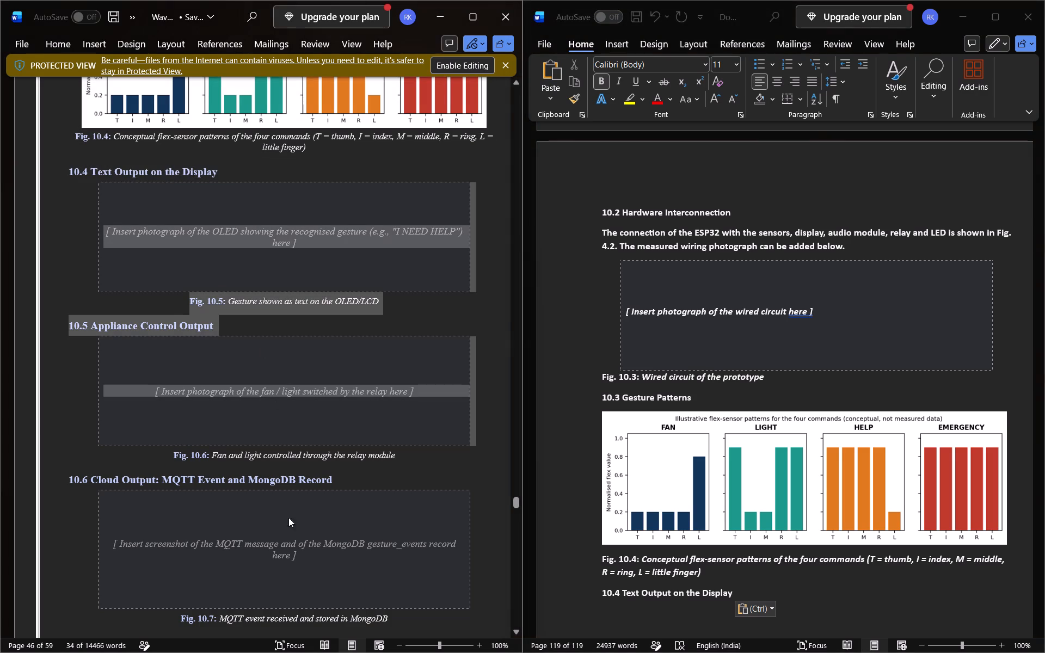
left_click_drag(288, 518, 308, 652)
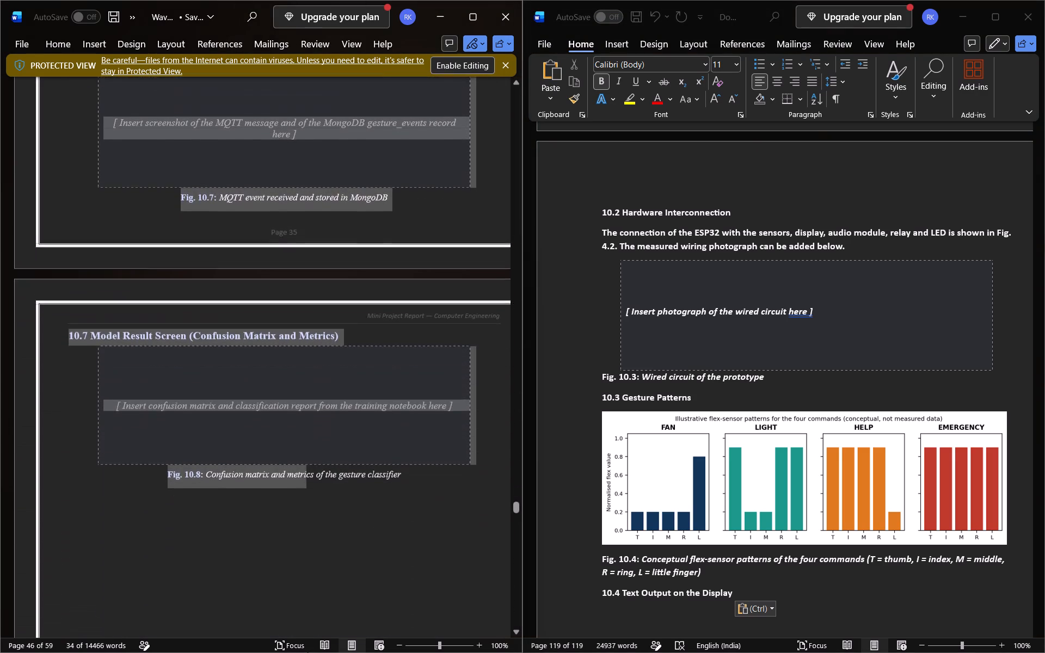
left_click_drag(308, 652, 432, 262)
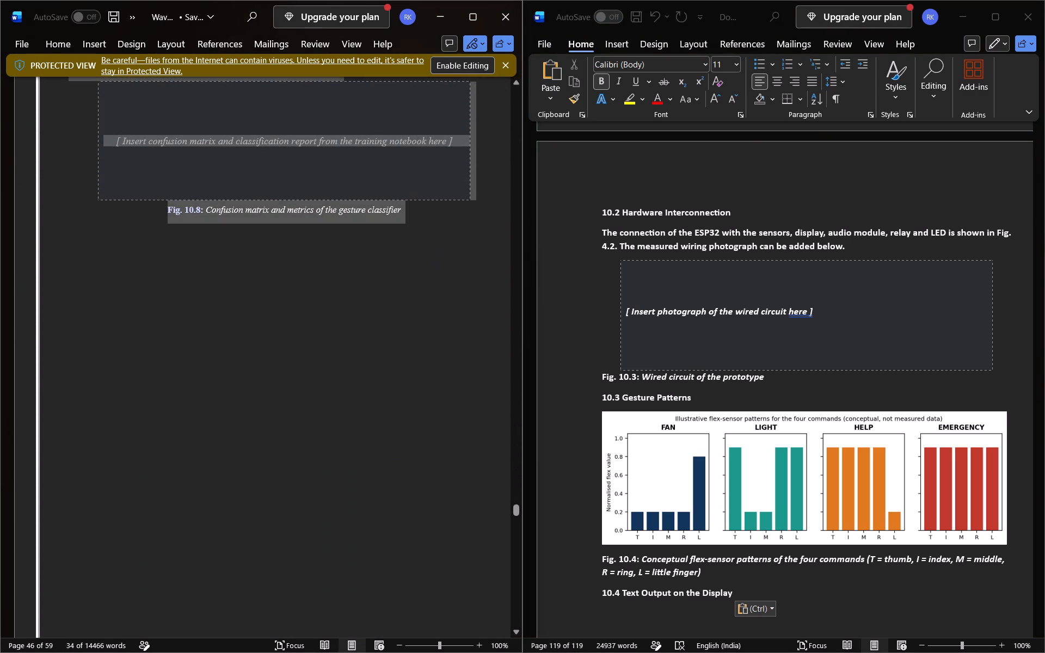
key("ctrl+c")
left_click(752, 613)
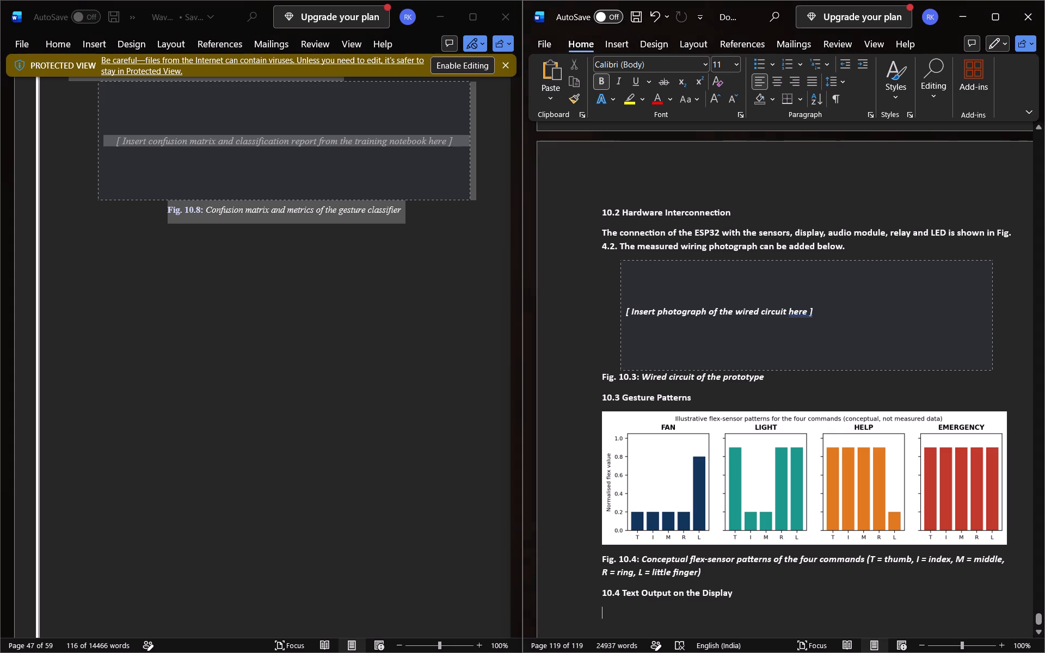
key("Return")
key("Return")
key("ctrl+v")
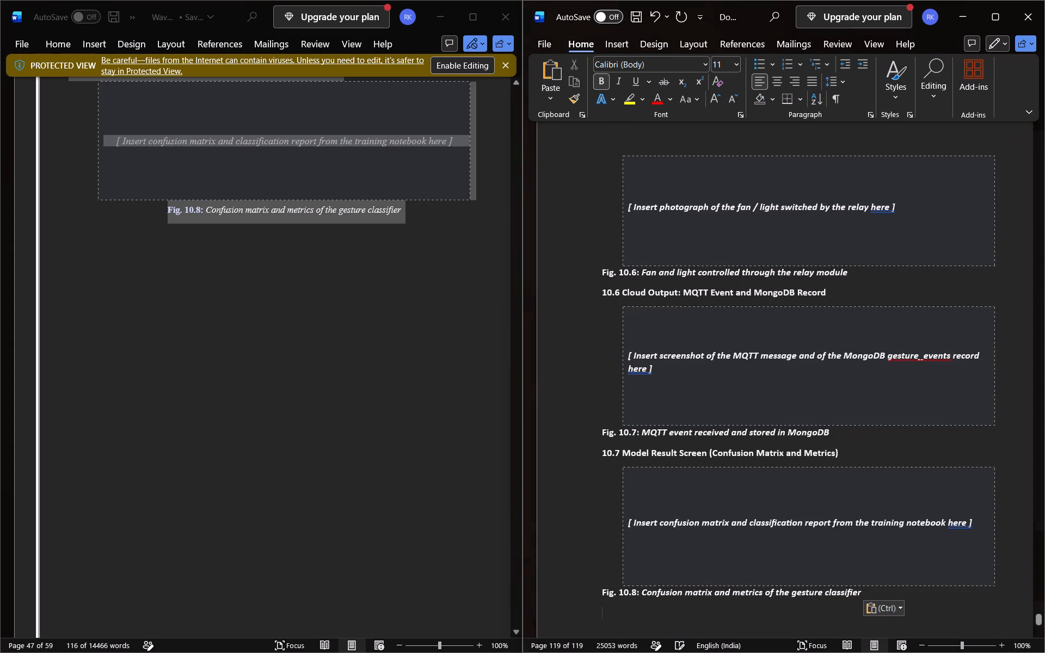
Copy the 11. User Manual heading through the 11.4 Feature-wise Usage Guide heading and paste it below the Fig. 10.8 caption.
left_click(457, 350)
scroll(457, 350, "down", 7)
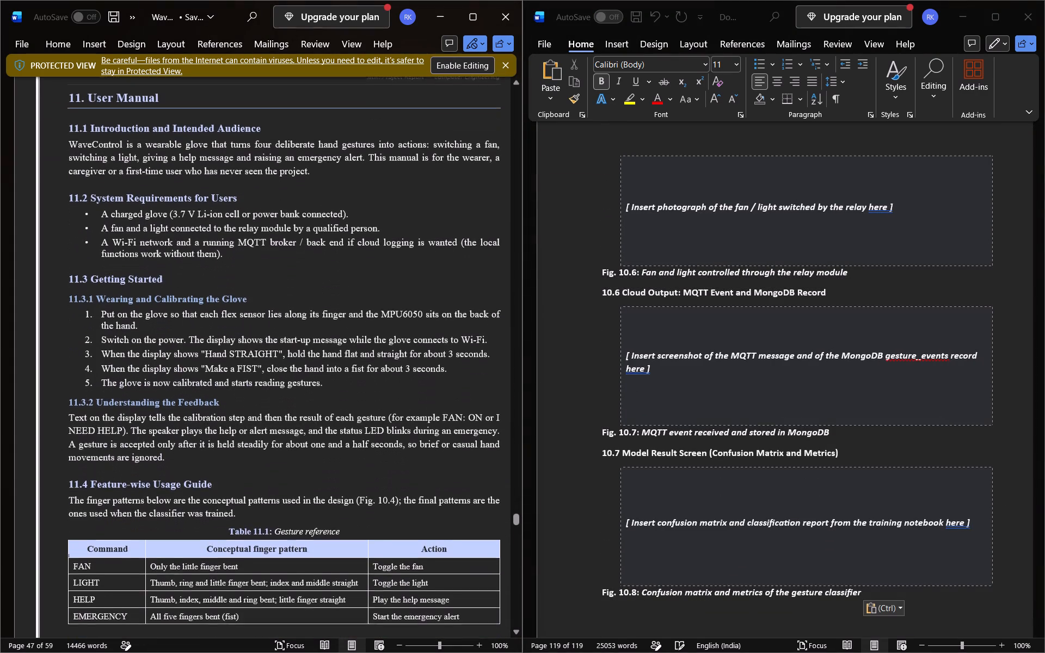
left_click_drag(69, 94, 280, 462)
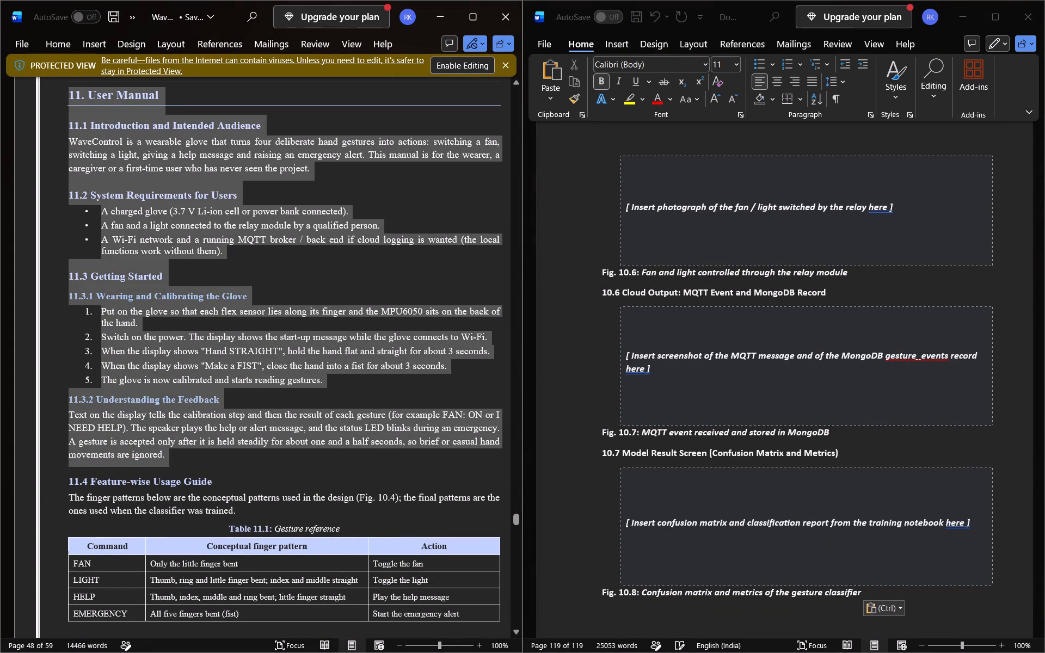
left_click_drag(280, 462, 285, 477)
key("ctrl+c")
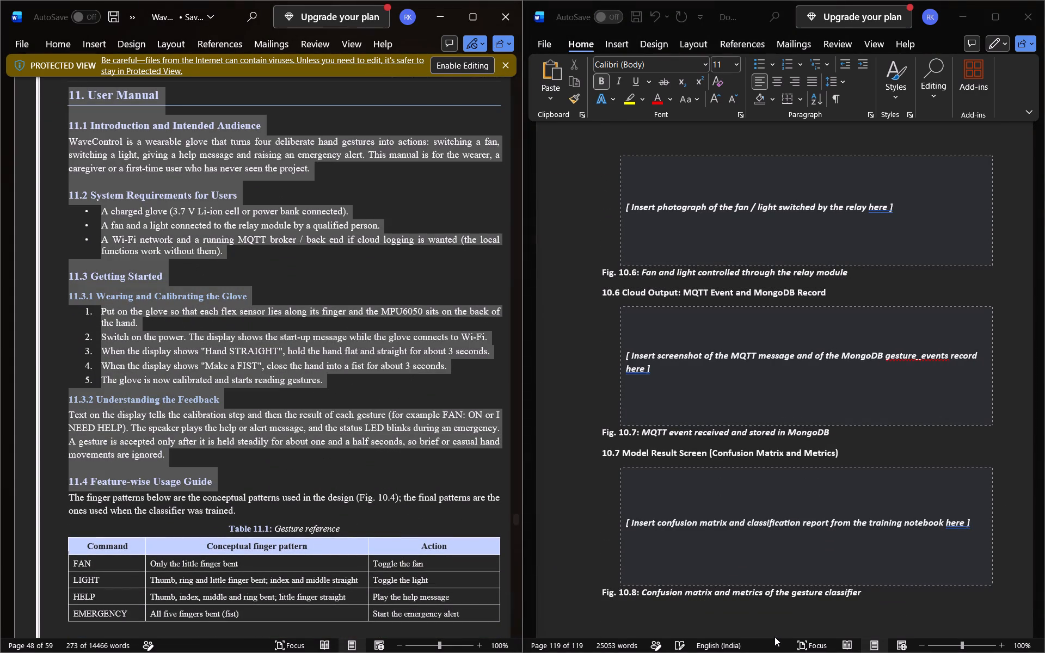
left_click(774, 637)
key("ctrl+v")
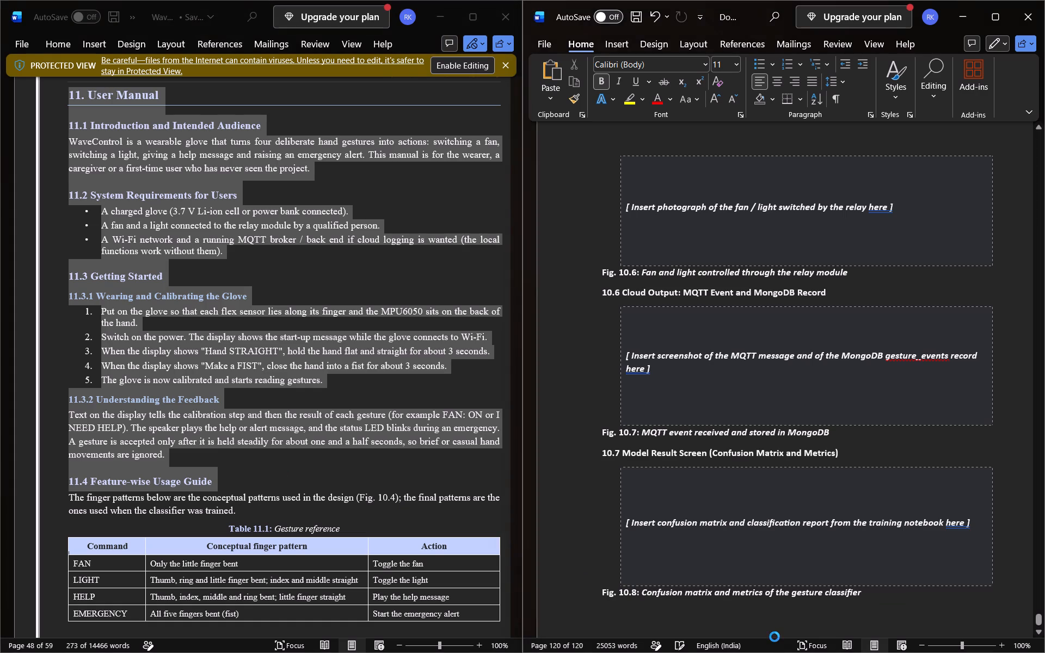
Copy the 11.4 introductory paragraph, Table 11.1 and the Table 11.2 caption, and paste them below the pasted 11.4 heading.
scroll(302, 243, "down", 2)
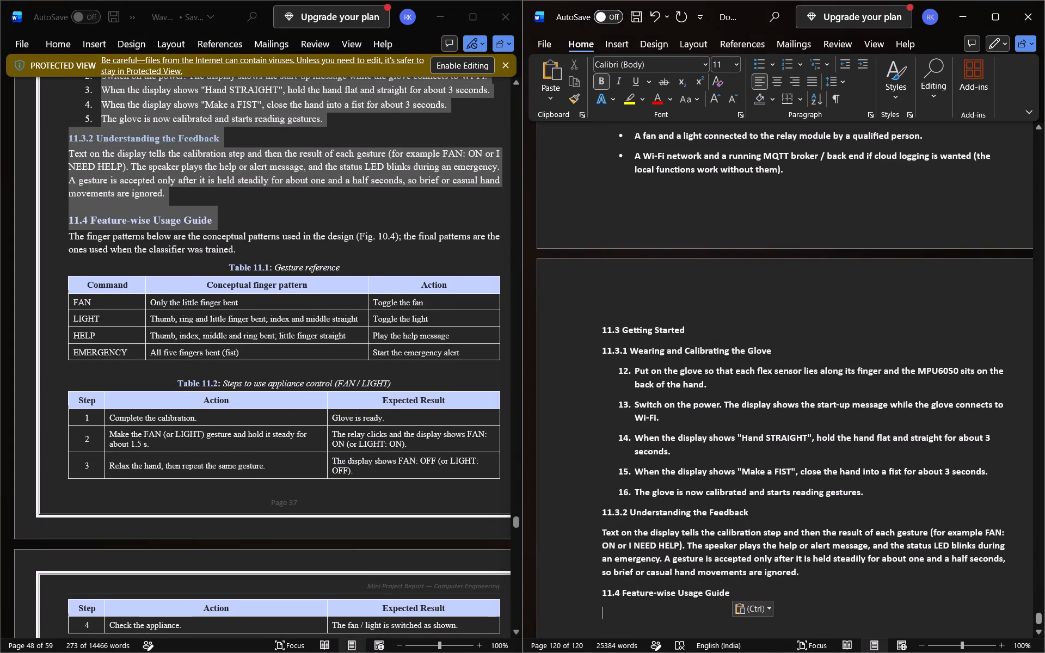
left_click_drag(70, 234, 336, 316)
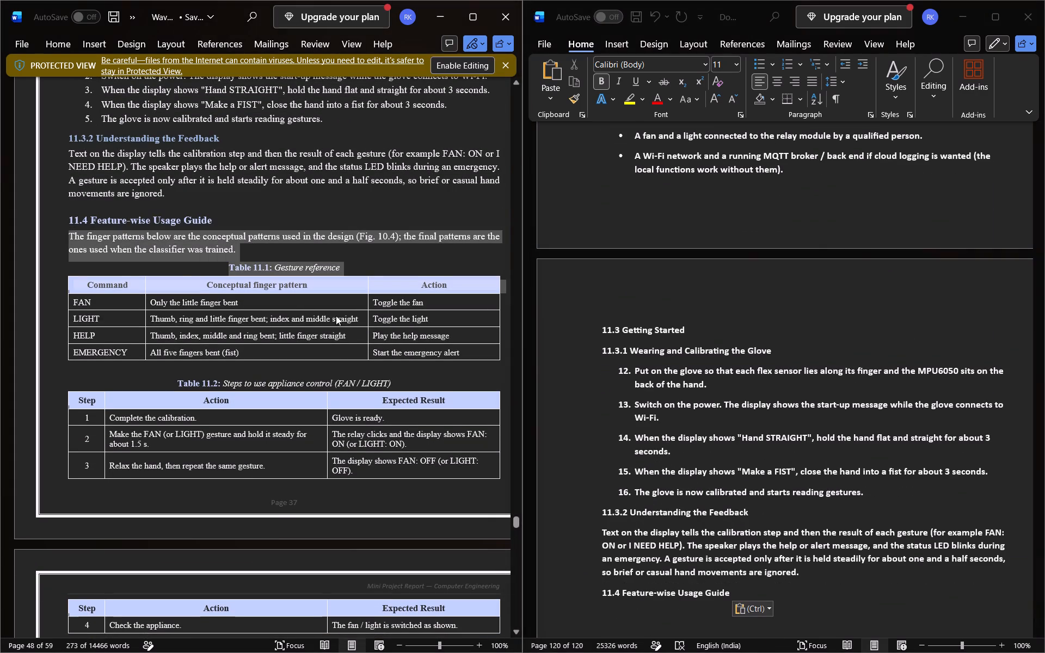
left_click_drag(336, 316, 385, 389)
key("ctrl+c")
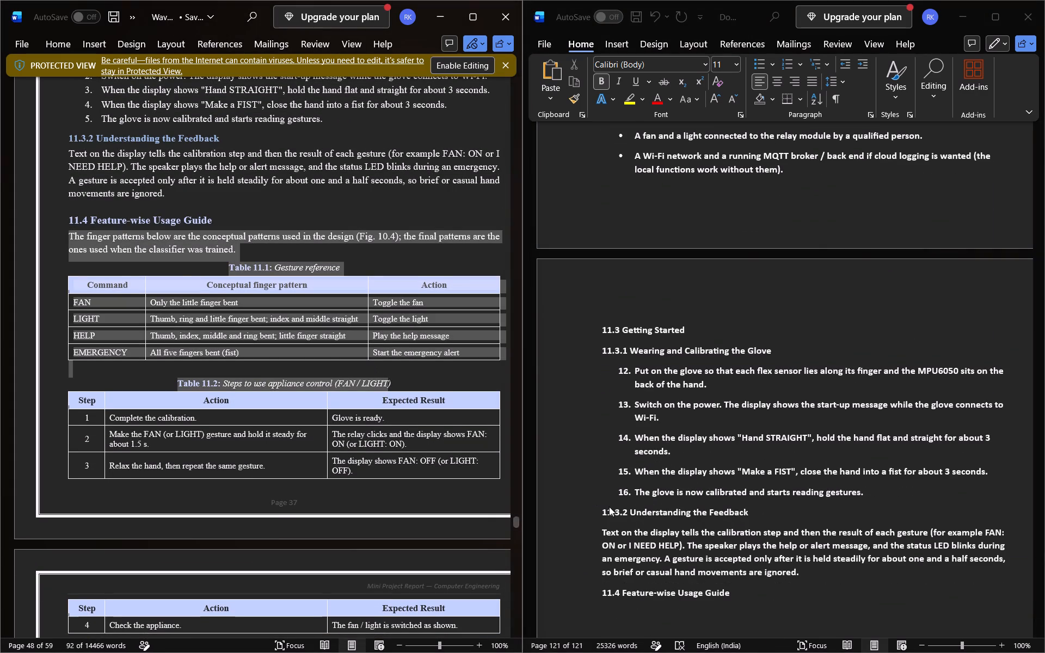
left_click(702, 610)
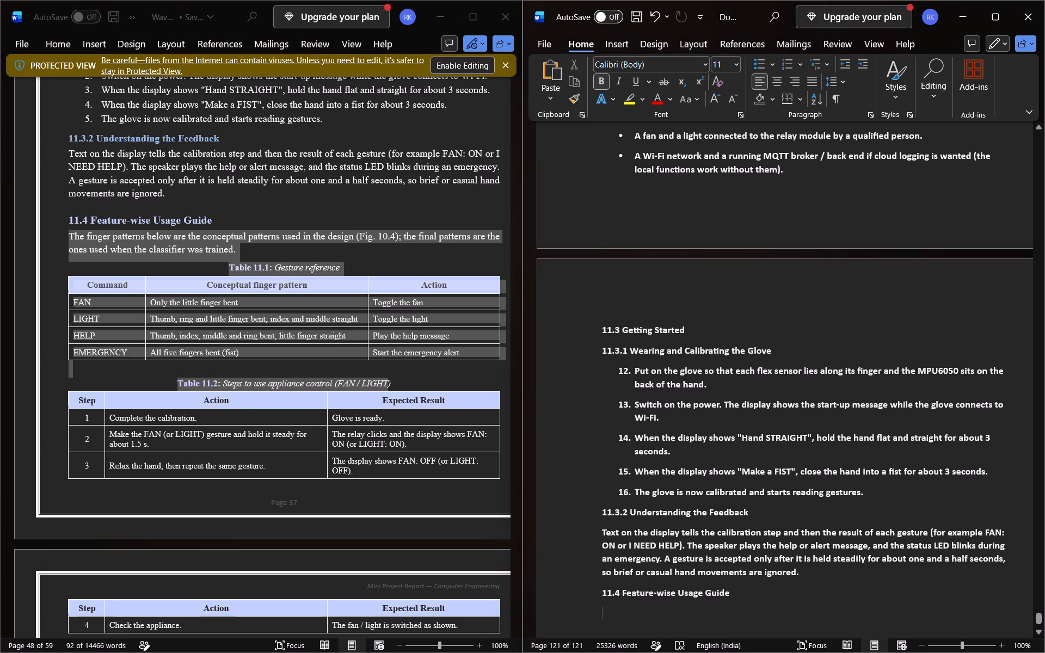
key("ctrl+v")
Copy the body of Table 11.2 through the 11.7 Support and Contact table and paste it after two added lines below the Table 11.2 caption.
scroll(246, 396, "down", 2)
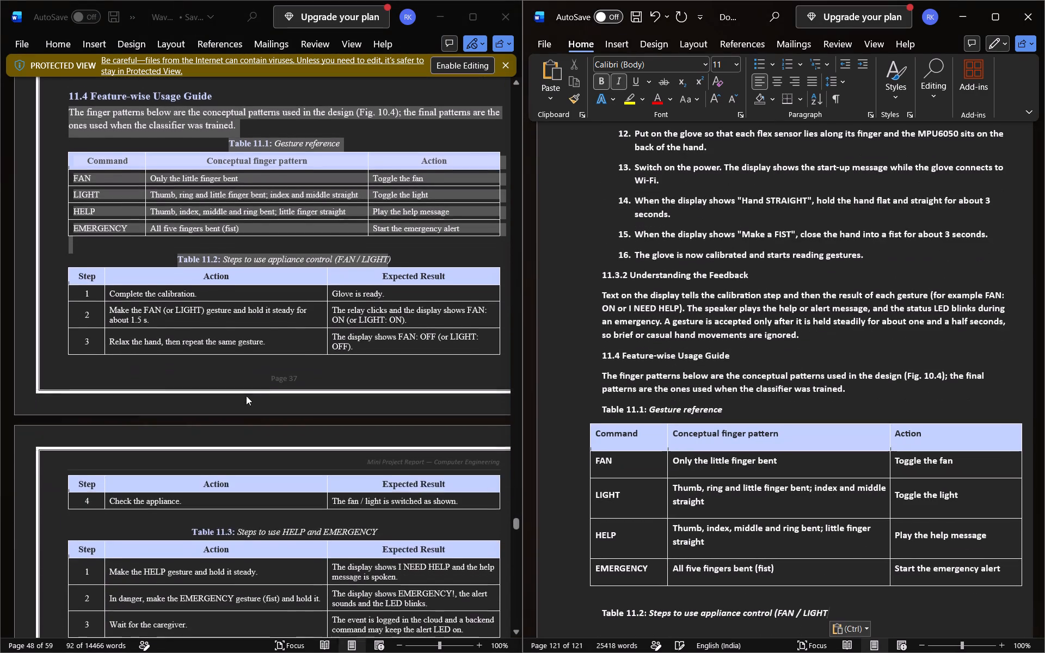
left_click_drag(73, 270, 377, 473)
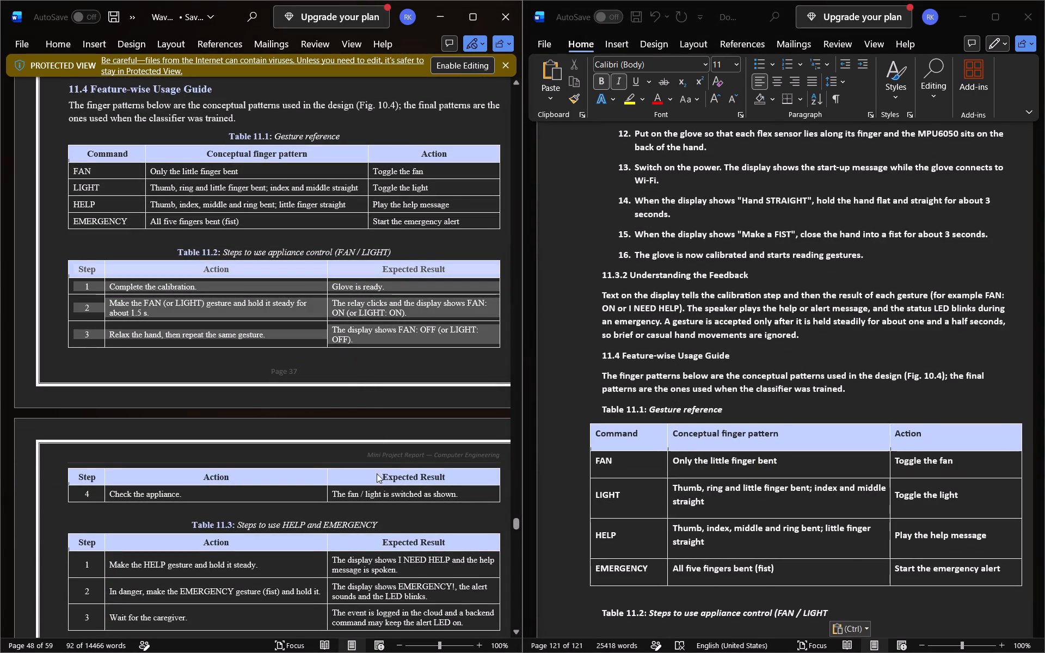
left_click_drag(377, 473, 422, 626)
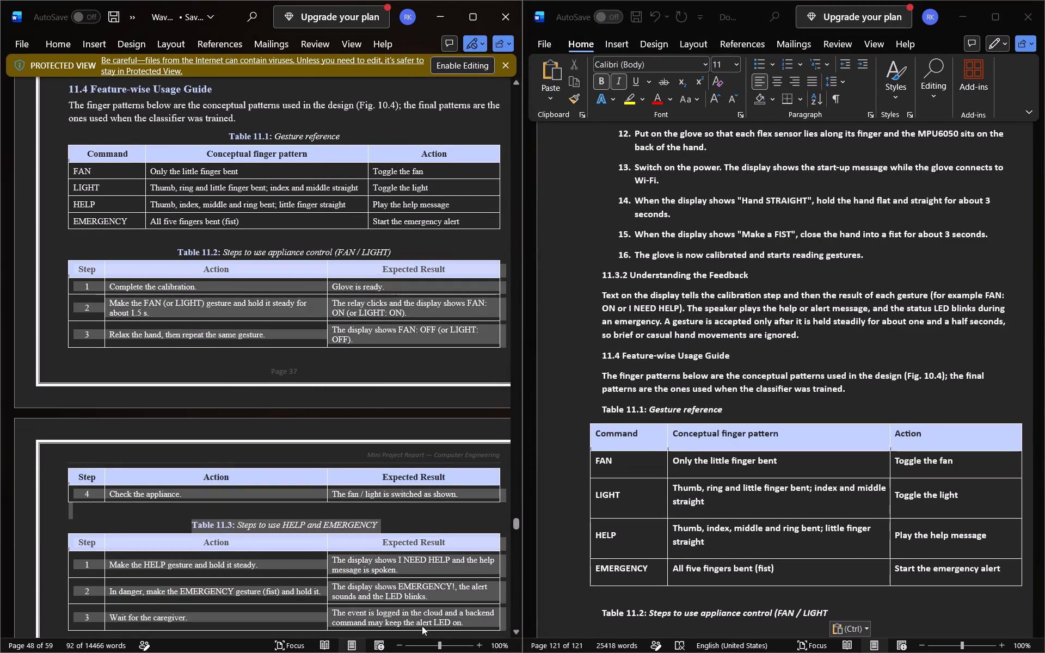
left_click_drag(422, 626, 678, 652)
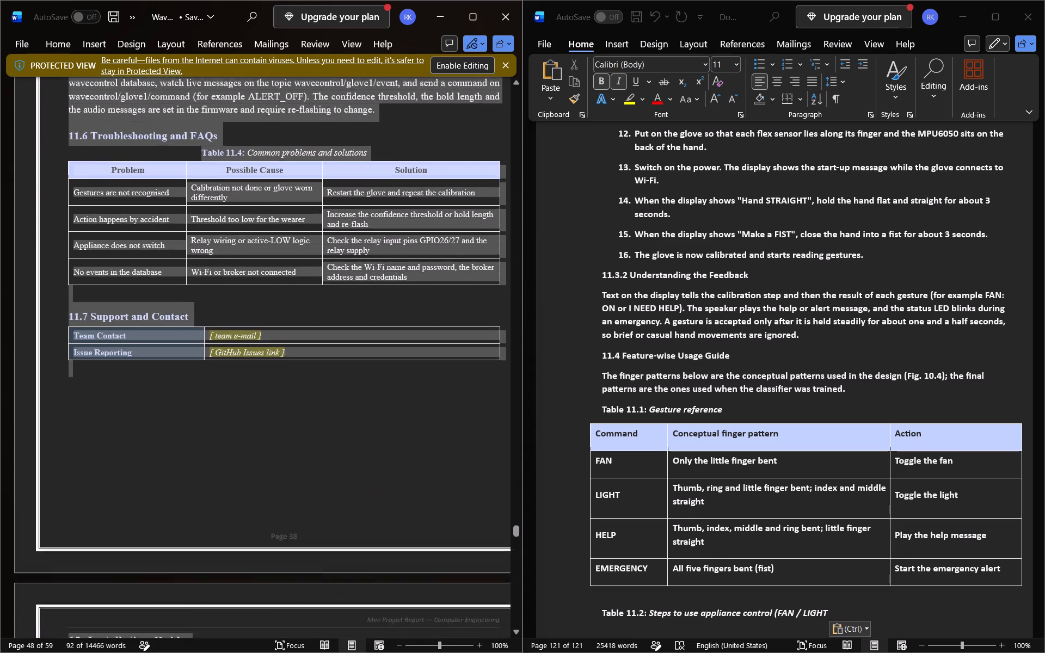
left_click_drag(678, 652, 334, 310)
key("ctrl+c")
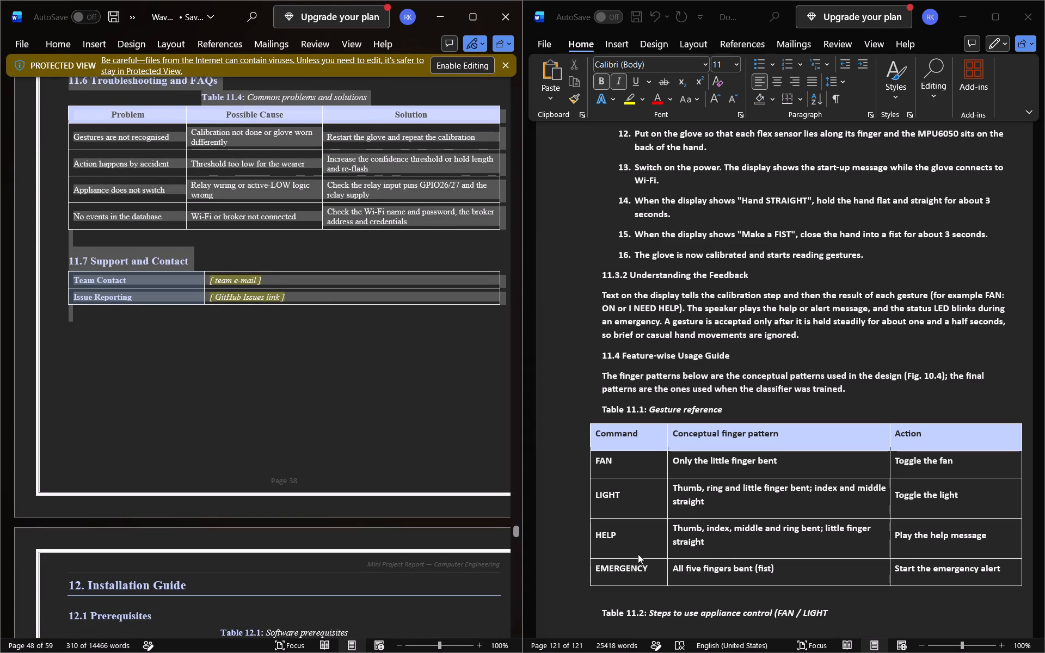
left_click(881, 603)
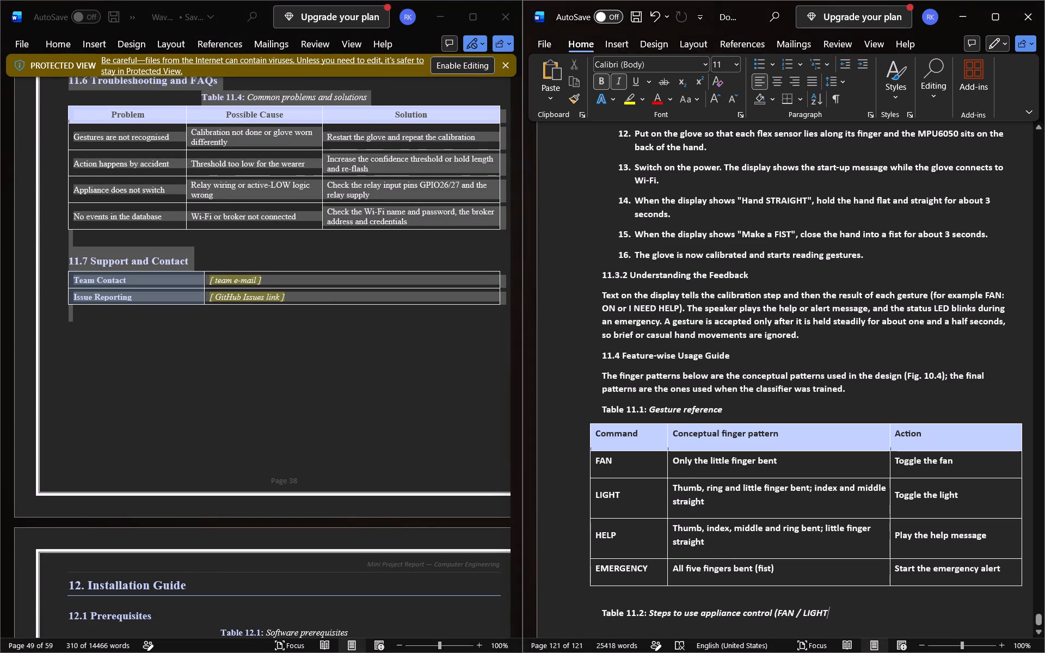
key("Return")
key("Return")
key("ctrl+v")
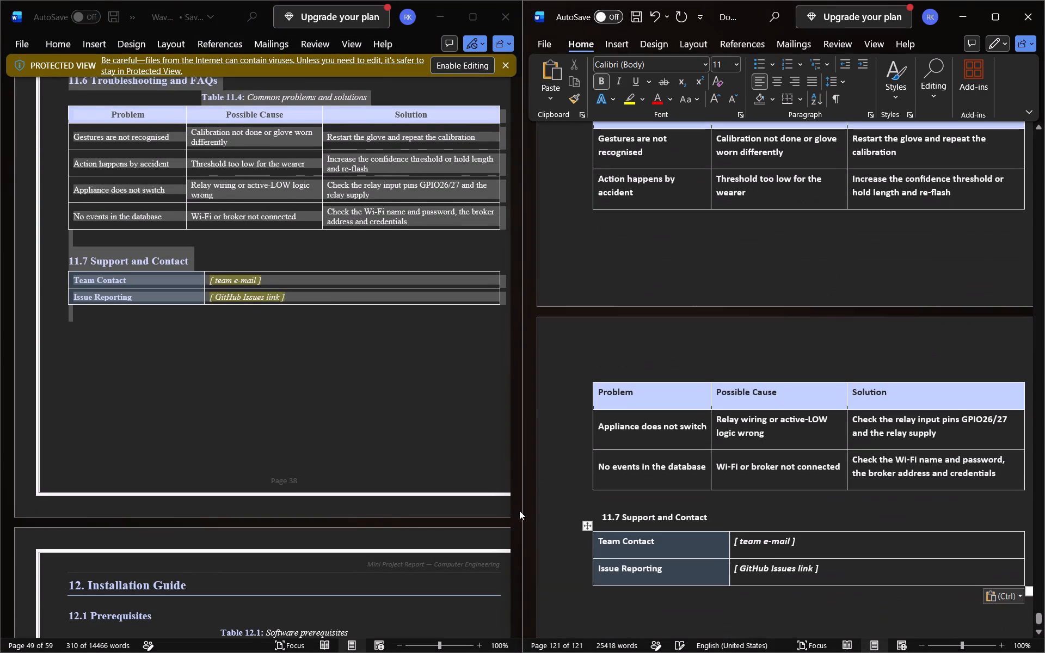
Copy the 12. Installation Guide heading through Table 12.1 Software prerequisites and paste it below the pasted support and contact table.
scroll(390, 443, "down", 4)
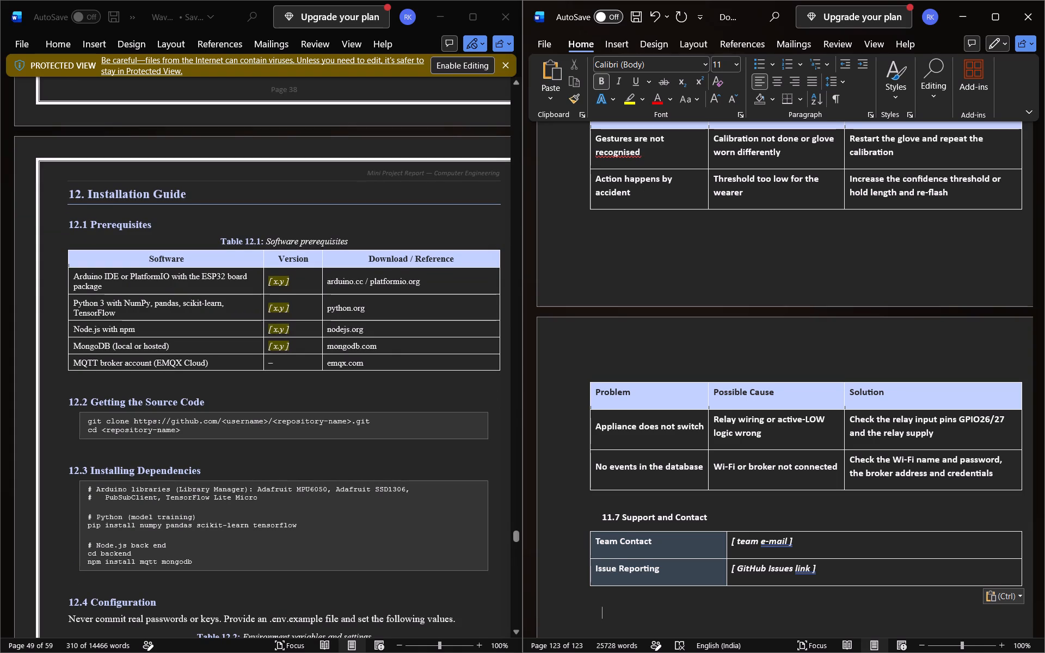
left_click_drag(67, 197, 336, 371)
key("ctrl+c")
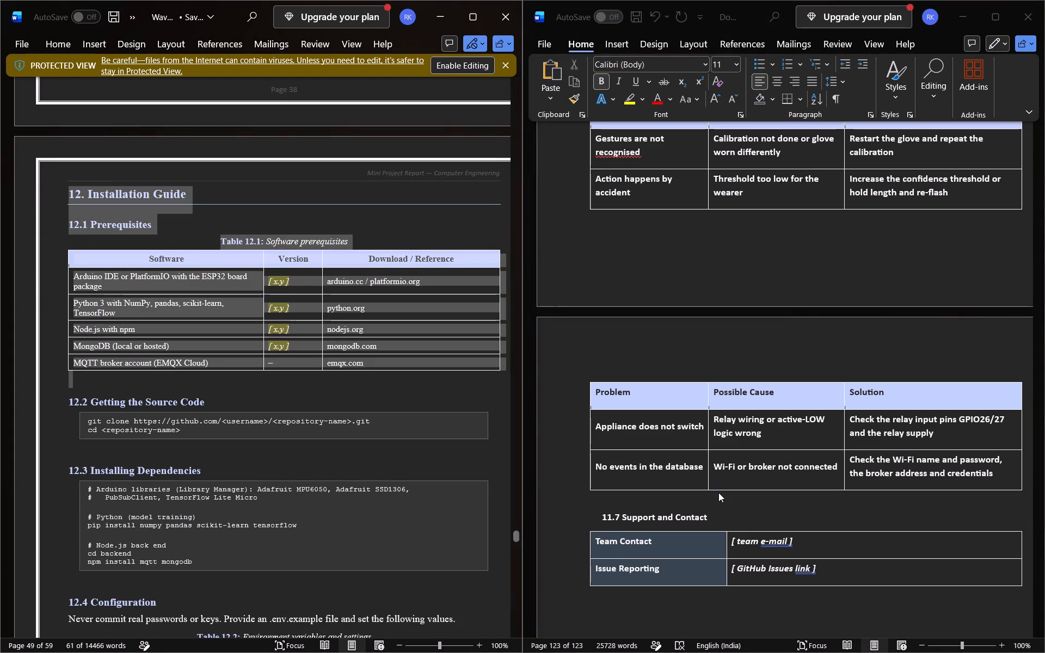
left_click(688, 621)
key("ctrl+v")
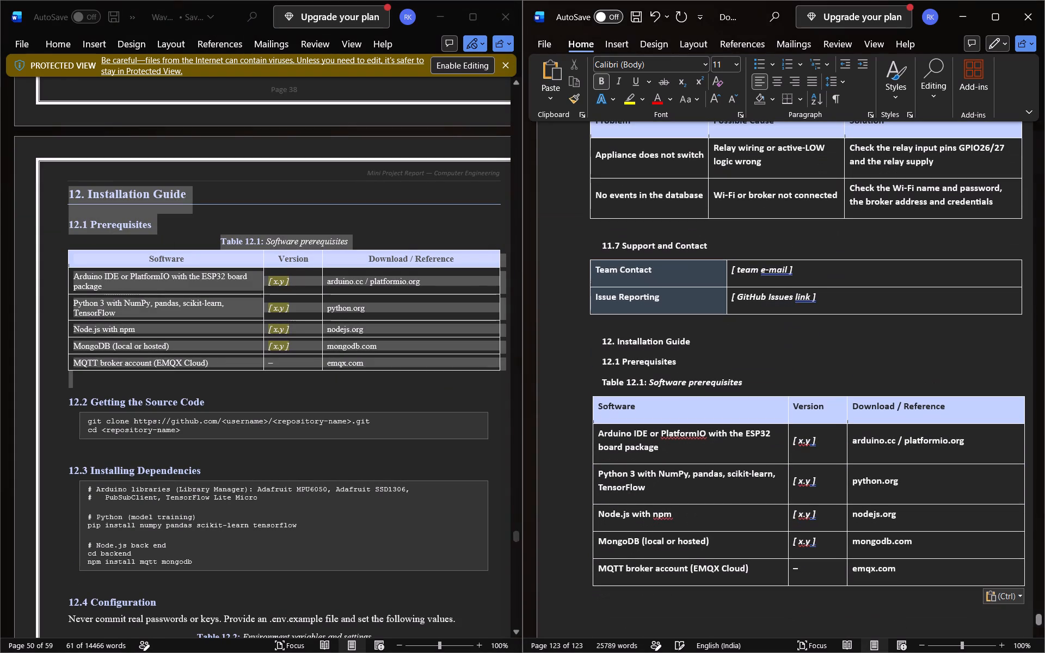
Copy the 12.2 Getting the Source Code heading through Table 12.3 Installation issues and fixes, and paste it below the pasted Table 12.1.
left_click_drag(67, 402, 80, 403)
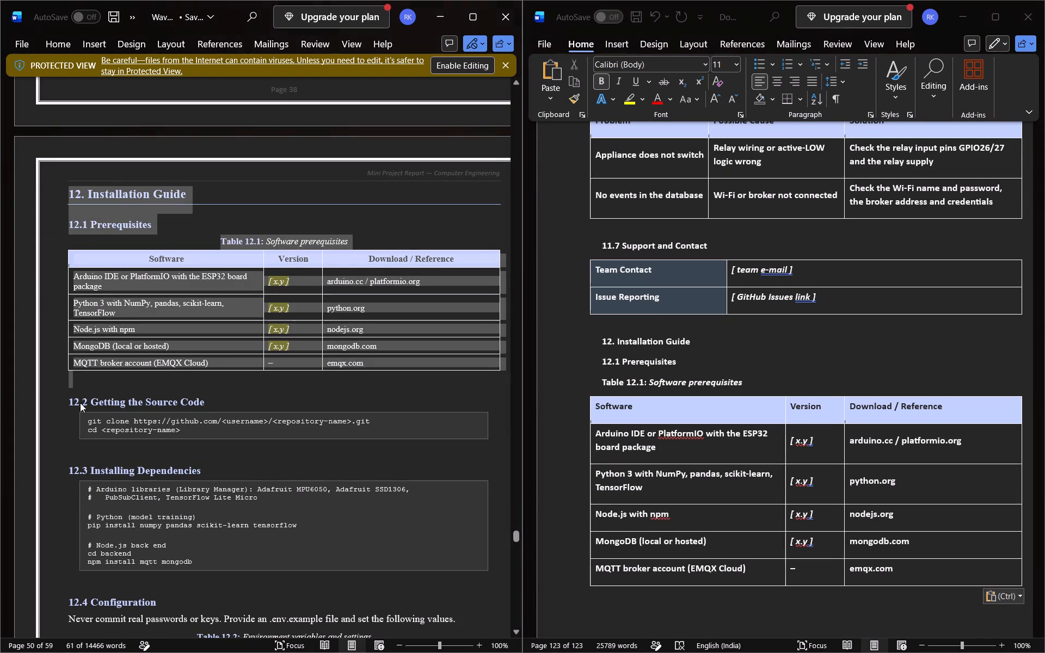
left_click_drag(80, 403, 256, 650)
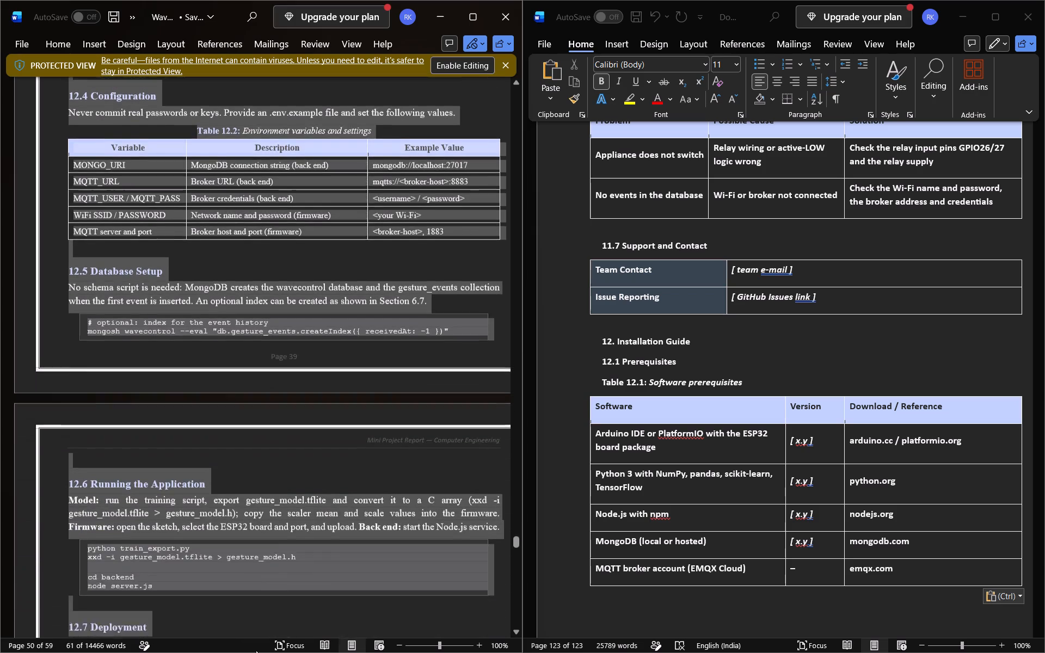
left_click_drag(256, 650, 137, 422)
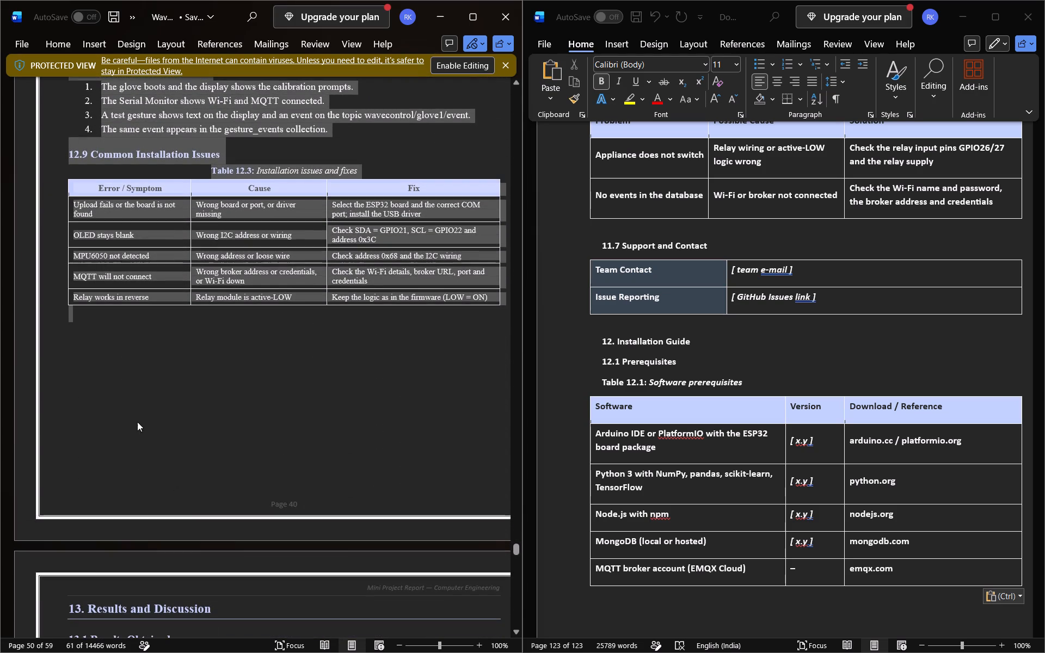
left_click_drag(137, 422, 122, 387)
key("ctrl+c")
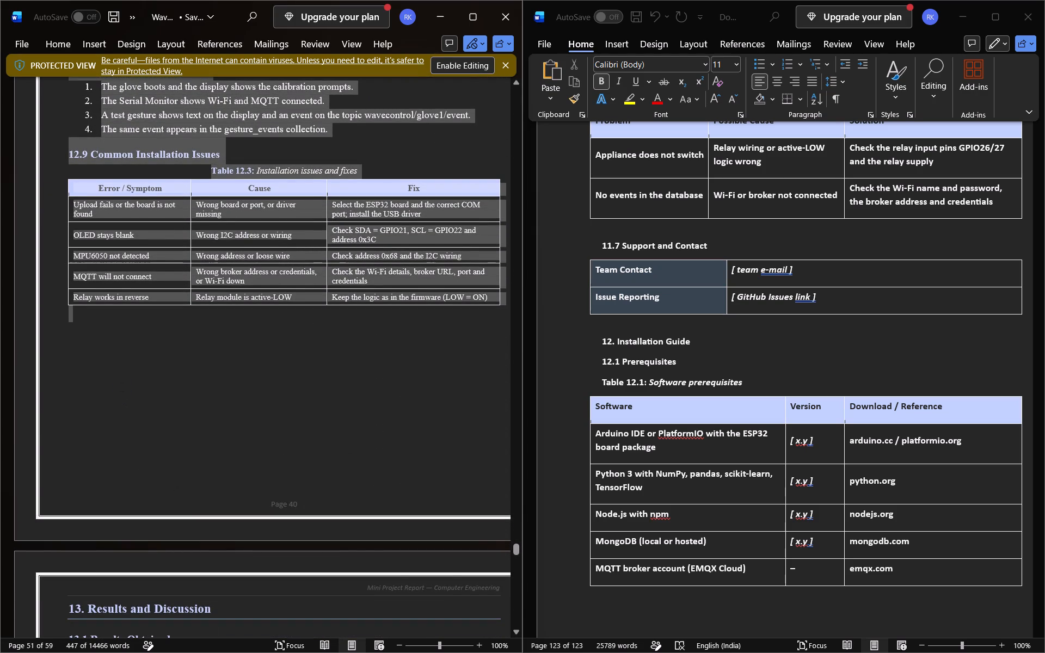
left_click(684, 613)
key("ctrl+v")
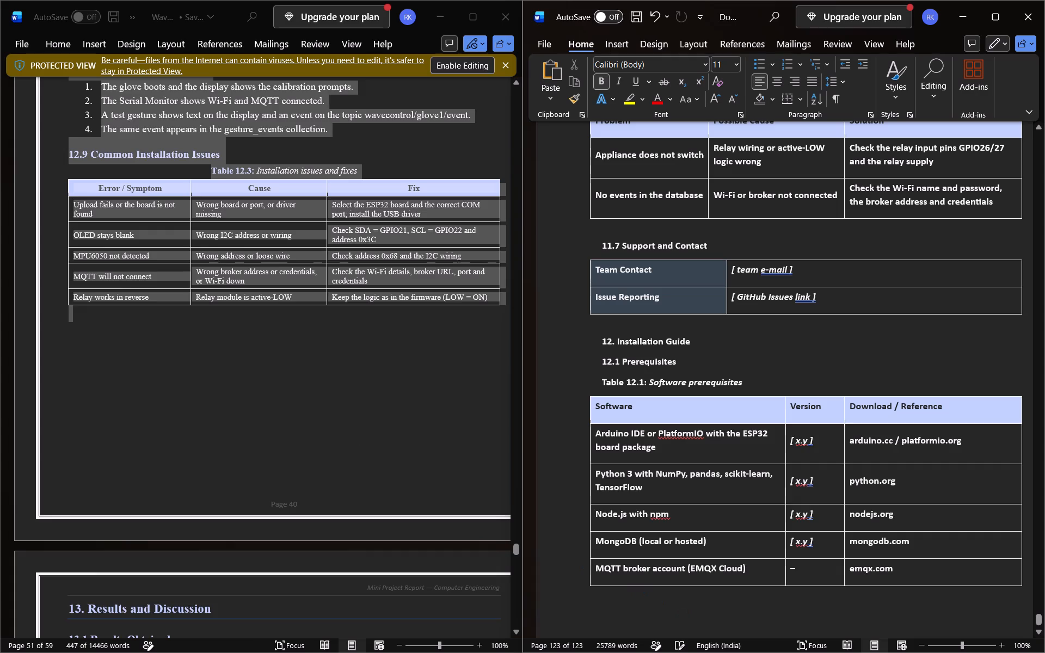
Copy the 13. Results and Discussion heading through Table 13.5 and paste it below the pasted installation issues table.
scroll(356, 433, "down", 4)
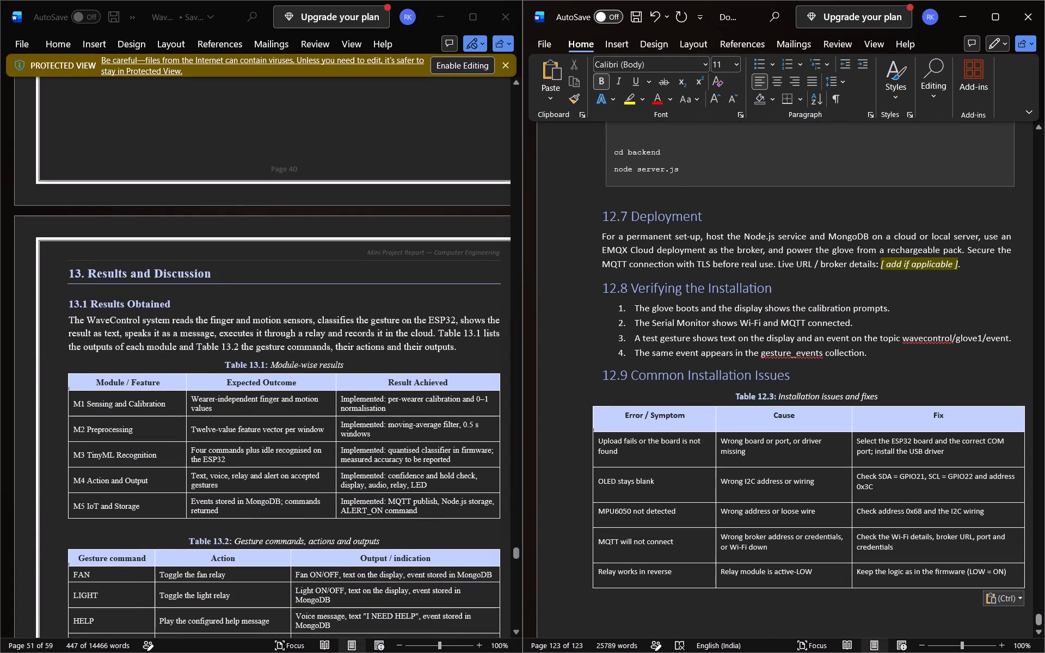
left_click_drag(69, 273, 415, 652)
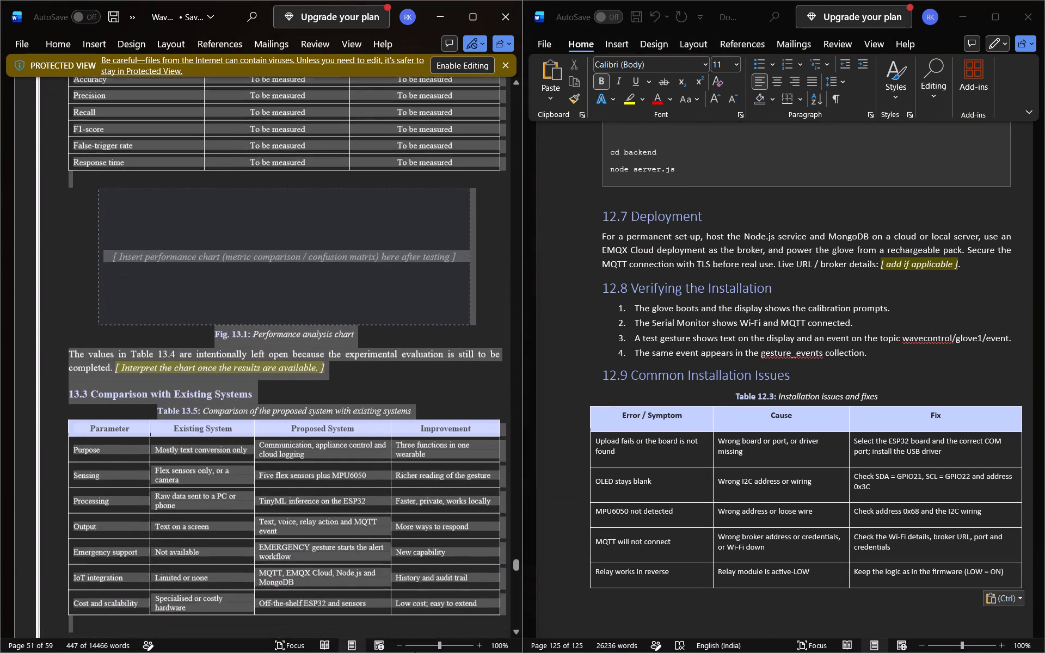
left_click_drag(415, 652, 359, 204)
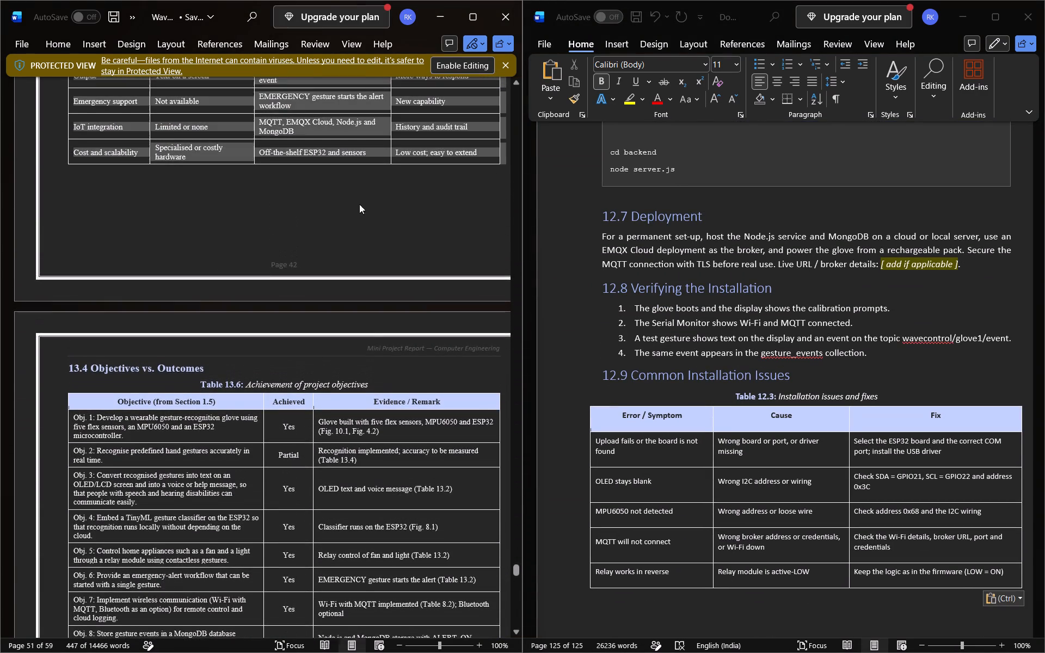
left_click_drag(359, 204, 359, 217)
key("ctrl+c")
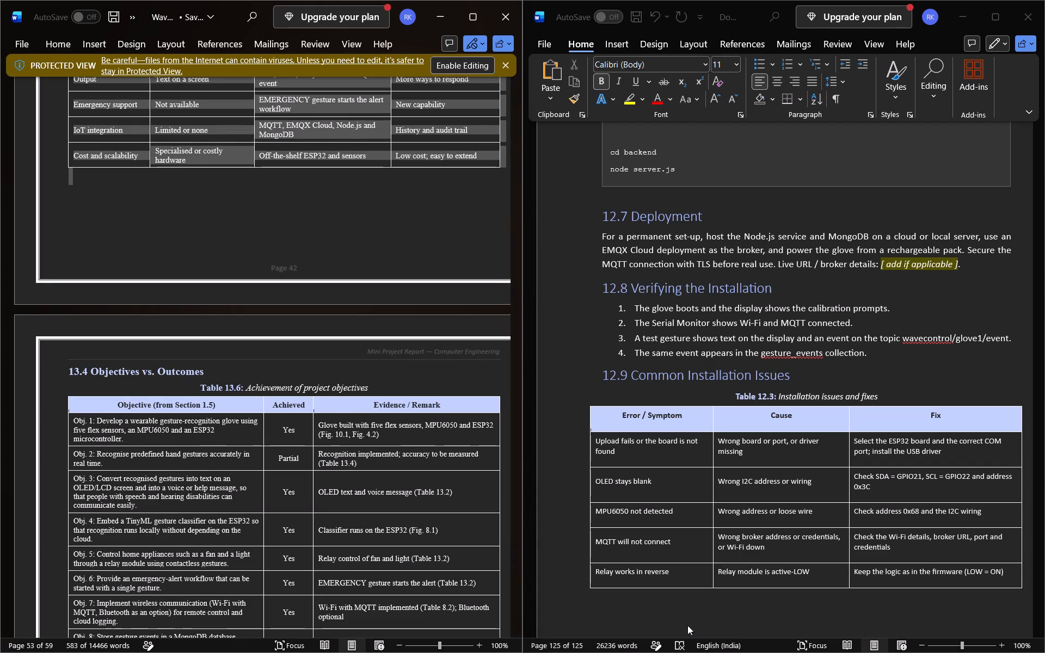
left_click(687, 625)
key("ctrl+v")
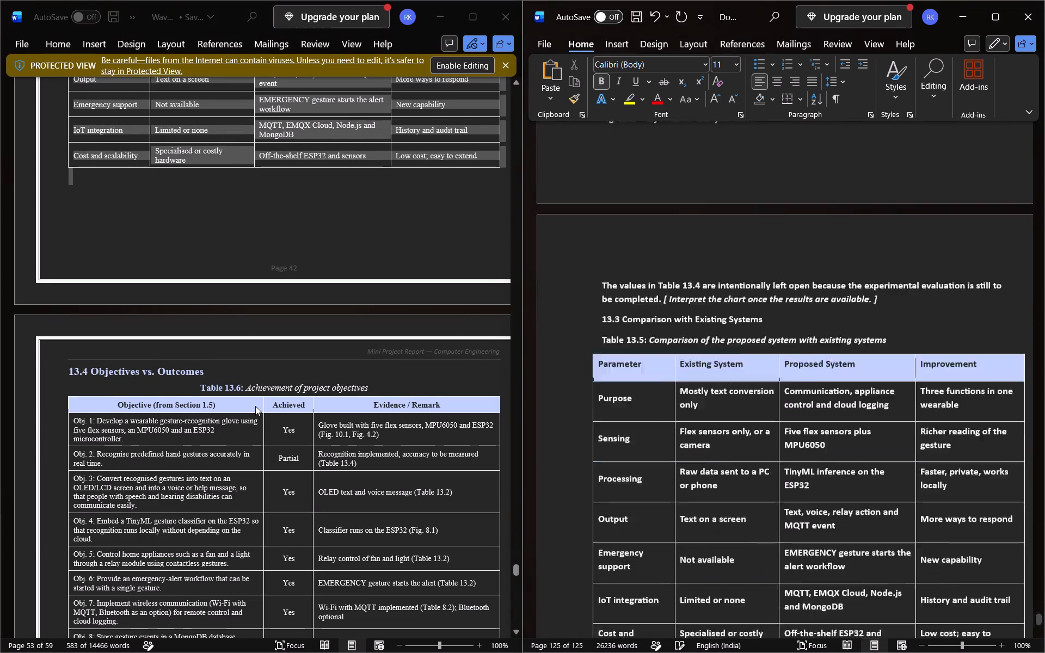
Copy the 13.4 Objectives vs. Outcomes heading through the end of 13.6 Discussion and Observations and paste it two added lines below the pasted Table 13.5.
scroll(255, 406, "down", 1)
left_click_drag(71, 276, 388, 652)
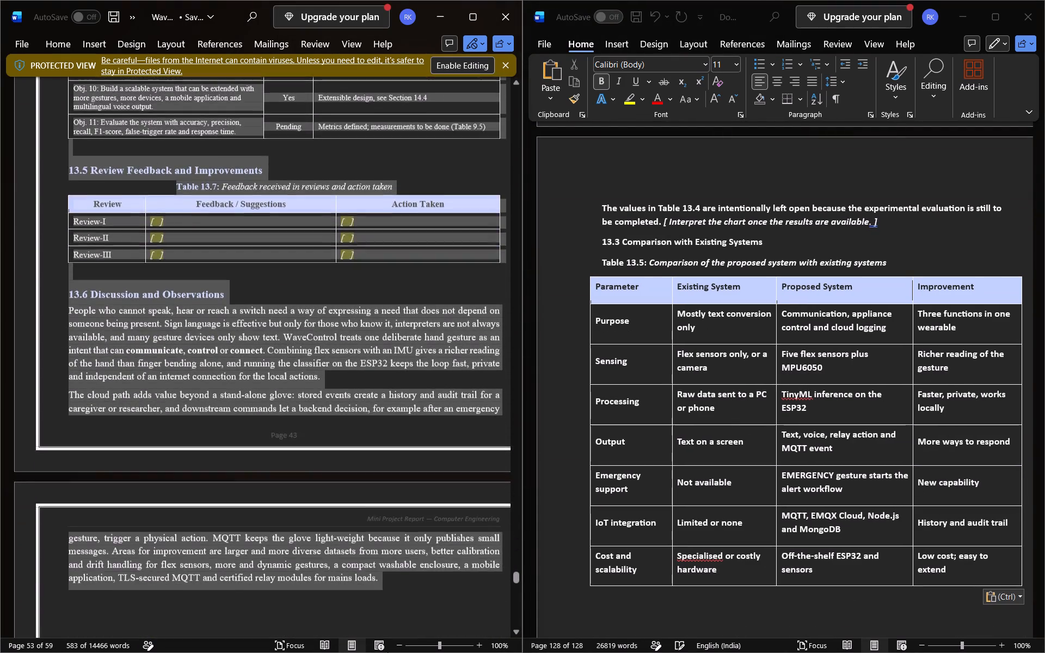
left_click_drag(388, 652, 427, 364)
key("ctrl+c")
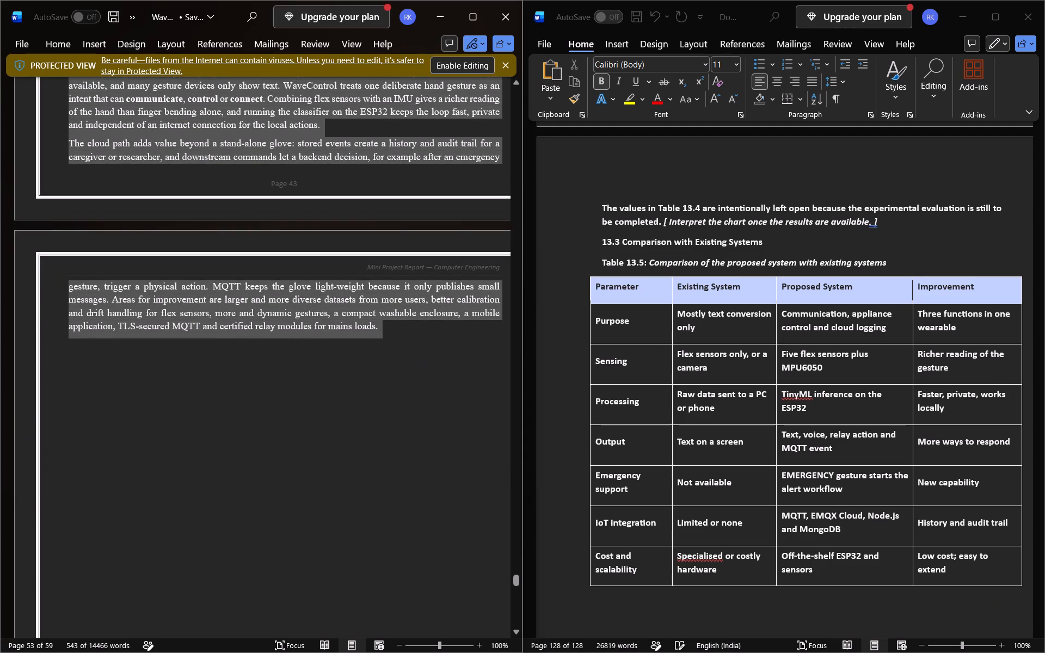
left_click(739, 594)
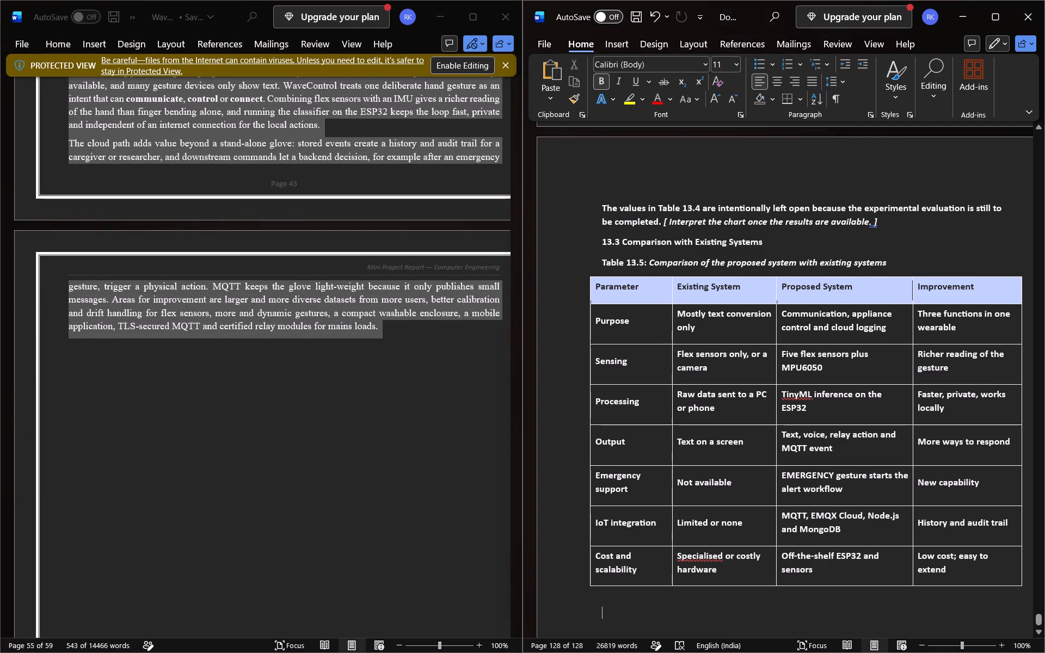
key("Return")
key("Return")
key("ctrl+v")
Copy the whole 14. Conclusion & Future Scope chapter, through the Security hardening bullet, and paste it below the pasted section 13.6.
scroll(254, 454, "down", 1)
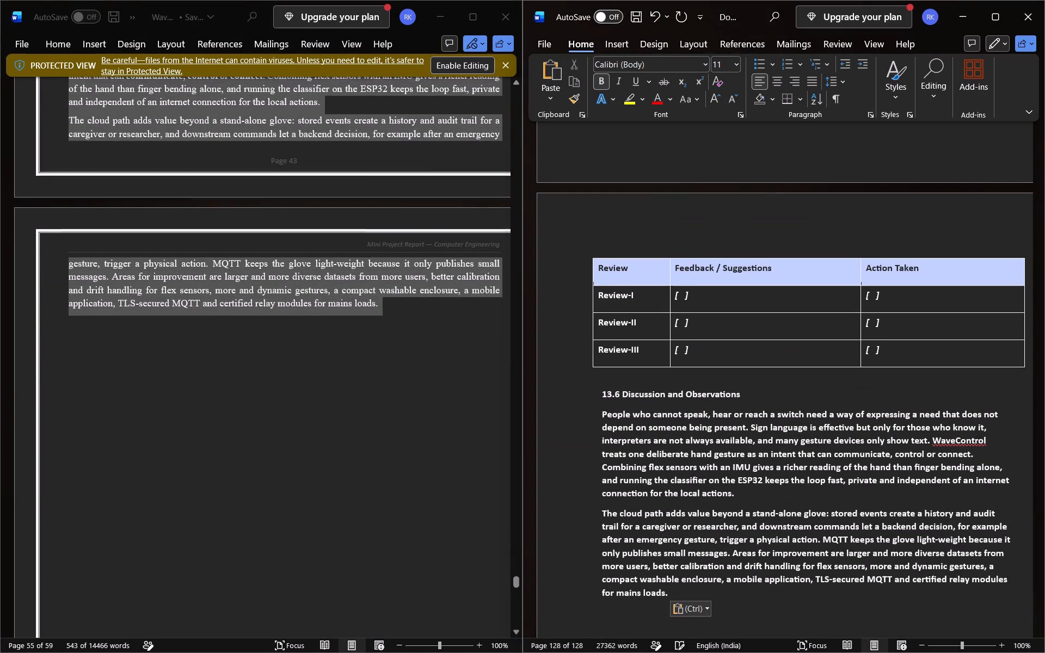
scroll(254, 454, "down", 7)
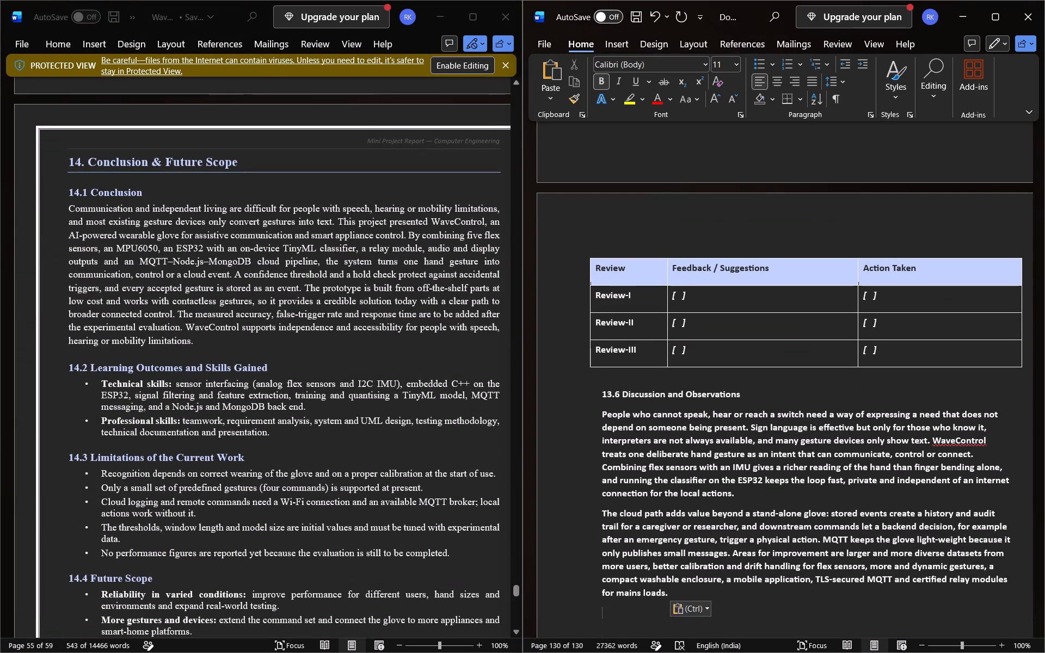
left_click_drag(69, 161, 365, 652)
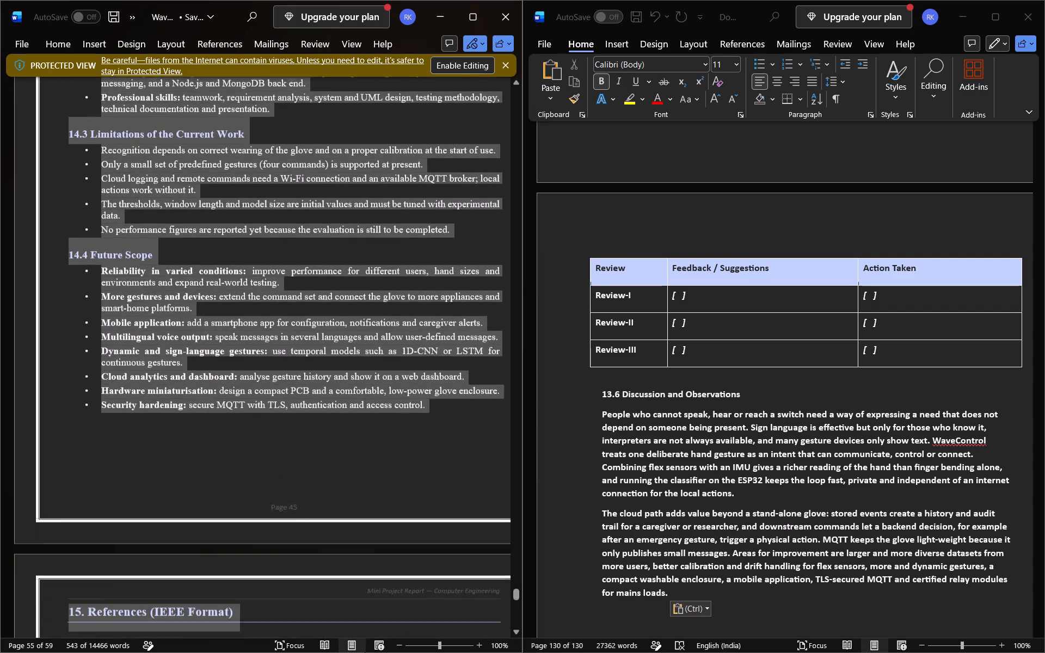
left_click_drag(365, 652, 434, 389)
key("ctrl+c")
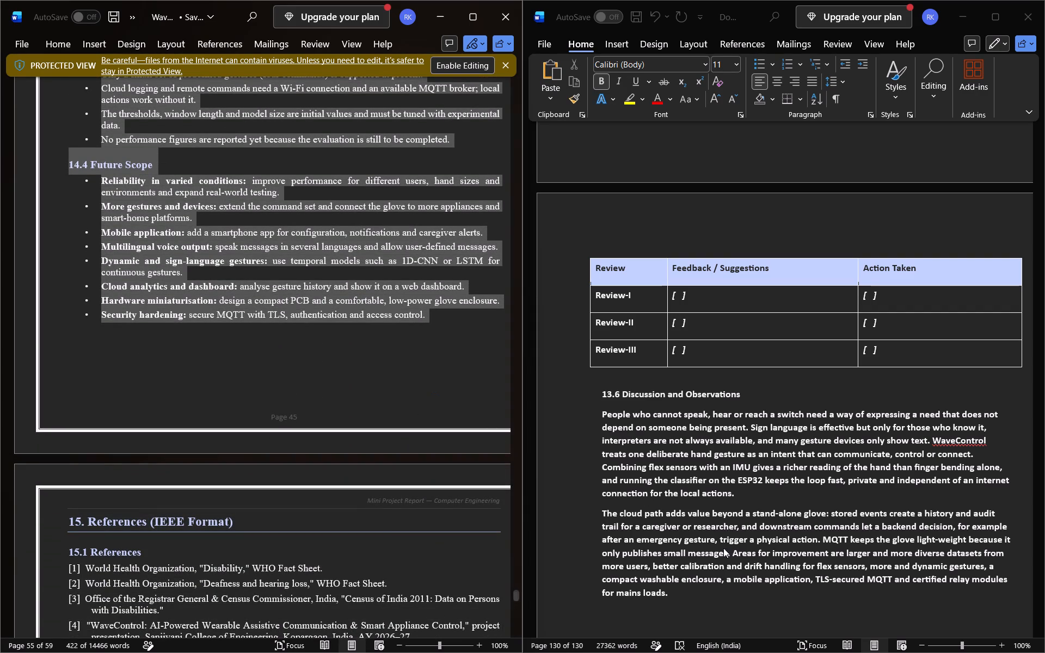
left_click(716, 600)
key("ctrl+v")
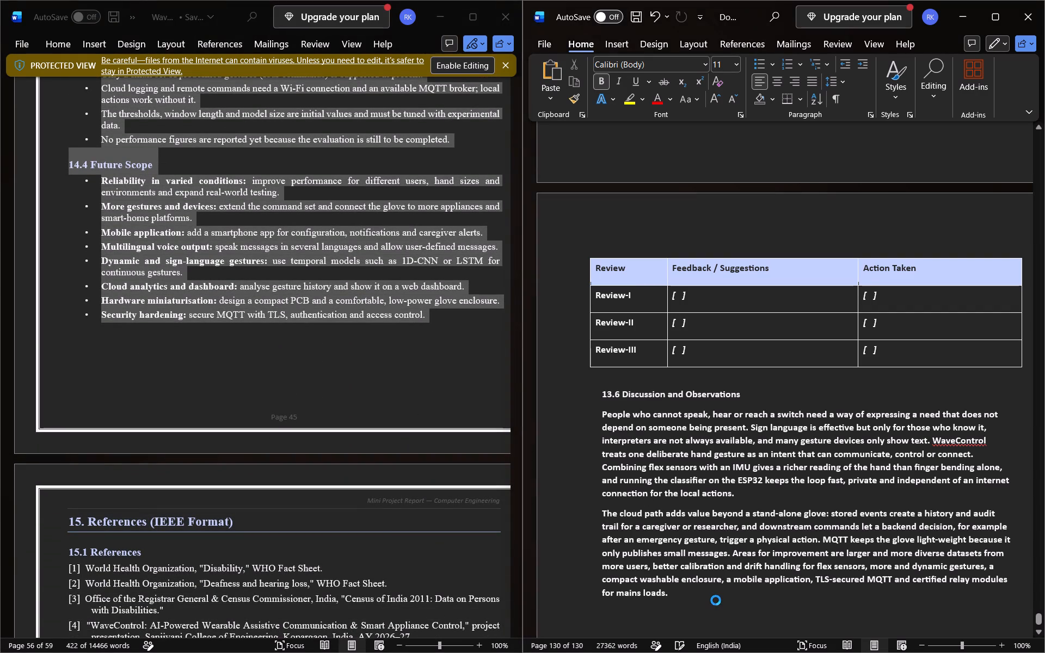
Copy the 15. References (IEEE Format) chapter through reference [14] and paste it after two added lines below the pasted Future Scope list.
scroll(433, 357, "down", 2)
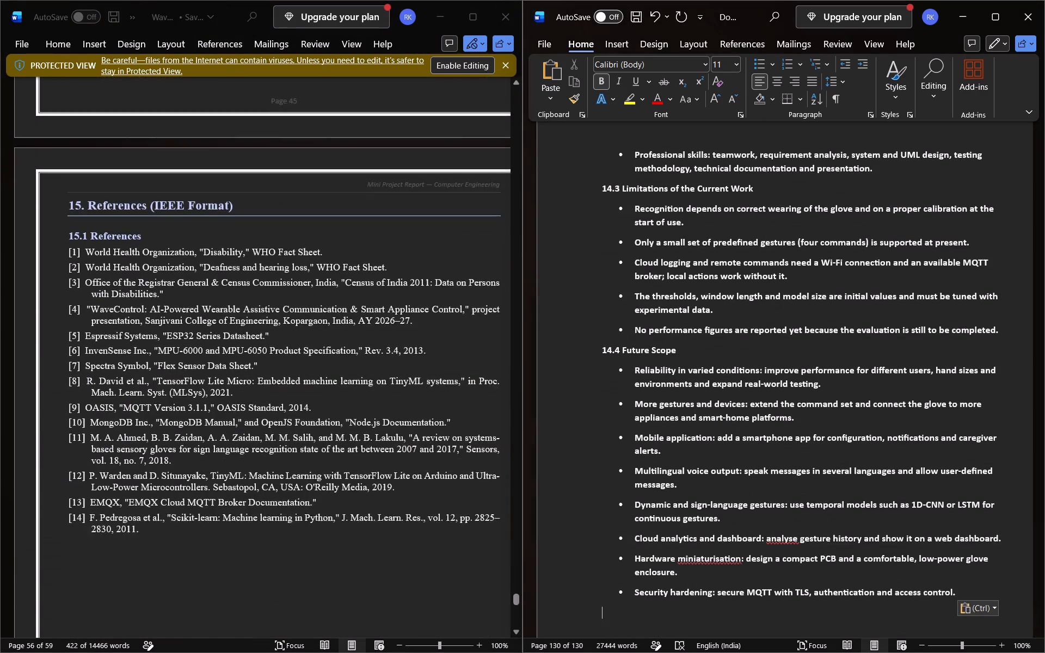
scroll(433, 357, "down", 1)
left_click_drag(71, 135, 282, 478)
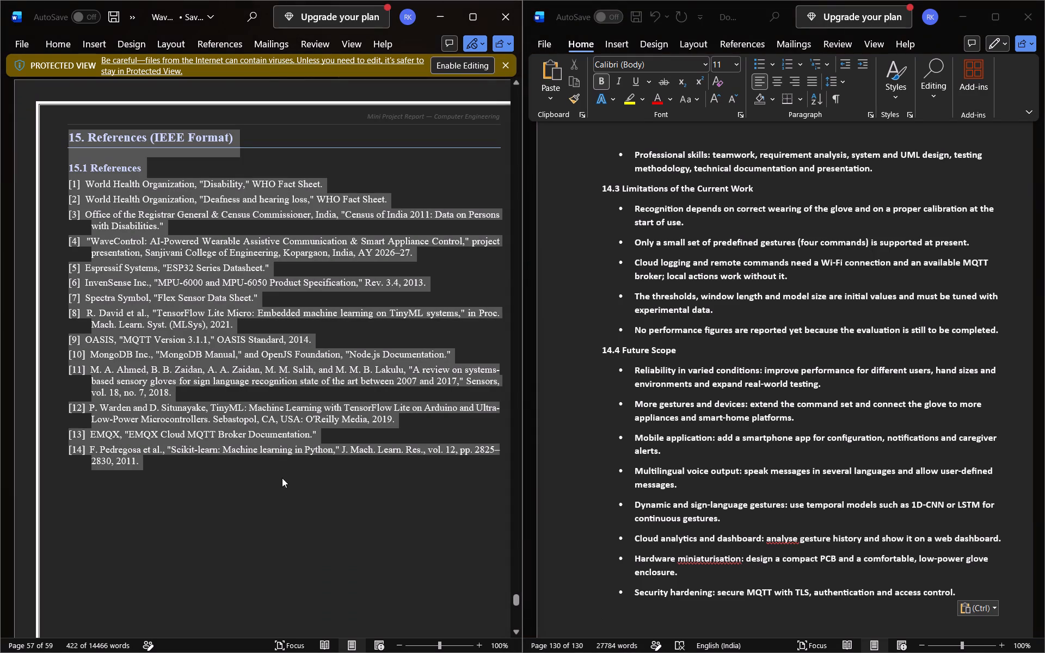
left_click_drag(282, 478, 288, 489)
key("ctrl+c")
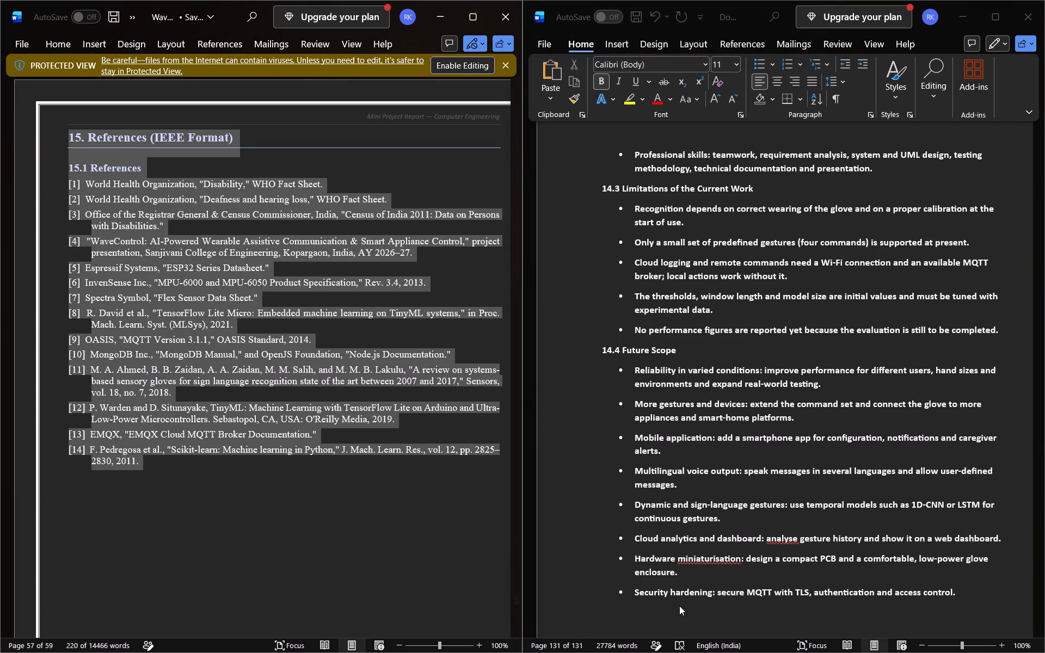
left_click(680, 606)
key("Return")
key("Return")
key("ctrl+v")
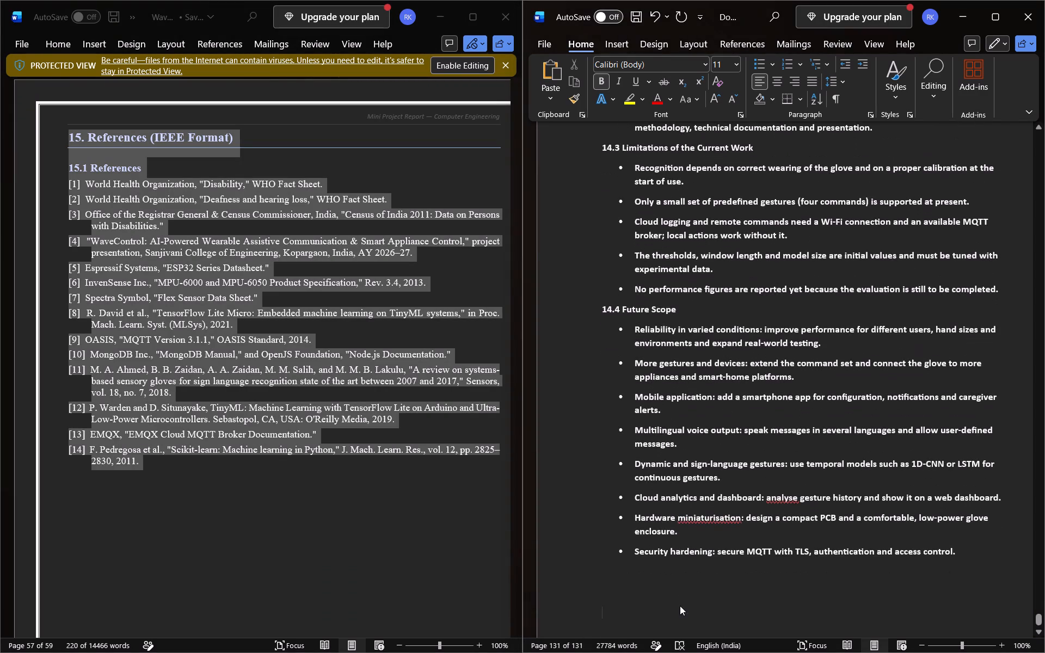
Copy the 16. GitHub Repository Link chapter through the 16.3 Repository Checklist and paste it after two added lines below the pasted references.
scroll(210, 360, "down", 8)
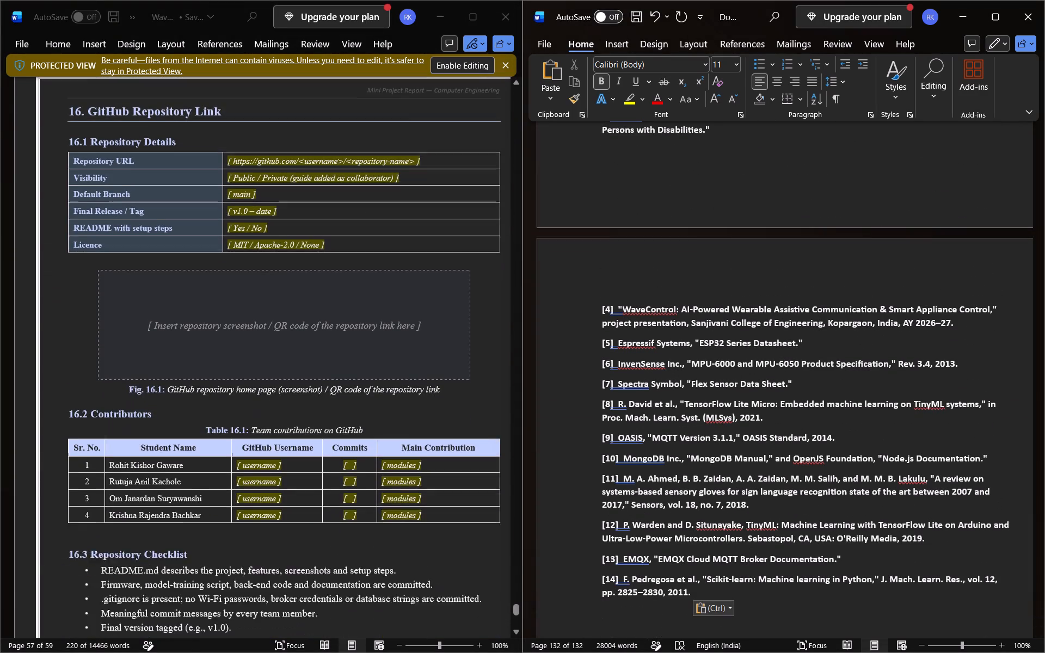
scroll(210, 360, "down", 1)
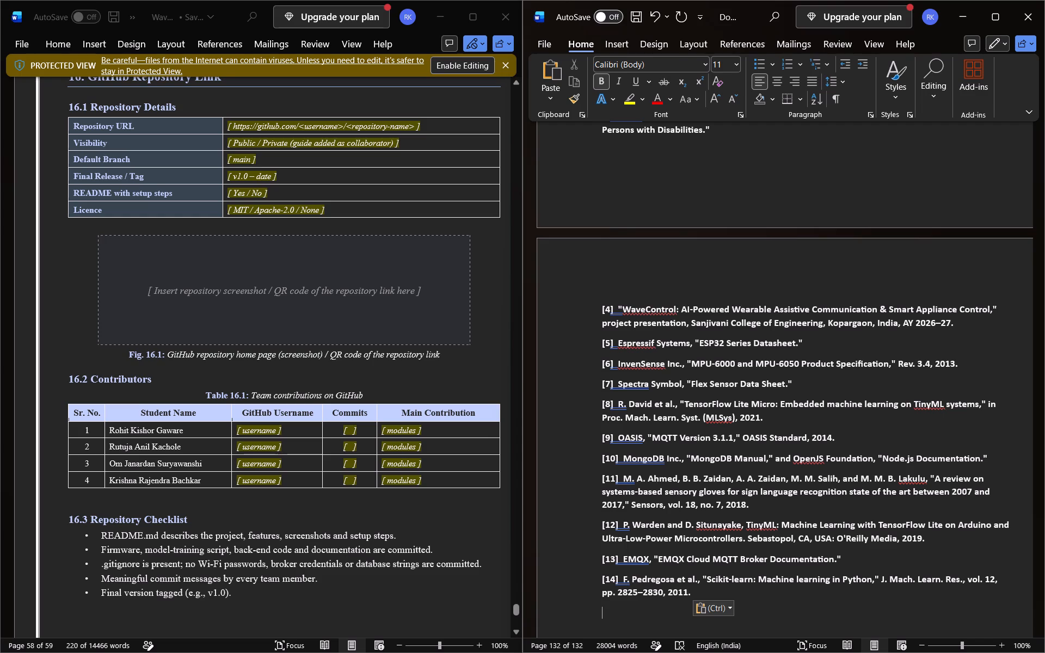
left_click_drag(67, 80, 401, 566)
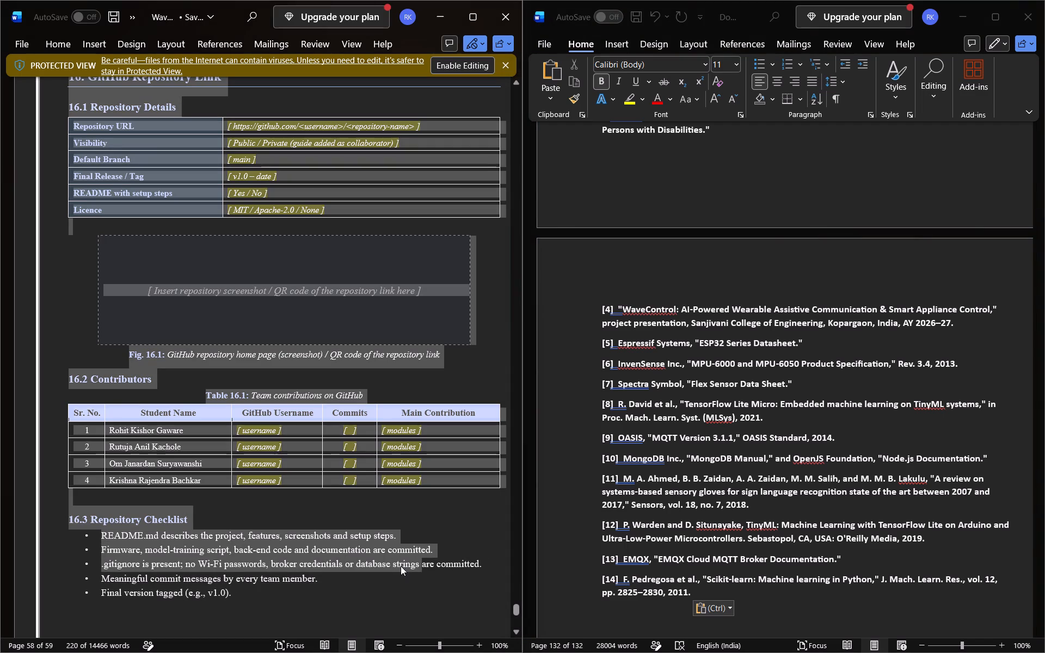
left_click_drag(401, 566, 420, 589)
key("ctrl+c")
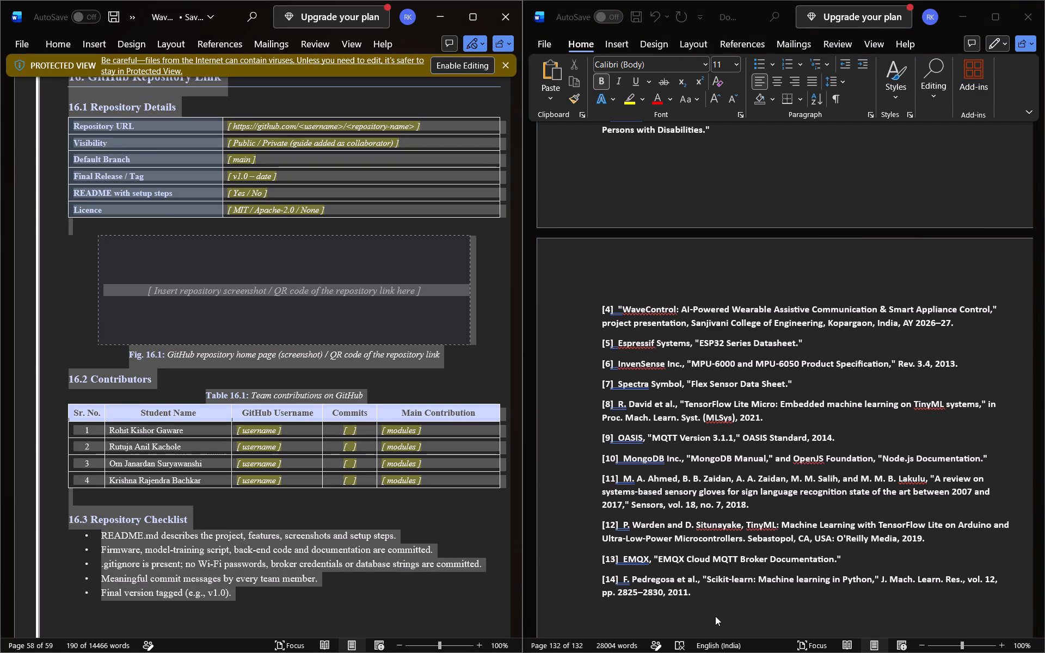
left_click(715, 615)
key("Return")
key("Return")
key("ctrl+v")
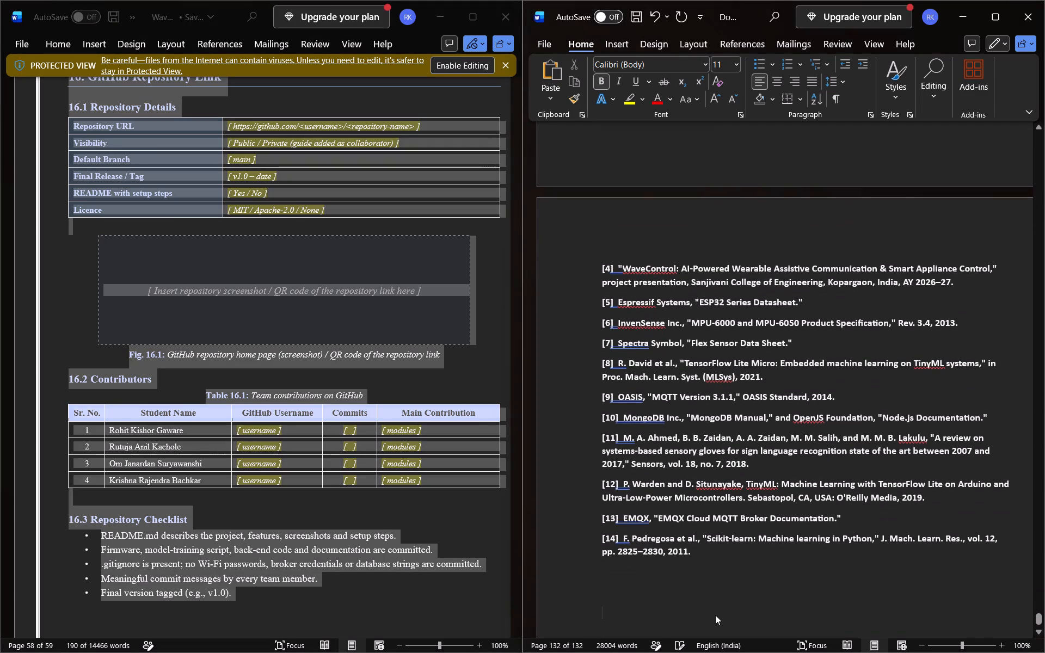
Copy the 17. Hackathon Participation Certificate chapter through the Fig. 17.1 caption and paste it after two added lines below the pasted Repository Checklist.
scroll(326, 386, "down", 7)
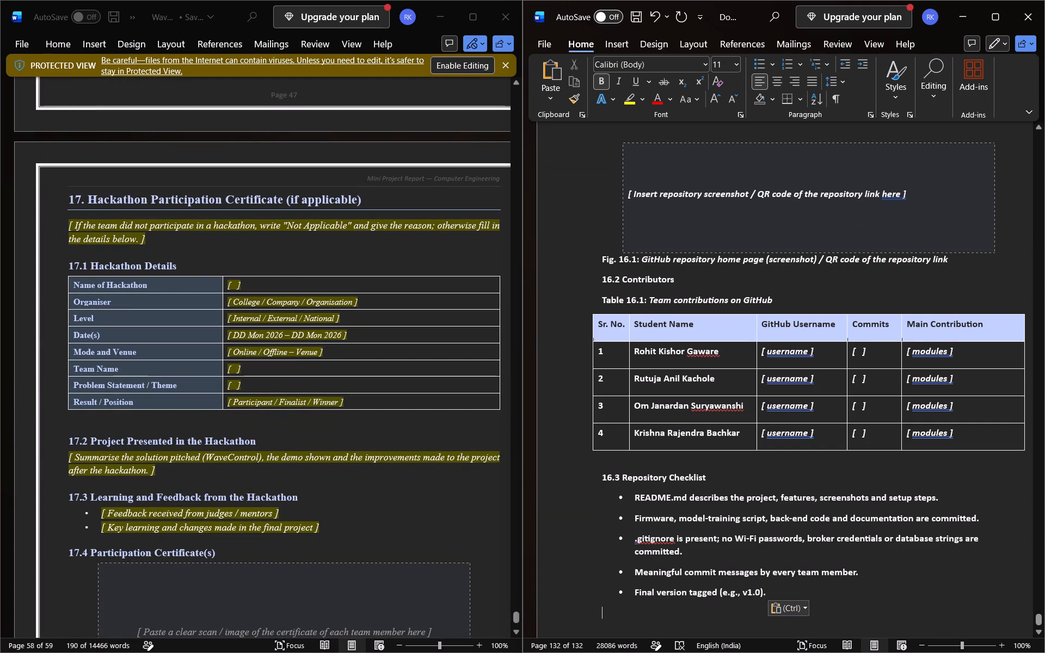
left_click_drag(71, 202, 337, 640)
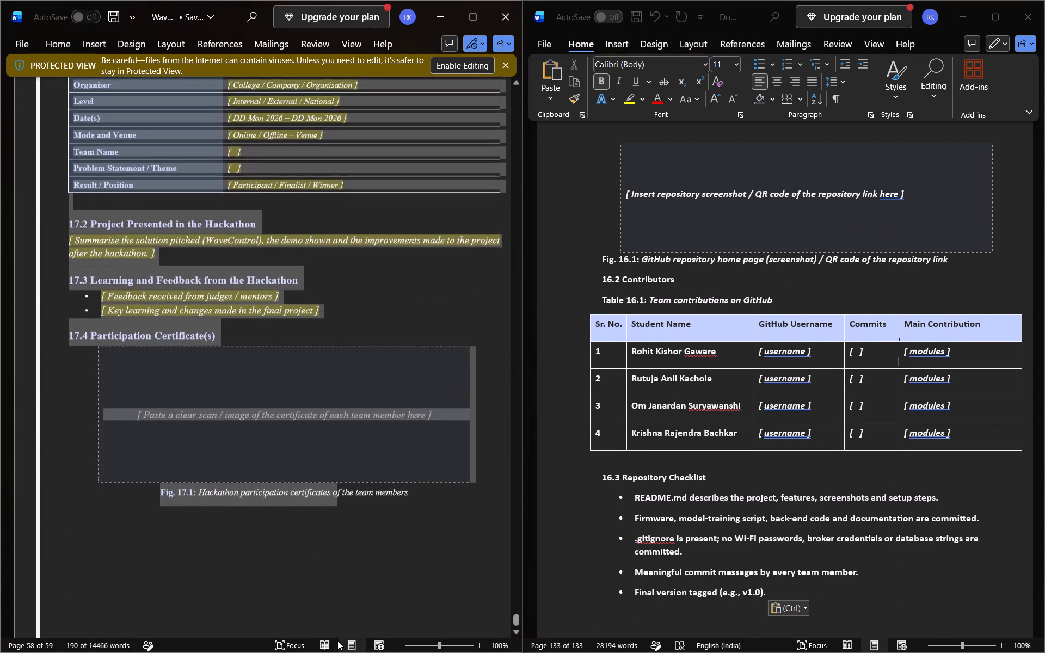
left_click_drag(337, 640, 462, 609)
key("ctrl+c")
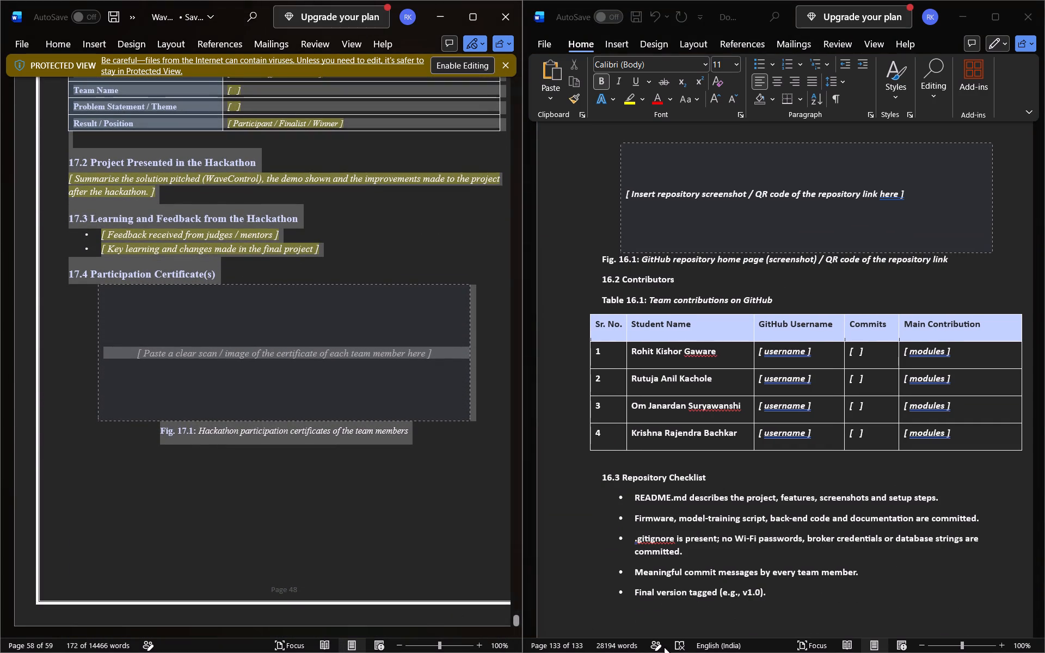
left_click(795, 627)
key("Return")
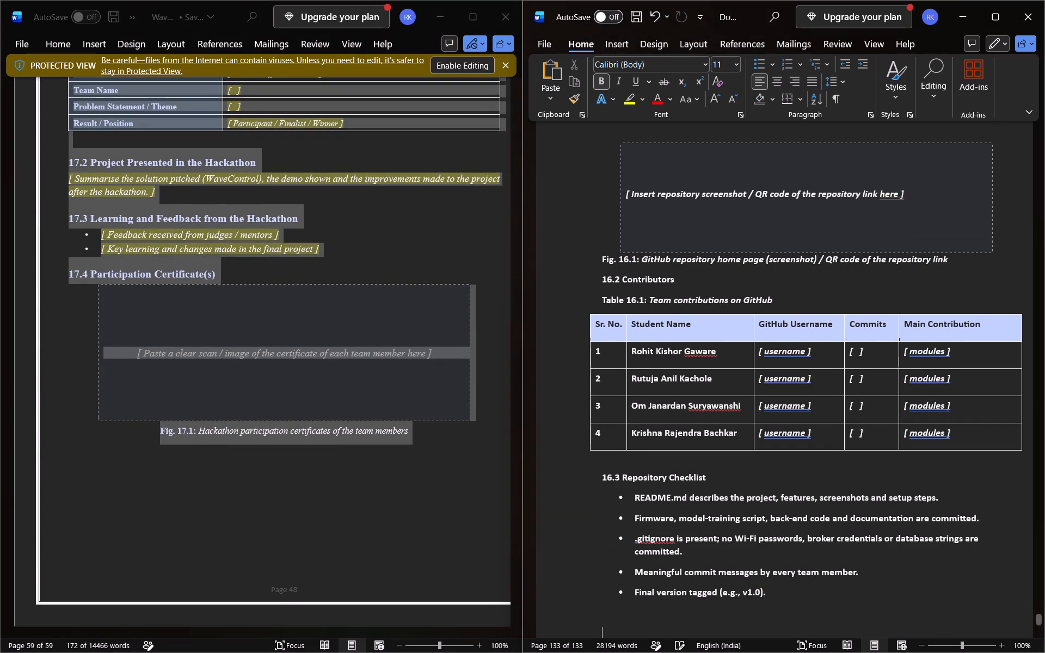
key("Return")
key("ctrl+v")
Check the end of the source report for any content remaining after the Fig. 17.1 caption.
scroll(304, 338, "down", 1)
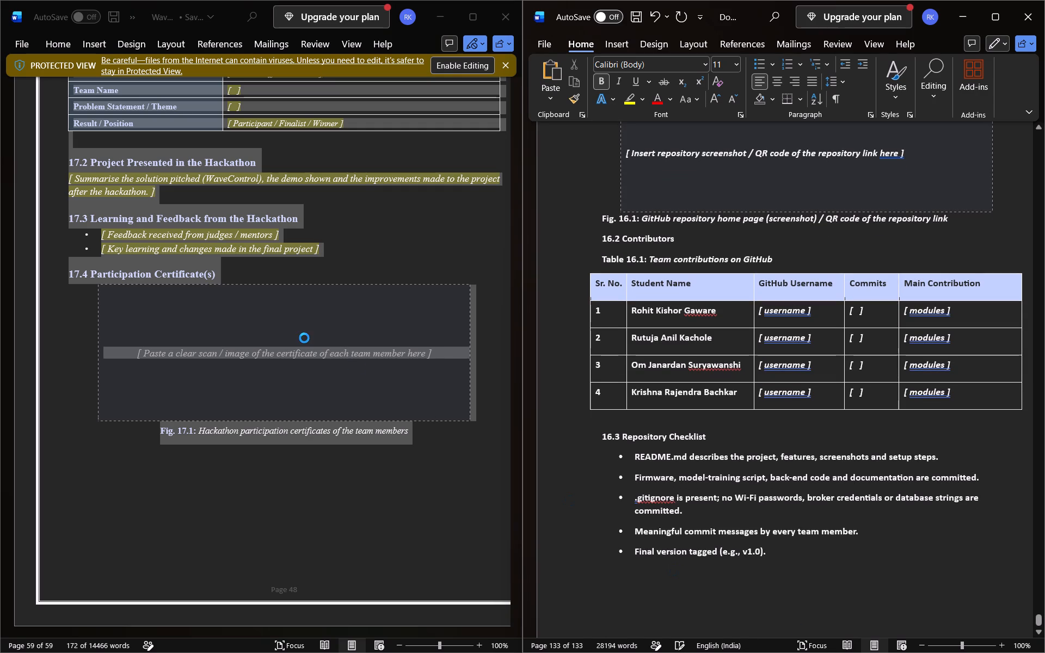
scroll(304, 338, "down", 5)
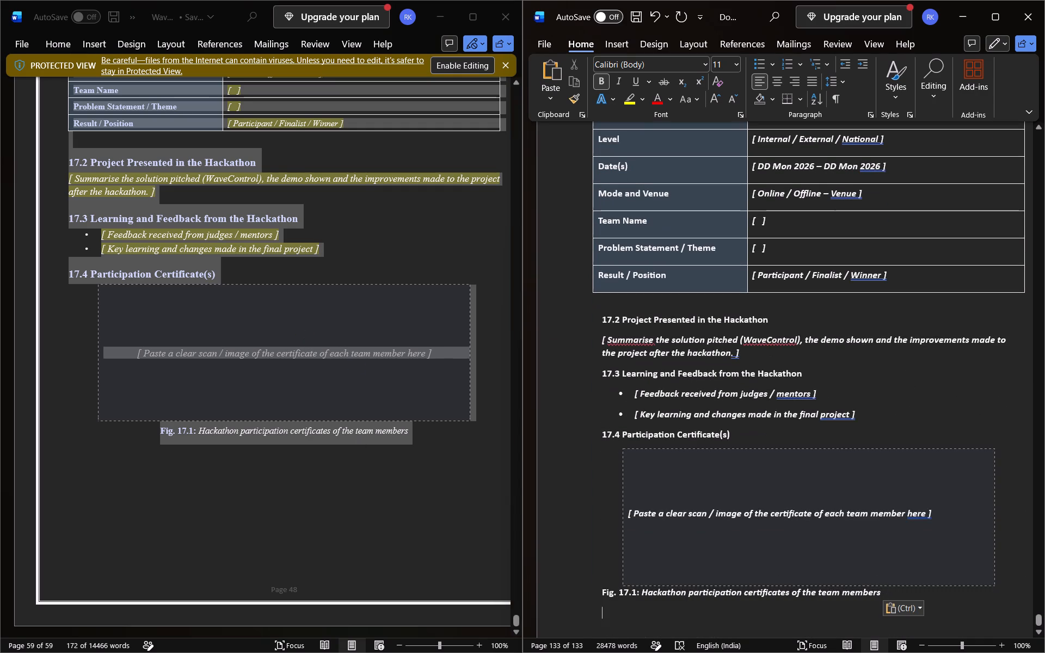
left_click(378, 471)
scroll(378, 471, "down", 4)
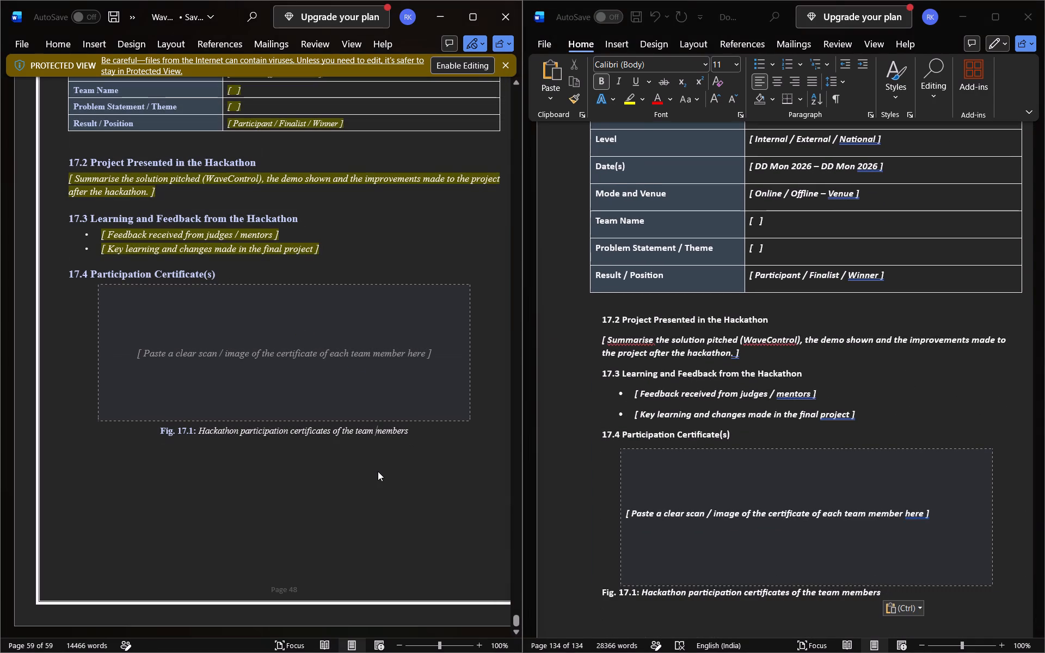
scroll(457, 512, "down", 9)
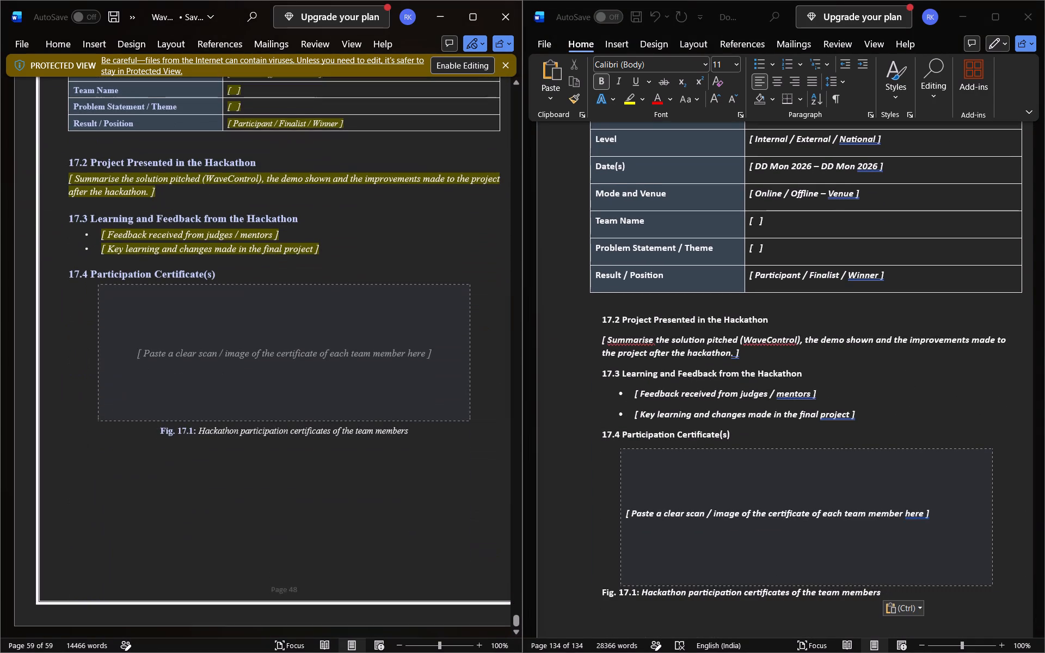
scroll(457, 512, "down", 11)
scroll(457, 512, "down", 18)
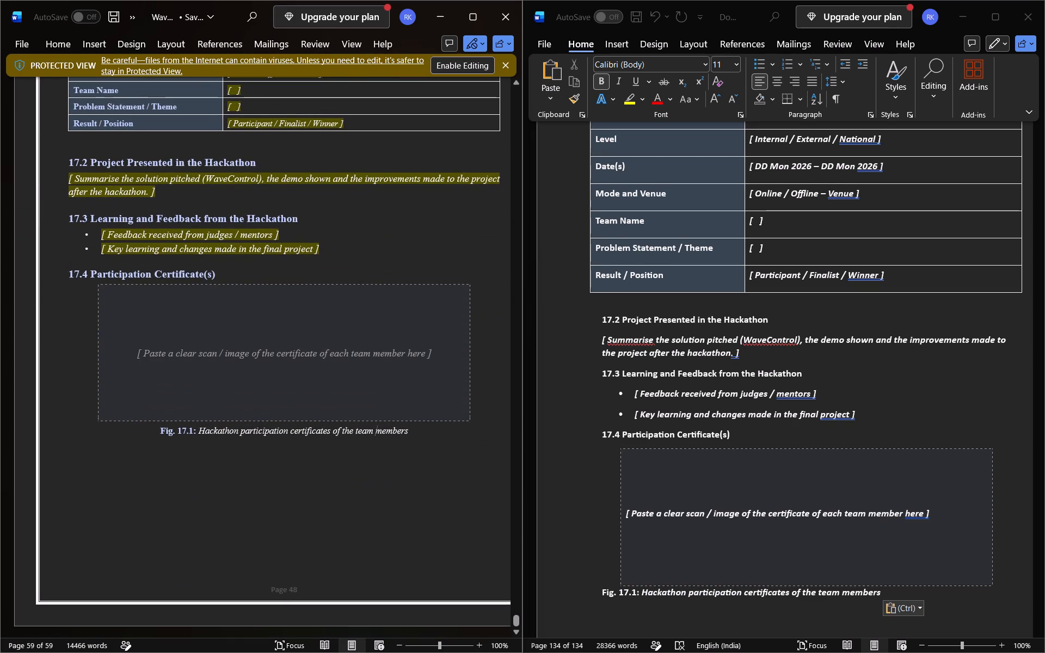
Review the newly pasted report backwards from the Fig. 17.1 caption through chapter 1 to the list of figures.
scroll(761, 504, "up", 20)
scroll(761, 504, "up", 20)
scroll(761, 504, "up", 14)
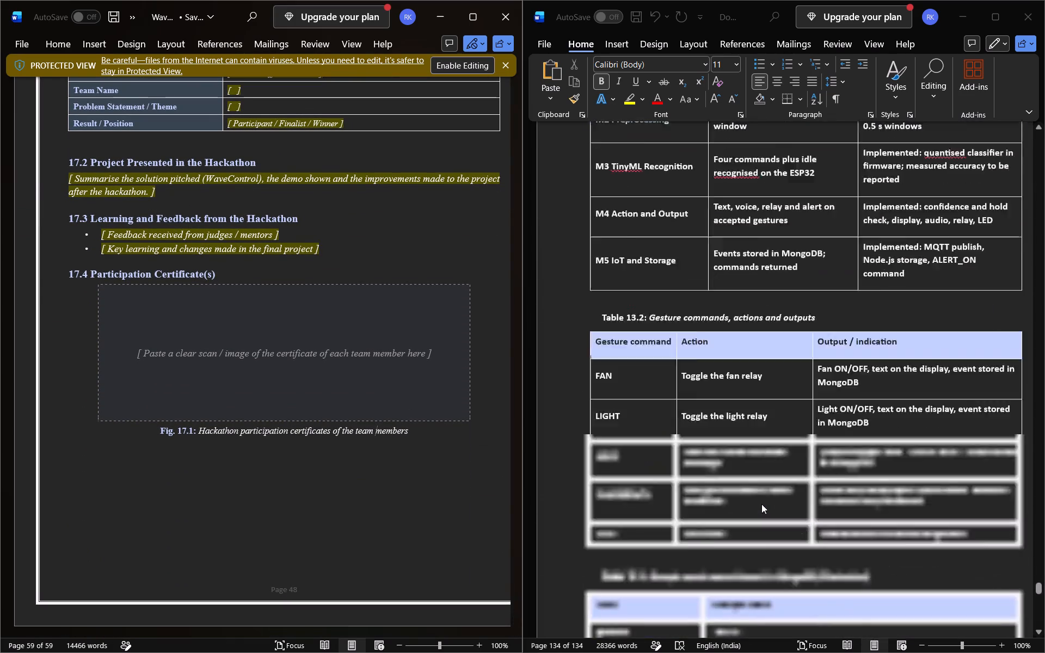
scroll(761, 504, "up", 11)
scroll(761, 504, "up", 12)
scroll(761, 504, "up", 11)
scroll(761, 504, "up", 17)
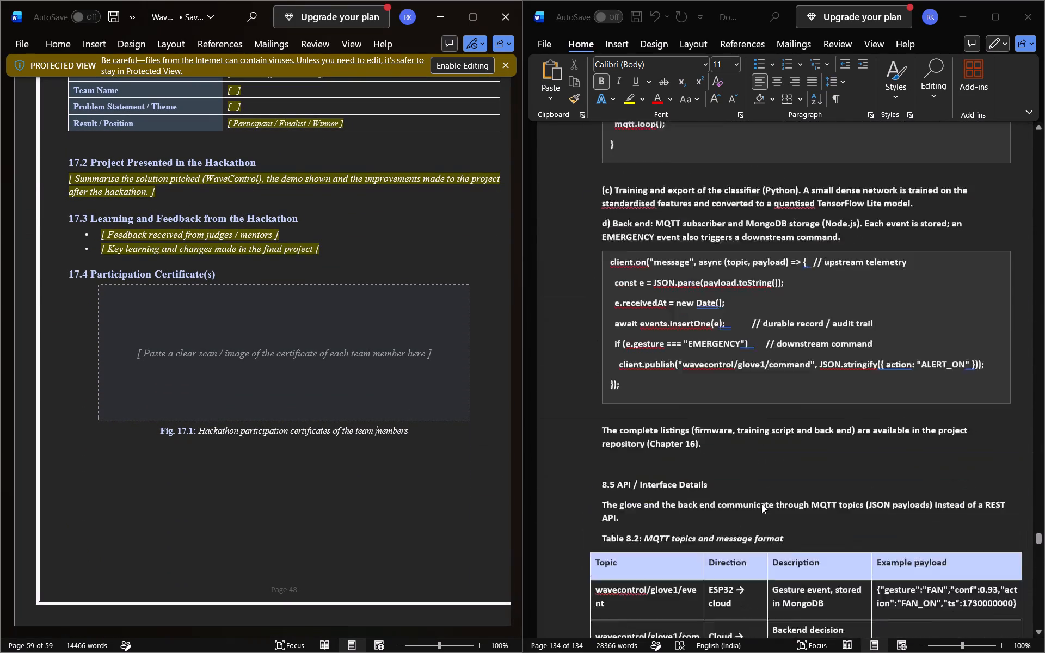
scroll(761, 504, "up", 12)
scroll(761, 504, "up", 14)
scroll(761, 504, "up", 10)
scroll(761, 504, "up", 20)
scroll(761, 504, "up", 4)
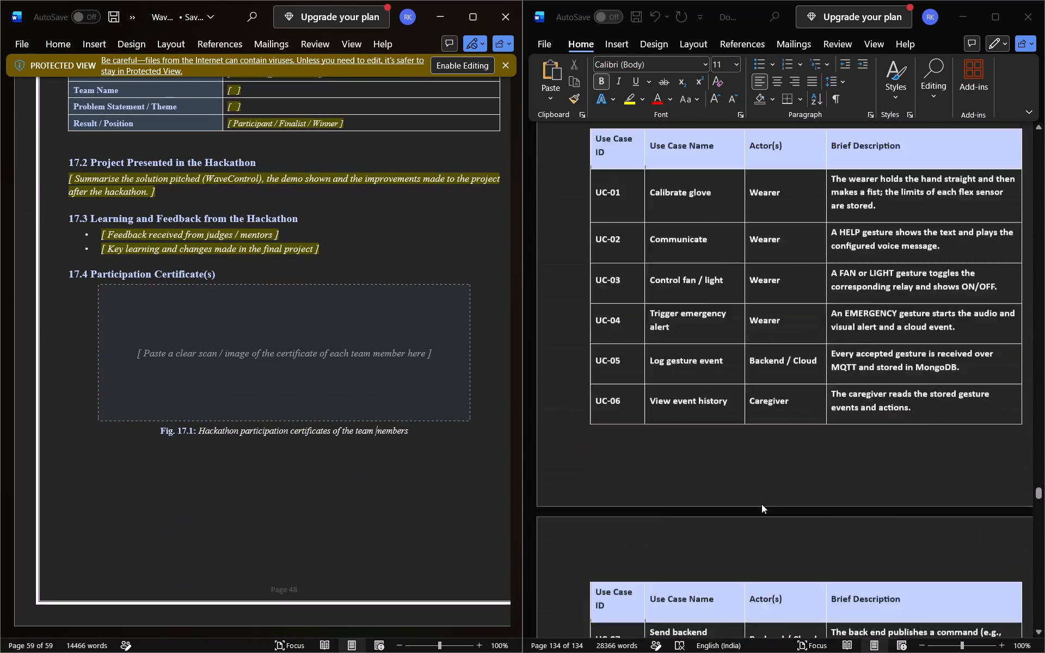
scroll(761, 504, "up", 19)
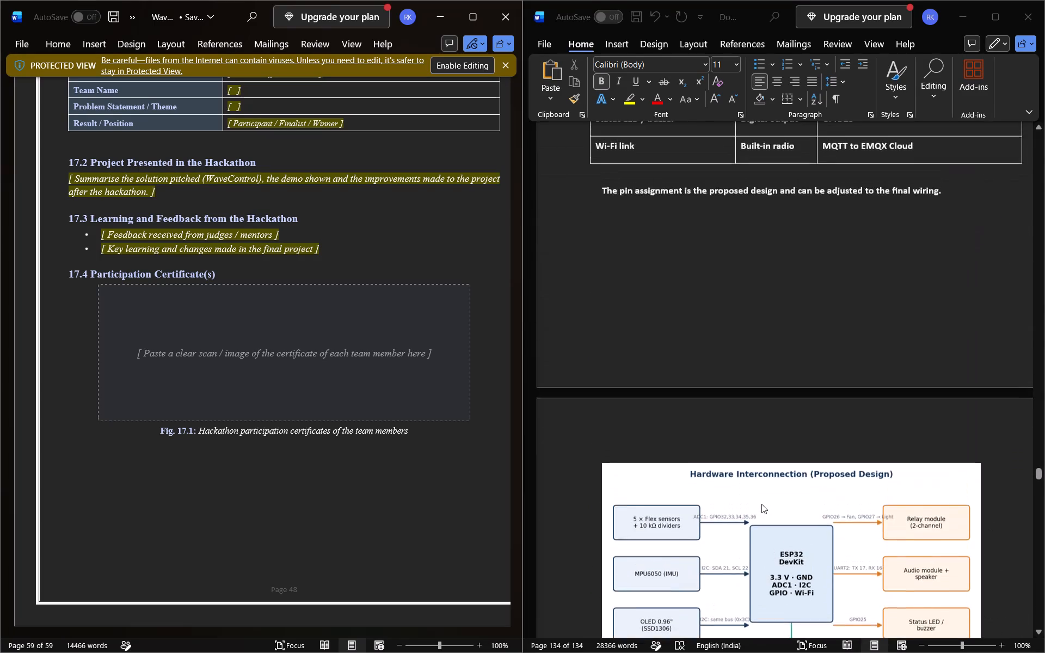
scroll(761, 504, "up", 20)
scroll(761, 504, "up", 1)
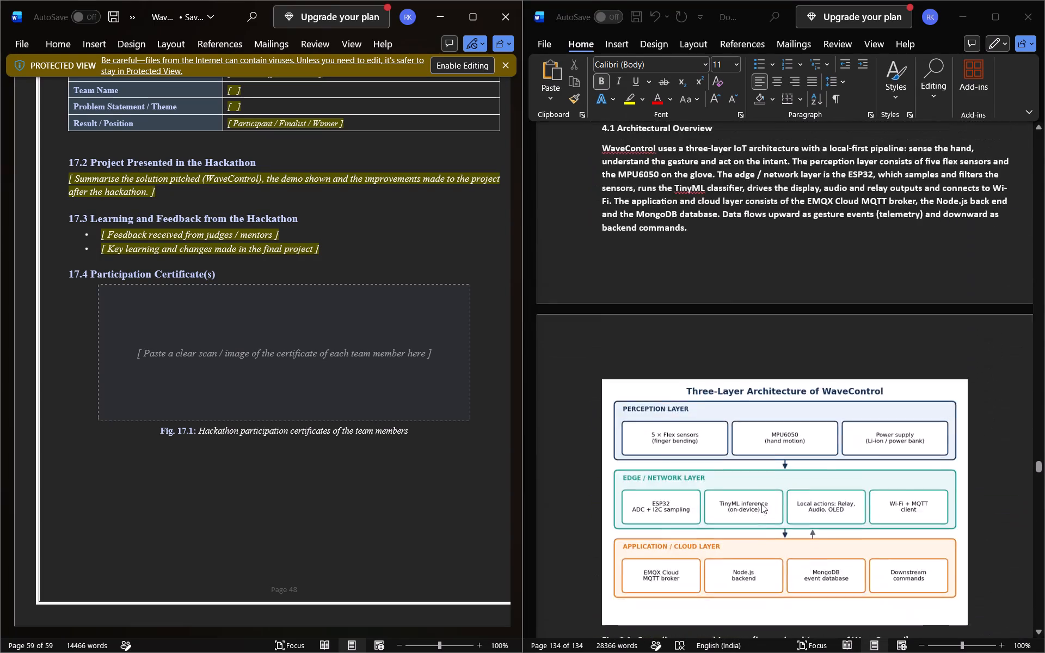
scroll(761, 504, "up", 14)
scroll(761, 504, "up", 8)
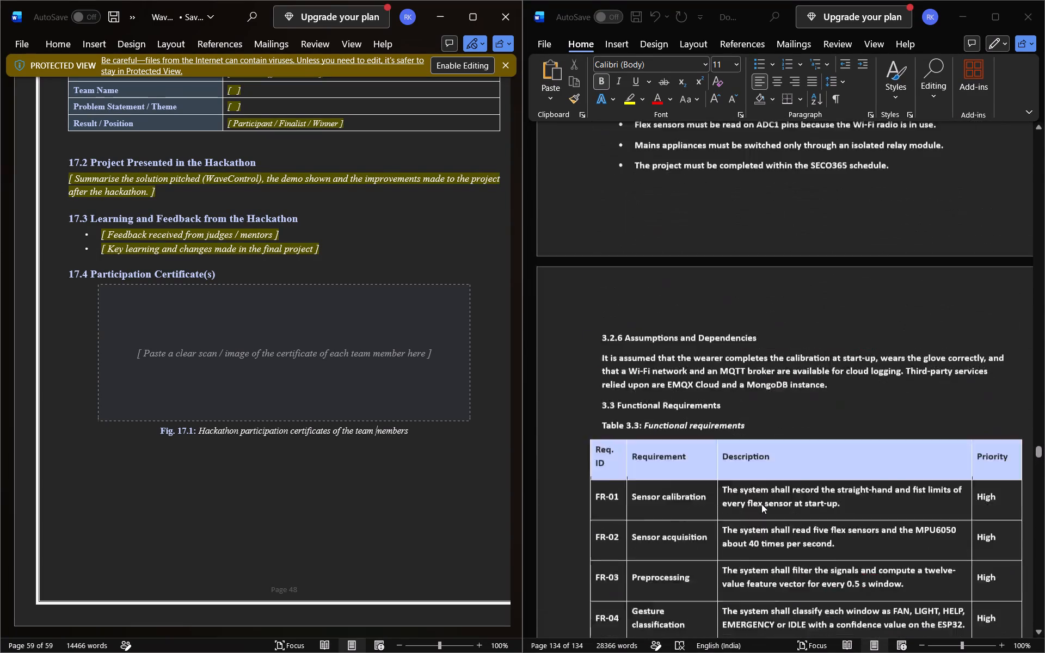
scroll(761, 504, "up", 15)
scroll(761, 504, "up", 19)
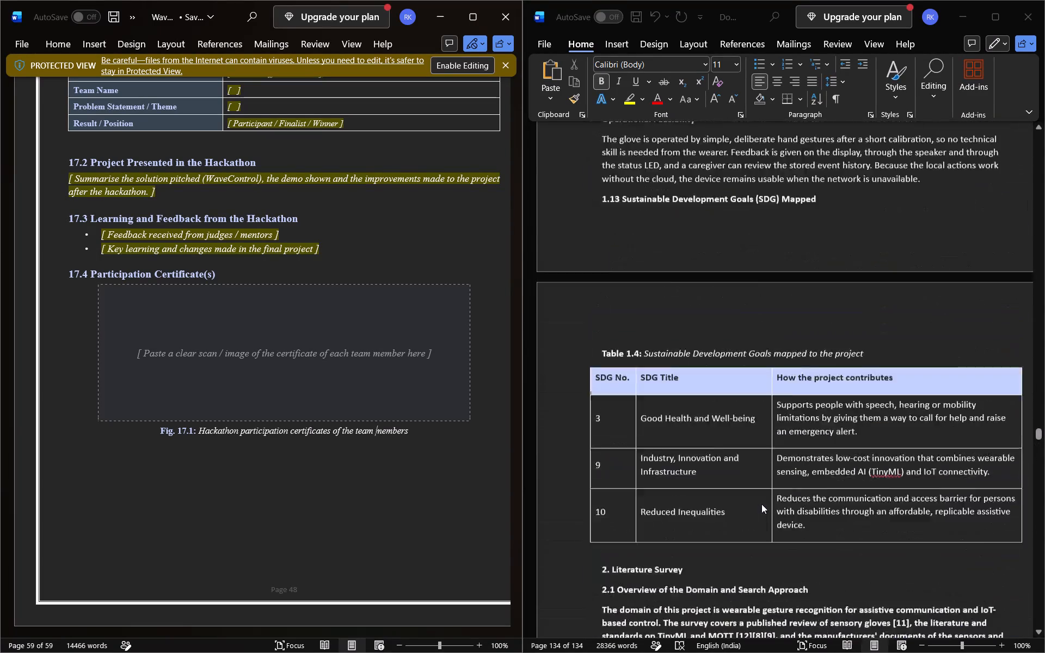
scroll(761, 504, "up", 7)
scroll(761, 504, "up", 20)
scroll(761, 504, "up", 3)
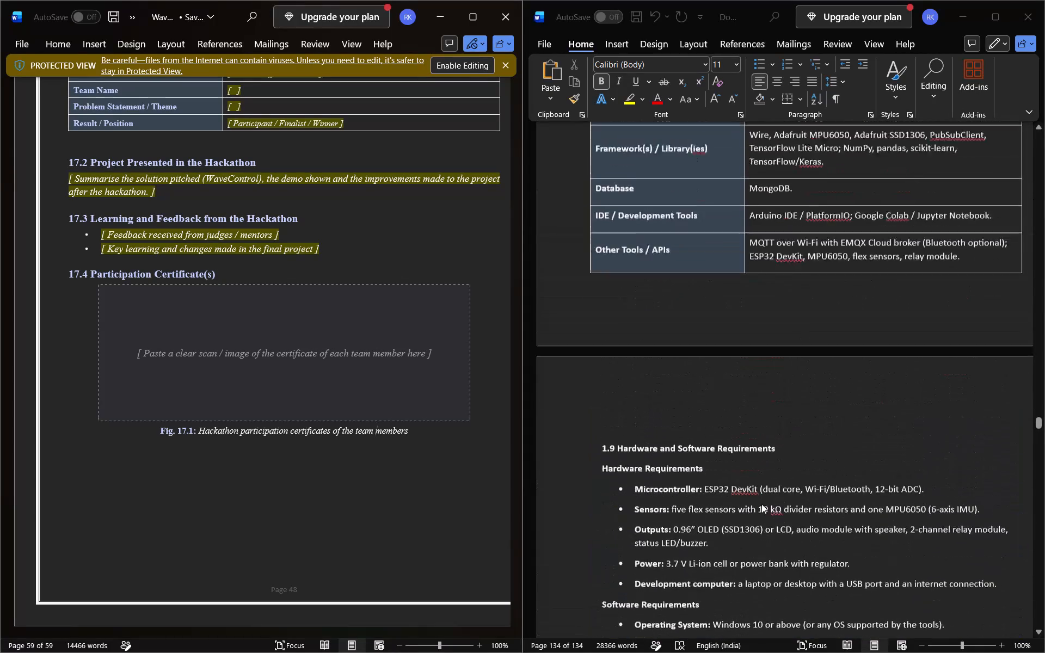
scroll(761, 504, "up", 17)
scroll(761, 504, "up", 11)
scroll(761, 504, "up", 12)
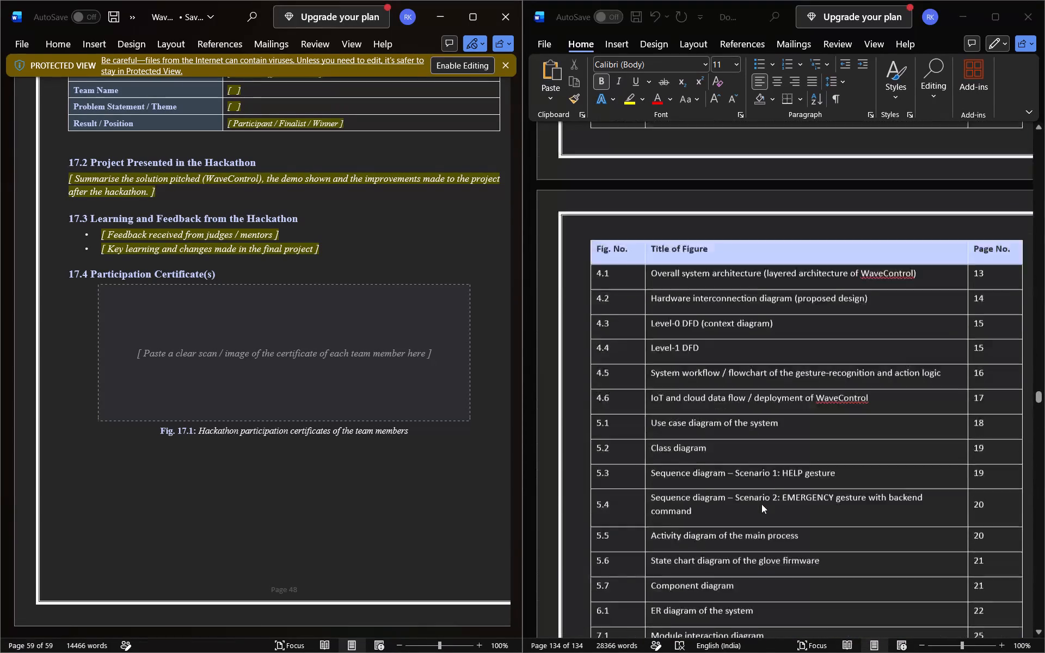
Examine the preceding report copy in the assembled document, from its contents and hackathon chapter back to the Fig. 5.7 component diagram.
scroll(761, 504, "up", 17)
scroll(761, 504, "up", 19)
scroll(761, 504, "up", 6)
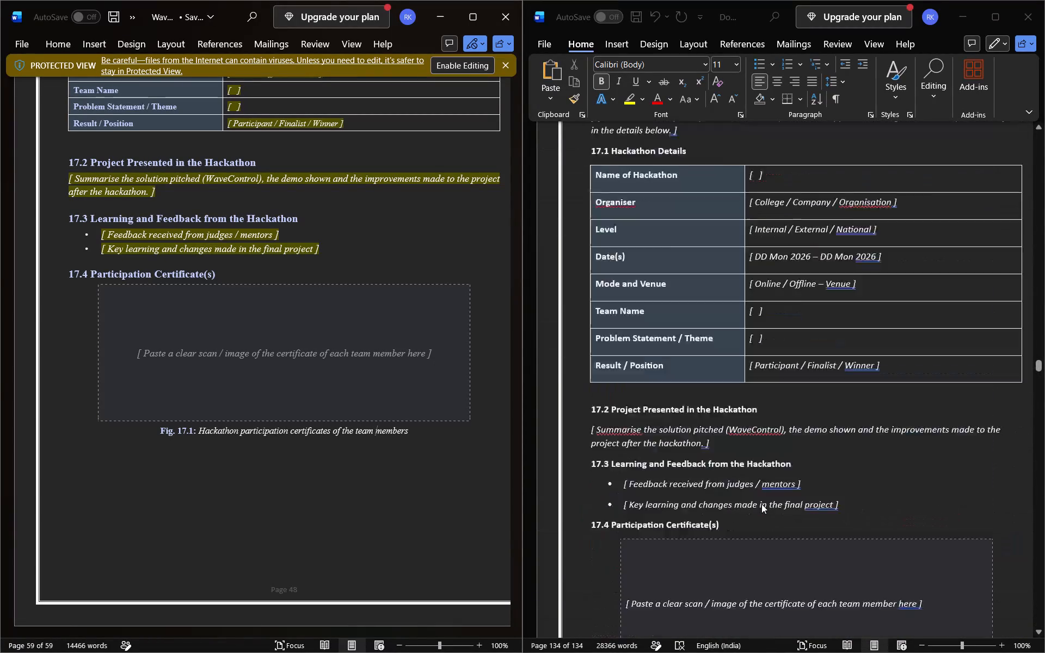
scroll(761, 504, "up", 10)
scroll(761, 504, "up", 20)
scroll(761, 504, "up", 16)
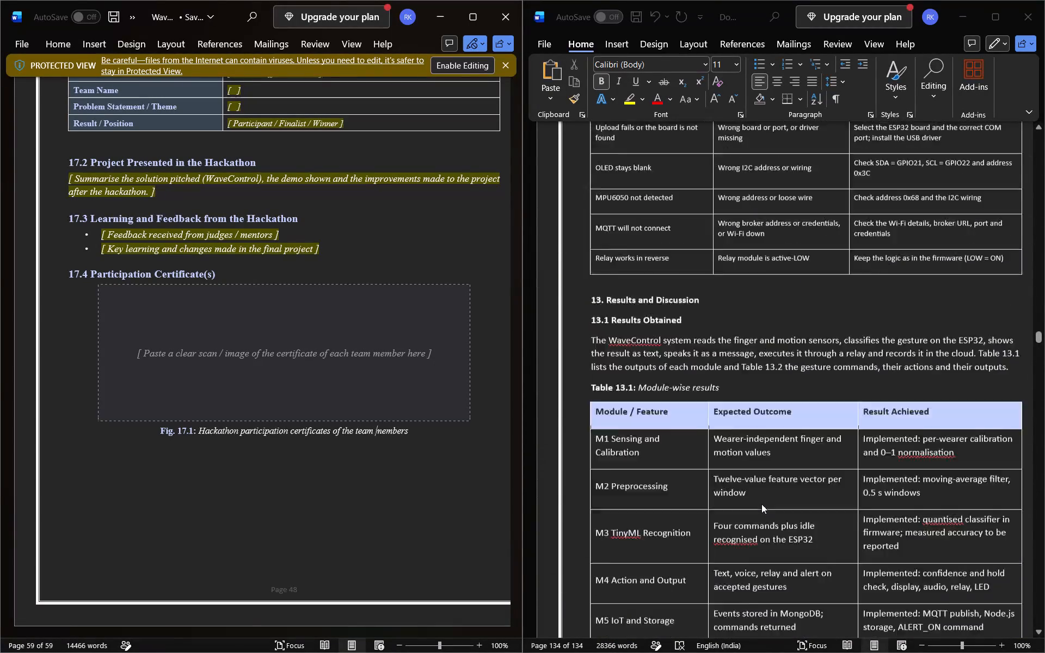
scroll(761, 504, "up", 14)
scroll(761, 504, "up", 11)
scroll(761, 504, "up", 15)
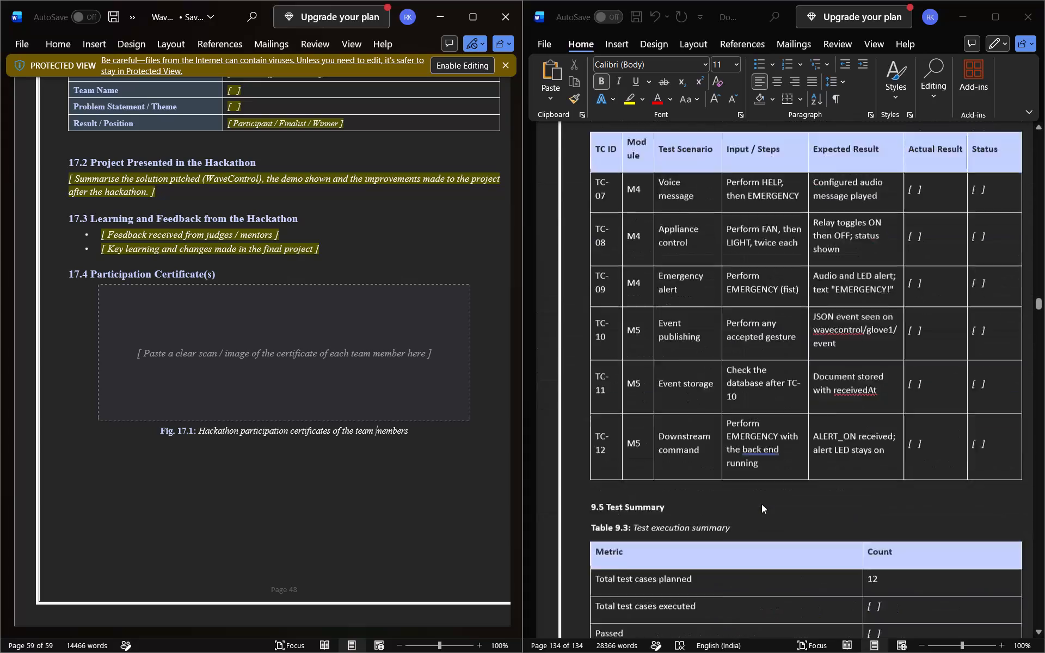
scroll(761, 504, "up", 14)
scroll(761, 504, "up", 20)
scroll(761, 504, "up", 12)
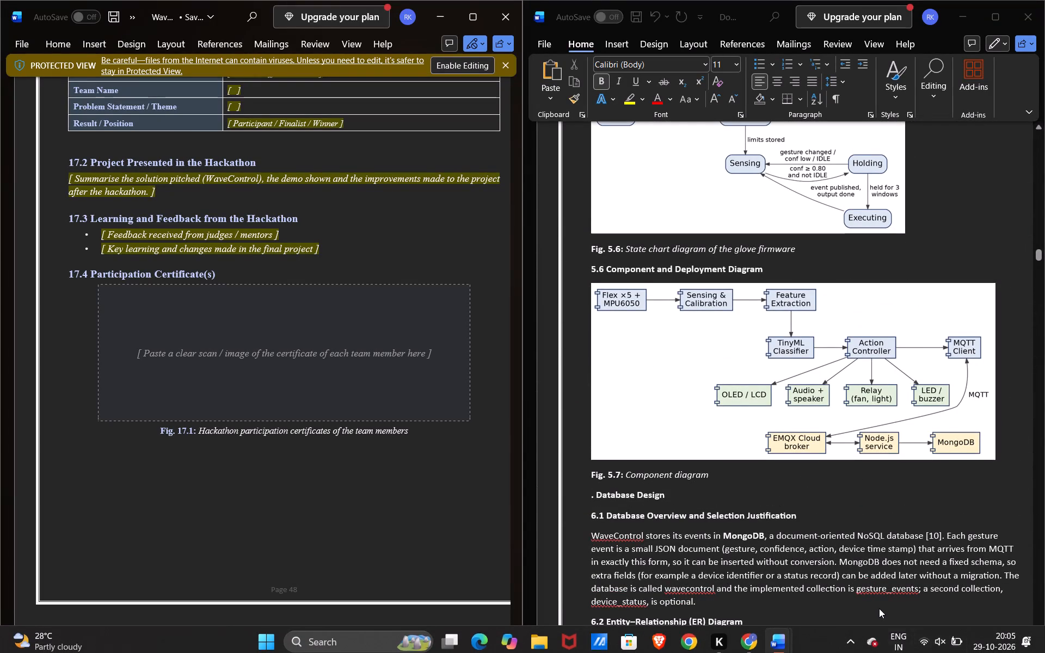
Review the assembled document forward from the Database Design chapter, past the second title page and contents, to section 1.7 Proposed System / Methodology.
scroll(879, 608, "down", 20)
scroll(879, 608, "down", 20)
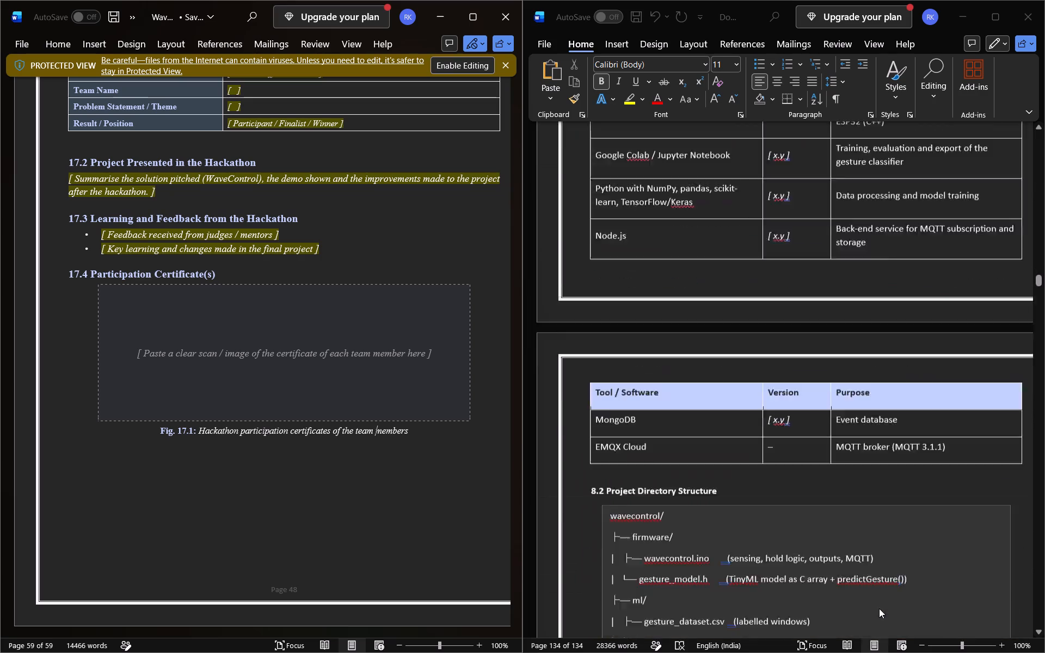
scroll(879, 608, "down", 16)
scroll(879, 608, "down", 18)
scroll(879, 608, "down", 10)
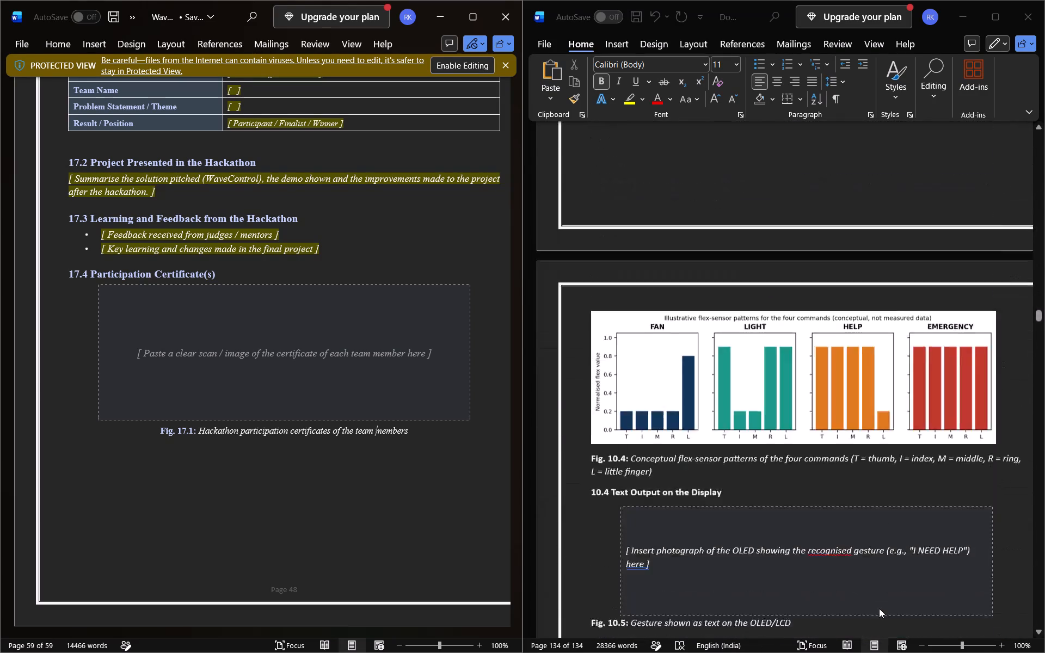
scroll(879, 608, "down", 14)
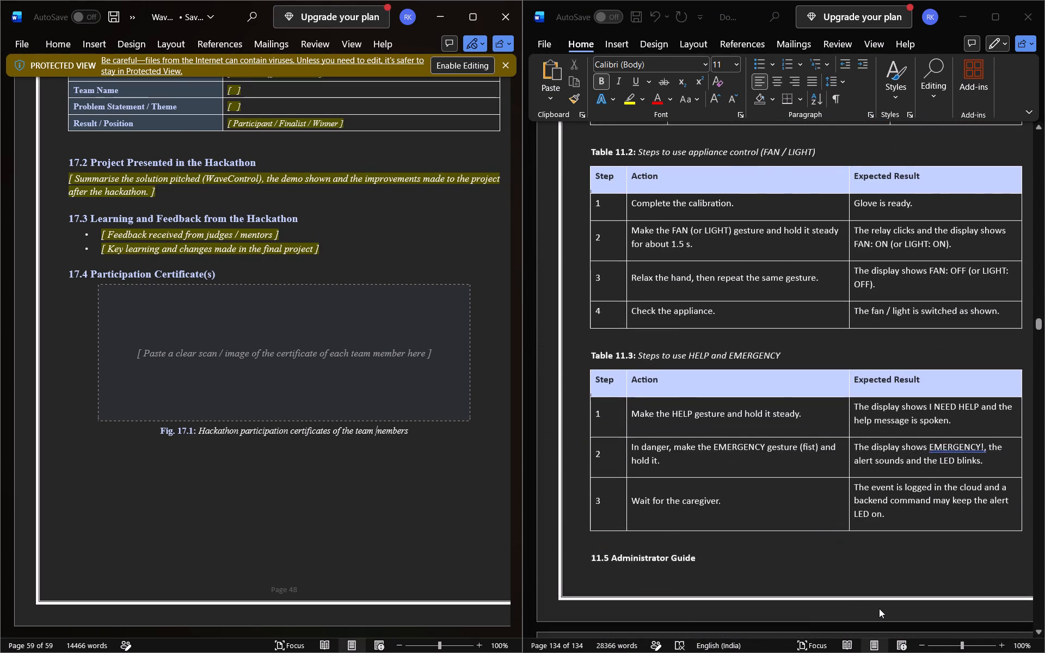
scroll(879, 608, "down", 5)
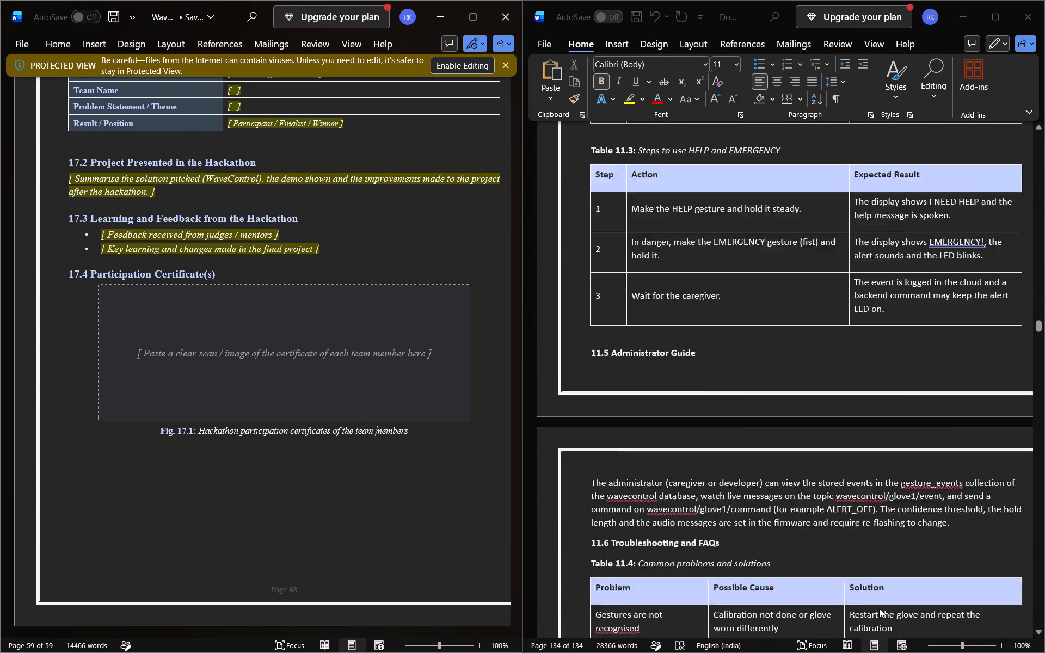
scroll(879, 608, "down", 10)
scroll(879, 608, "down", 20)
scroll(879, 608, "down", 13)
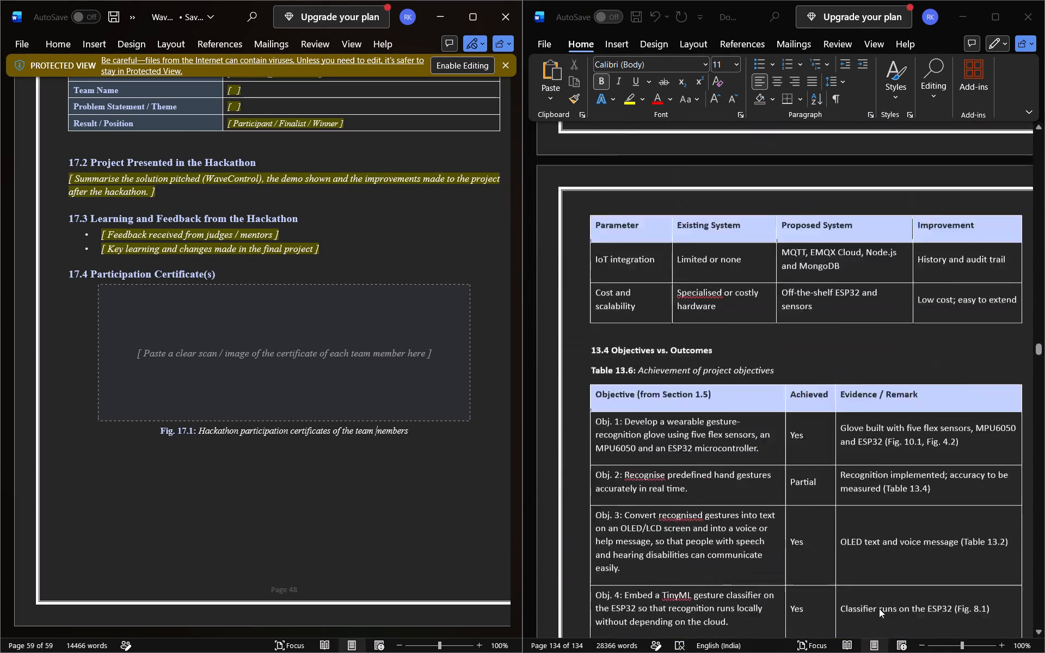
scroll(879, 608, "down", 15)
scroll(879, 608, "down", 19)
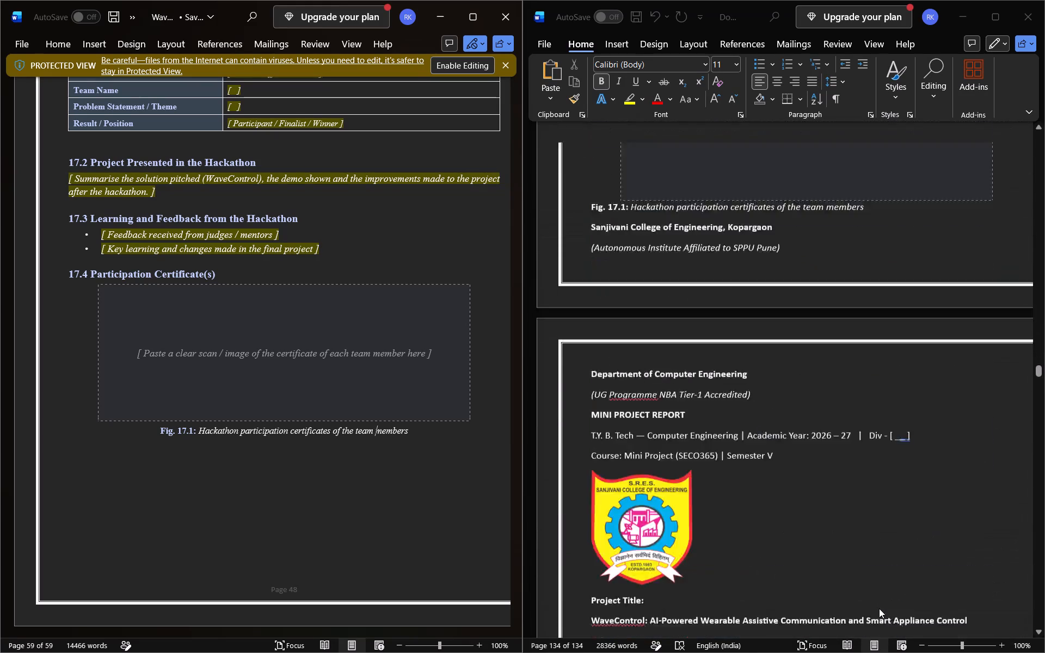
scroll(879, 608, "down", 13)
scroll(879, 608, "down", 13)
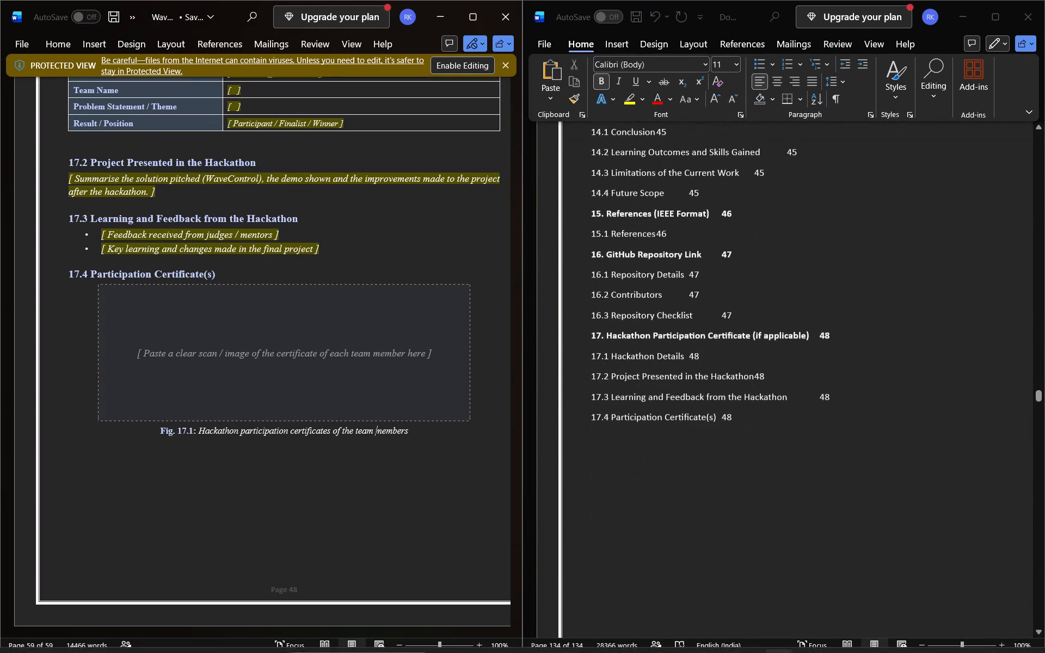
scroll(888, 463, "down", 20)
scroll(888, 463, "down", 15)
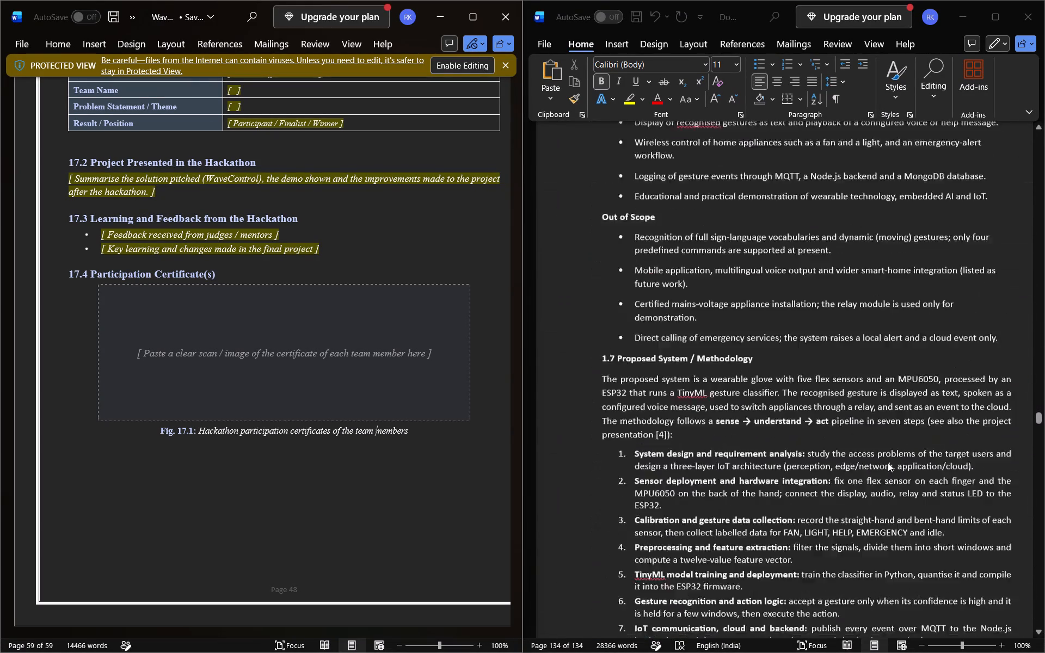
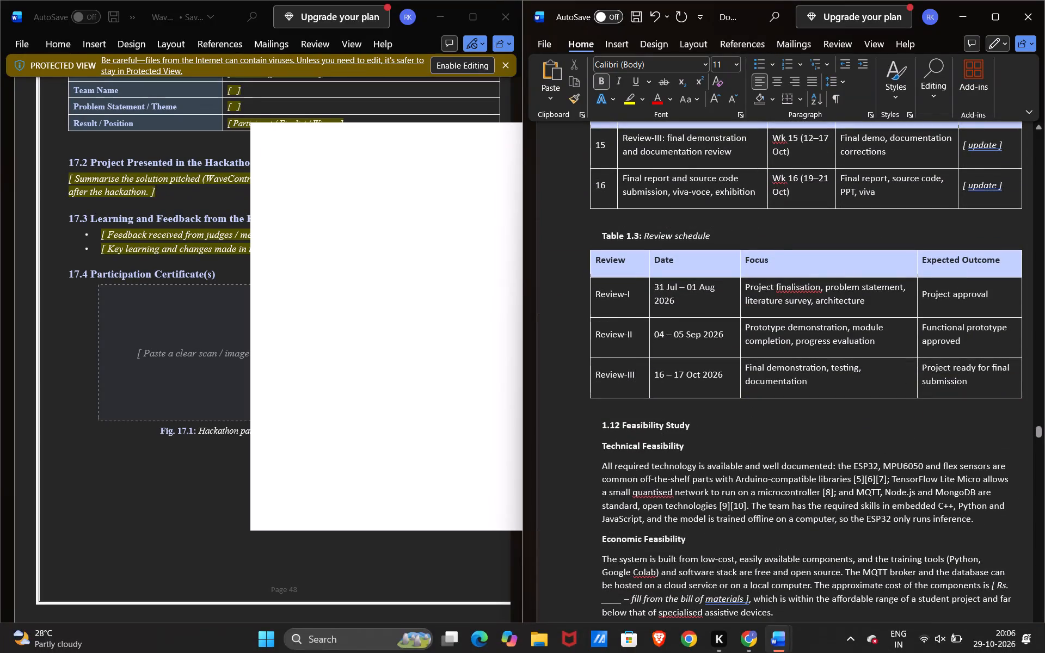
Review the assembled document forward from Table 1.3 Review schedule through the literature survey to section 3.6 Hardware and Software Requirements.
scroll(747, 526, "down", 13)
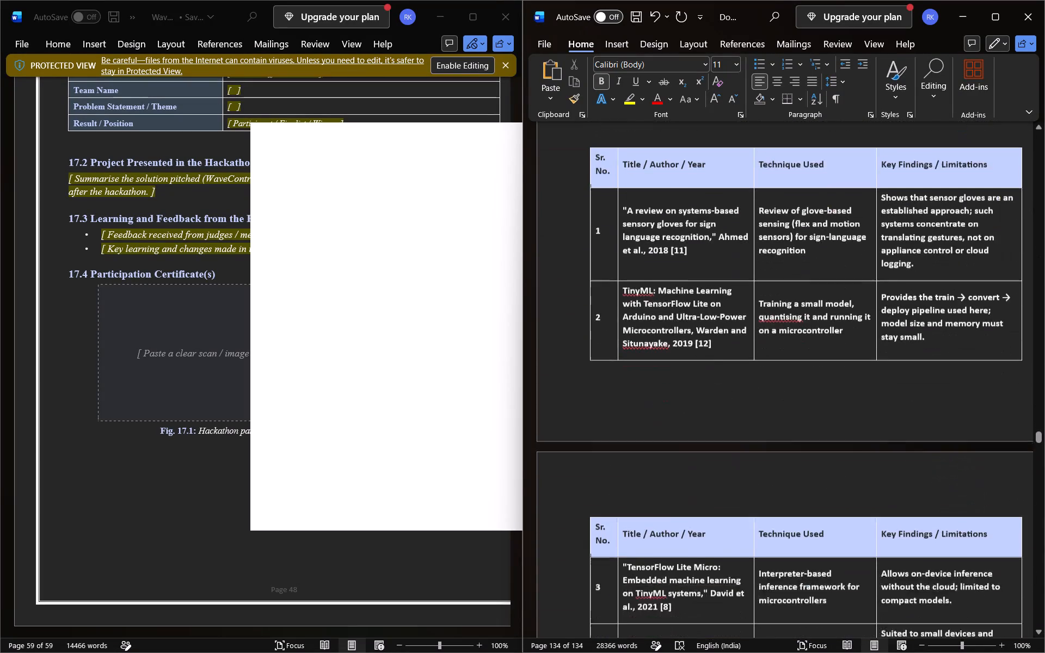
scroll(747, 526, "down", 14)
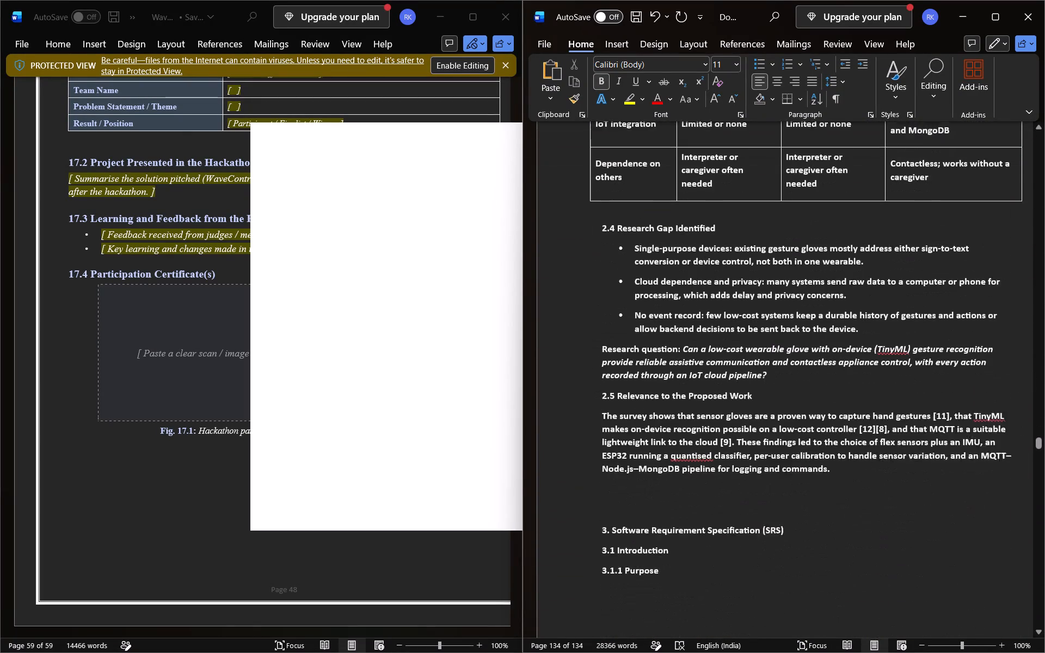
left_click(173, 464)
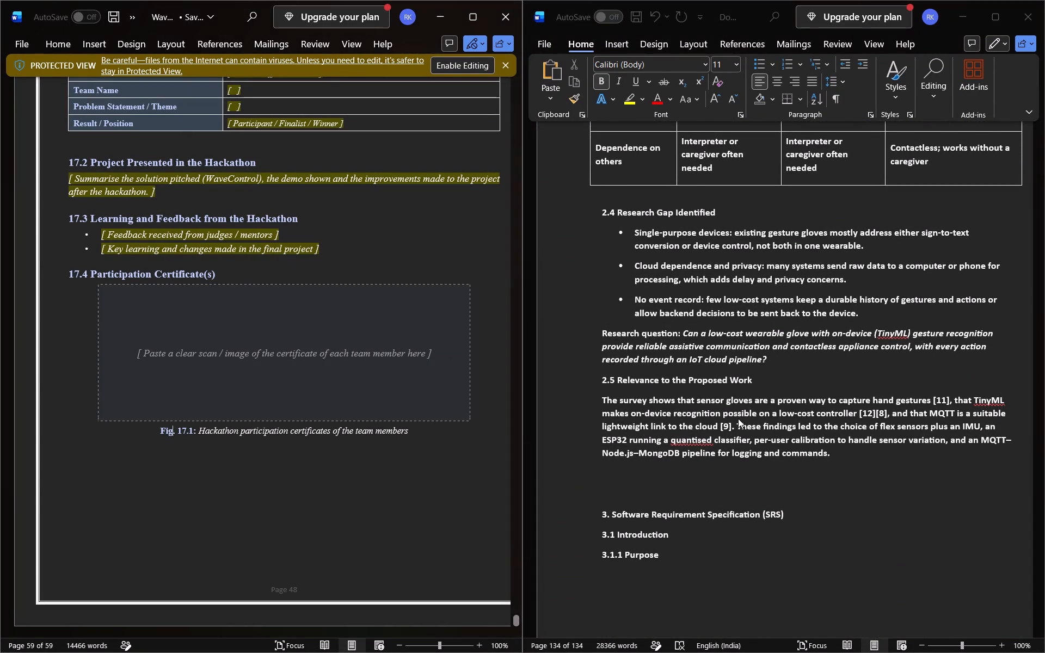
scroll(737, 419, "down", 20)
scroll(737, 419, "down", 4)
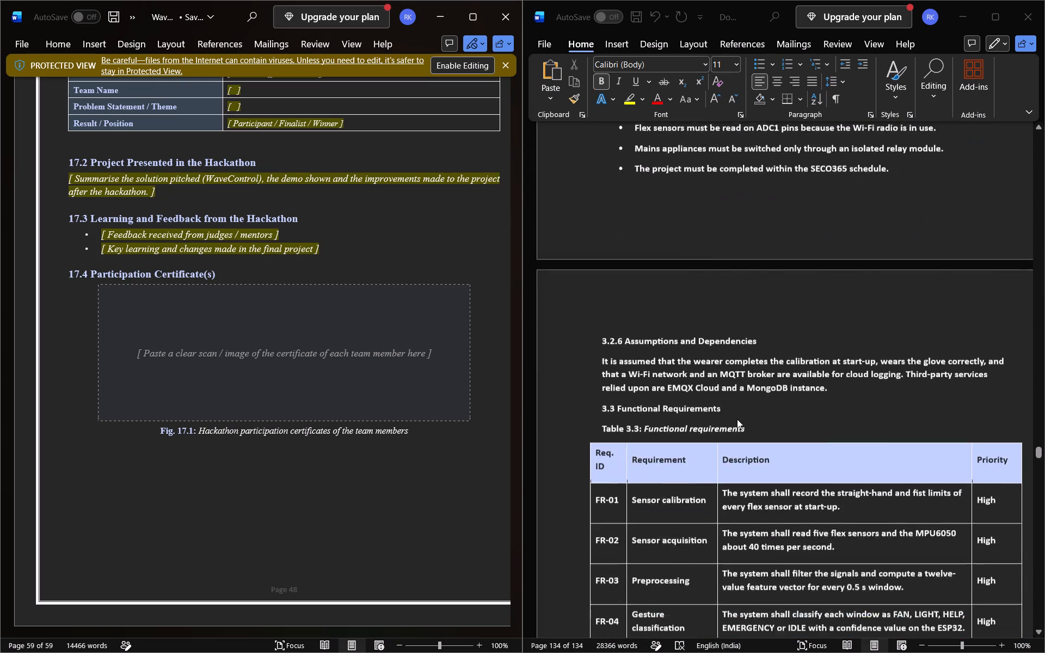
scroll(737, 419, "down", 18)
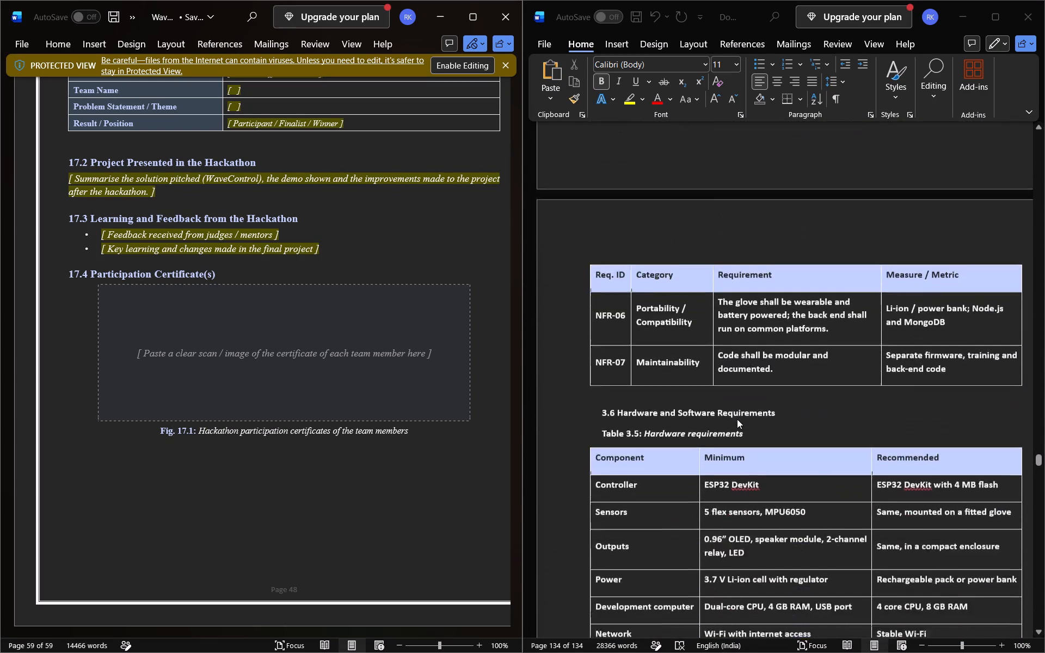
Examine chapter 4 in the assembled document, from the architecture tables and data flow diagrams to section 4.7 Security and Scalability Considerations.
scroll(737, 419, "down", 18)
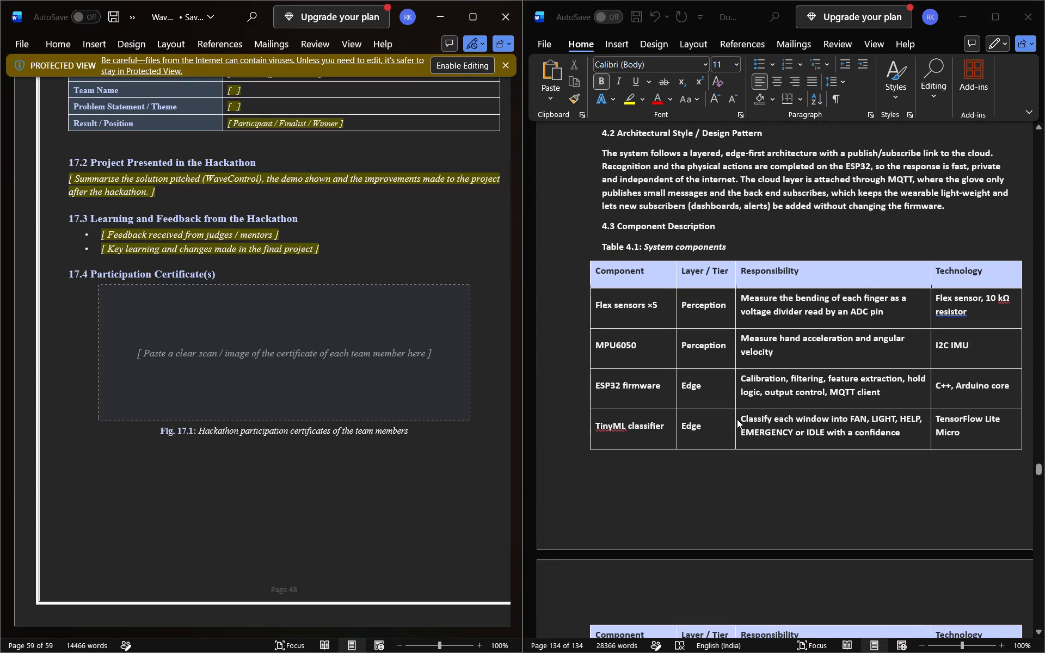
scroll(737, 419, "down", 5)
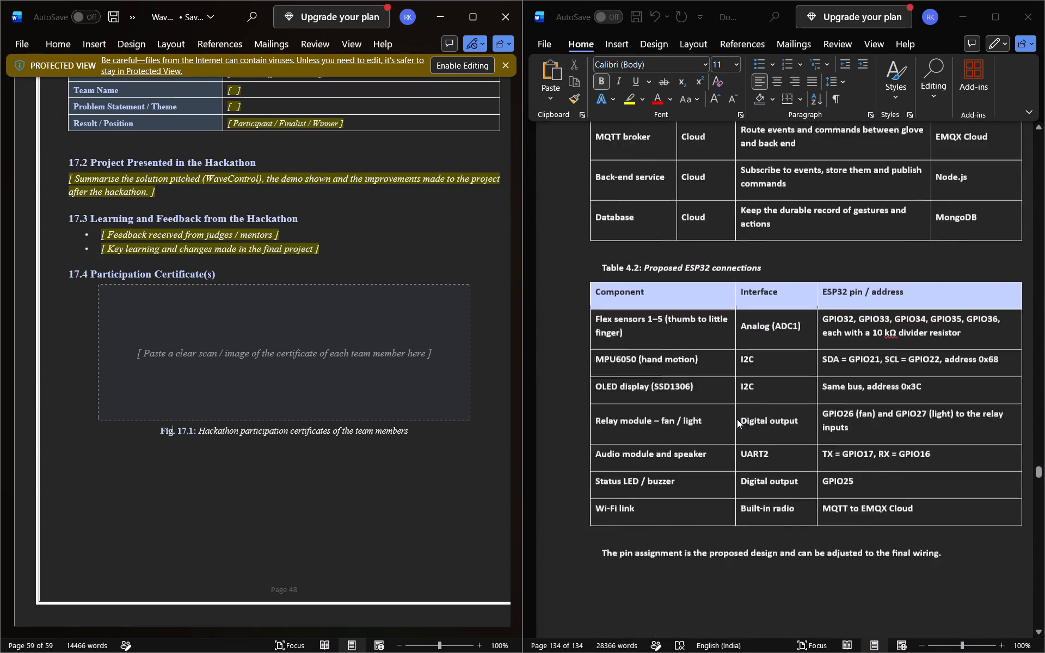
scroll(737, 419, "down", 7)
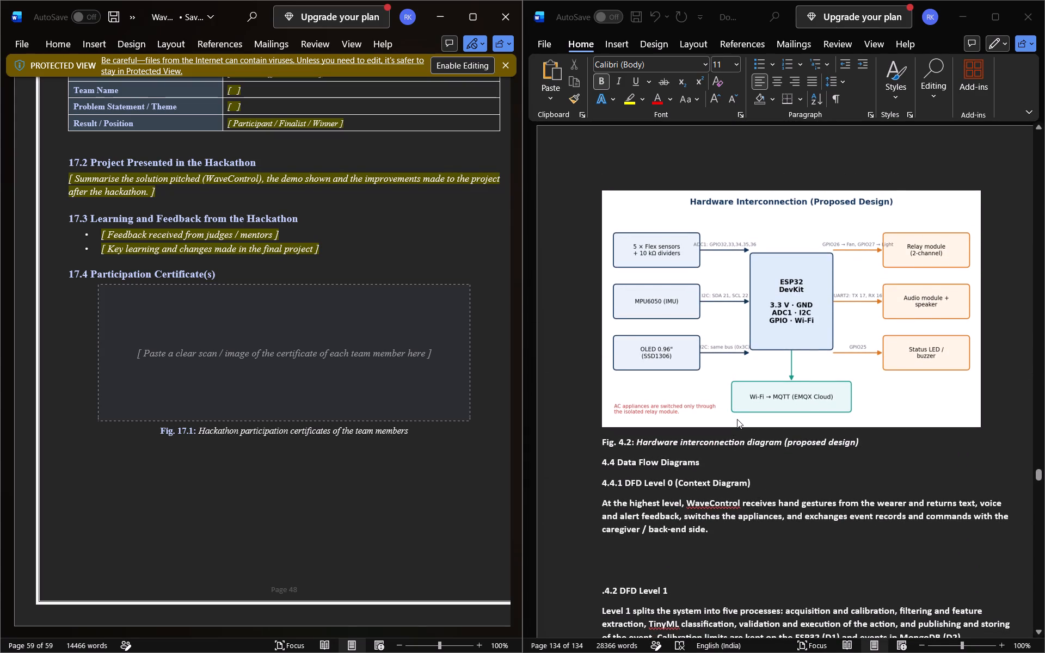
scroll(737, 419, "down", 3)
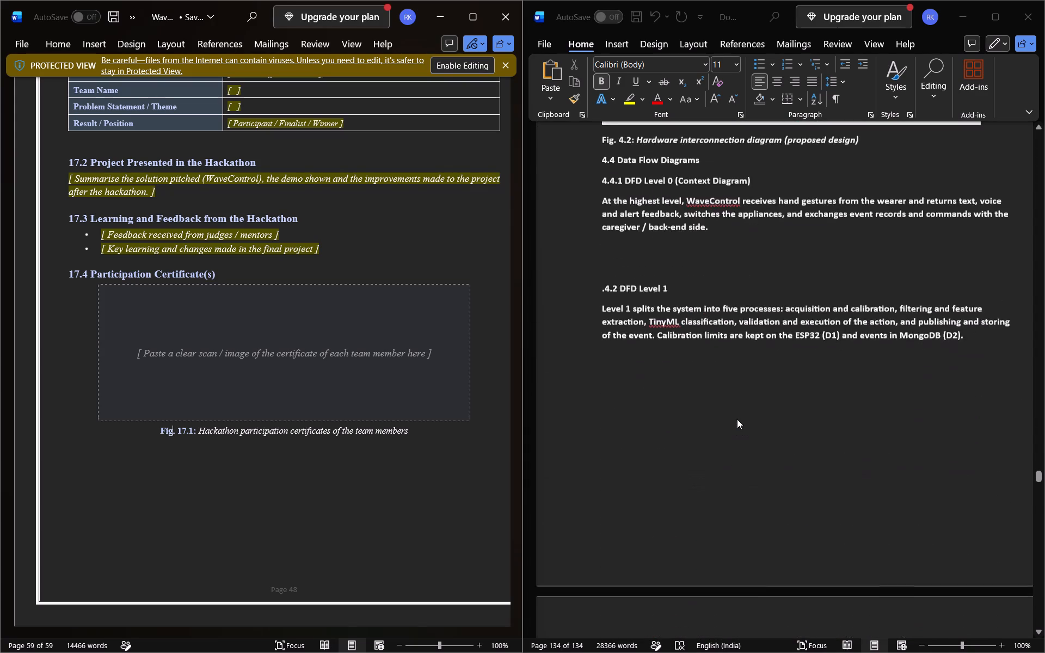
scroll(737, 419, "down", 8)
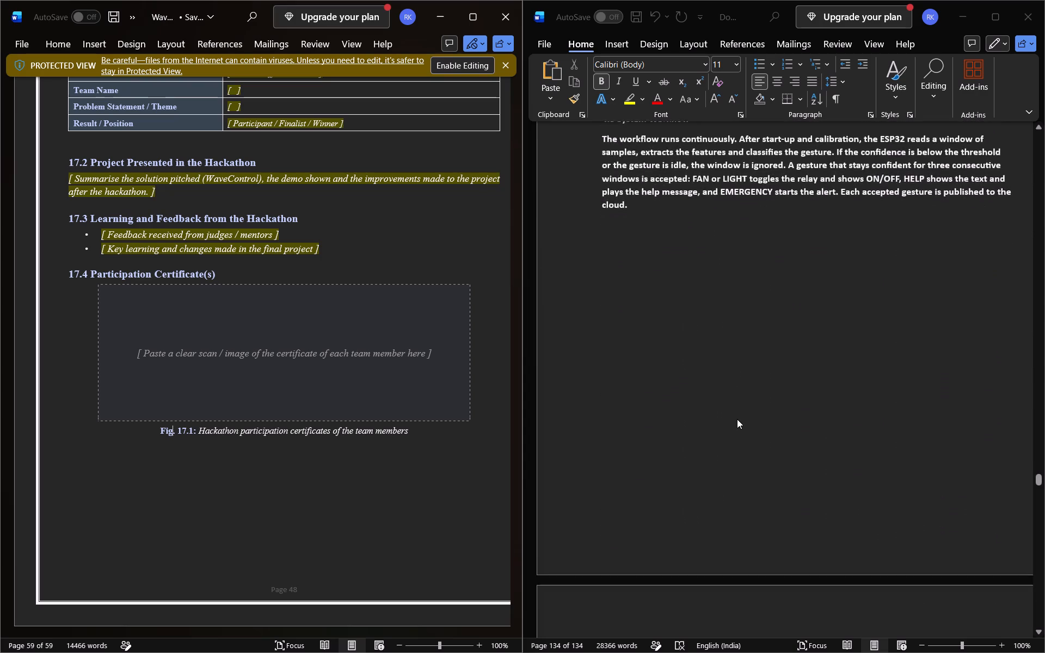
scroll(737, 419, "down", 2)
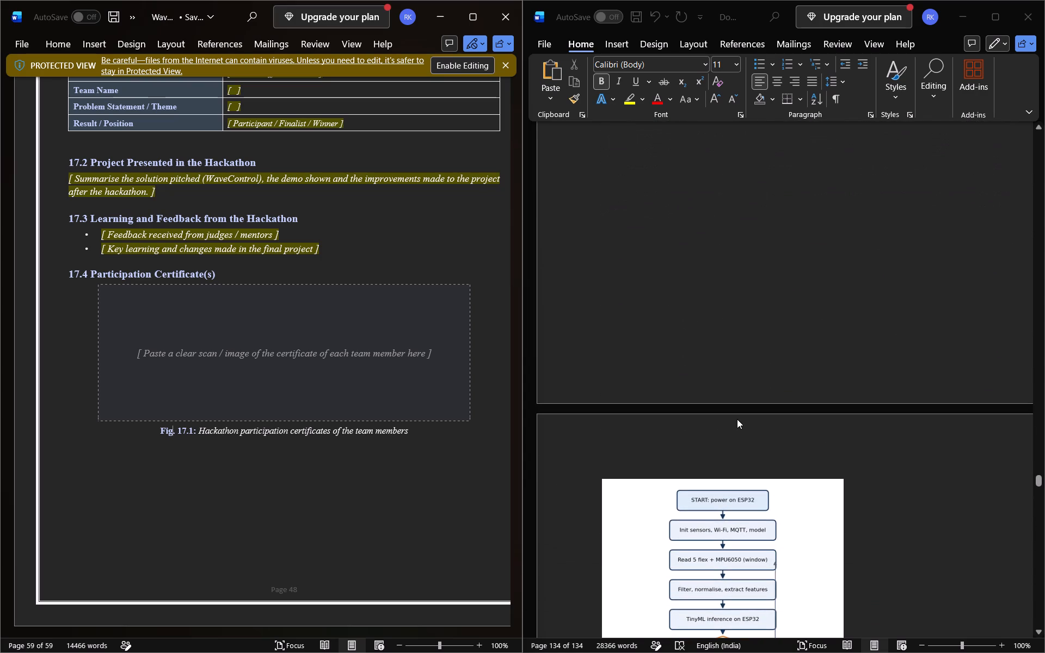
scroll(737, 419, "down", 8)
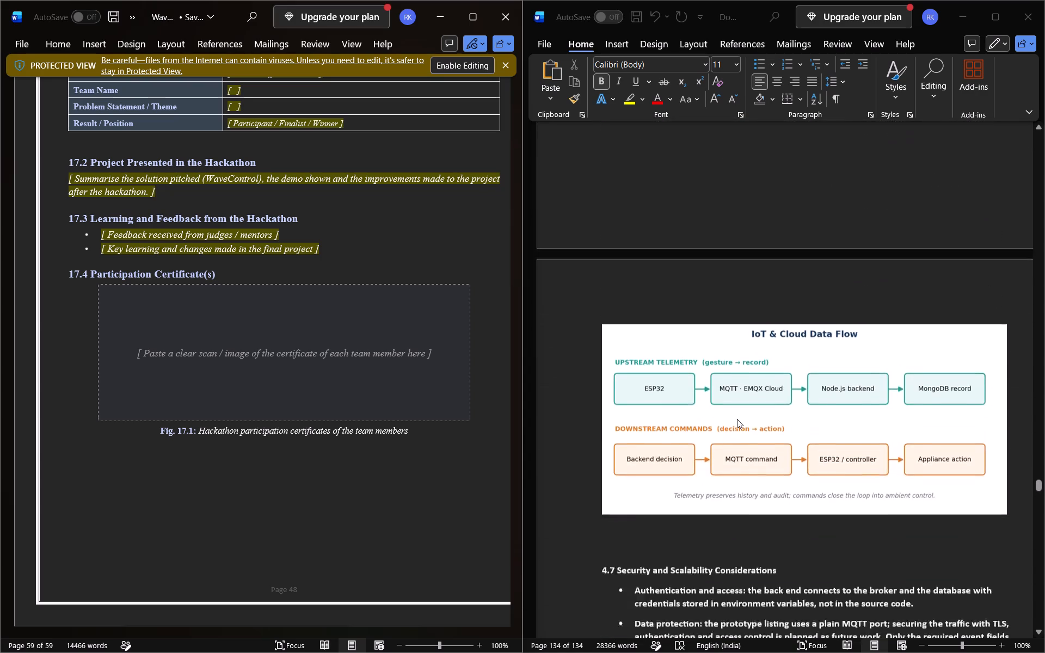
Examine the assembled document's UML diagrams, database design and module descriptions, through to section 7.2.4 Module 4: Action and Output Control.
scroll(737, 419, "down", 13)
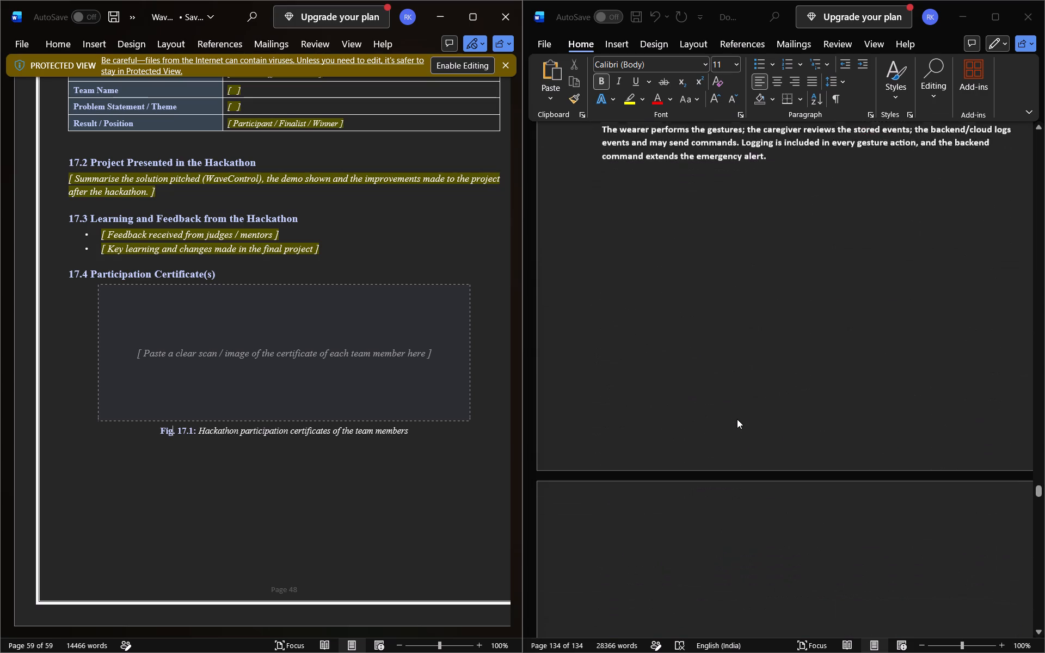
scroll(737, 419, "down", 4)
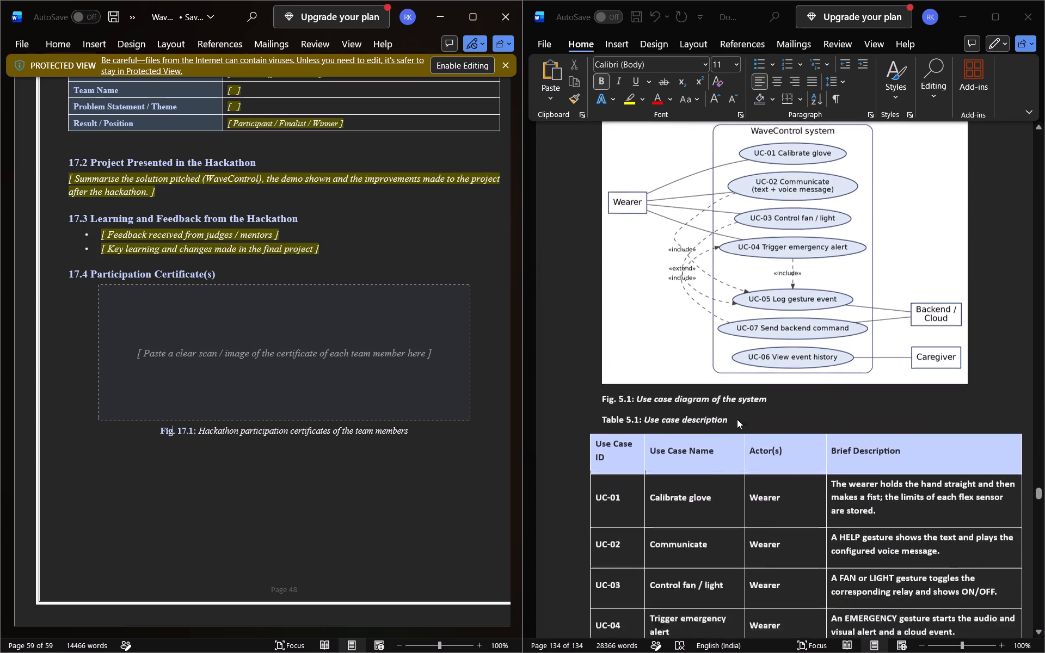
scroll(737, 419, "down", 3)
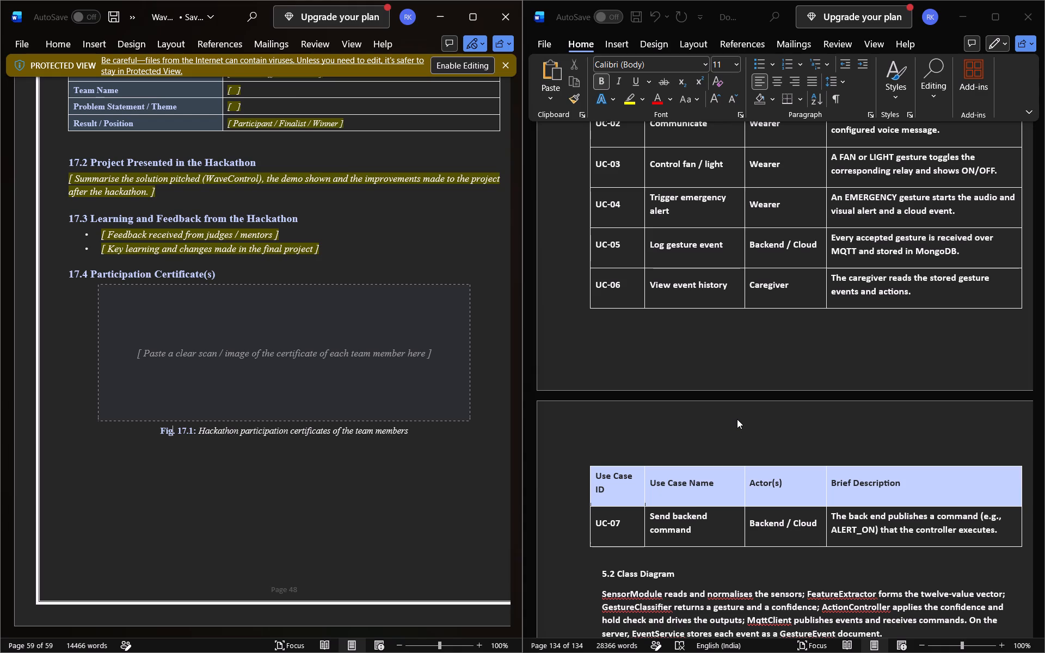
scroll(737, 419, "down", 4)
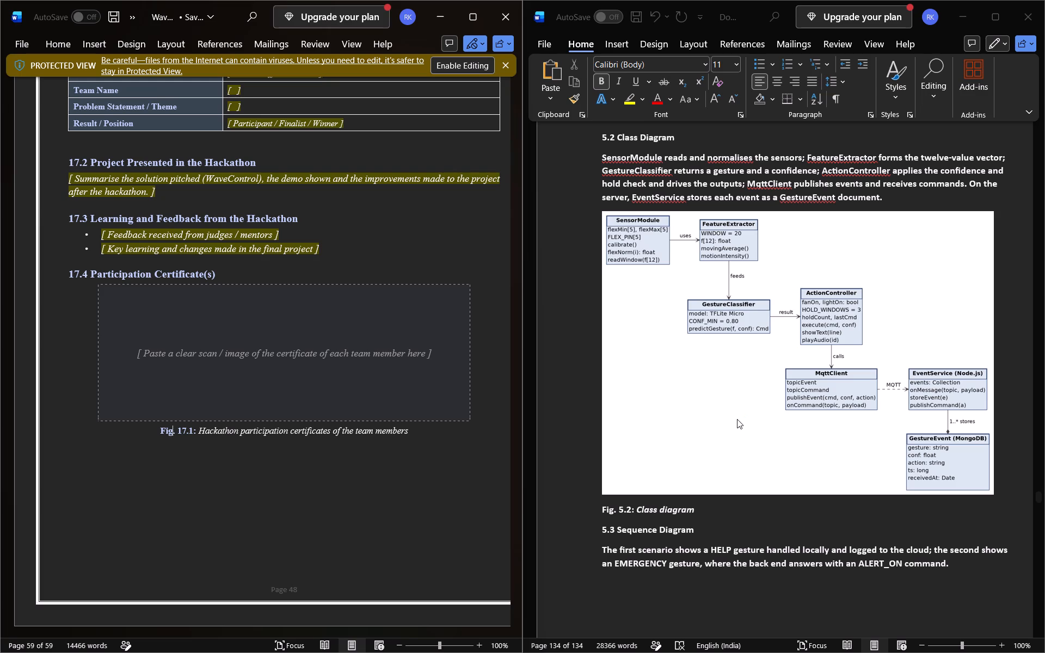
scroll(737, 419, "down", 3)
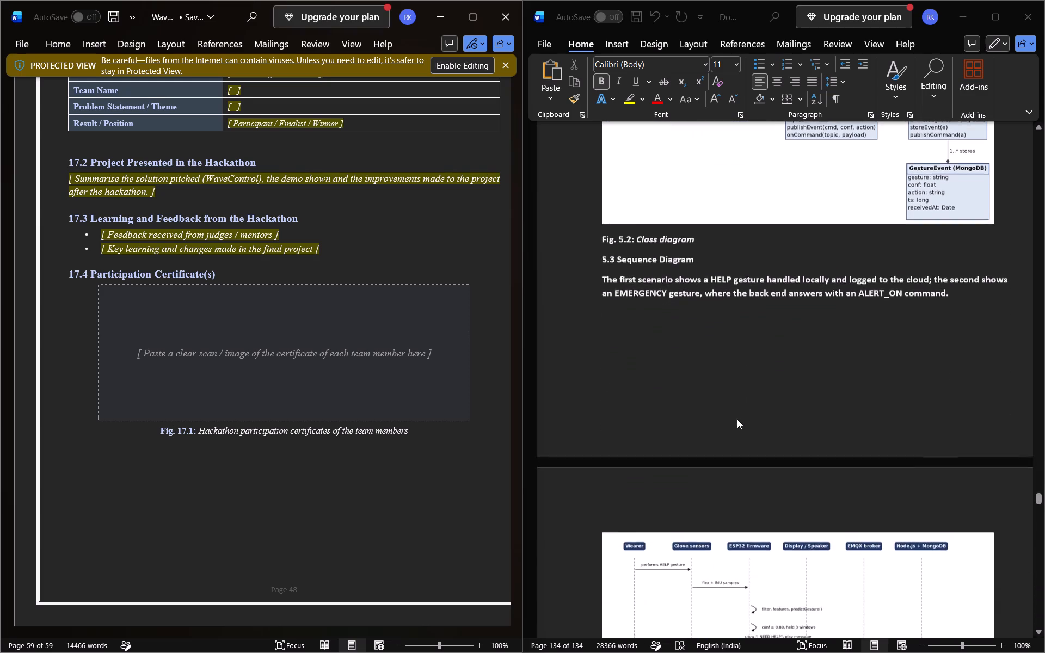
scroll(737, 419, "down", 5)
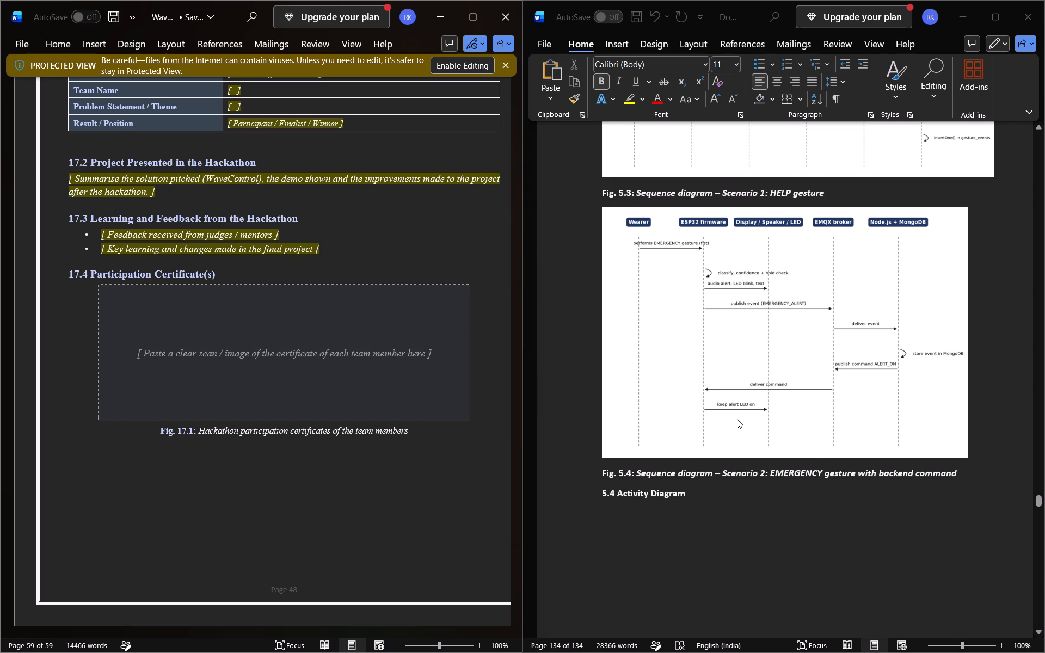
scroll(737, 419, "down", 2)
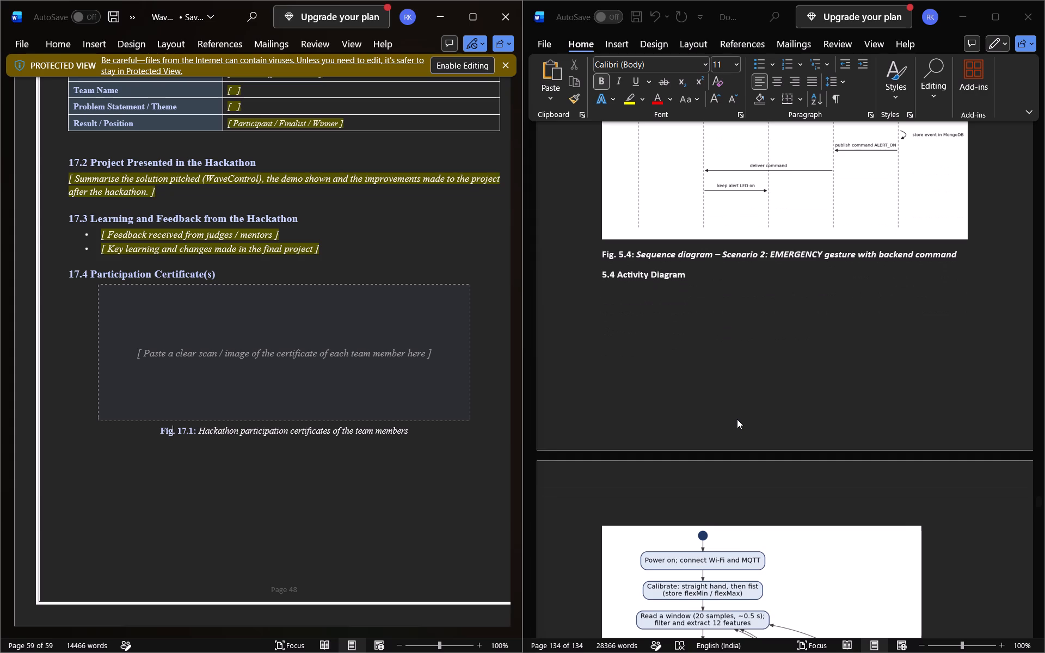
scroll(737, 419, "down", 5)
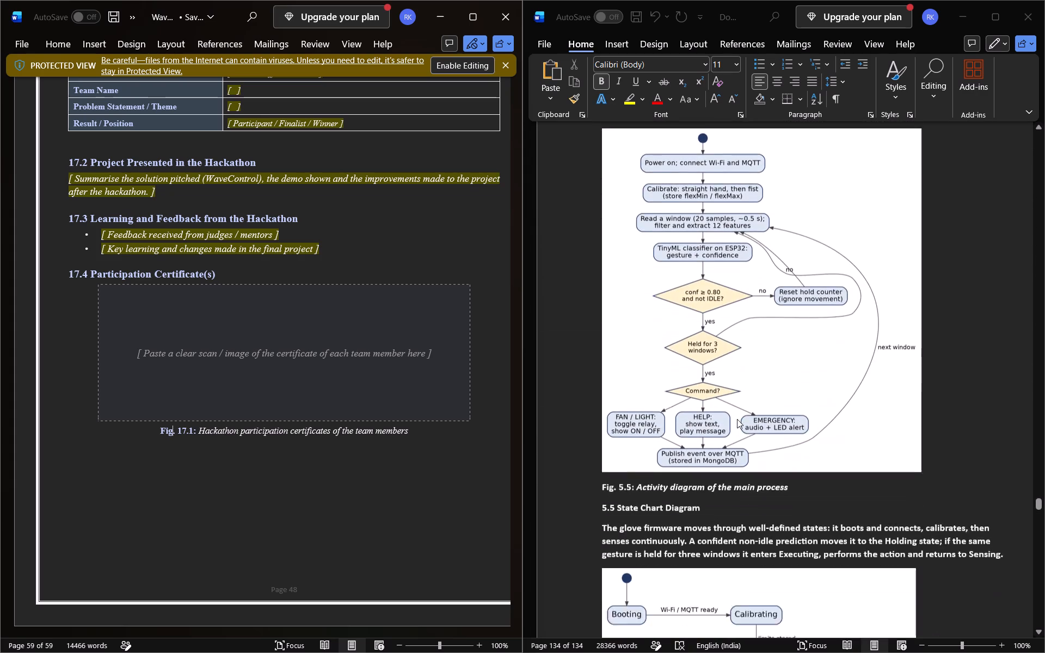
scroll(737, 419, "down", 9)
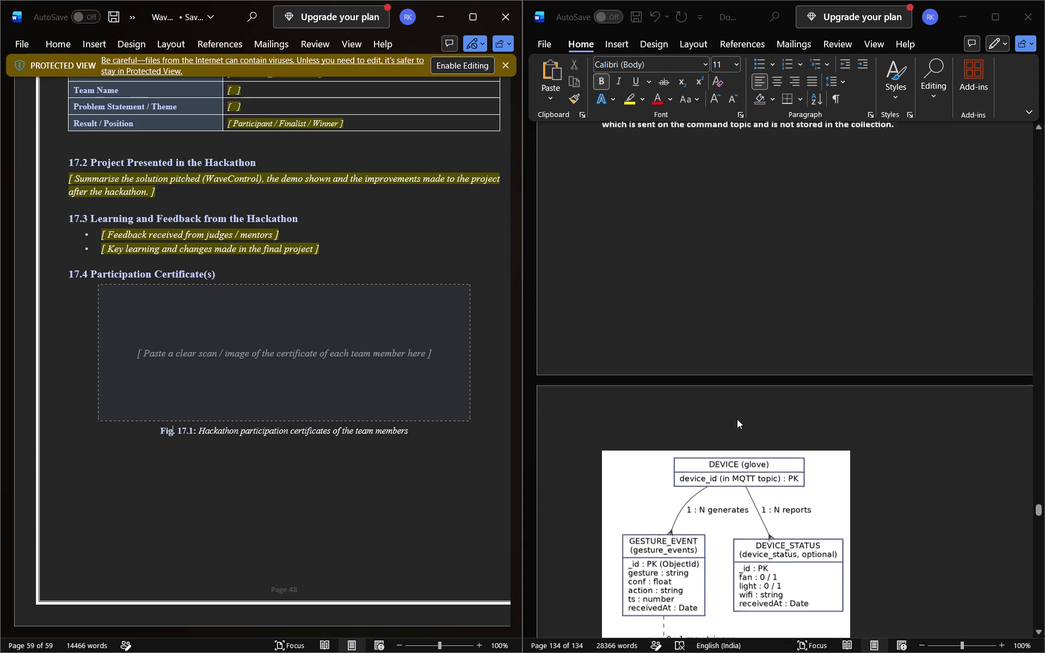
scroll(737, 419, "down", 9)
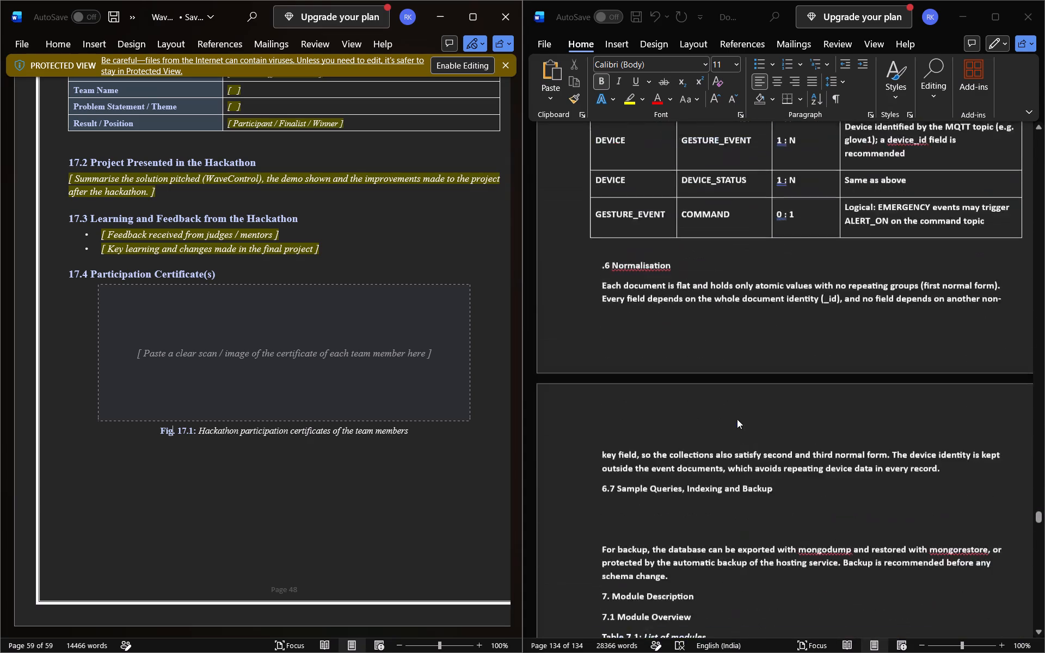
scroll(737, 419, "down", 9)
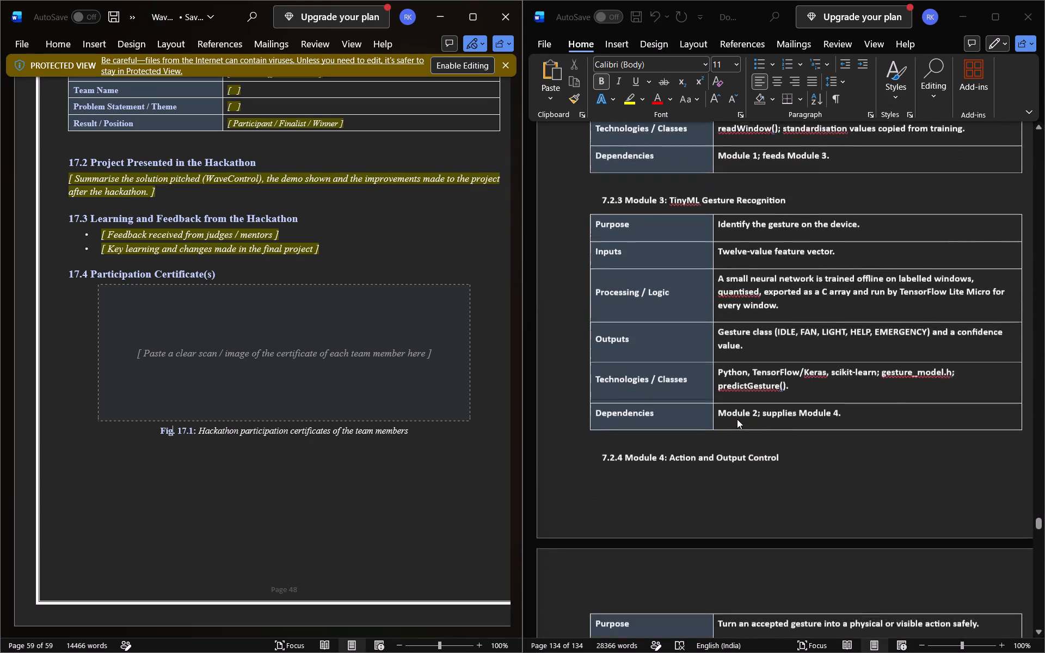
scroll(737, 419, "down", 2)
Look back through the source report from chapter 17 past the references and results to chapter 12's software prerequisites and configuration.
scroll(496, 424, "up", 15)
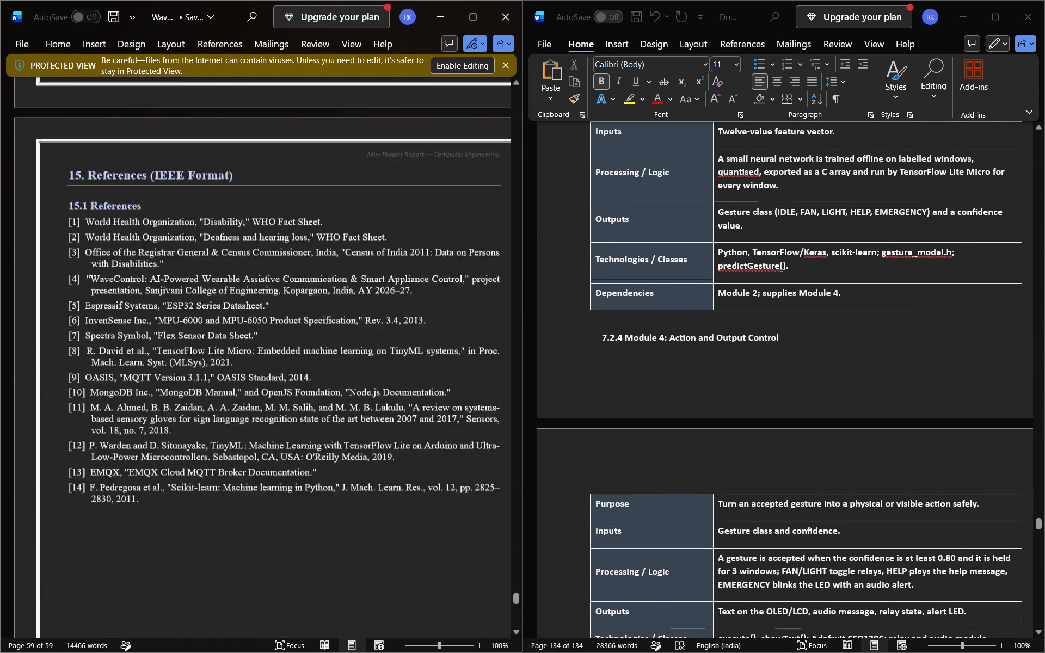
scroll(496, 424, "up", 14)
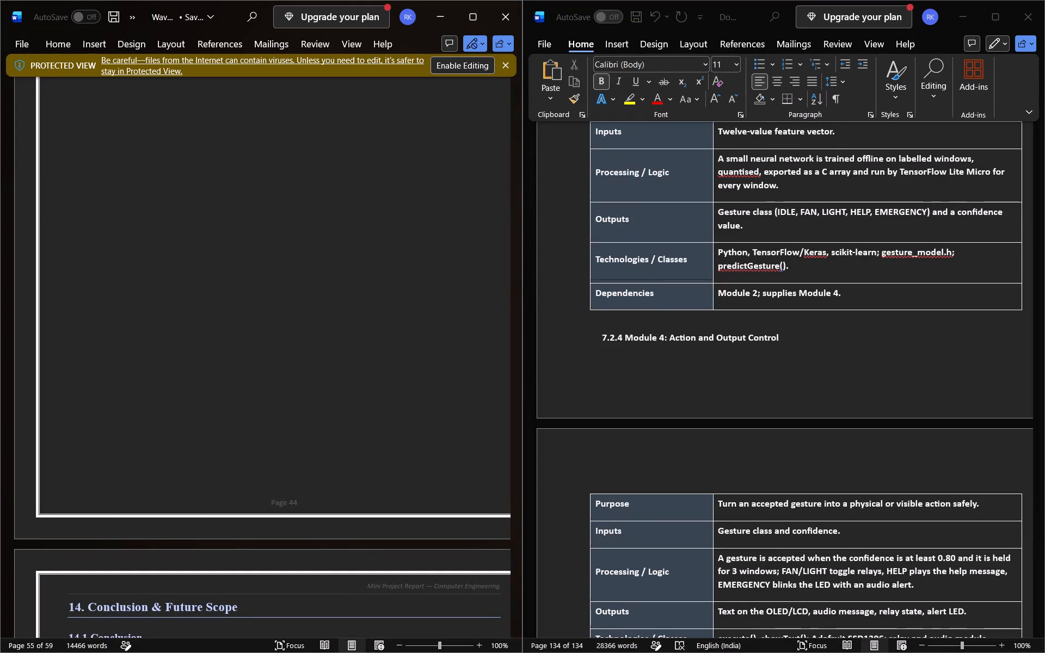
scroll(496, 424, "down", 2)
scroll(484, 398, "up", 7)
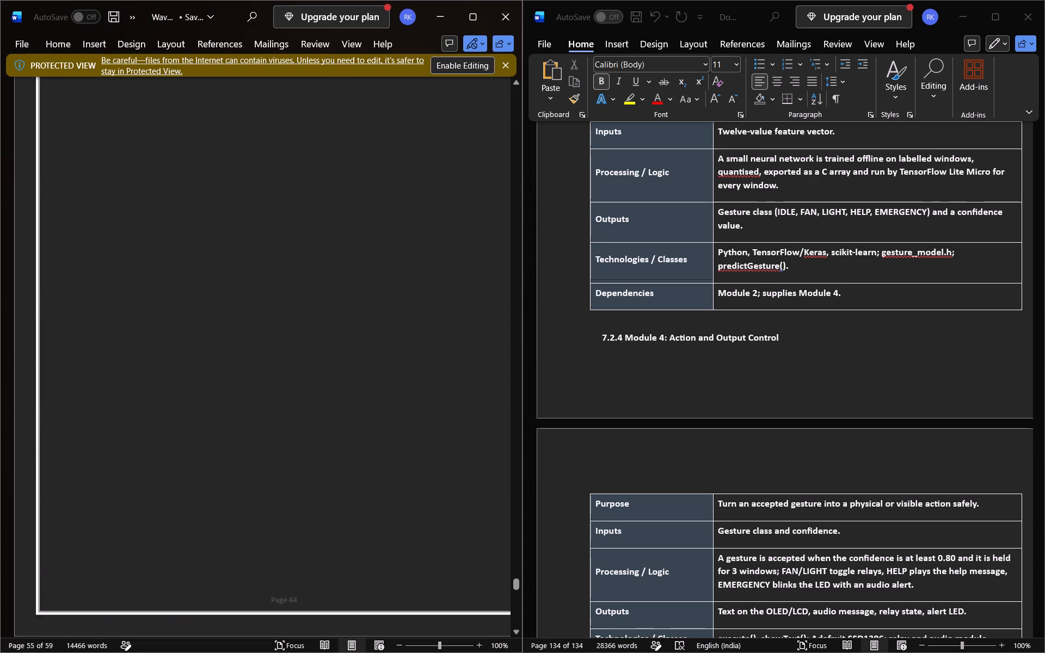
scroll(484, 398, "up", 20)
scroll(484, 398, "up", 5)
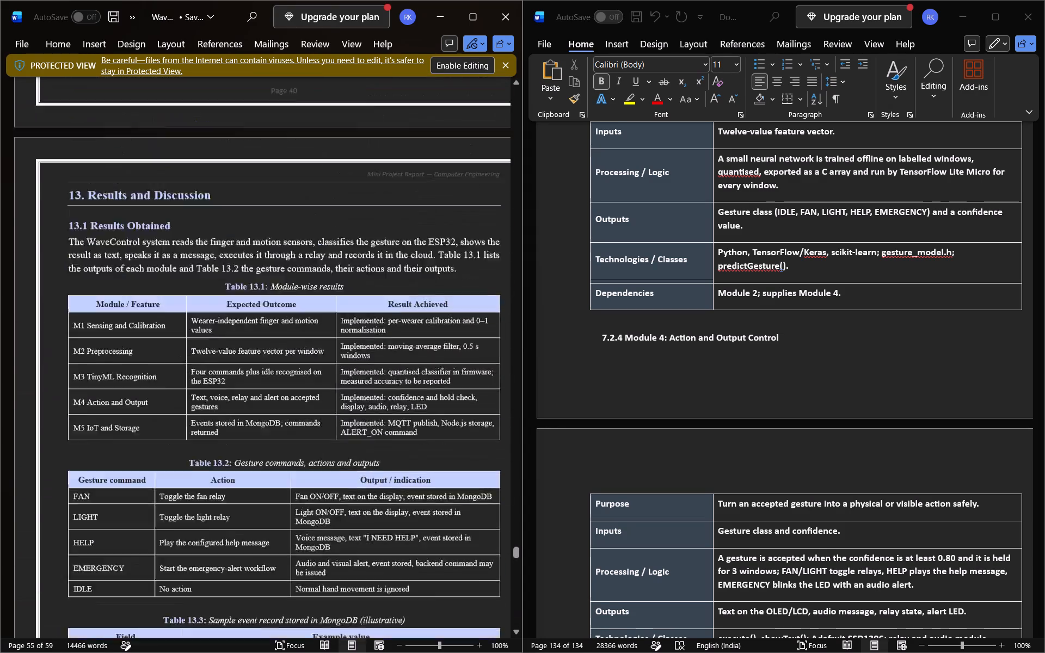
scroll(484, 398, "up", 17)
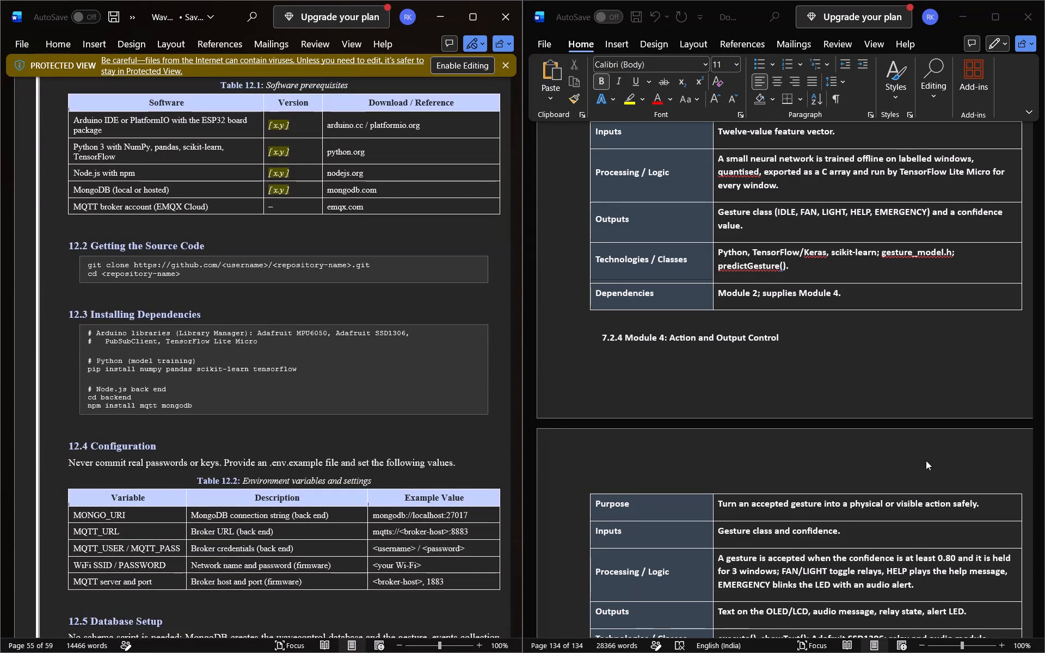
Examine the assembled document from section 7.2.4 through chapter 8's directory structure, algorithms and code snippets to section 8.7 Version Control and Collaboration.
scroll(926, 460, "down", 8)
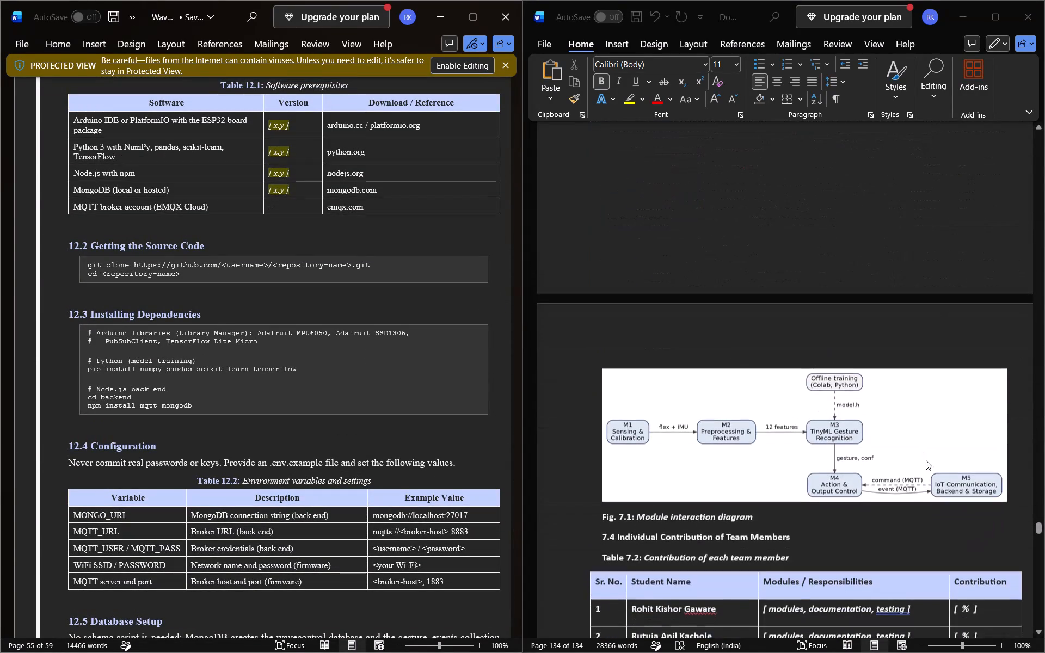
scroll(926, 460, "down", 8)
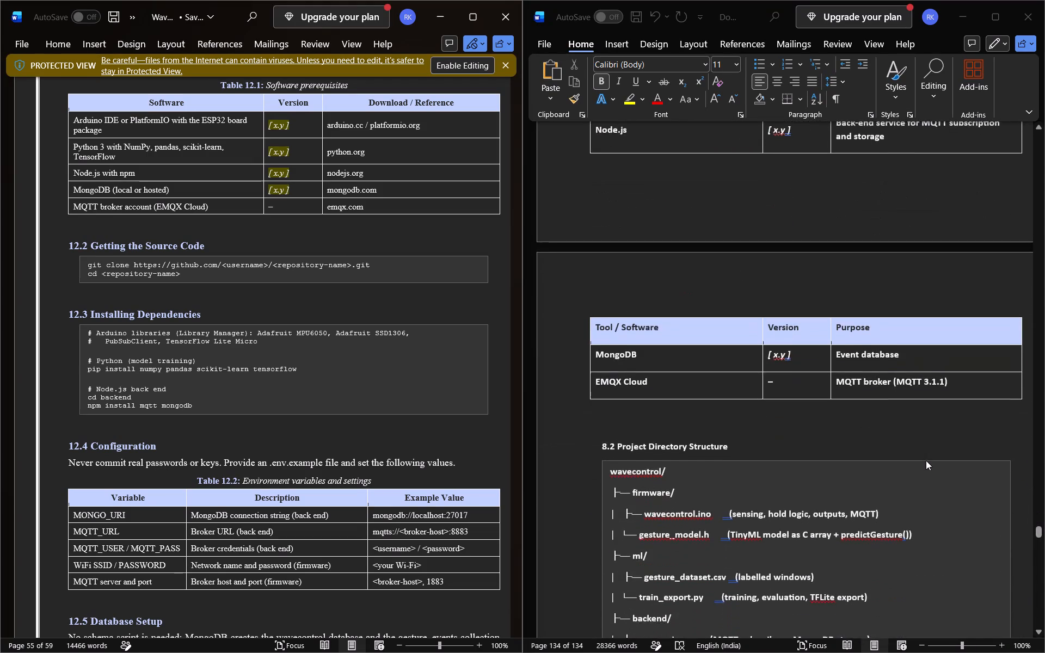
scroll(926, 460, "down", 7)
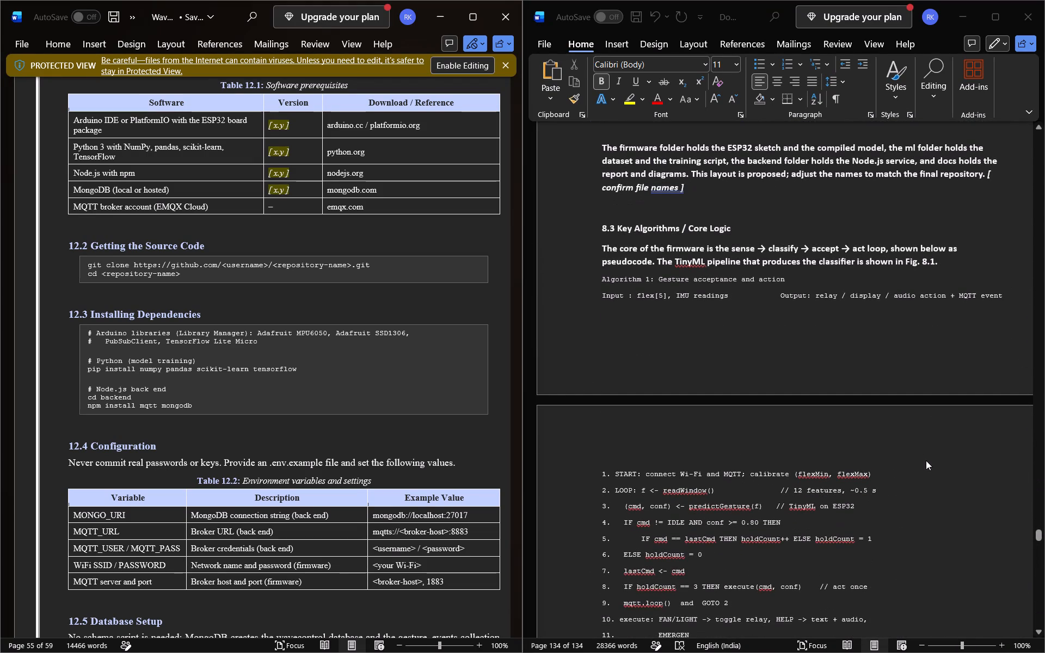
scroll(926, 460, "down", 8)
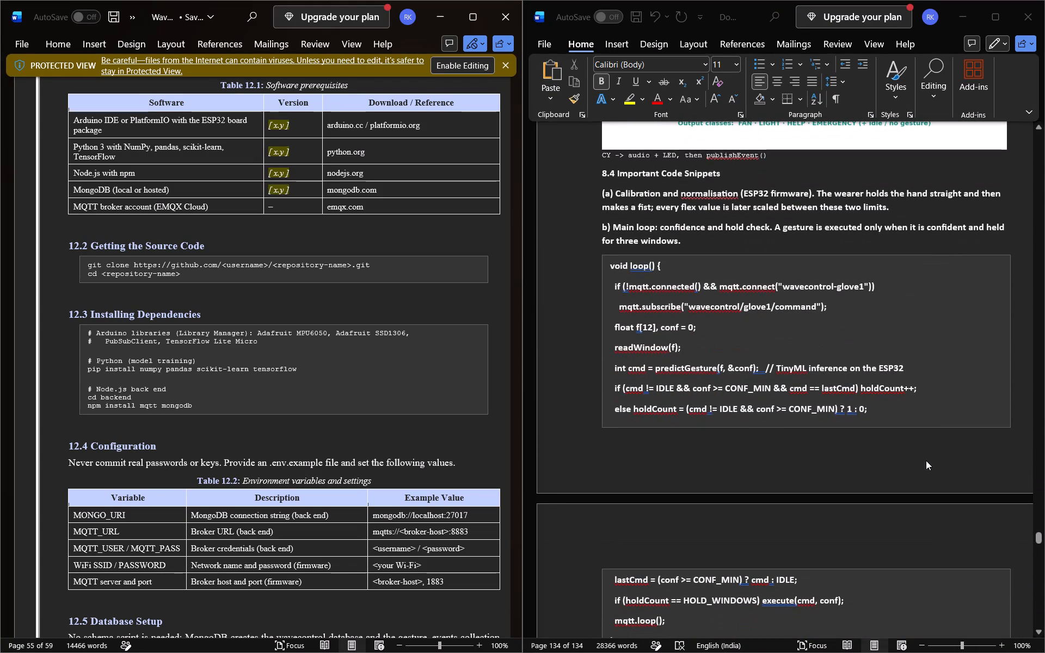
scroll(926, 460, "down", 8)
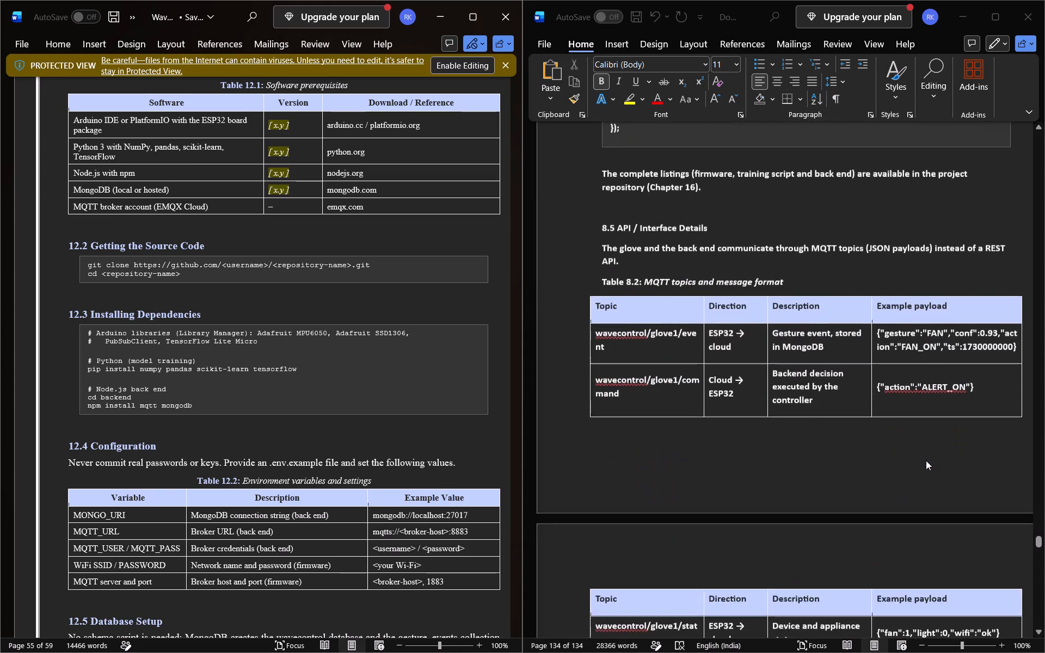
scroll(926, 460, "down", 9)
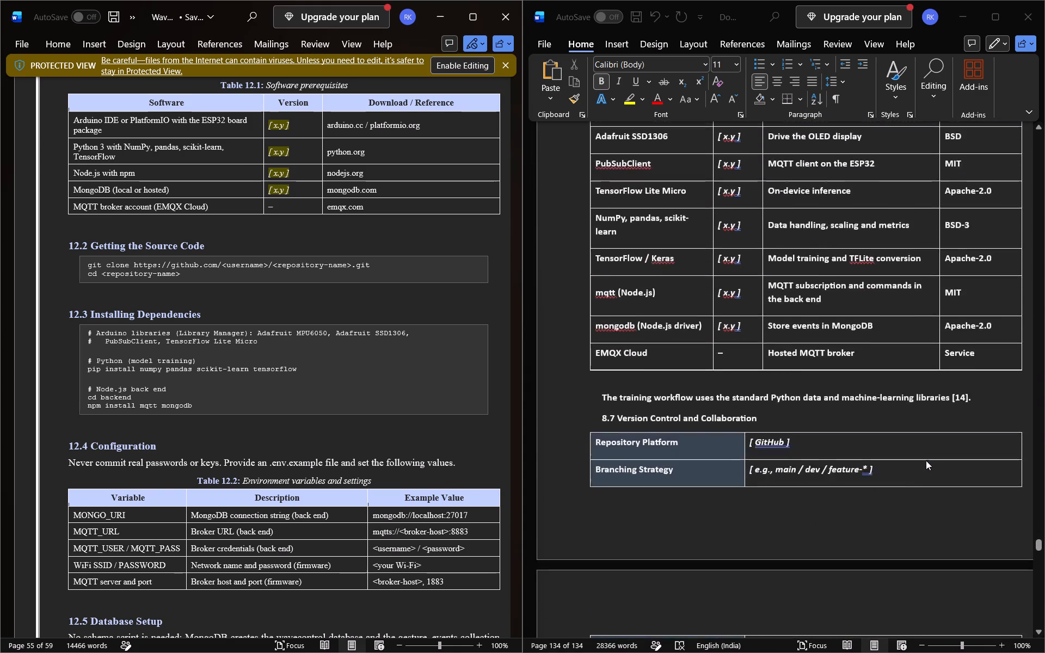
Examine chapter 9 in the assembled document, from the test environment and test cases through section 9.8 to section 10.2 Hardware Interconnection.
scroll(926, 460, "down", 9)
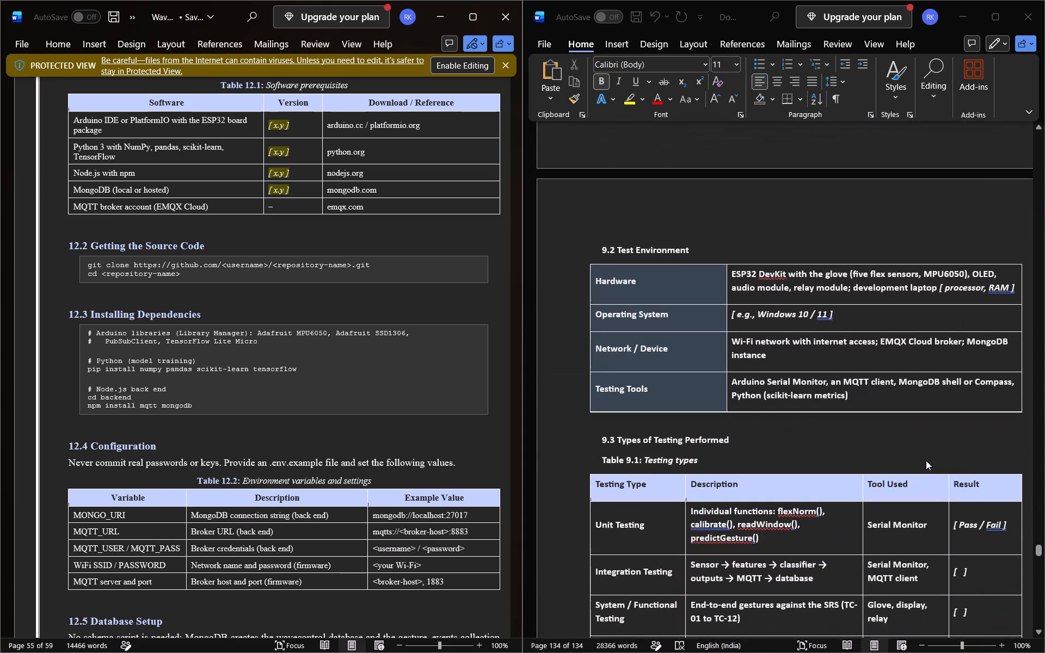
scroll(926, 460, "down", 7)
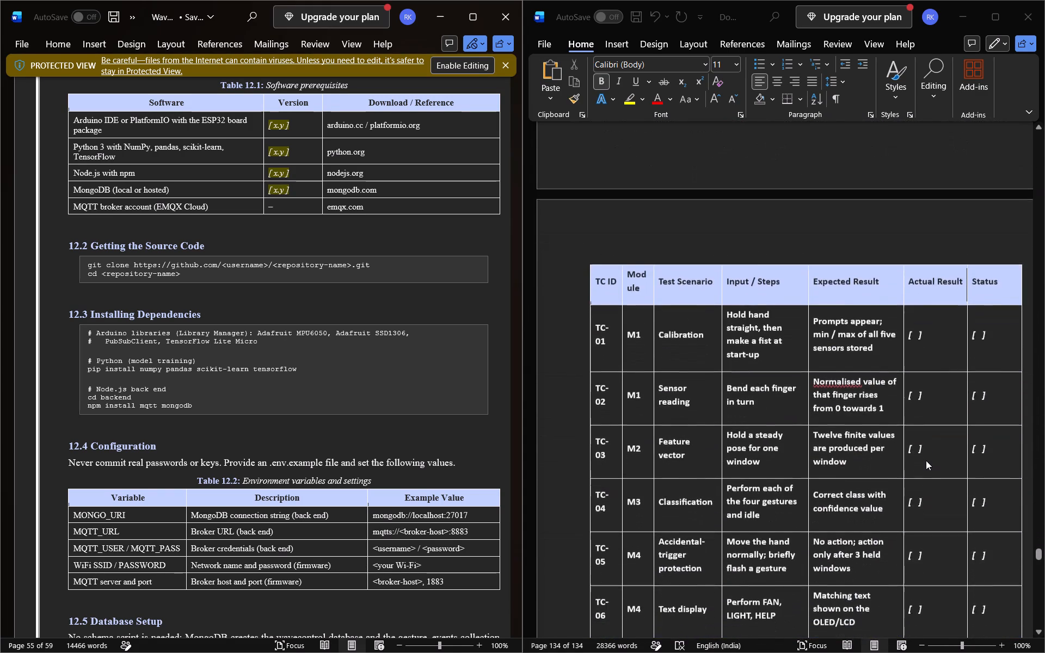
scroll(926, 460, "down", 5)
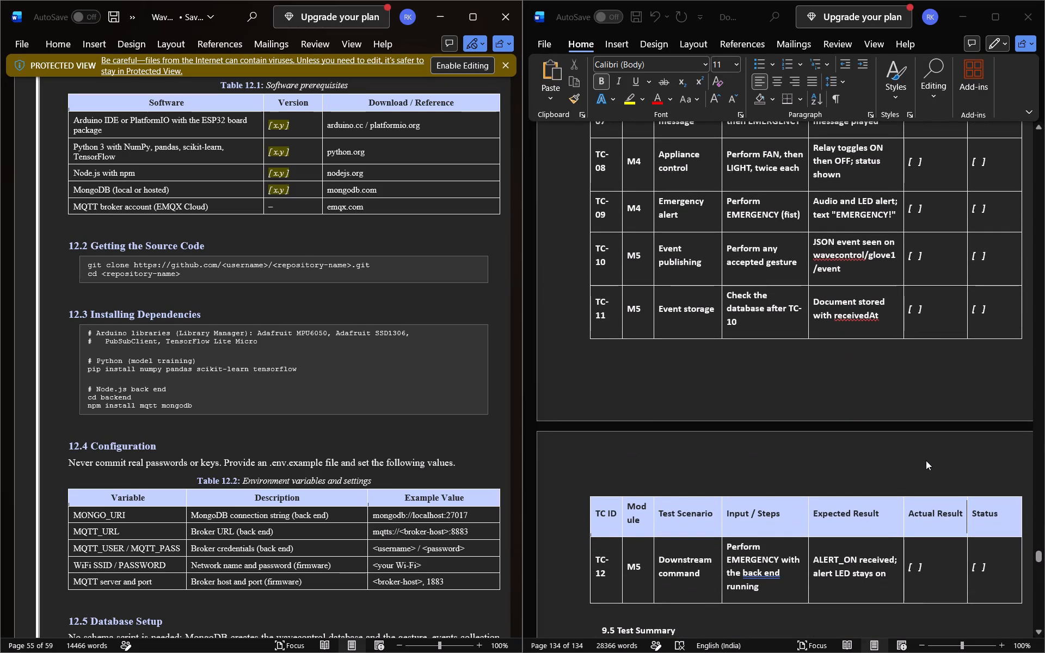
scroll(926, 460, "down", 14)
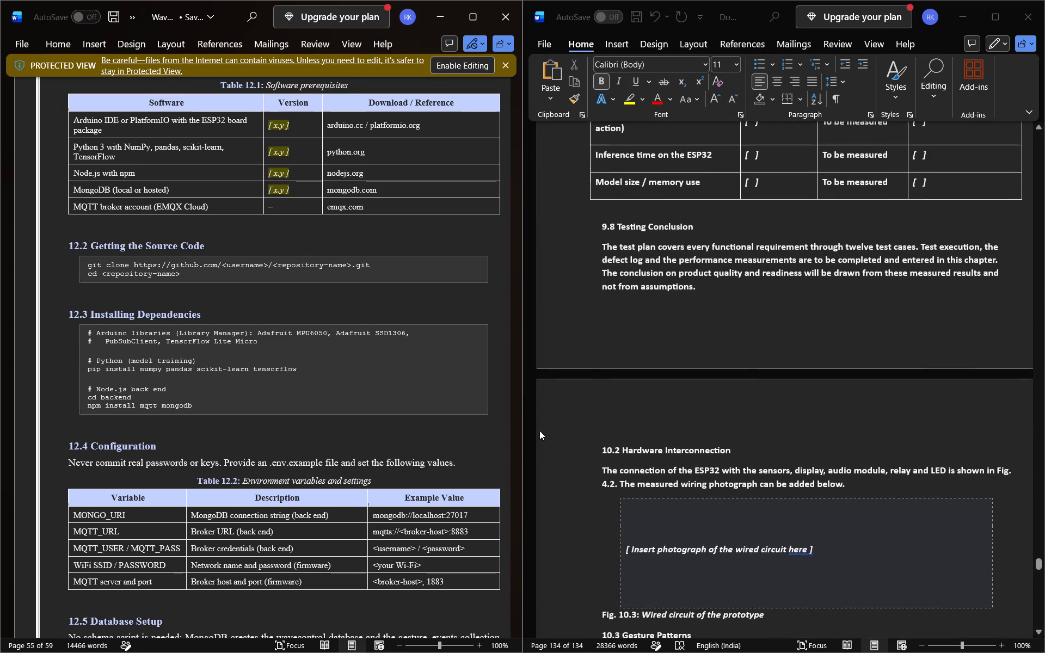
Look back through the source report from chapter 12 to the end of chapter 9 and the start of chapter 10 Screenshots.
scroll(537, 431, "up", 13)
scroll(280, 367, "up", 7)
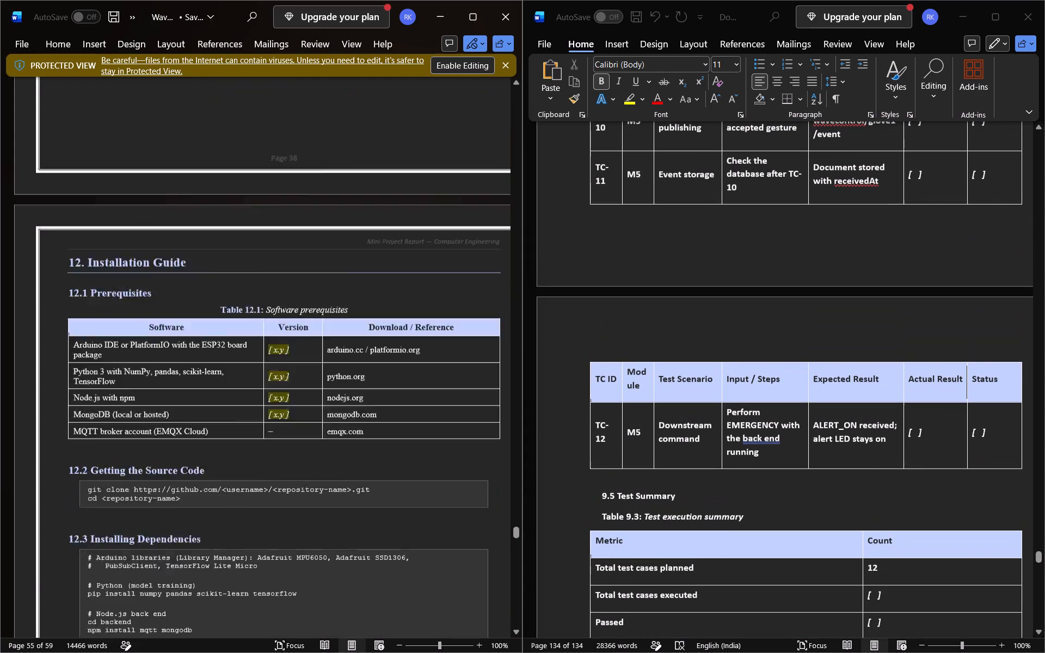
scroll(280, 367, "up", 13)
scroll(280, 367, "up", 8)
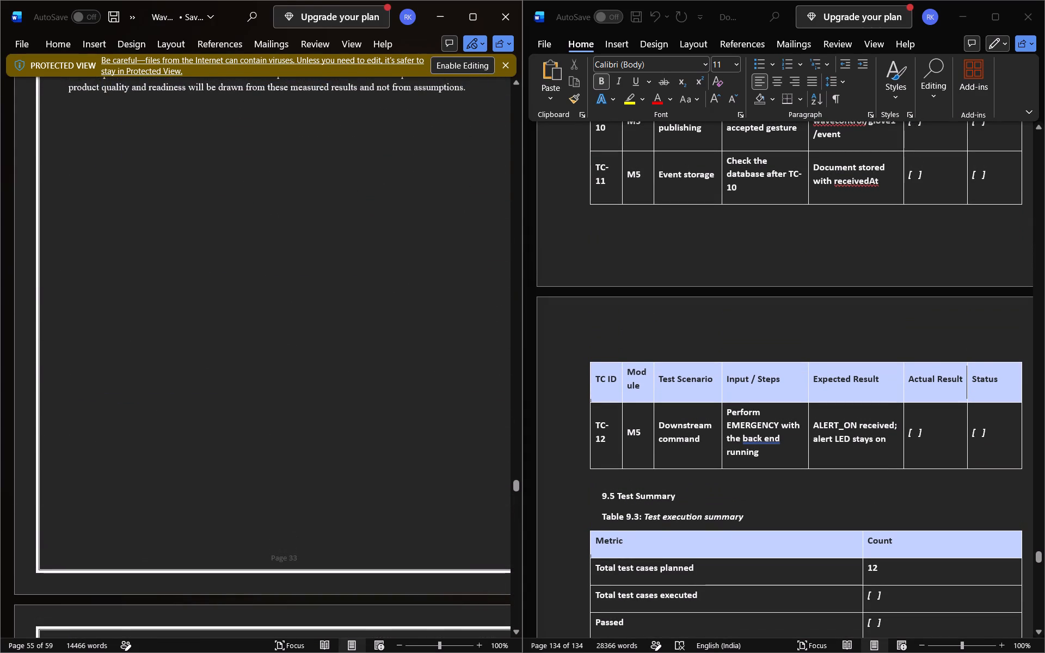
scroll(472, 452, "down", 4)
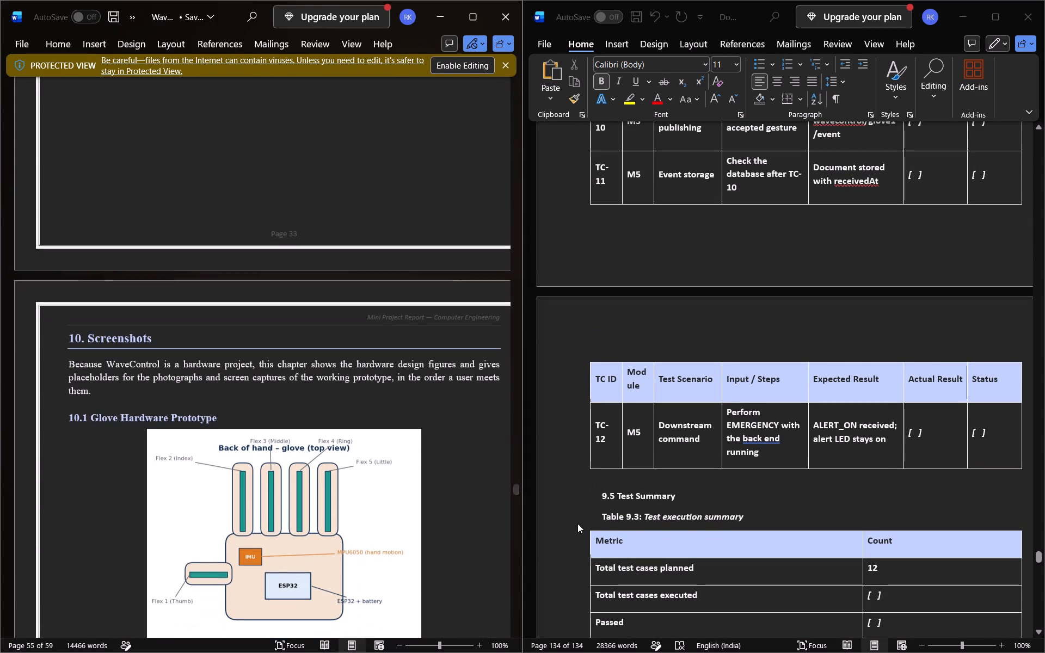
Review the assembled document from the chapter 9 test summary through the screenshots, user manual and installation guide to Table 13.5 in section 13.3.
scroll(577, 523, "down", 16)
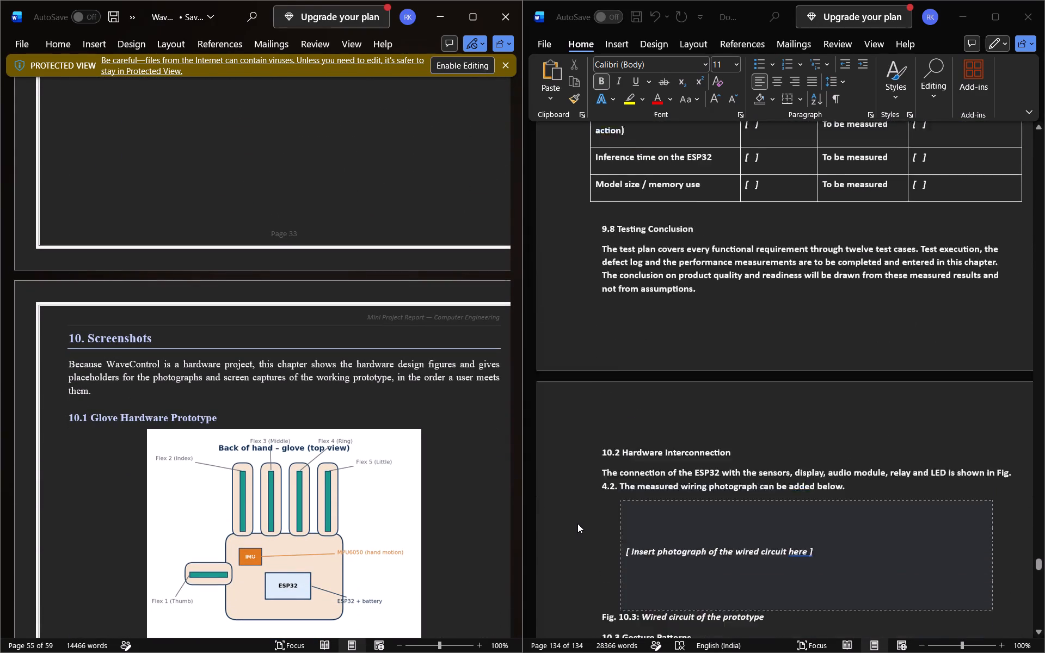
scroll(577, 523, "down", 12)
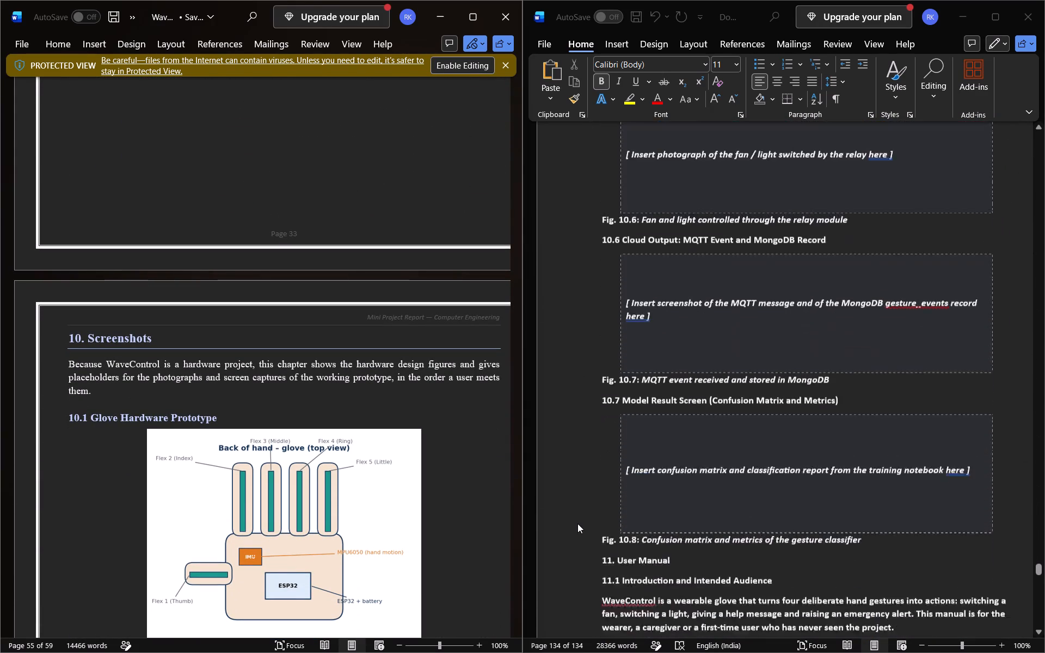
scroll(577, 523, "down", 19)
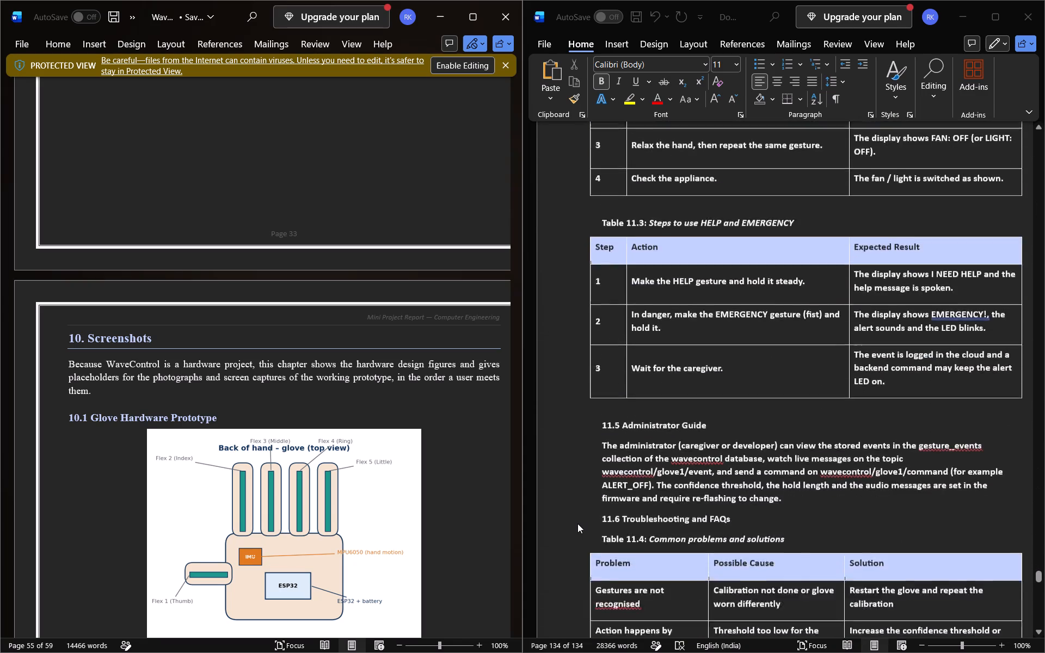
scroll(577, 523, "down", 8)
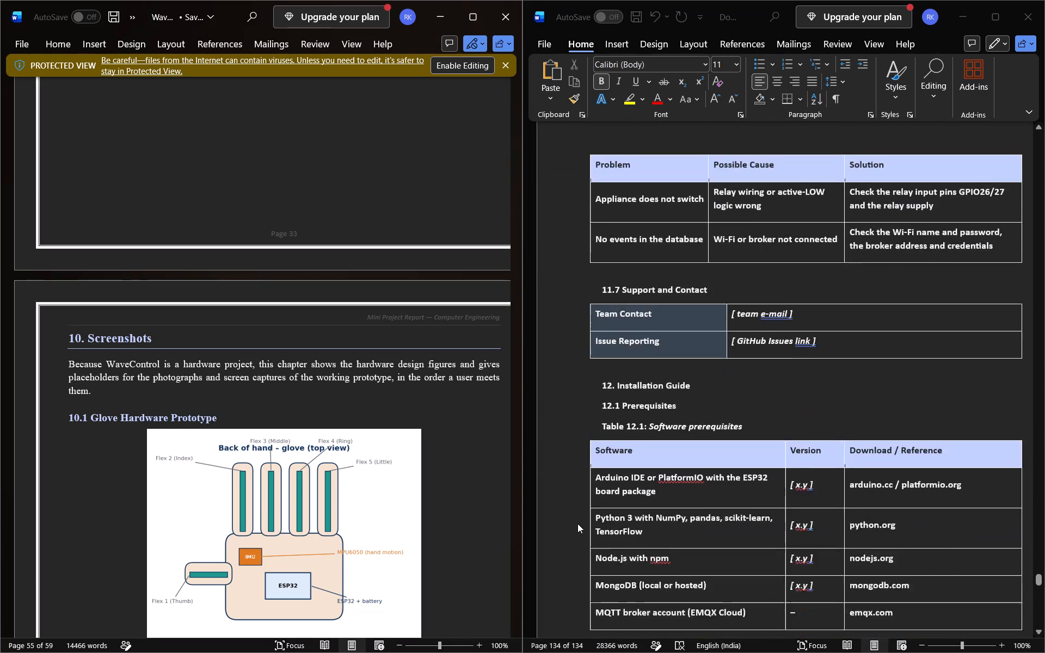
scroll(577, 523, "down", 16)
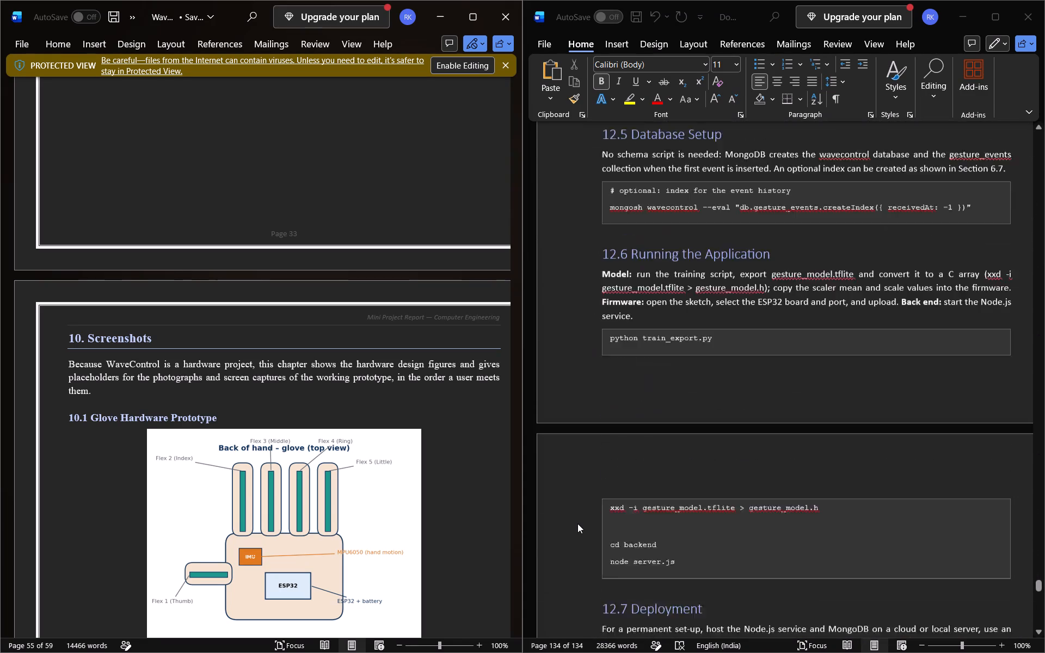
scroll(577, 523, "down", 20)
scroll(577, 523, "down", 1)
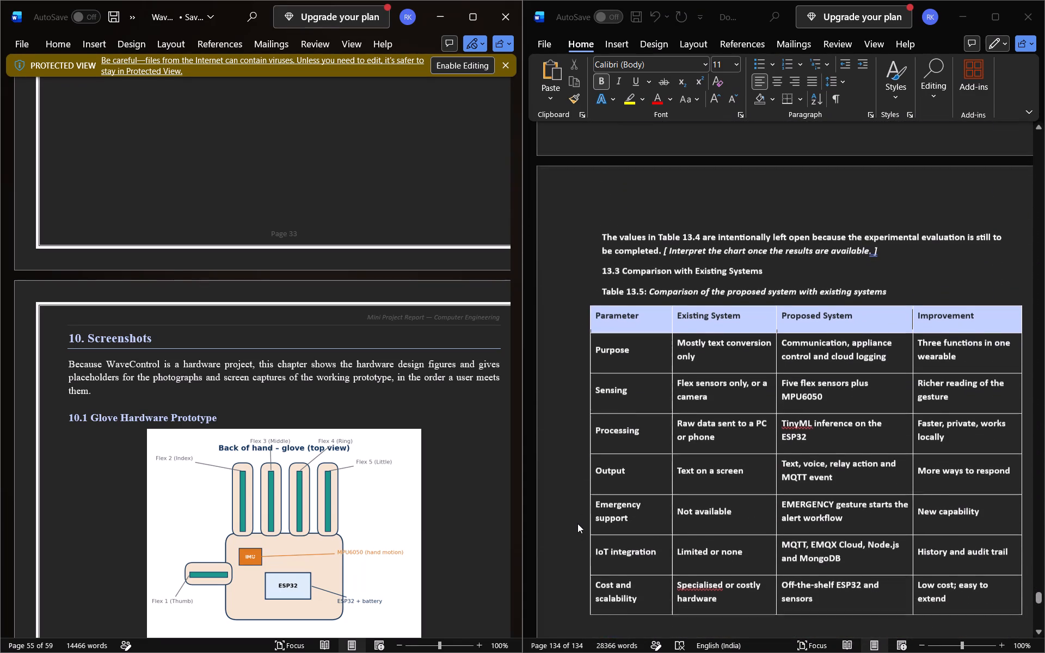
Review the source report from section 10.1 Glove Hardware Prototype through the remaining screenshot placeholders and past chapter 13 Results and Discussion.
scroll(198, 549, "down", 4)
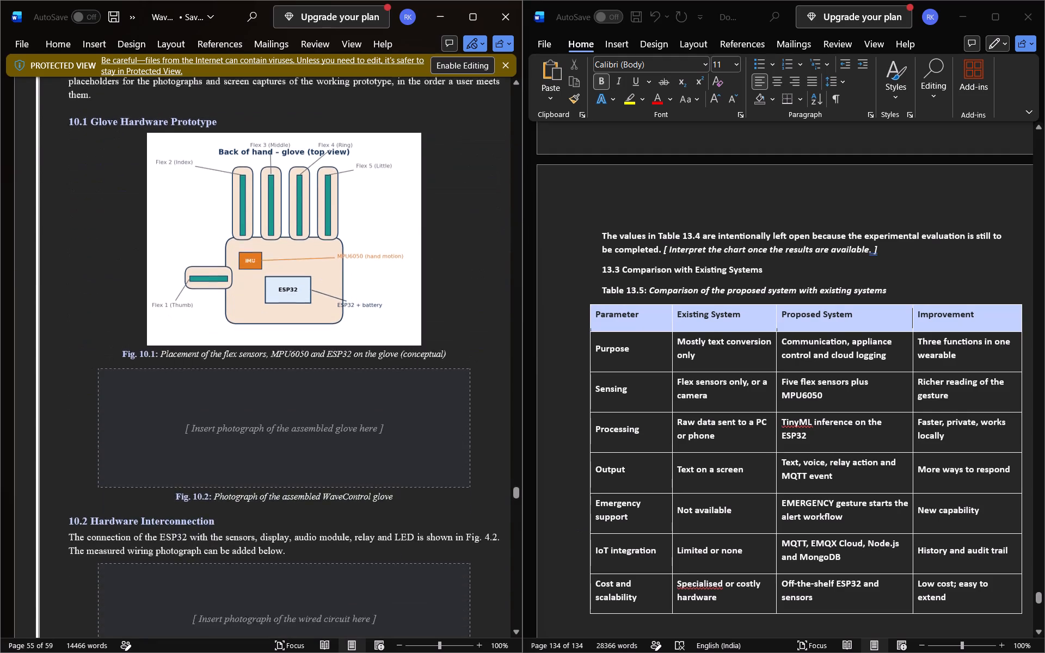
scroll(198, 549, "down", 10)
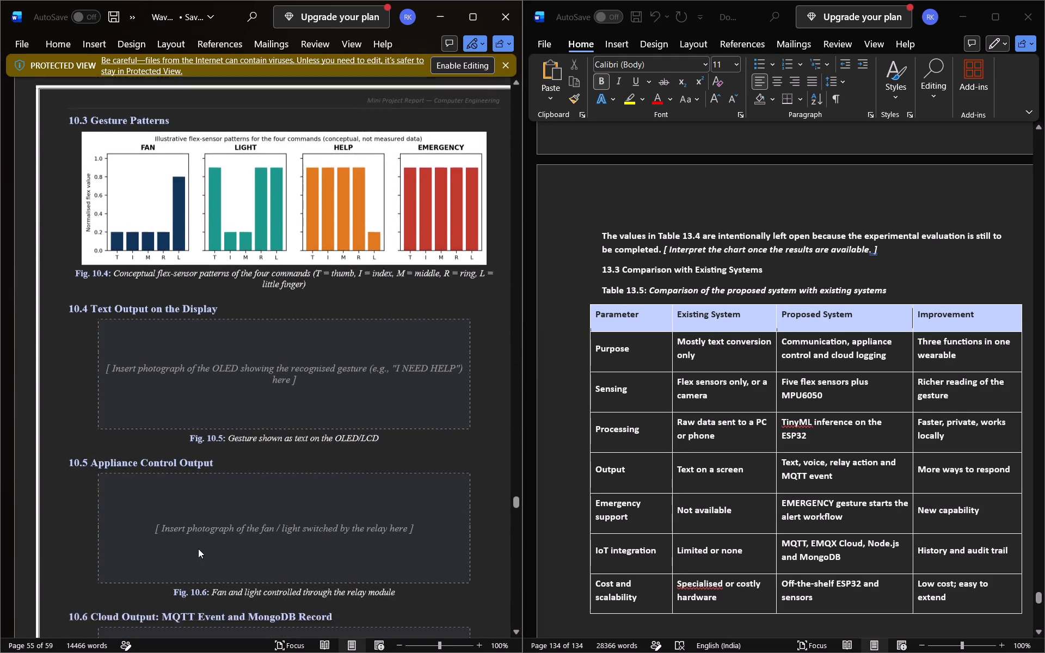
scroll(198, 549, "down", 9)
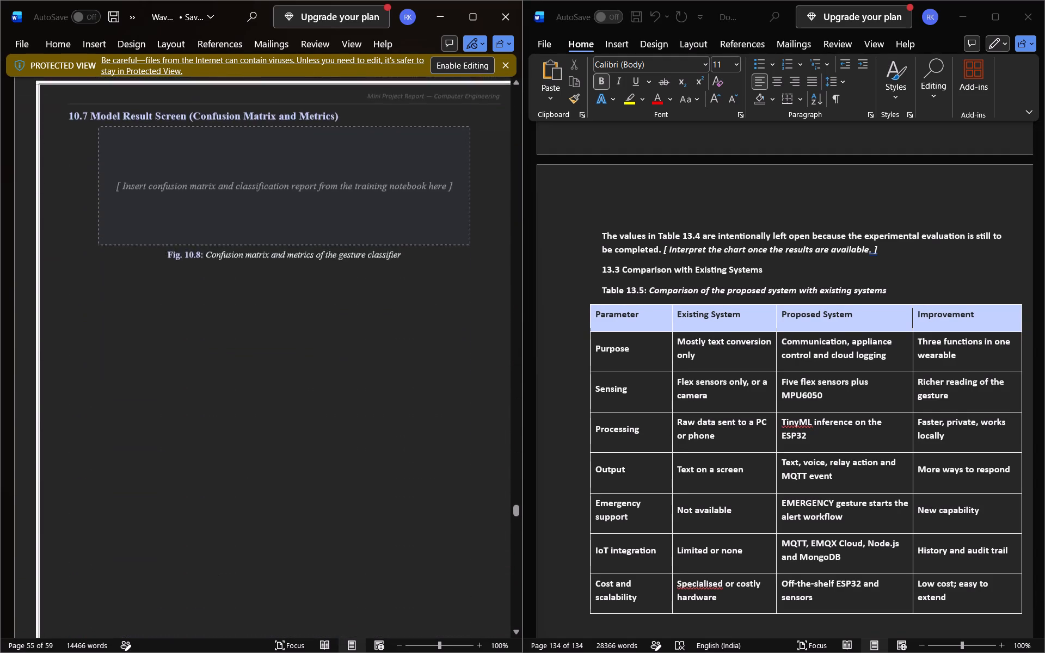
scroll(198, 549, "down", 20)
scroll(198, 549, "down", 19)
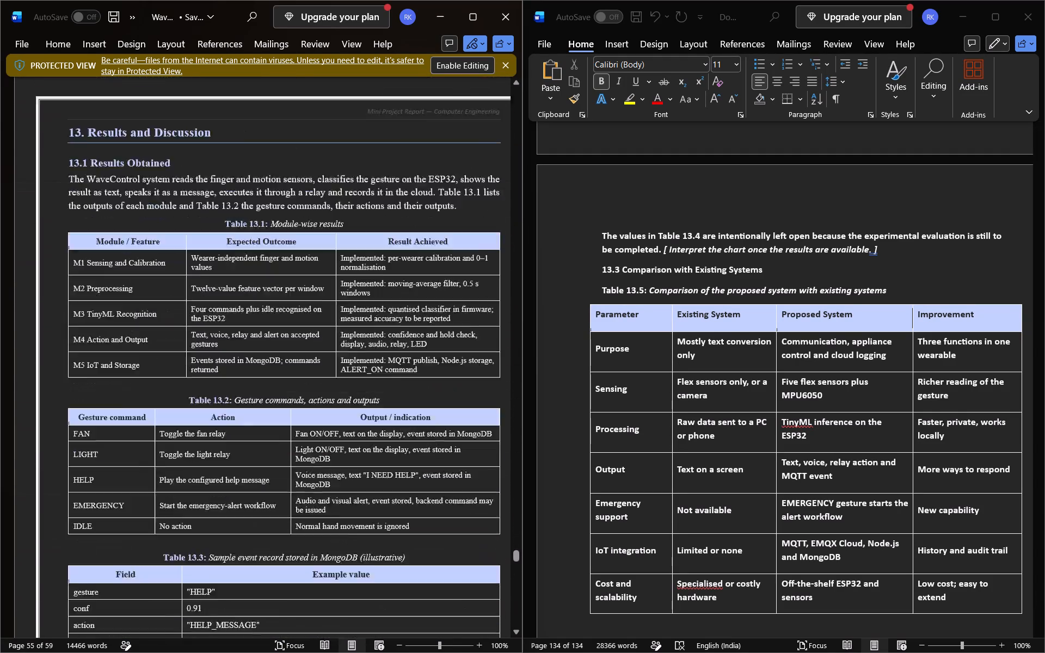
scroll(198, 549, "down", 12)
scroll(198, 549, "down", 9)
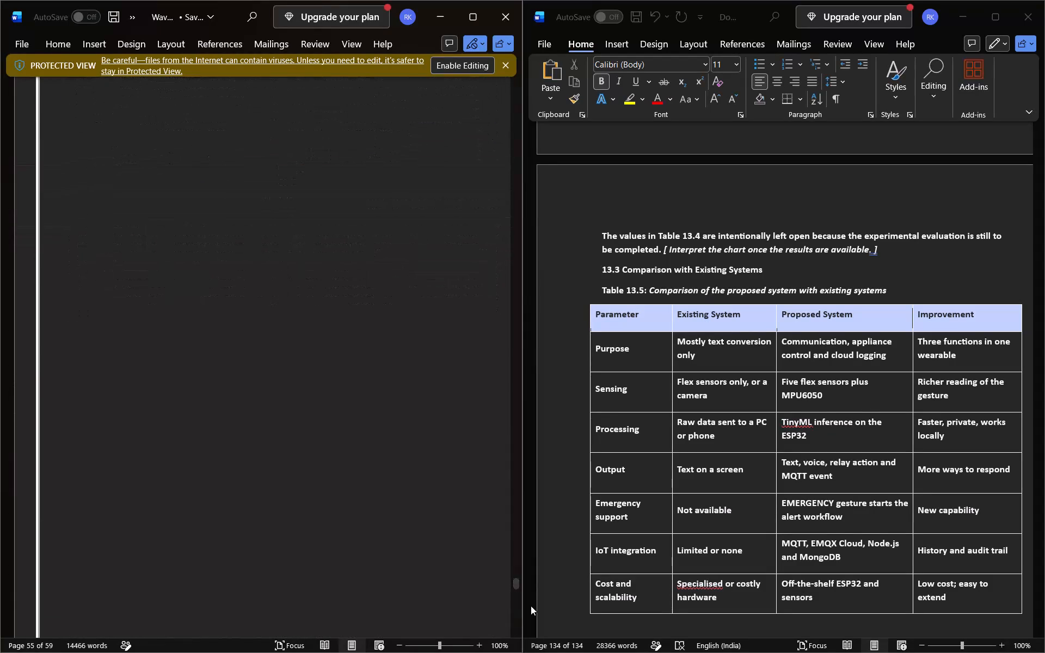
Review the rest of the assembled document from the objectives table through future scope and references to section 17.4 Participation Certificate(s).
scroll(626, 563, "down", 13)
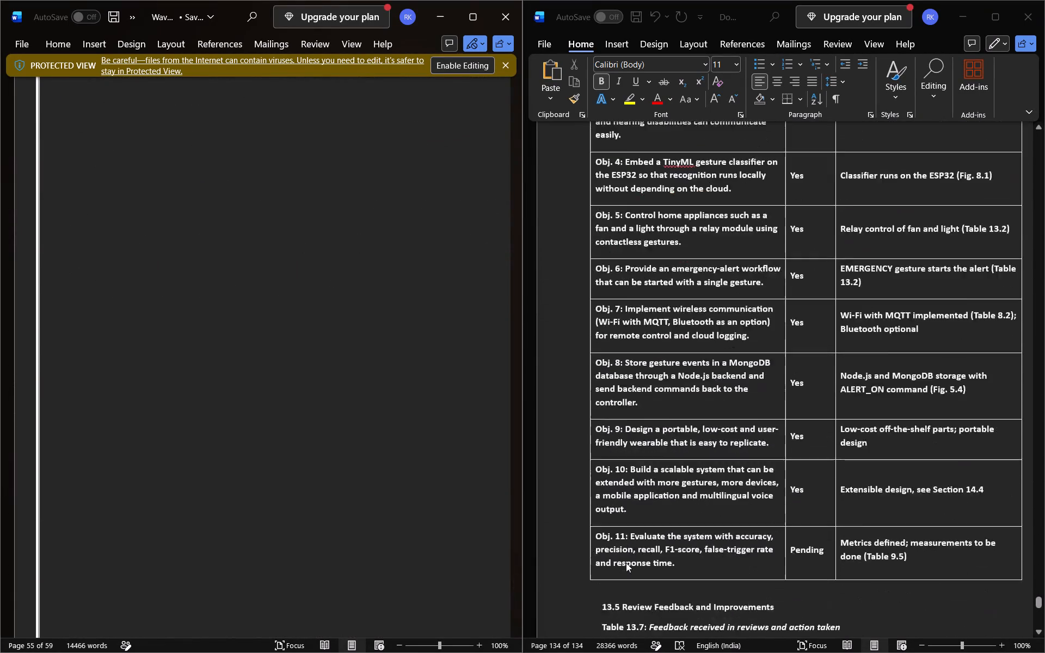
scroll(626, 563, "down", 6)
scroll(626, 563, "down", 15)
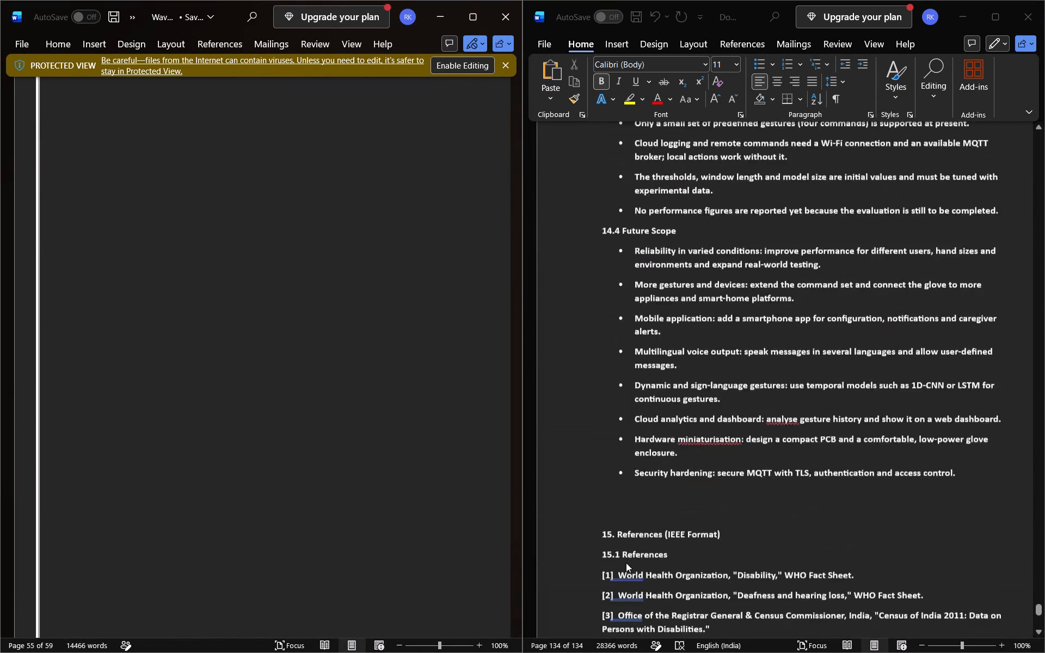
scroll(626, 563, "down", 20)
scroll(626, 563, "down", 9)
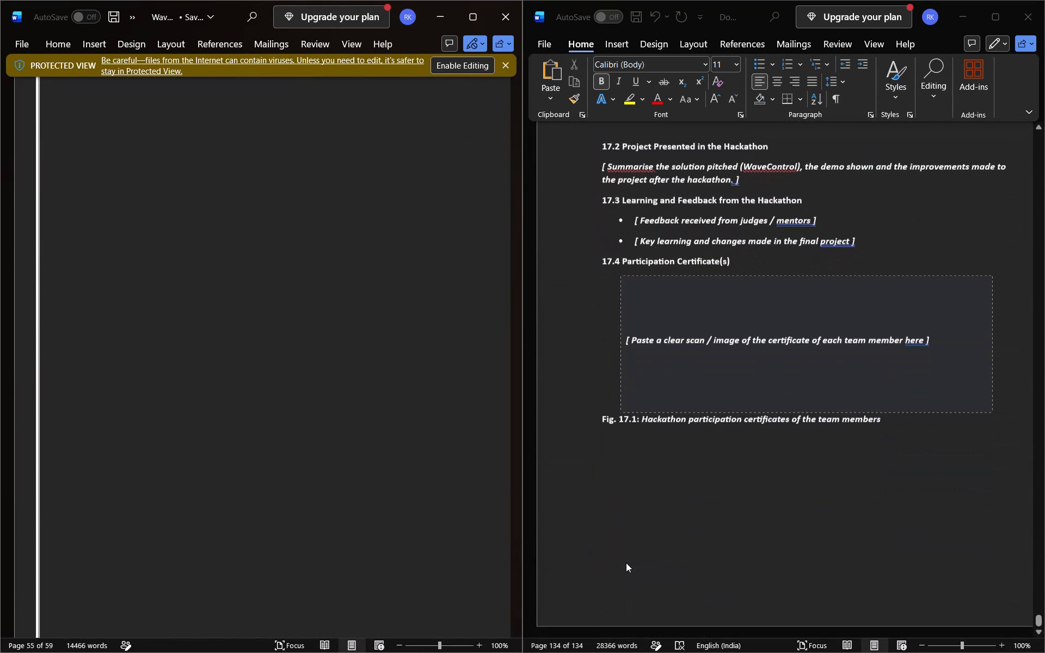
scroll(626, 563, "down", 6)
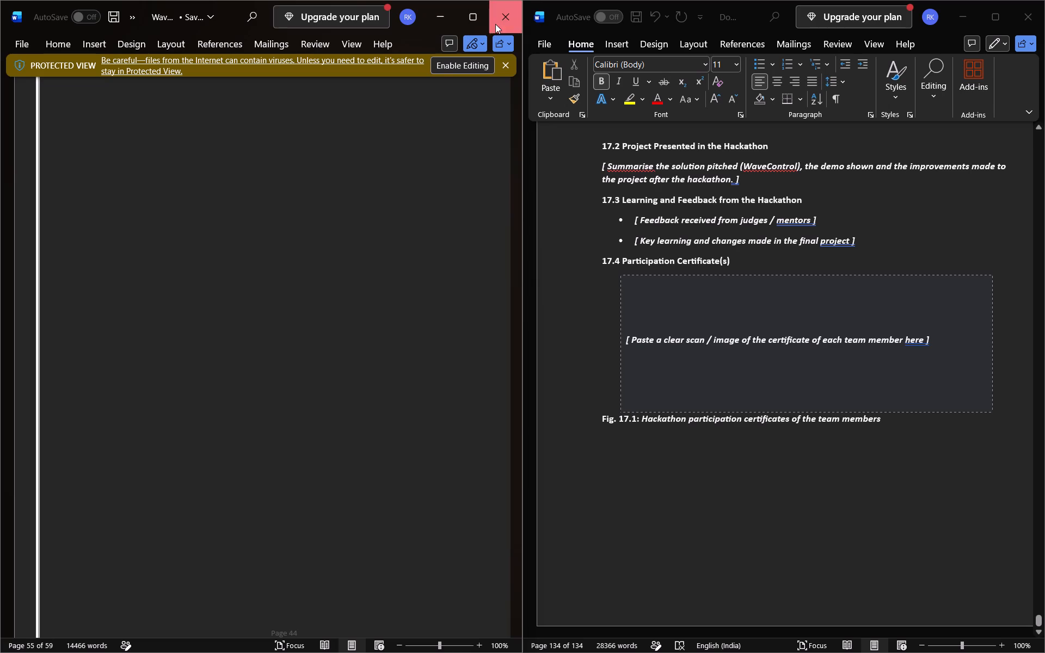
Close the source report that is open in Protected View.
left_click(495, 24)
Close the assembled report document.
left_click_drag(1044, 27, 1032, 20)
left_click(1032, 20)
left_click(1025, 15)
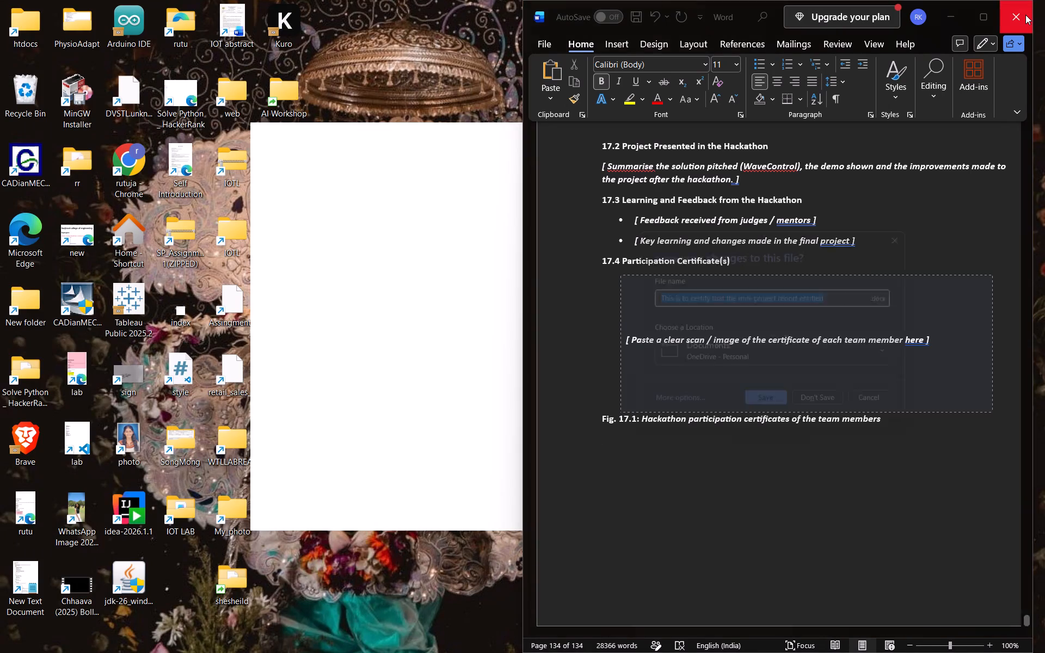
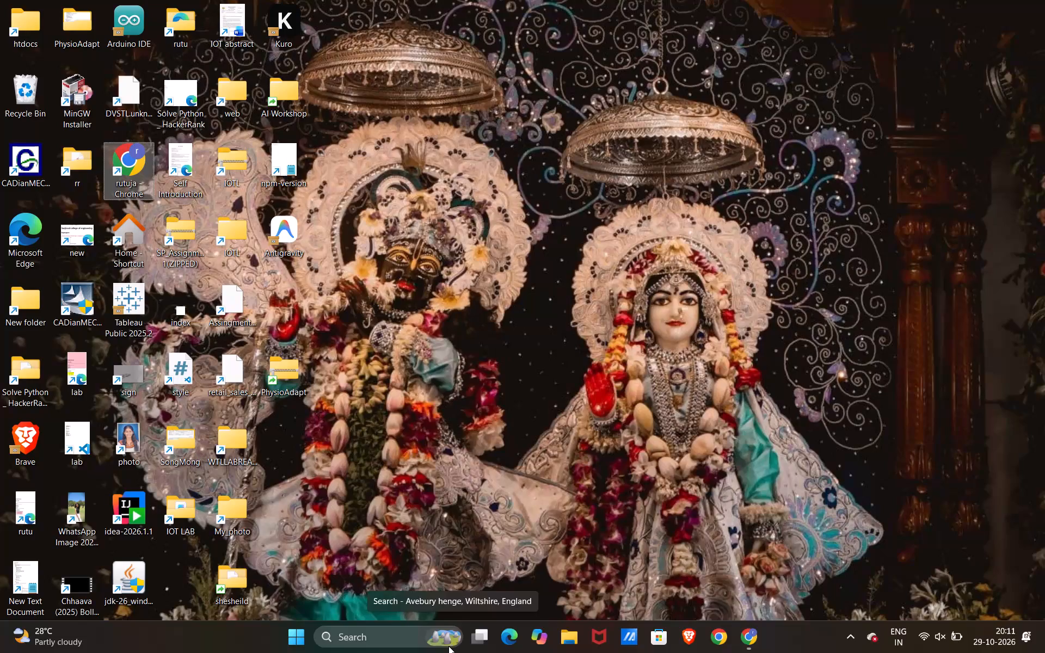
Bring up the computer's power options from the desktop.
left_click(304, 635)
left_click(622, 586)
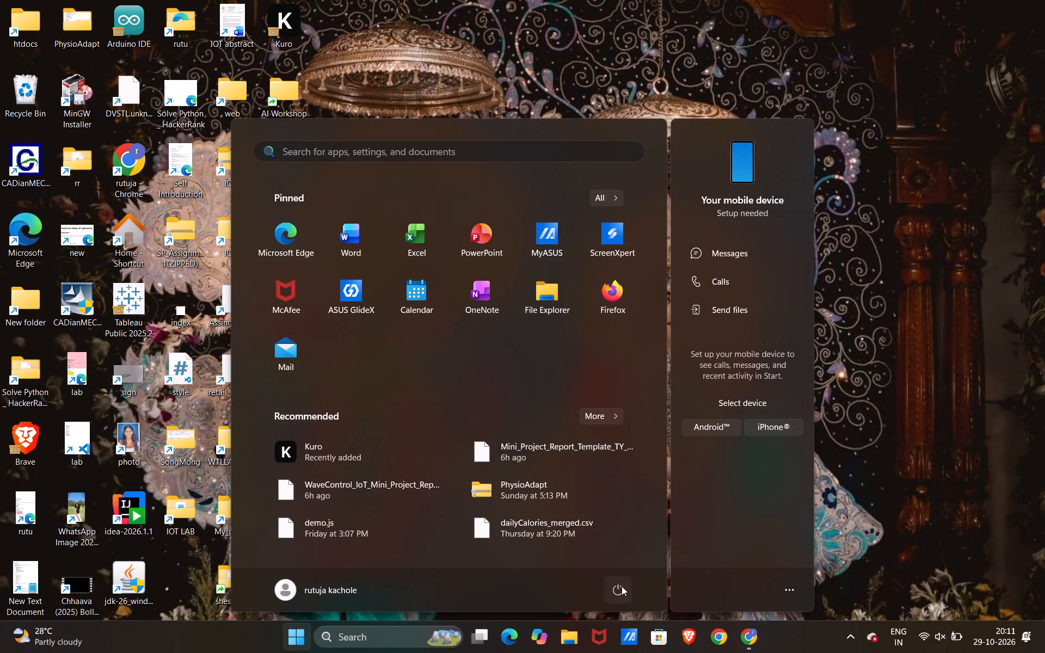